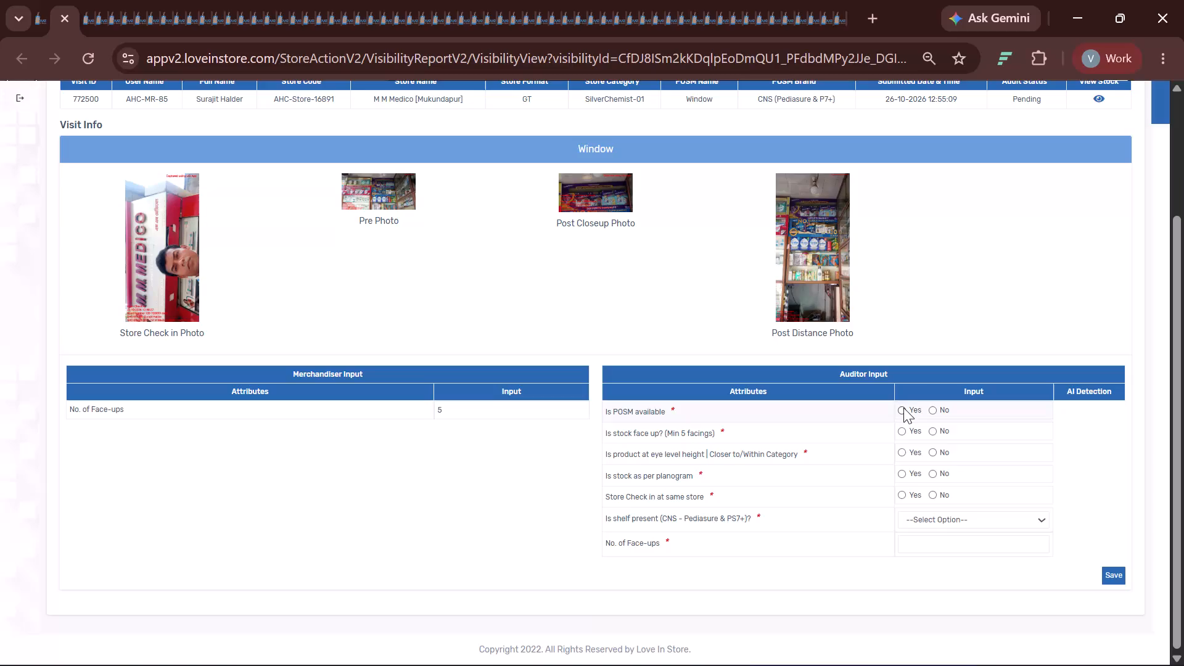
For visit 772500, answer No to product at eye level height and Yes to the other four Yes/No audit questions.
click(903, 408)
key(Tab)
key(space)
key(Tab)
key(Right)
key(Tab)
key(space)
key(Tab)
key(space)
Set shelf present to Yes (Silver & Gold), enter 5 face-ups, and save the audit of visit 772500.
key(Tab)
key(Right)
key(Tab)
key(5)
key(Tab)
key(space)
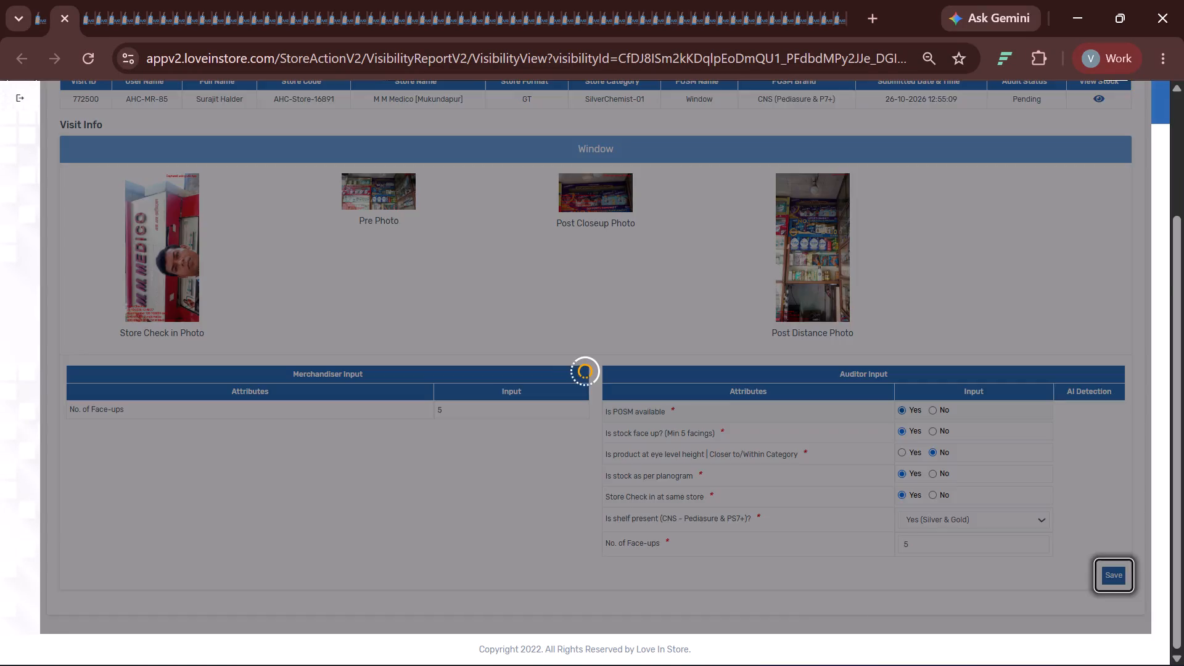
For the next visit, 772497, answer Yes to POSM, stock face up, eye level and planogram, and set shelf present to Yes (Silver & Gold).
key(ctrl+Tab)
scroll(903, 408, down, 4)
click(903, 408)
key(Tab)
key(space)
key(Tab)
key(Right)
key(Right)
key(Tab)
key(space)
key(Tab)
key(Tab)
key(Right)
Change visit 772497's eye level answer to No and answer Yes to store check in at same store.
key(shift+Tab)
key(shift+Tab)
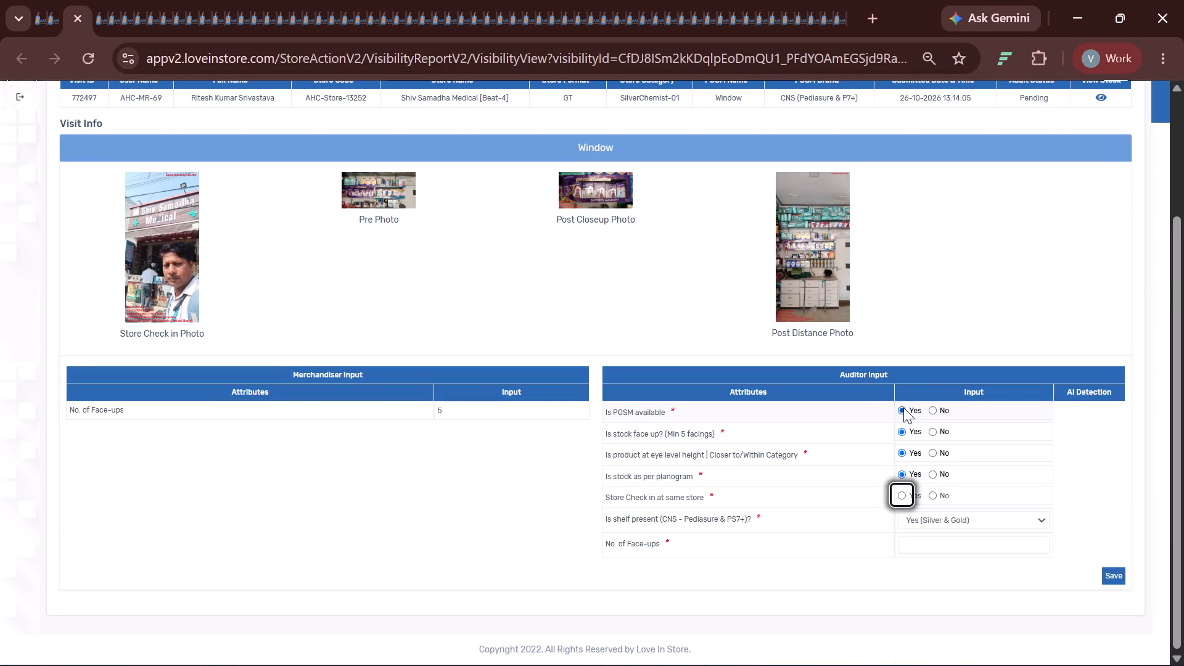
key(shift+Tab)
key(Right)
key(Tab)
key(space)
key(Tab)
key(Tab)
key(space)
key(shift+Tab)
key(space)
key(shift+Tab)
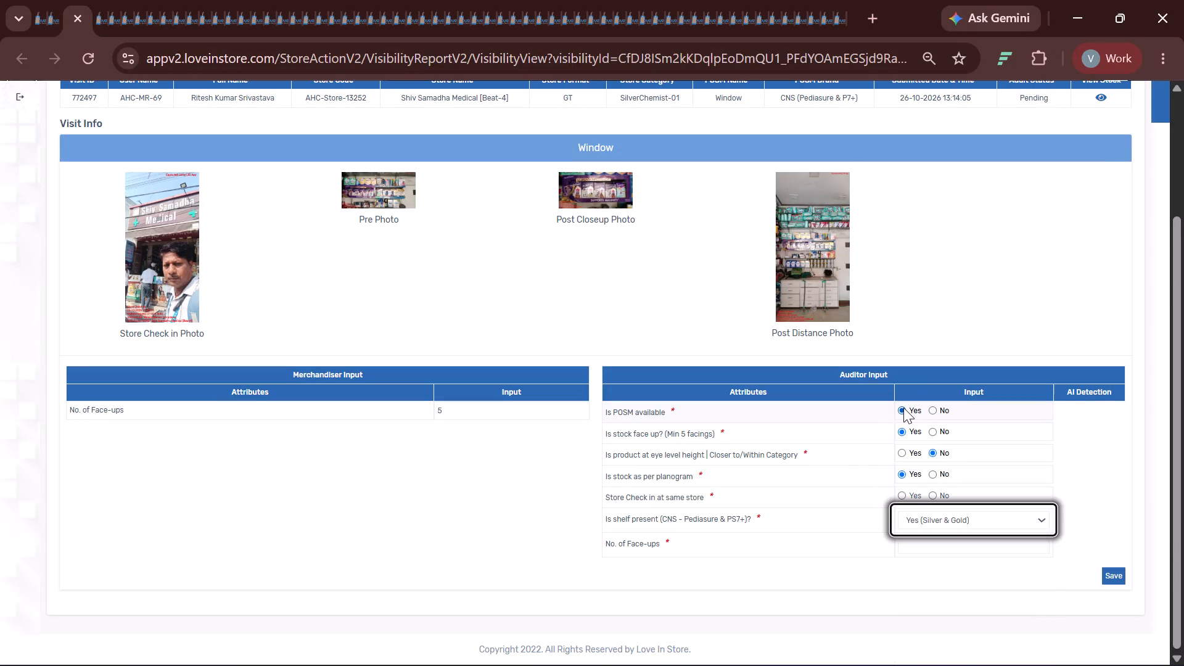
key(shift+Tab)
key(space)
Enter 5 face-ups and save the audit of visit 772497.
key(Tab)
key(Tab)
key(5)
key(Tab)
key(space)
For the next visit, 772496, answer No to stock face up and eye level, and Yes to POSM, planogram and same store.
key(ctrl+Tab)
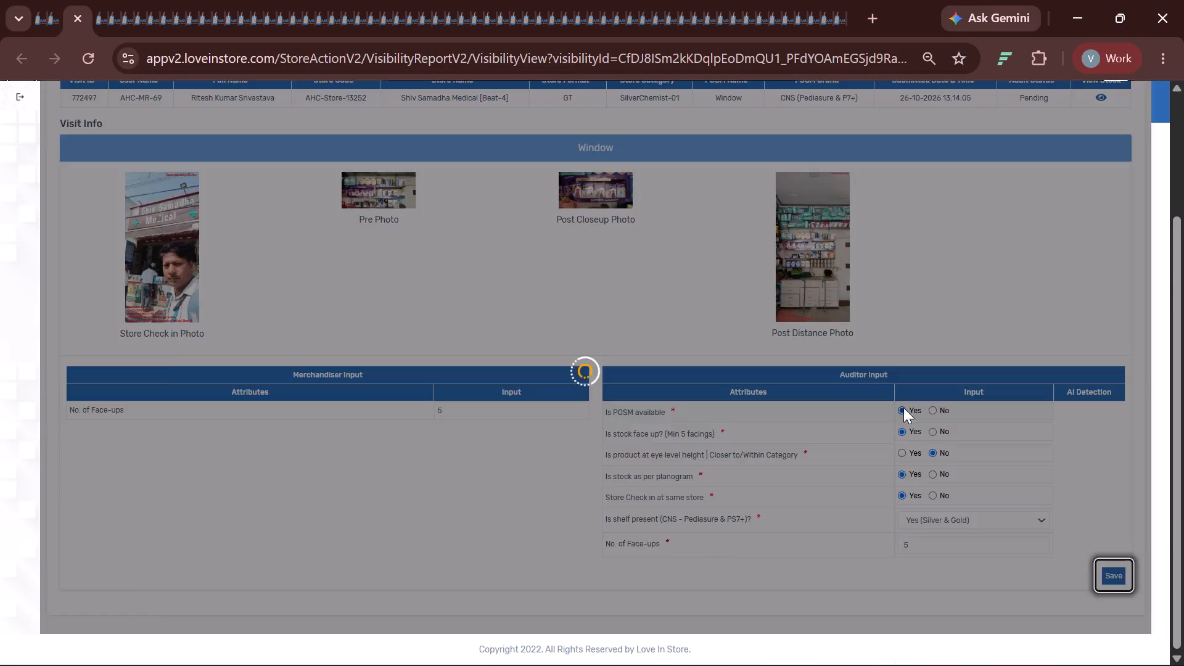
scroll(903, 408, down, 3)
click(903, 408)
key(Tab)
key(Right)
key(Tab)
key(Tab)
key(space)
key(Tab)
key(space)
key(shift+Tab)
key(shift+Tab)
key(Right)
Set shelf present to Yes (Silver & Gold), enter 4 face-ups, and save the audit of visit 772496.
key(Tab)
key(Tab)
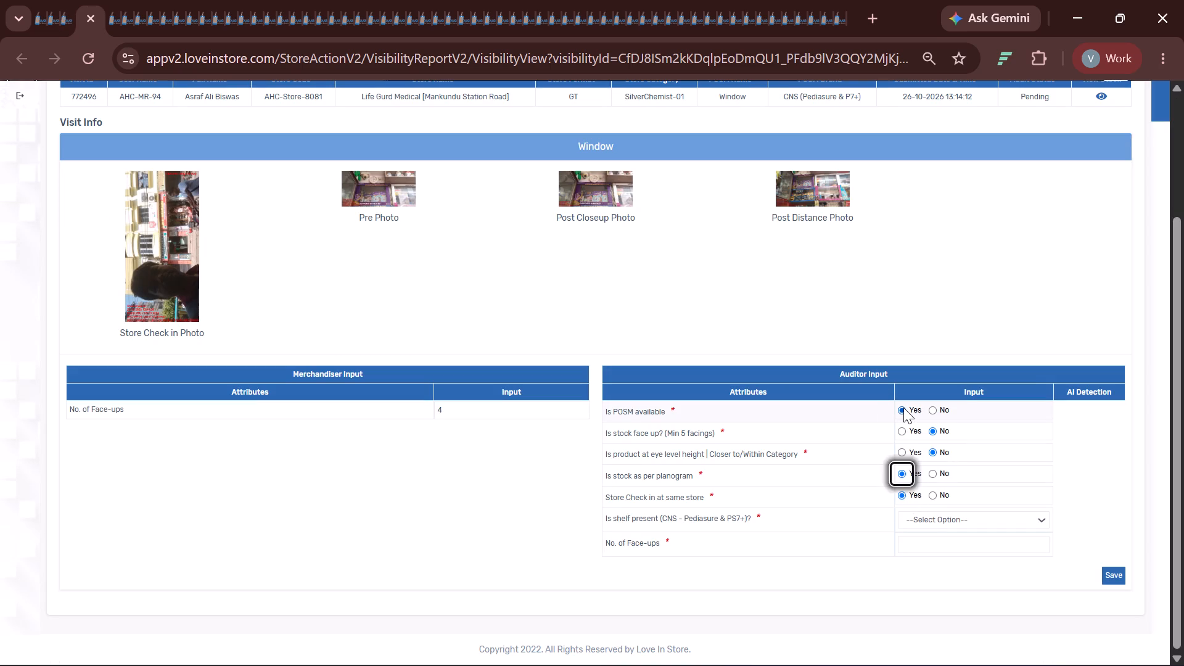
key(Tab)
key(Right)
key(Tab)
key(4)
key(Tab)
text(b)
key(space)
For the next open visit, answer No to product at eye level height and Yes to the other four Yes/No audit questions.
key(ctrl+Tab)
scroll(903, 408, down, 3)
click(903, 408)
key(Tab)
key(space)
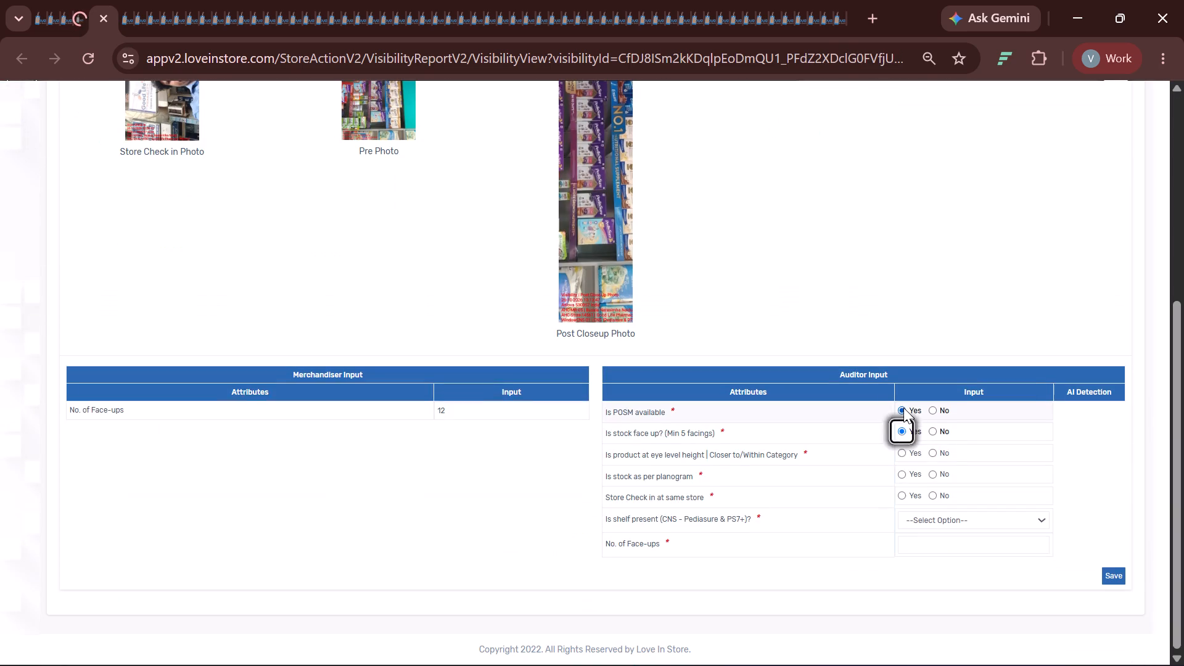
key(Tab)
key(Right)
key(Tab)
key(space)
key(Tab)
key(space)
Set shelf present to Yes (Silver & Gold), enter 10 face-ups, and save this visit's audit.
key(Tab)
key(Right)
key(Tab)
text(10)
key(Tab)
key(space)
For the next visit, 772491, answer No to product at eye level height and Yes to the other four Yes/No audit questions.
key(ctrl+Tab)
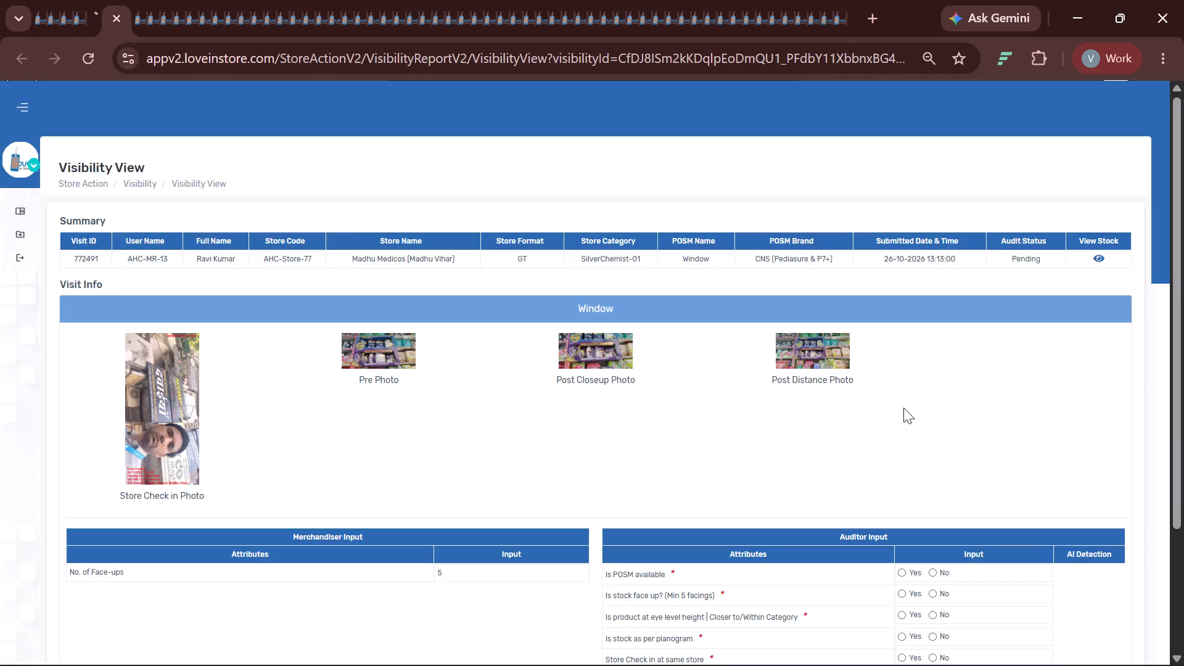
scroll(903, 408, down, 3)
click(903, 408)
key(Tab)
key(space)
key(Tab)
key(Right)
key(Tab)
key(space)
key(Tab)
key(space)
Set shelf present to Yes (Silver & Gold), enter 5 face-ups, and save the audit of visit 772491.
key(Tab)
key(Right)
key(Tab)
key(5)
key(Tab)
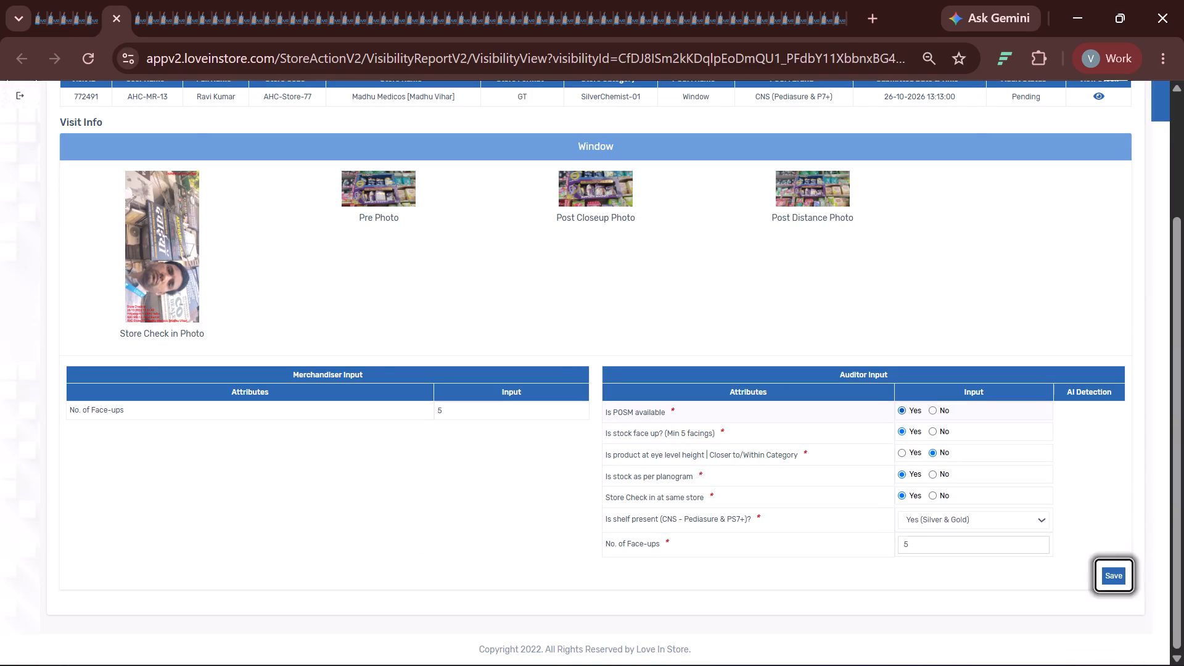
key(space)
For the next visit, 772489, answer No to stock face up and eye level, and Yes to POSM, planogram and same store.
key(ctrl+Tab)
scroll(903, 408, down, 4)
click(903, 408)
key(Tab)
key(space)
key(Tab)
key(Right)
key(shift+Tab)
key(Right)
key(Tab)
key(space)
key(Tab)
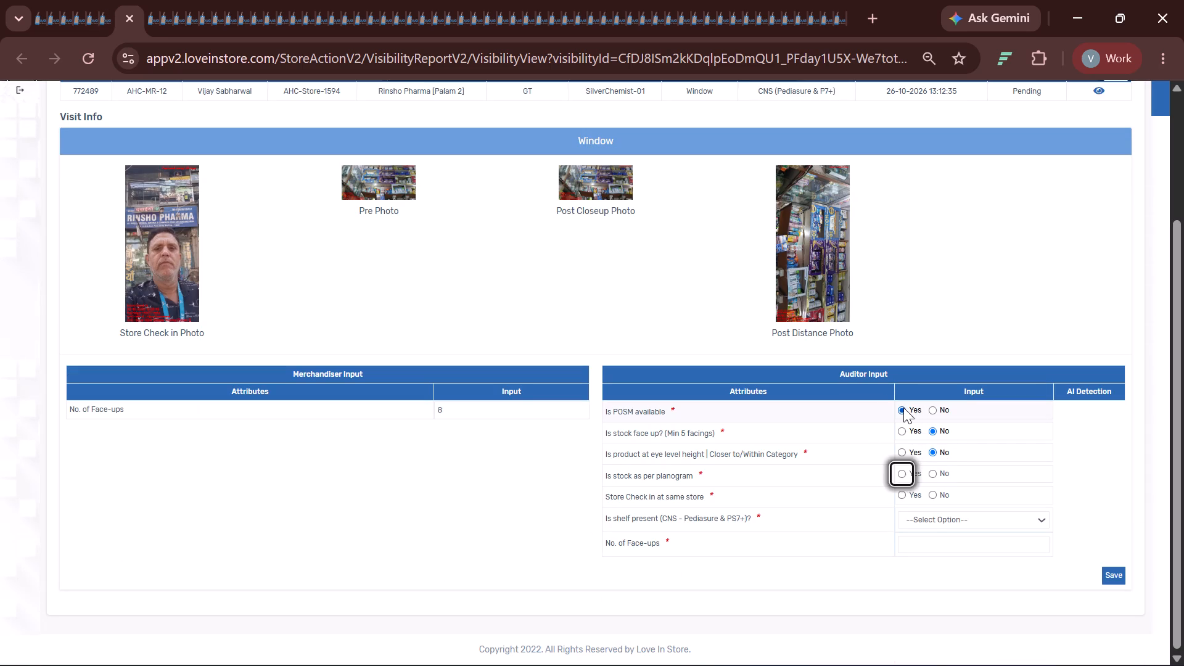
key(space)
key(Tab)
key(space)
Set shelf present to Yes (Silver & Gold), enter 4 face-ups, and save the audit of visit 772489.
key(Tab)
key(Right)
key(Tab)
key(4)
key(Tab)
key(space)
For the next visit, 772487, answer No to stock face up and eye level, Yes to the other questions, and shelf present Yes (Silver & Gold).
key(ctrl+Tab)
scroll(903, 408, down, 4)
click(903, 408)
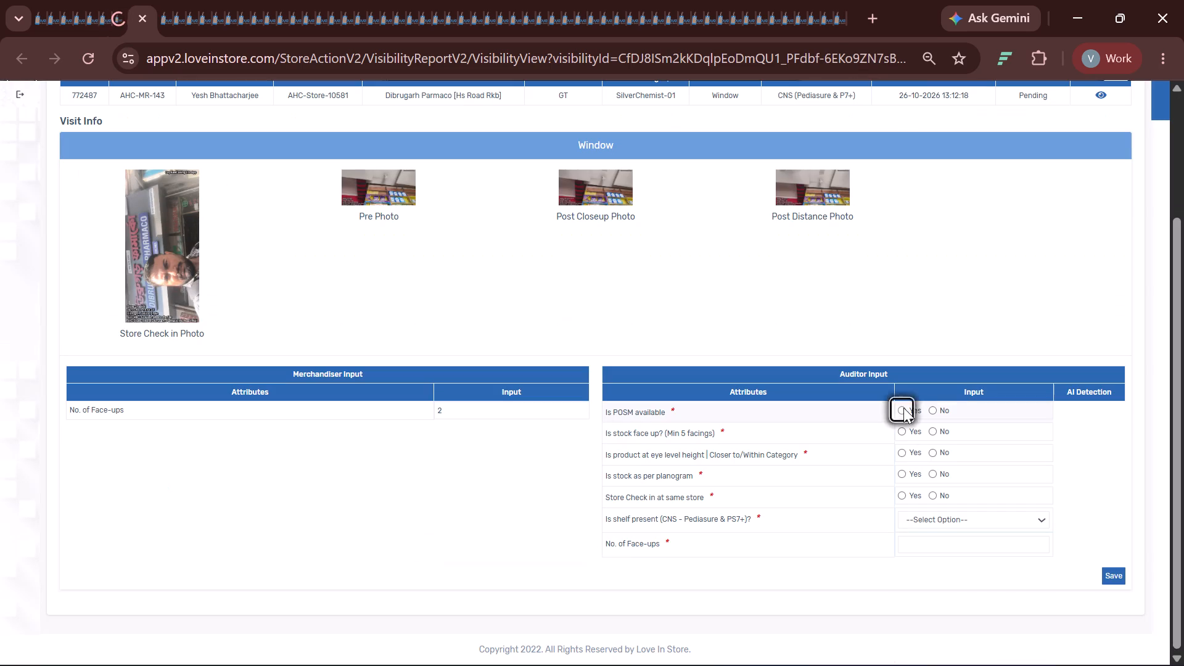
key(Tab)
key(Right)
key(Tab)
key(Right)
key(Tab)
key(space)
key(Tab)
key(Tab)
key(Right)
key(shift+Tab)
key(space)
Enter 3 face-ups and save the audit of visit 772487.
key(Tab)
key(Tab)
key(3)
key(Tab)
key(space)
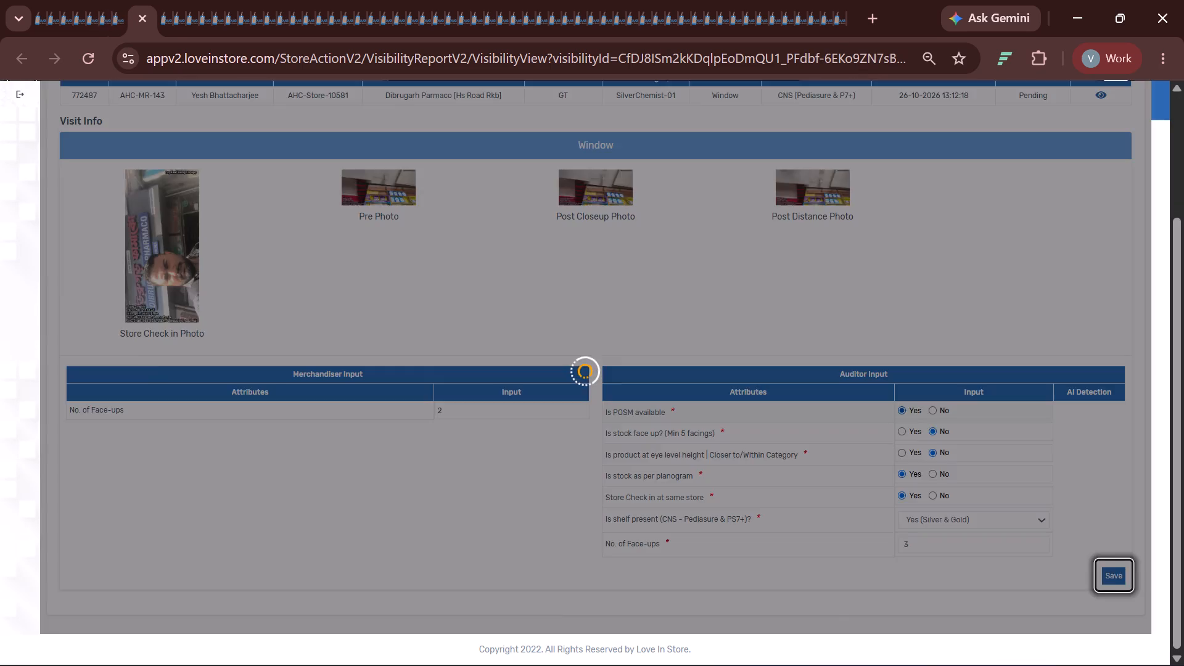
For the next visit, 772485, answer No to product at eye level height and Yes to the other four Yes/No audit questions.
key(ctrl+Tab)
scroll(903, 408, down, 2)
click(903, 408)
key(Tab)
key(space)
key(Tab)
key(Right)
key(Tab)
key(space)
key(Tab)
key(space)
Set shelf present to Yes (Silver & Gold), enter 5 face-ups, and save the audit of visit 772485.
key(Tab)
key(Right)
key(Tab)
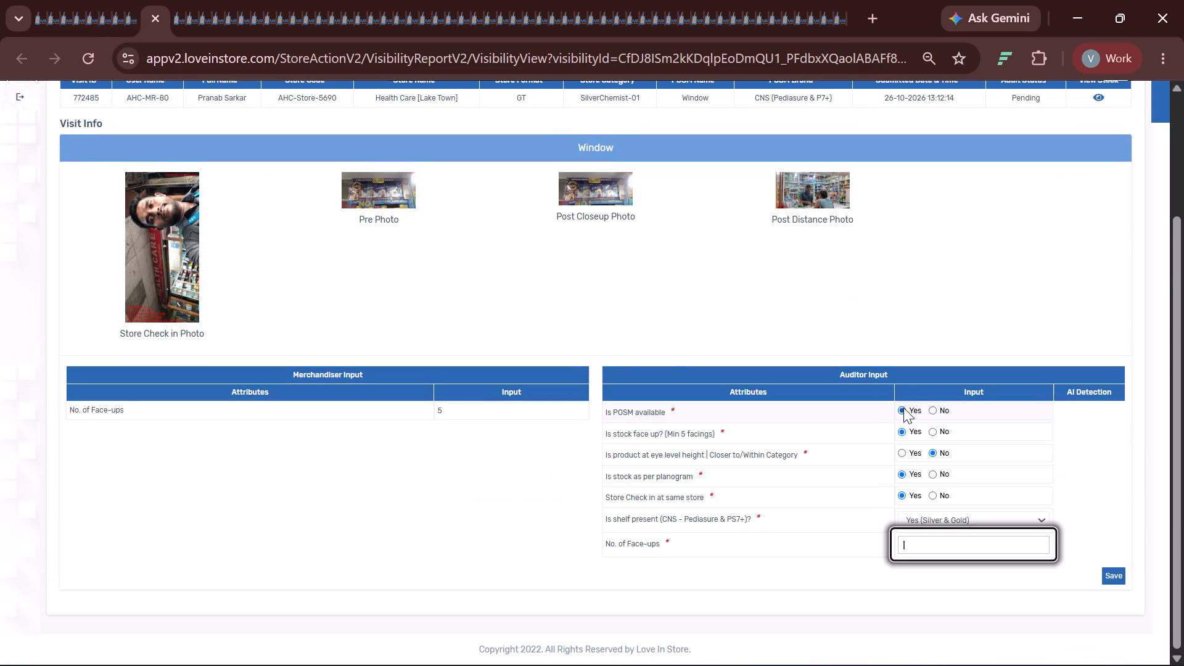
key(5)
key(Tab)
key(space)
For the next visit, 772483, answer No to stock face up and eye level height, and Yes to the other three Yes/No audit questions.
key(ctrl+Tab)
scroll(903, 408, down, 3)
click(903, 408)
key(Tab)
key(Right)
key(Tab)
key(Right)
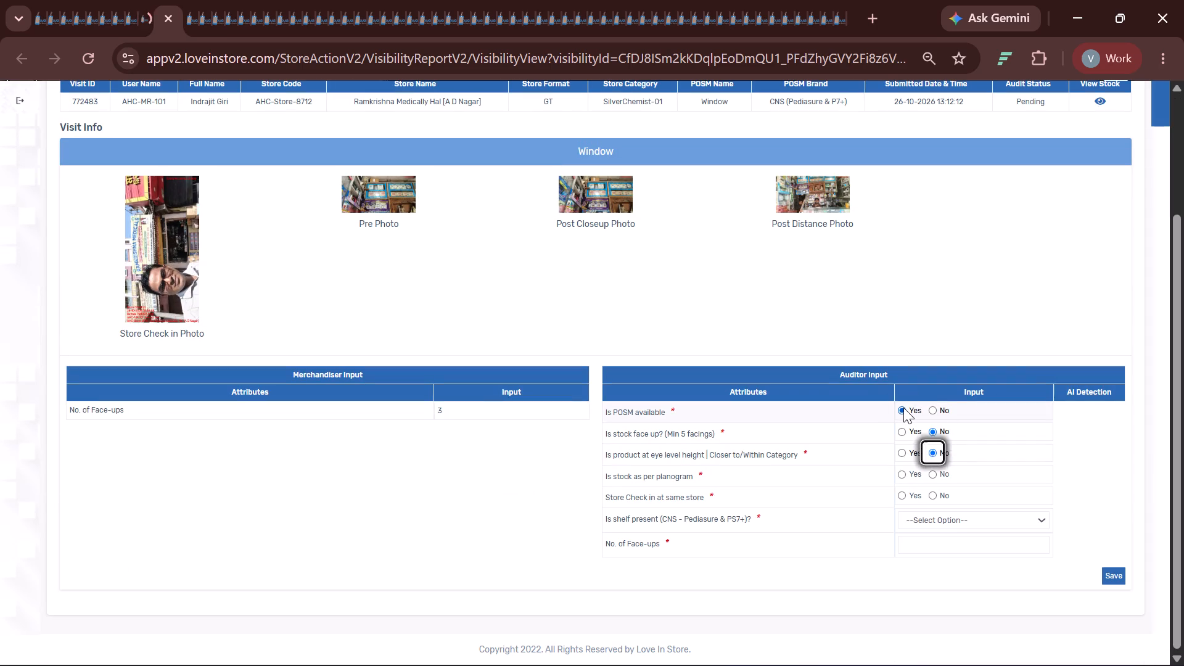
key(Tab)
key(space)
key(Tab)
key(space)
Set shelf present to Yes (Silver & Gold), enter 3 face-ups, and save the audit of visit 772483.
key(Tab)
key(Right)
key(Tab)
key(3)
key(Tab)
key(space)
For the next visit, 772481, answer No to eye level height, Yes to the other four questions, and shelf present Yes (Silver & Gold).
key(ctrl+Tab)
scroll(903, 408, down, 4)
click(903, 408)
key(Tab)
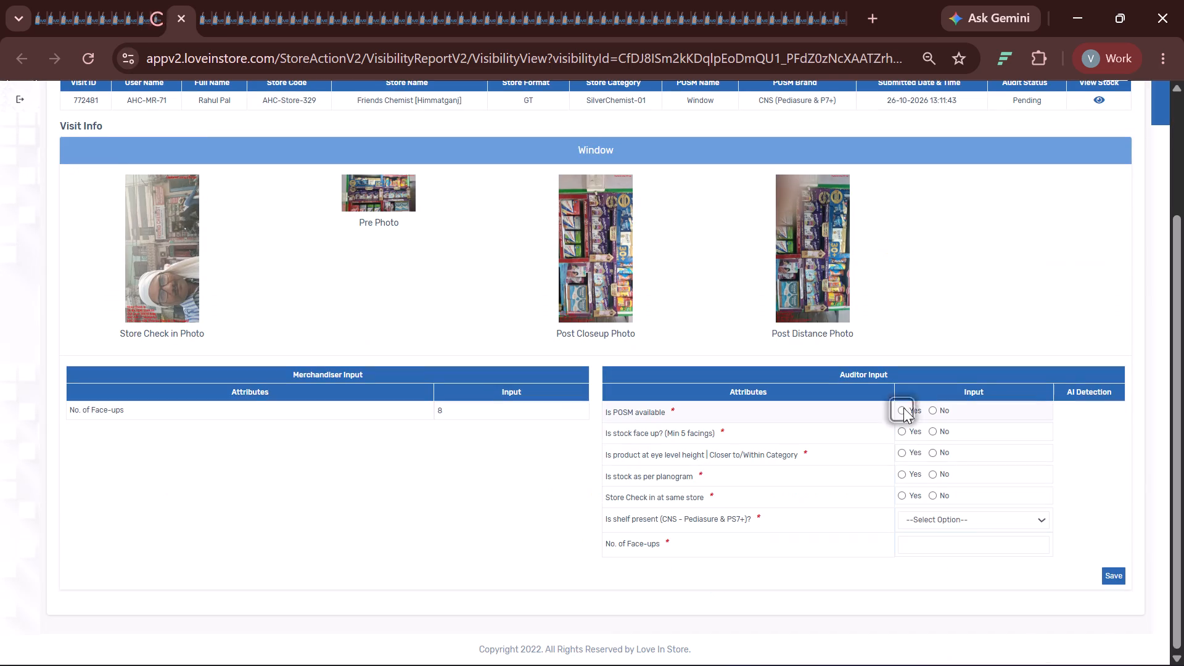
key(space)
key(Tab)
key(Right)
key(Tab)
key(space)
key(Tab)
key(Tab)
key(Right)
key(shift+Tab)
key(space)
Enter 8 face-ups and save the audit of visit 772481.
key(Tab)
key(Tab)
key(8)
key(Tab)
key(space)
For the next visit, 772479, answer Yes to POSM available, stock face up, and product at eye level height.
key(ctrl+Tab)
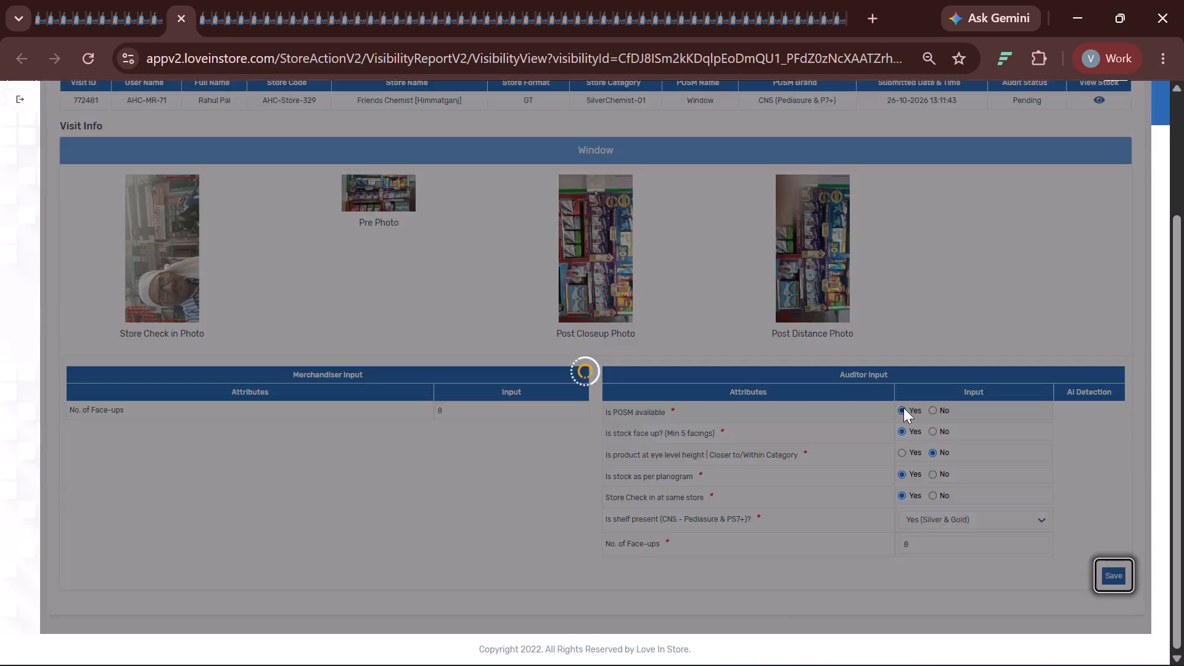
scroll(903, 408, down, 4)
click(903, 408)
key(Tab)
key(Right)
key(Tab)
key(Right)
key(shift+Tab)
key(Right)
key(Tab)
key(shift+Right)
key(shift+Tab)
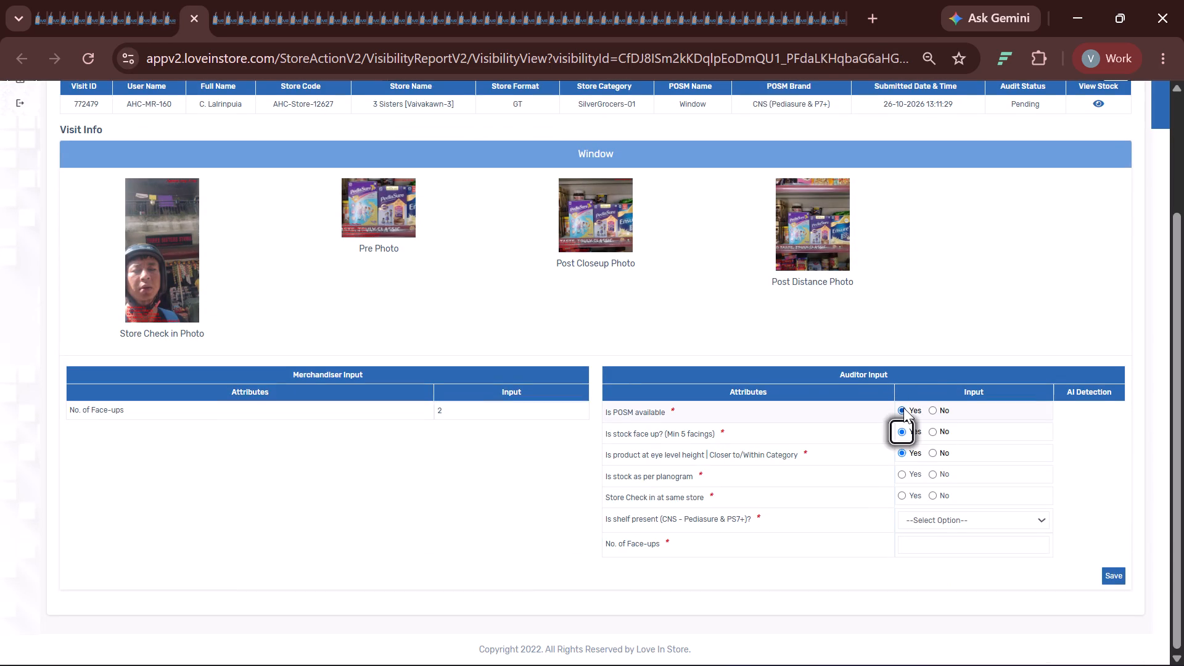
Change the answers for POSM available, stock face up, and product at eye level height to No for visit 772479.
key(shift+Right)
key(shift+Tab)
key(Right)
key(Tab)
key(Right)
key(Tab)
key(Right)
key(Tab)
key(shift+Tab)
key(shift+Tab)
key(Right)
key(Tab)
key(space)
Answer Yes to planogram and same-store check-in, set shelf present to Yes (Silver & Gold), enter 2 face-ups, and save visit 772479.
key(Tab)
key(space)
key(Tab)
key(space)
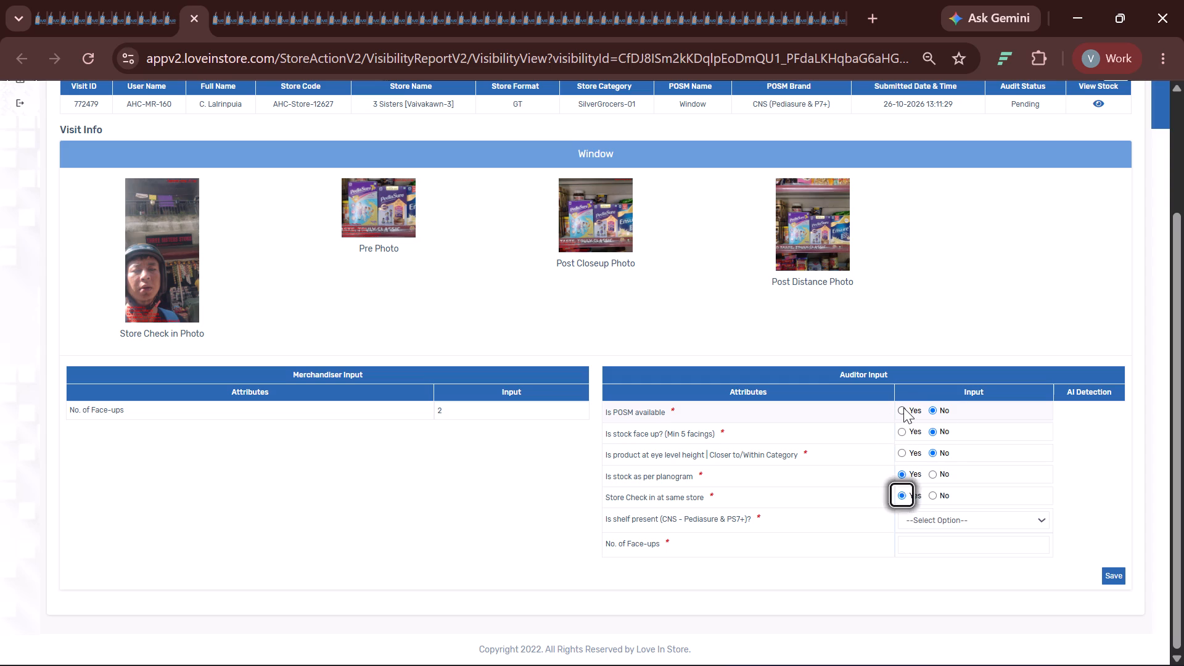
key(Tab)
key(Right)
key(Tab)
key(2)
key(Tab)
key(space)
For the next visit, 772475, answer Yes to all five Yes/No audit questions.
key(ctrl+Tab)
scroll(903, 408, down, 3)
click(903, 408)
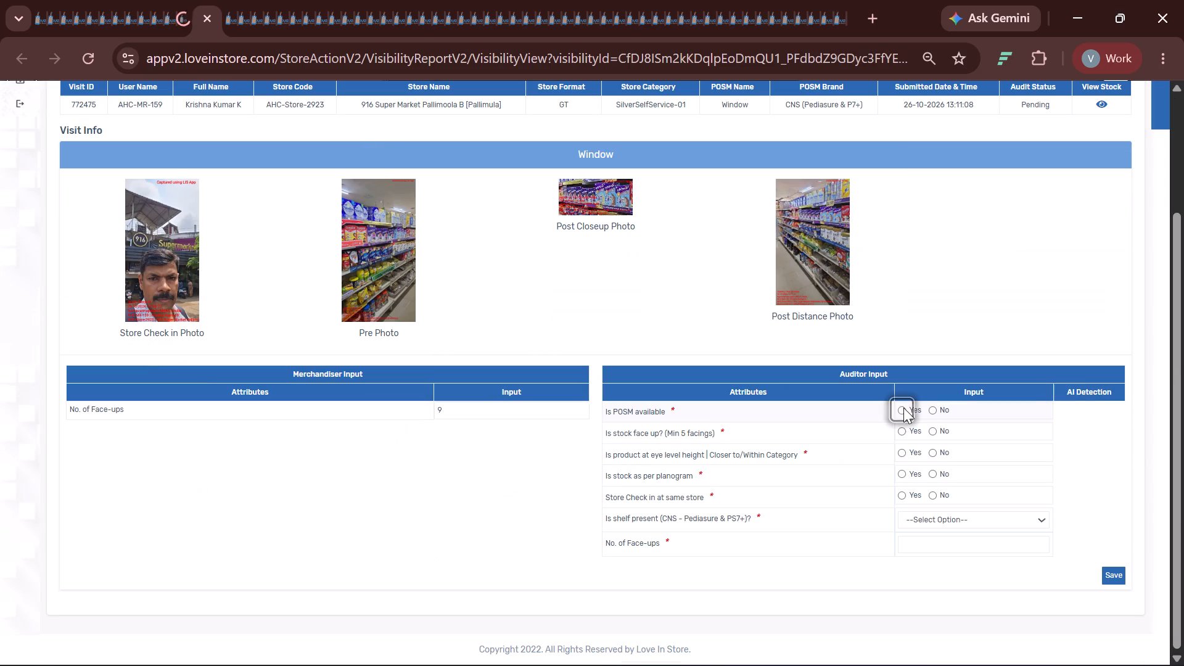
key(Tab)
key(space)
key(Tab)
key(space)
key(Tab)
key(space)
key(Tab)
key(space)
Set shelf present to Yes (Silver & Gold), enter 8 face-ups, and save the audit of visit 772475.
key(Tab)
key(Right)
key(Tab)
key(8)
key(Tab)
key(space)
For the next visit, 772474, answer No to product at eye level height and Yes to the other four Yes/No audit questions.
key(ctrl+Tab)
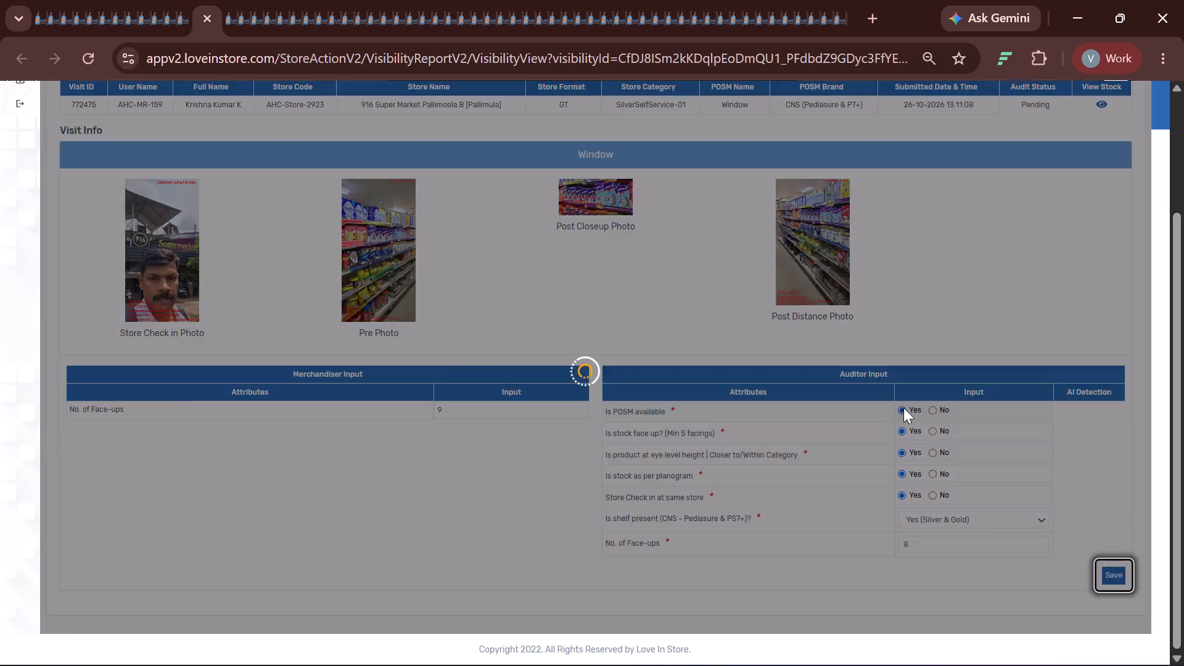
scroll(903, 408, down, 4)
click(903, 408)
key(Tab)
key(space)
key(Tab)
key(Right)
key(Tab)
key(space)
key(Tab)
key(space)
Set shelf present to Yes (Silver & Gold), enter 5 face-ups, and save the audit of visit 772474.
key(Tab)
key(Right)
key(Tab)
key(5)
key(Tab)
key(space)
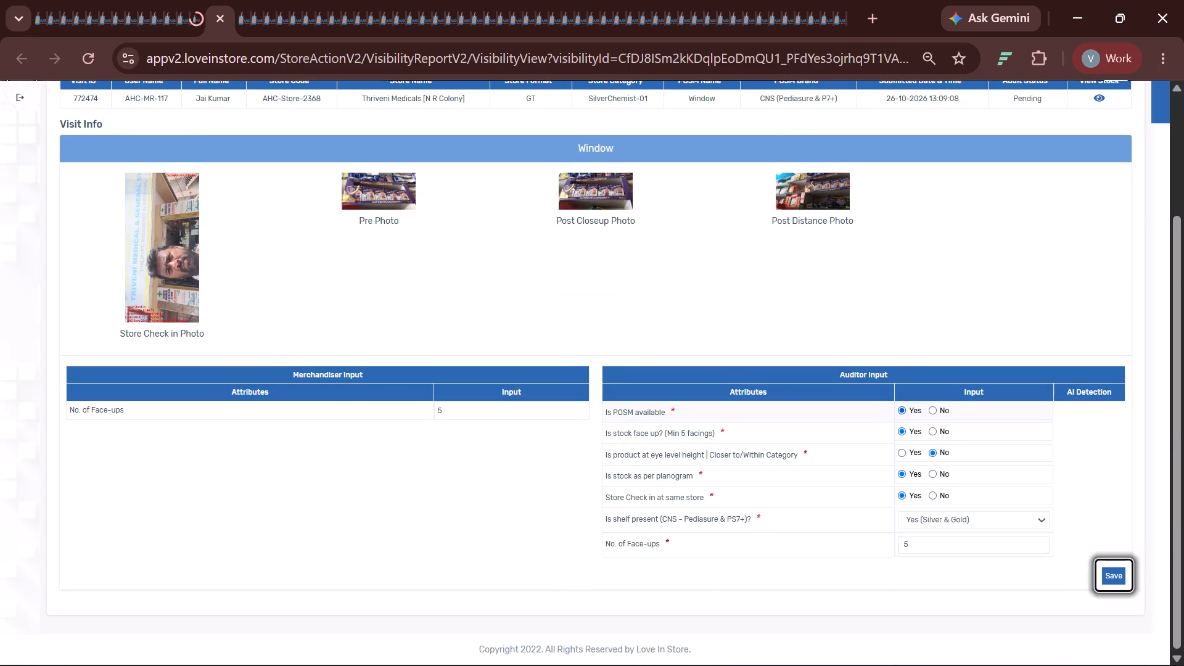
For the next visit, 772472, answer No to stock face up and eye level height, and Yes to the other three Yes/No audit questions.
key(ctrl+Tab)
scroll(903, 408, down, 3)
double_click(903, 408)
key(Tab)
key(Right)
key(Tab)
key(Right)
key(Tab)
key(space)
key(Tab)
key(space)
Set shelf present to Yes (Silver & Gold), enter 2 face-ups, and save the audit of visit 772472.
key(Tab)
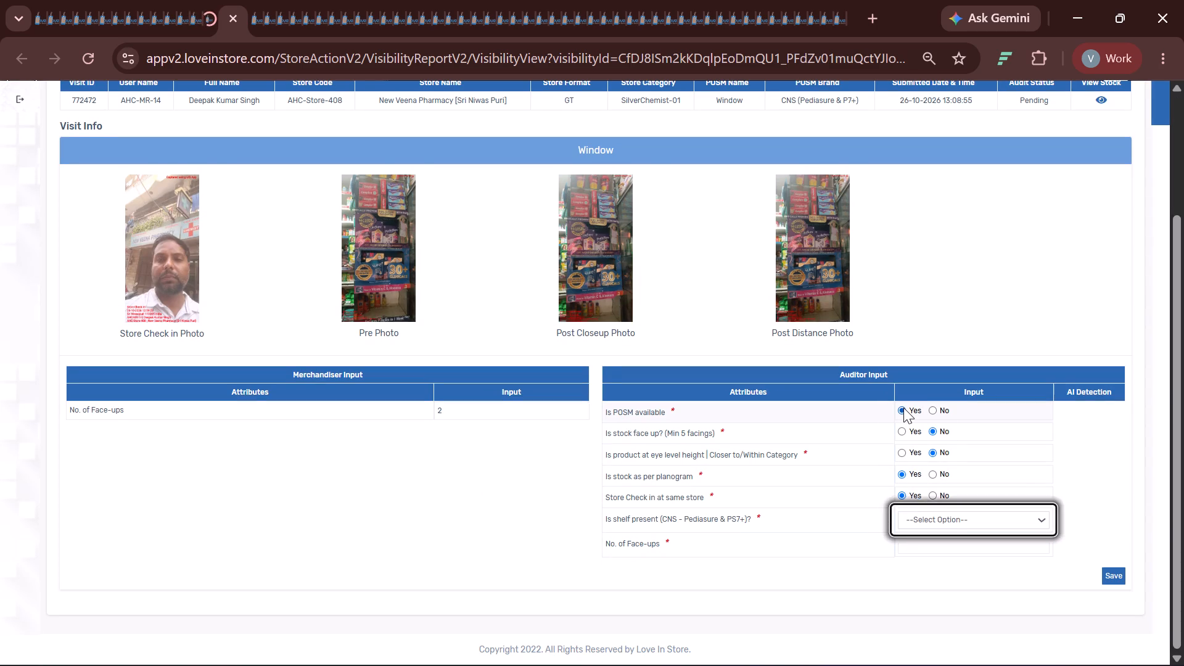
key(Right)
key(Tab)
key(2)
key(Tab)
key(space)
For the next visit, 772469, answer No to product at eye level height and Yes to the other four Yes/No audit questions.
key(ctrl+Tab)
scroll(903, 408, down, 3)
click(903, 408)
key(Tab)
key(space)
key(Right)
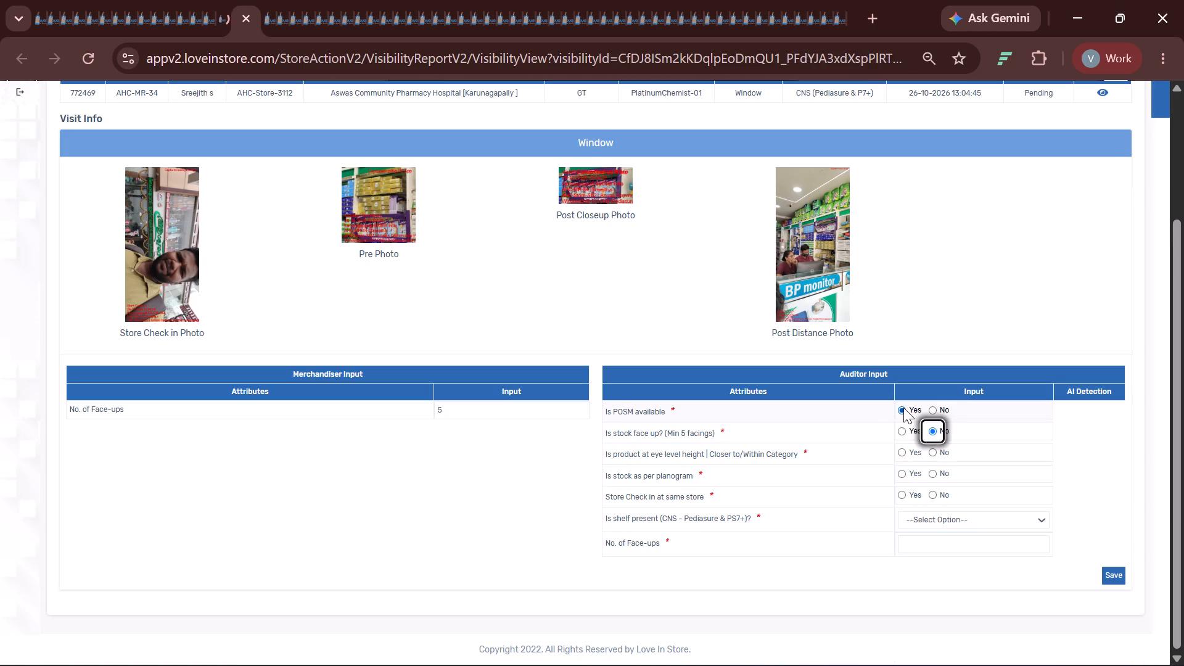
key(Right)
key(Tab)
key(Right)
key(Tab)
key(space)
key(Tab)
key(space)
Set shelf present to Yes (Silver & Gold), enter 5 face-ups, save the audit of visit 772469, and move on to the next visit.
key(Tab)
key(Right)
key(Tab)
key(5)
key(Tab)
key(space)
key(ctrl+Tab)
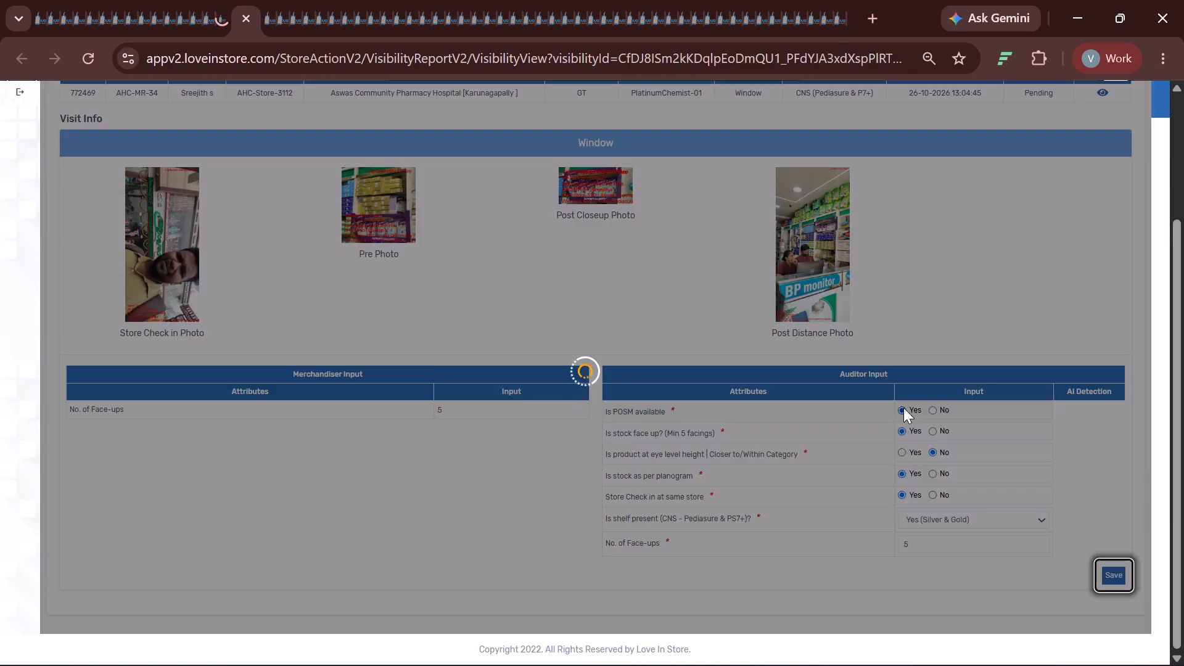
For visit 772466, answer No to product at eye level height and Yes to the other four Yes/No audit questions.
scroll(903, 408, down, 4)
click(903, 408)
key(Tab)
key(space)
key(Tab)
key(Right)
key(Tab)
key(space)
key(Tab)
key(space)
Set shelf present to Yes (Silver & Gold), enter 6 face-ups, and save the audit of visit 772466.
key(Tab)
key(Right)
key(Tab)
key(6)
key(Tab)
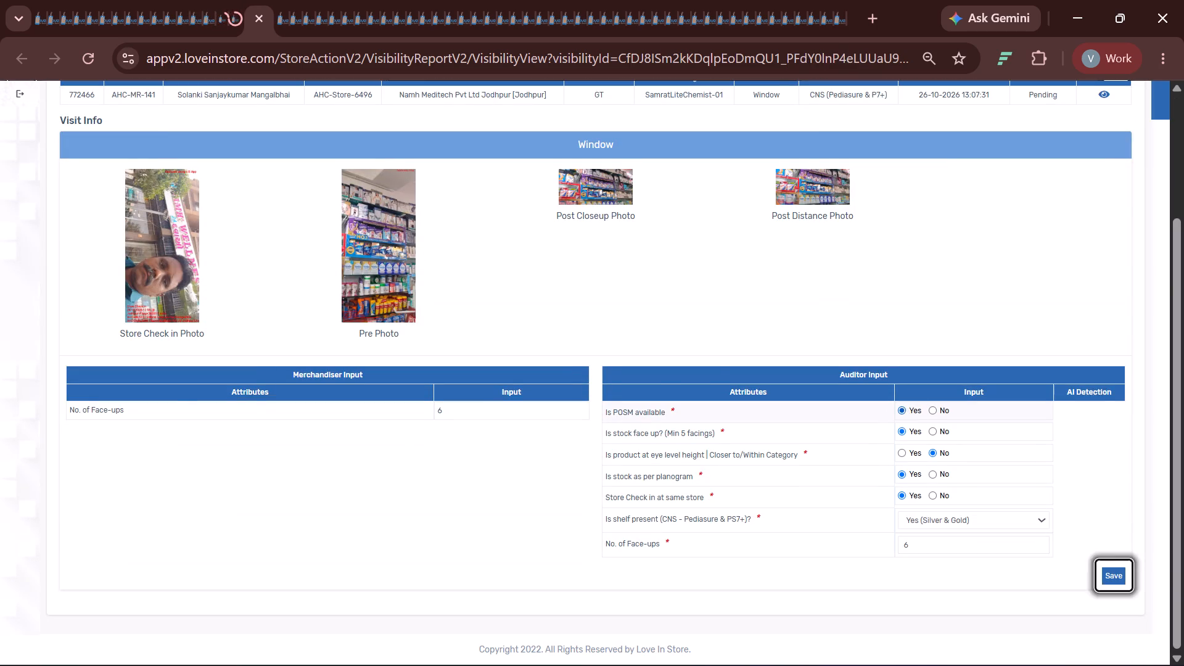
key(space)
For the next visit, 772464, answer No to product at eye level height and Yes to the other four Yes/No audit questions.
key(ctrl+Tab)
scroll(903, 408, down, 2)
click(903, 408)
key(Tab)
key(space)
key(Tab)
key(Right)
key(Tab)
key(space)
key(Tab)
key(space)
Set shelf present to Yes (Silver & Gold), enter 5 face-ups, and save the audit of visit 772464.
key(Tab)
key(Right)
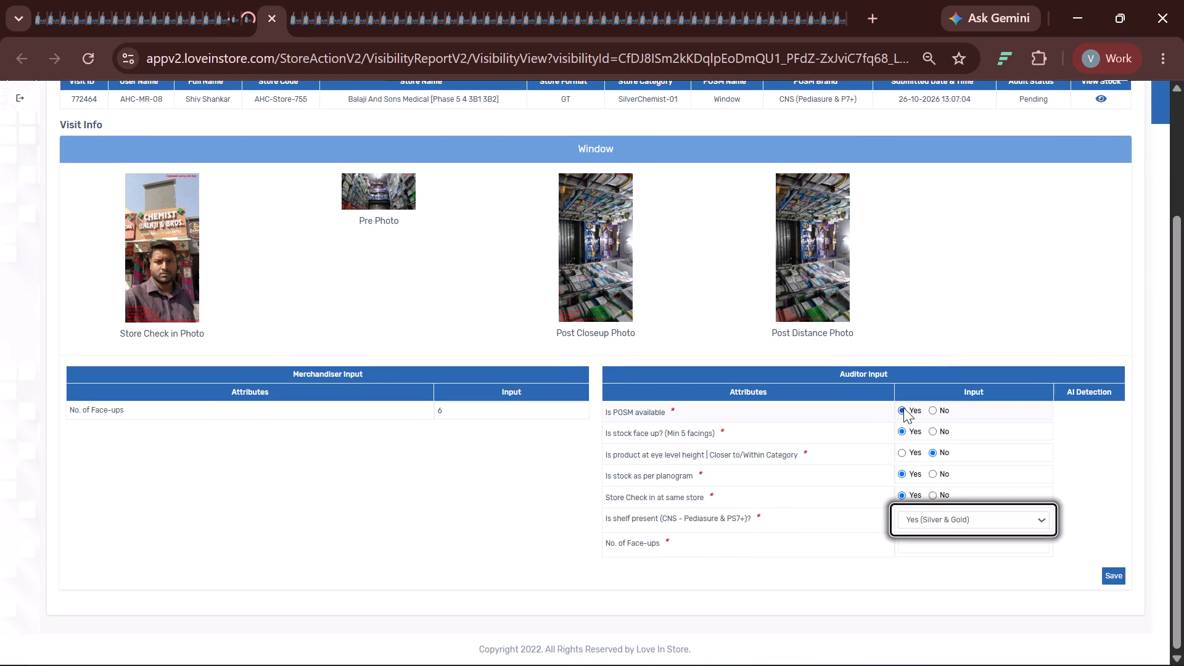
key(Tab)
key(5)
key(Tab)
key(space)
For the next visit, 772462, answer No to stock face up and eye level height, and Yes to the other three Yes/No audit questions.
key(ctrl+Tab)
scroll(903, 408, down, 3)
click(903, 408)
key(Tab)
key(space)
key(Tab)
key(Right)
key(shift+Tab)
key(Right)
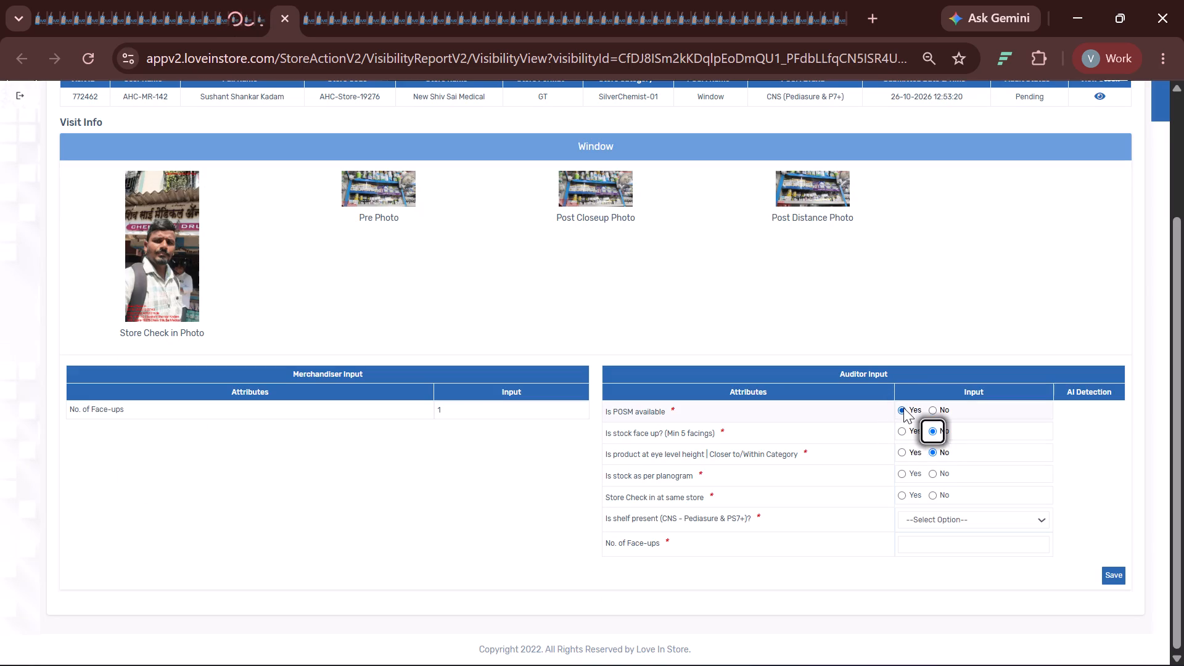
key(Tab)
key(space)
key(Tab)
key(space)
key(Tab)
key(space)
Set shelf present to Yes (Silver & Gold), enter 1 face-up, and save the audit of visit 772462.
key(Tab)
key(Right)
key(Tab)
key(1)
key(Tab)
key(space)
For the next visit, 772460, answer No to product at eye level height and Yes to the other four Yes/No audit questions.
key(ctrl+Tab)
scroll(903, 408, down, 2)
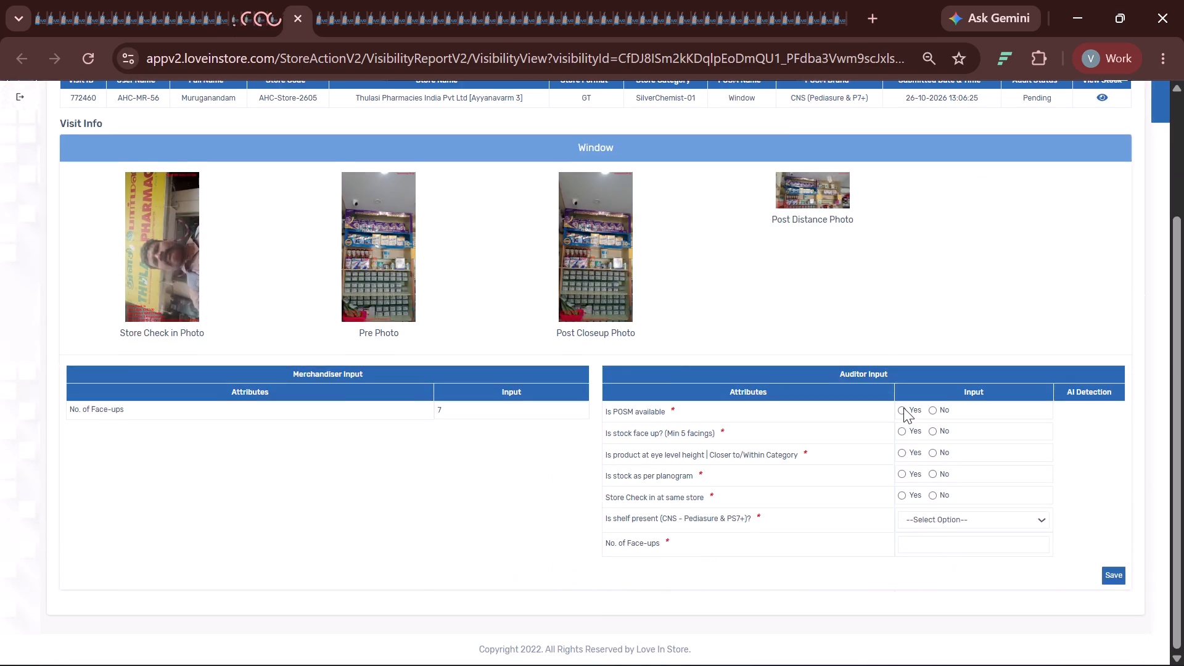
key(Tab)
scroll(903, 408, down, 3)
click(903, 408)
key(Tab)
key(space)
key(Tab)
key(Right)
key(Tab)
key(space)
key(Tab)
key(space)
Set shelf present to Yes (Silver & Gold), enter 7 face-ups, and save the audit of visit 772460.
key(Tab)
key(Right)
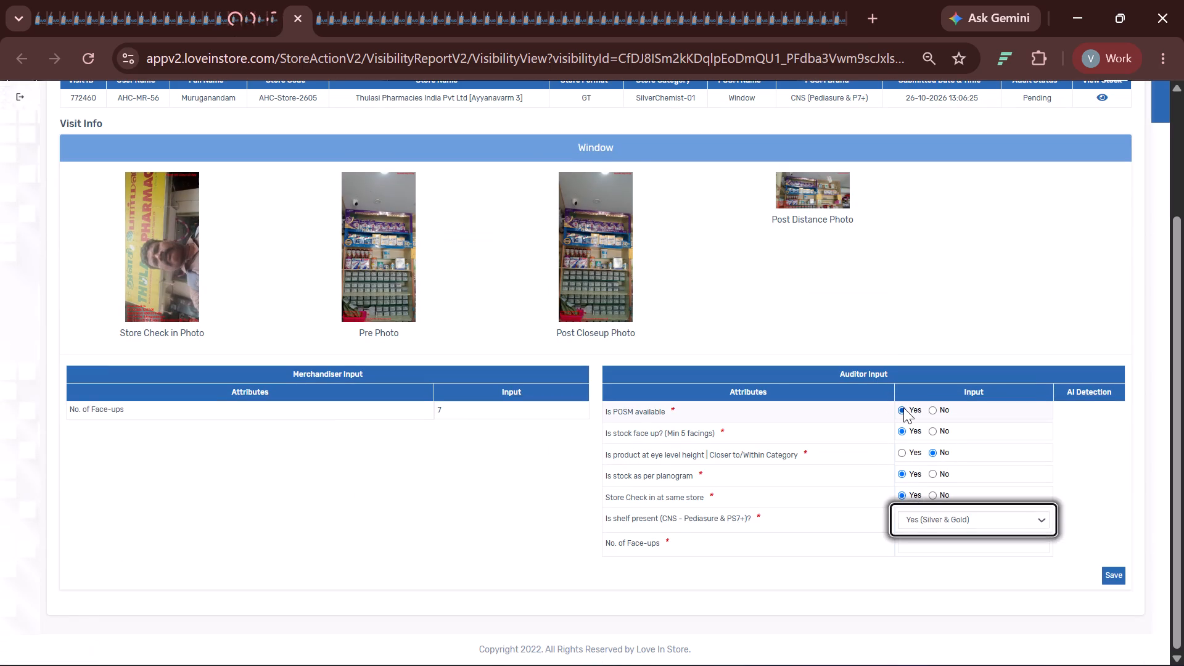
key(Tab)
key(7)
key(Tab)
key(space)
In the second open copy of visit 772460, answer No to eye level height and Yes to the other four Yes/No audit questions.
key(ctrl+Tab)
scroll(903, 408, down, 3)
click(903, 408)
key(Tab)
key(space)
key(Tab)
key(Right)
key(Tab)
key(space)
key(Tab)
key(space)
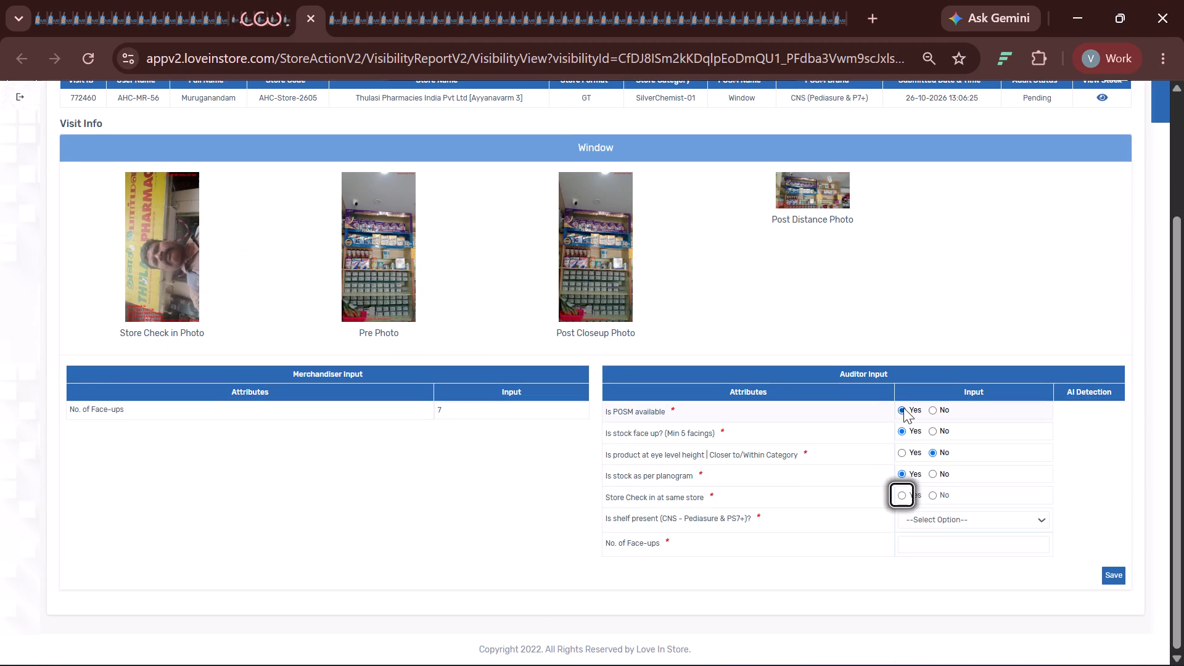
Set shelf present to Yes (Silver & Gold), enter 7 face-ups, and save this second copy of visit 772460.
key(Tab)
key(Right)
key(Tab)
key(7)
key(Tab)
key(space)
For the next visit, 772458, answer No to stock face up and eye level height, and Yes to the other three Yes/No audit questions.
key(ctrl+Tab)
scroll(903, 408, down, 4)
click(903, 408)
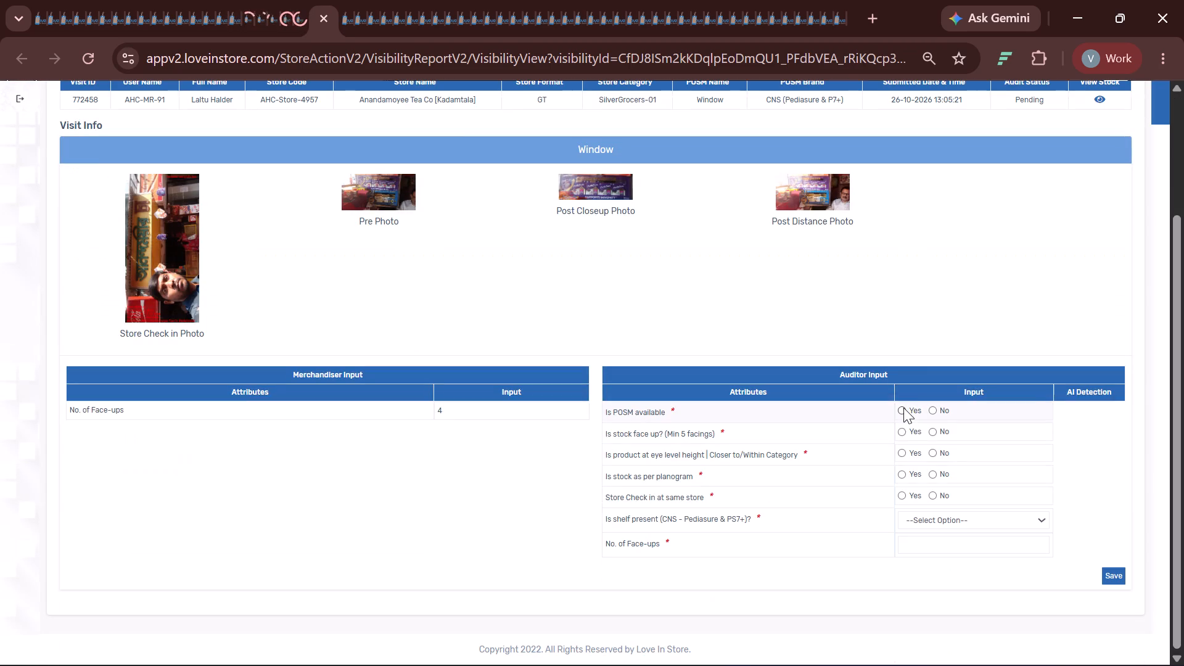
key(Tab)
key(space)
key(Tab)
key(Right)
key(shift+Tab)
key(shift+Right)
key(Tab)
key(space)
key(Tab)
key(space)
key(Tab)
key(space)
Set shelf present to Yes (Silver & Gold), enter 4 face-ups, and save the audit of visit 772458.
key(Tab)
key(Right)
key(Tab)
key(4)
key(Tab)
key(space)
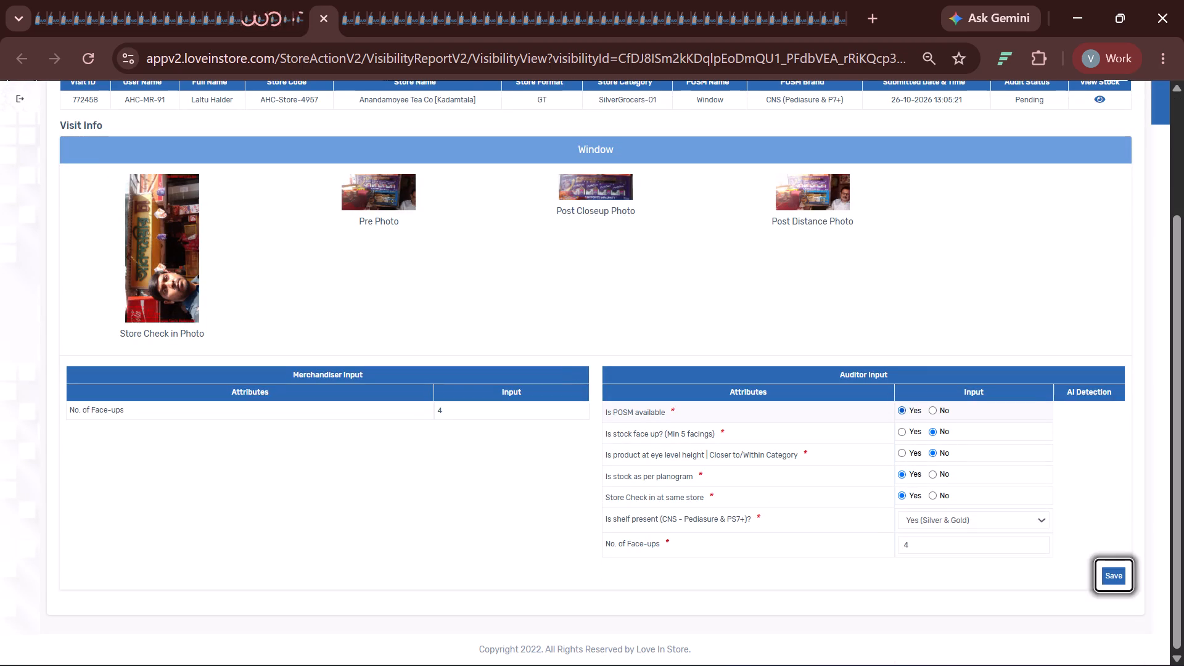
For the next visit, 772455, answer No to product at eye level height and Yes to the other four Yes/No audit questions.
key(ctrl+Tab)
scroll(903, 408, down, 3)
double_click(903, 408)
key(Tab)
key(space)
key(Tab)
key(Right)
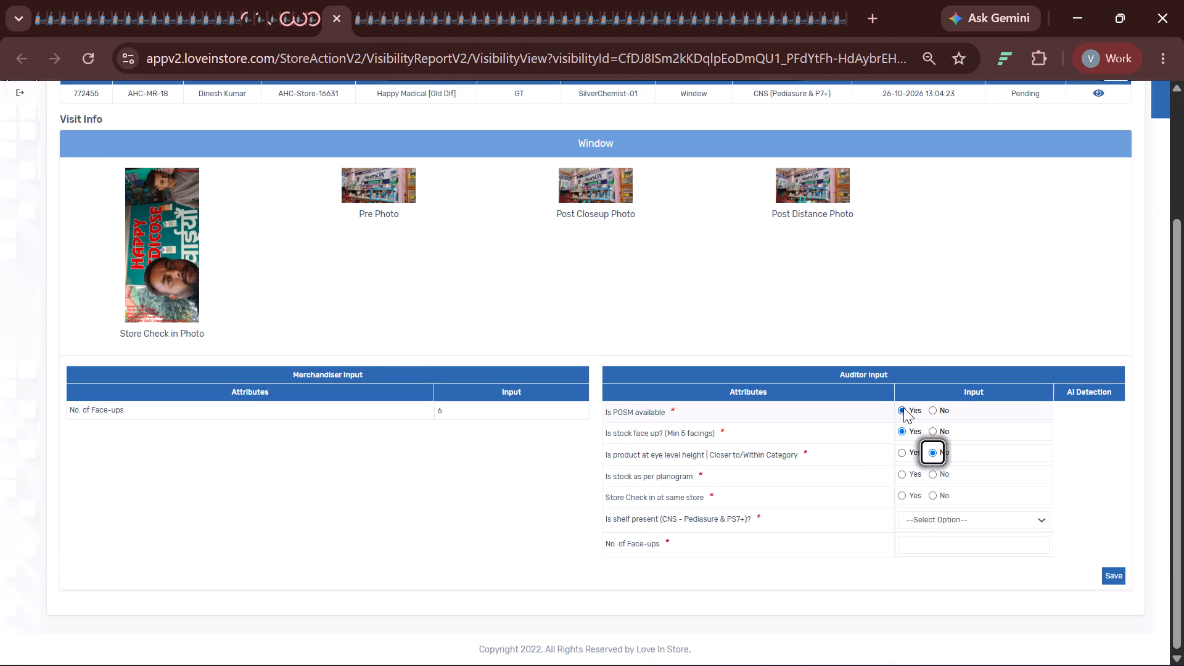
key(Tab)
key(space)
key(Tab)
key(space)
Set shelf present to Yes (Silver & Gold), enter 5 face-ups, and save the audit of visit 772455.
key(Tab)
key(Right)
key(Tab)
key(5)
key(Tab)
key(space)
For the next visit, 772454, answer No to product at eye level height and Yes to the other four Yes/No audit questions.
key(ctrl+Tab)
scroll(903, 408, down, 2)
click(903, 408)
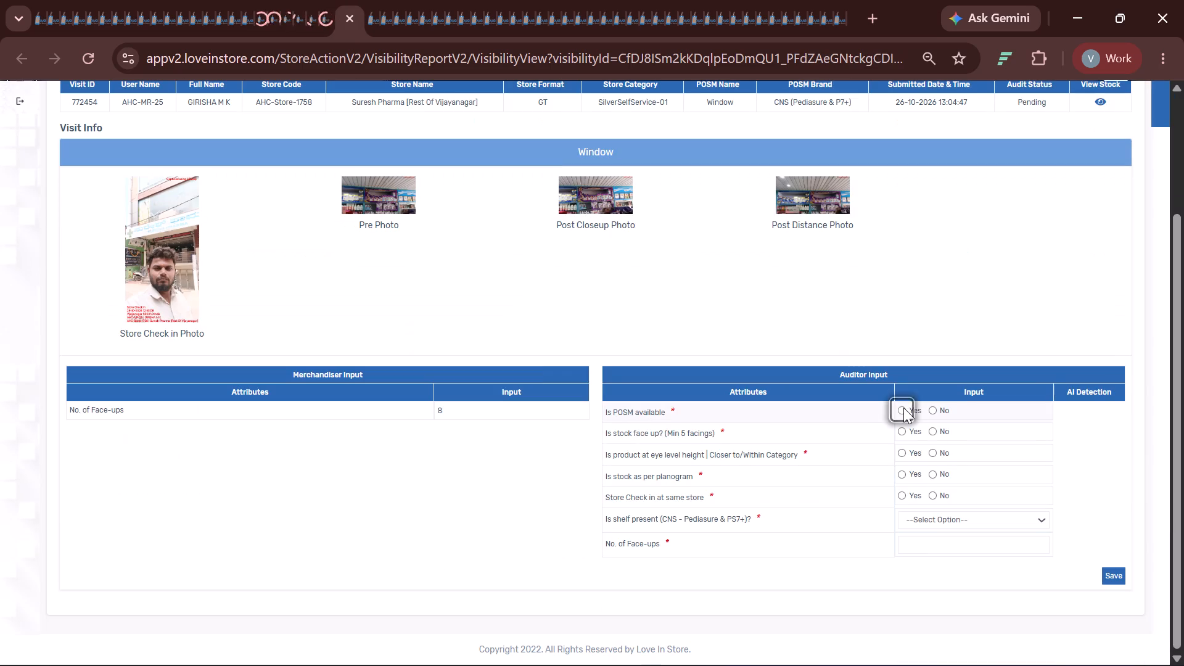
key(Tab)
key(space)
key(Tab)
key(Right)
key(Tab)
key(space)
key(Tab)
key(space)
Set shelf present to Yes (Silver & Gold), enter 7 face-ups, save the audit of visit 772454, and move on to the next visit.
key(Tab)
key(Right)
key(Tab)
key(7)
key(Tab)
key(space)
key(ctrl+Tab)
scroll(903, 408, down, 4)
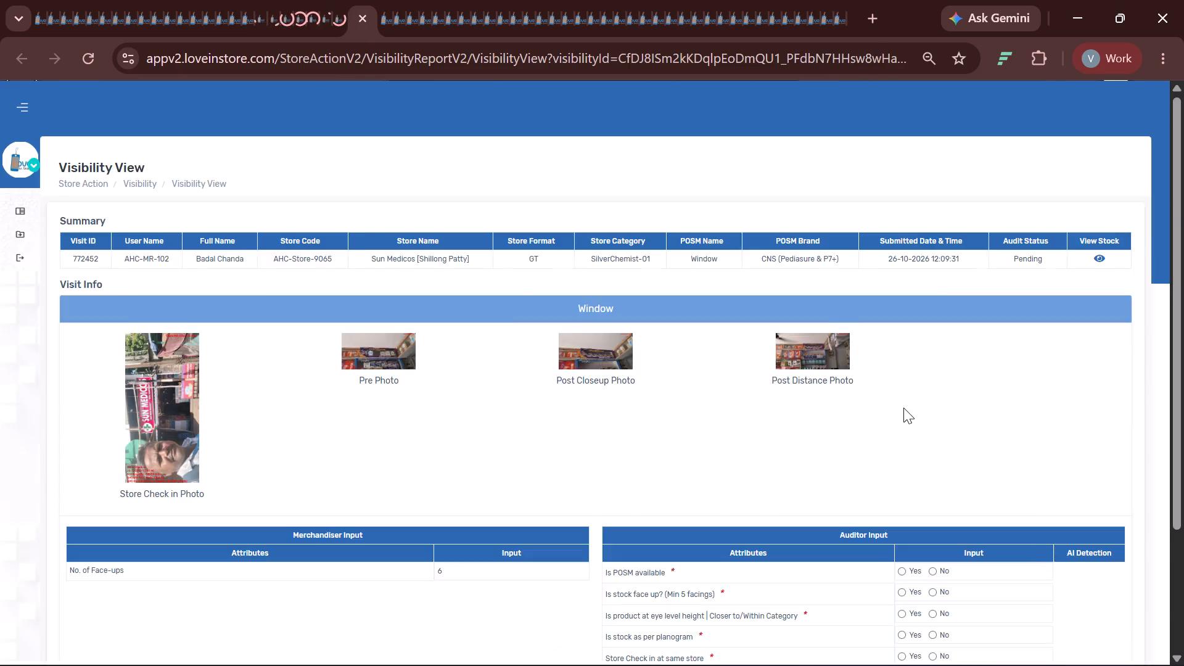
For visit 772452, answer No to product at eye level height and Yes to the other four Yes/No audit questions.
click(903, 408)
key(Tab)
key(space)
key(Tab)
key(Right)
key(Tab)
key(space)
key(Tab)
key(space)
Set shelf present to Yes (Silver & Gold), enter 6 face-ups, save the audit of visit 772452, and move on to the next visit.
key(Tab)
key(Right)
key(Tab)
key(6)
key(Tab)
key(space)
key(ctrl+Tab)
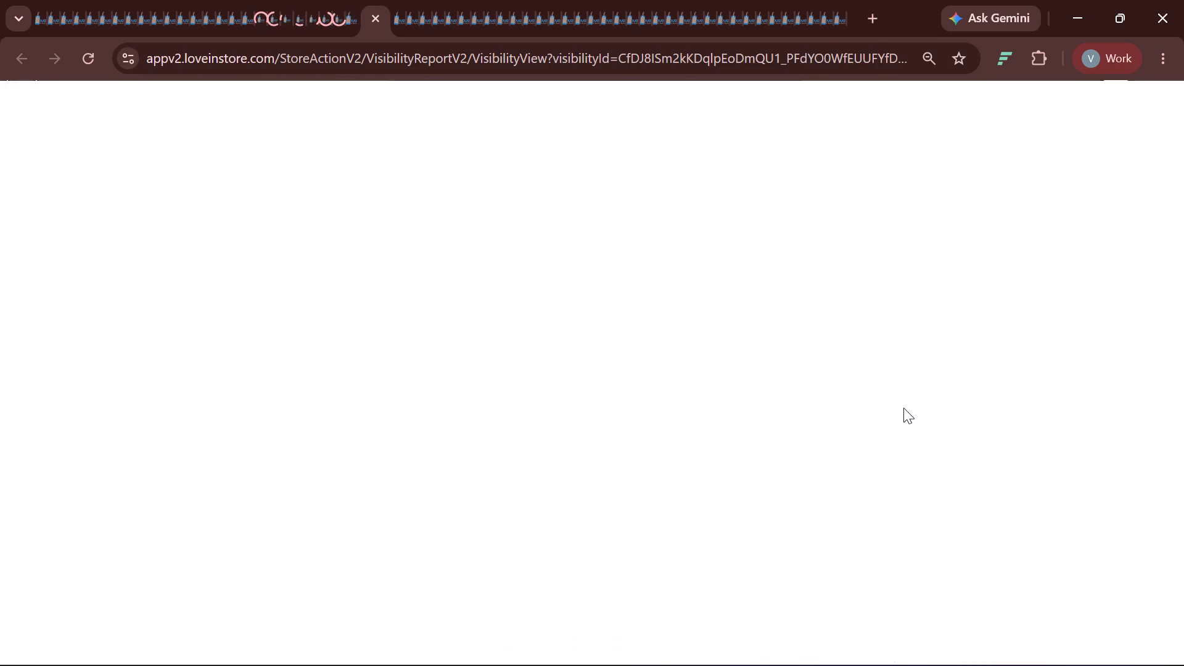
For visit 772449, answer No to stock face up (Min 5 facings) and Yes to the other four Yes/No audit questions.
scroll(903, 408, down, 3)
click(903, 408)
key(Tab)
key(Right)
key(Tab)
key(space)
key(Tab)
key(space)
key(Tab)
key(space)
Set shelf present to Yes (Silver & Gold), enter 3 face-ups, save the audit of visit 772449, and move on to the next visit.
key(Tab)
key(Right)
key(Tab)
key(3)
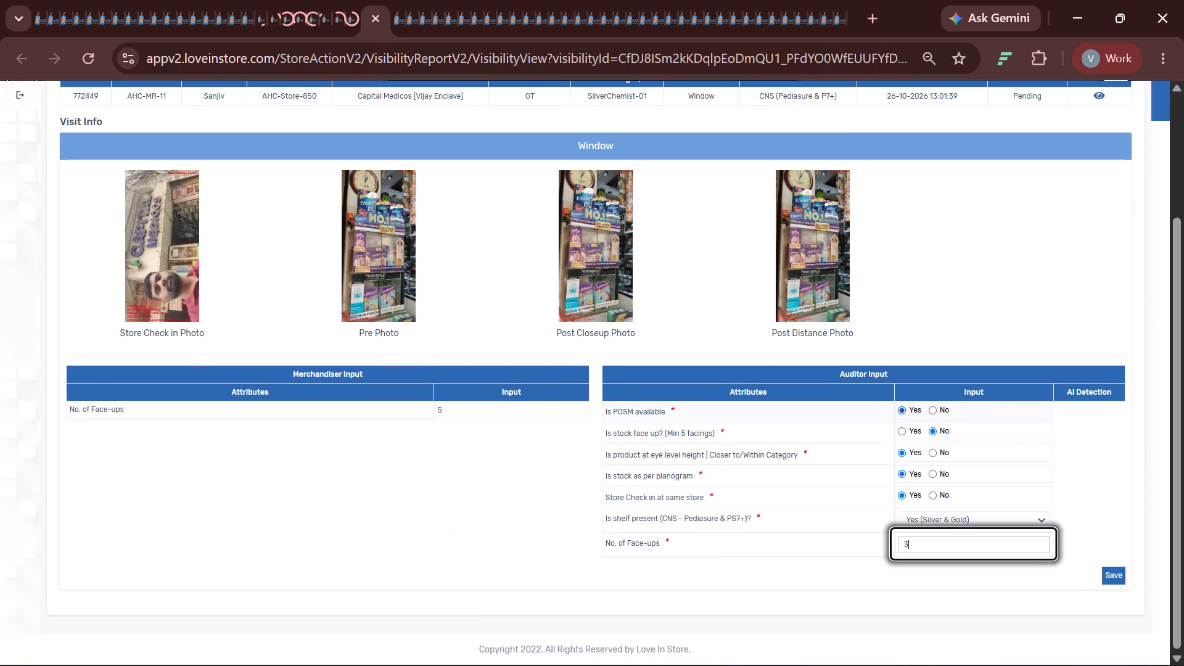
key(Tab)
key(space)
key(ctrl+Tab)
For visit 772448, answer No to stock face up and product at eye level, and Yes to POSM available, stock as per planogram and store check-in.
scroll(903, 408, down, 4)
click(903, 408)
key(Tab)
key(Right)
key(Tab)
key(Right)
key(Tab)
key(space)
key(Tab)
key(space)
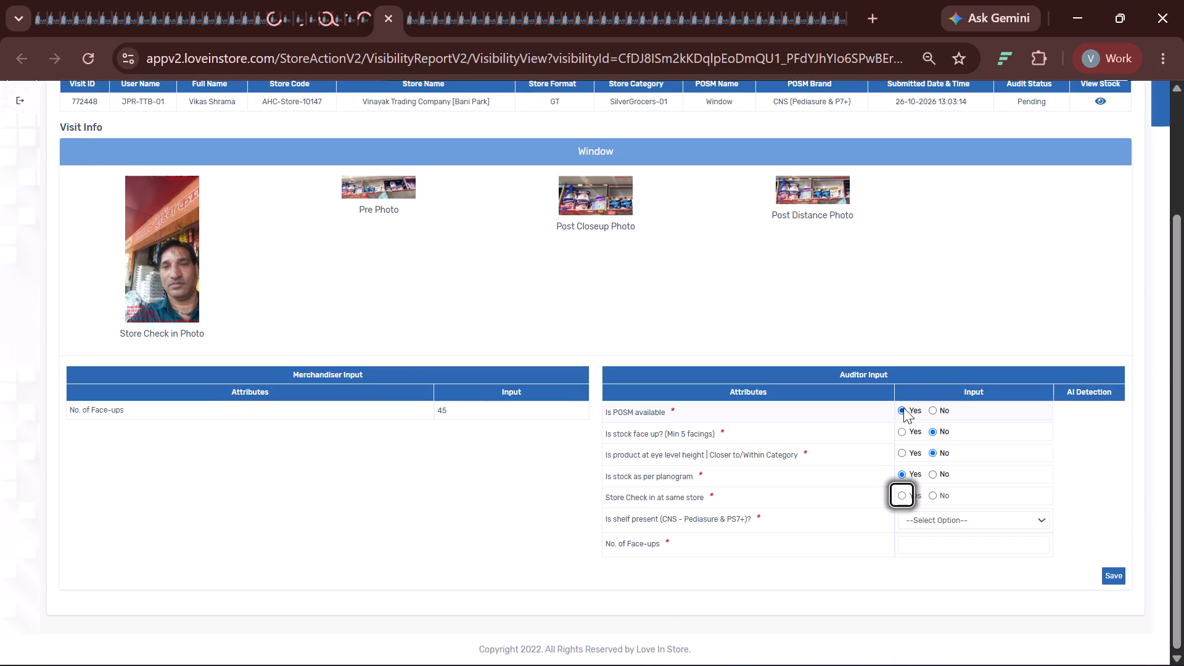
Set shelf present to Yes (Silver & Gold), enter 3 face-ups, save the audit of visit 772448, and move on to the next visit.
key(Tab)
key(Right)
key(Tab)
key(3)
key(Tab)
key(space)
key(ctrl+Tab)
For visit 772445, answer No to POSM available, stock face up and eye level height, and Yes to stock as per planogram and store check-in.
scroll(903, 408, down, 3)
click(903, 408)
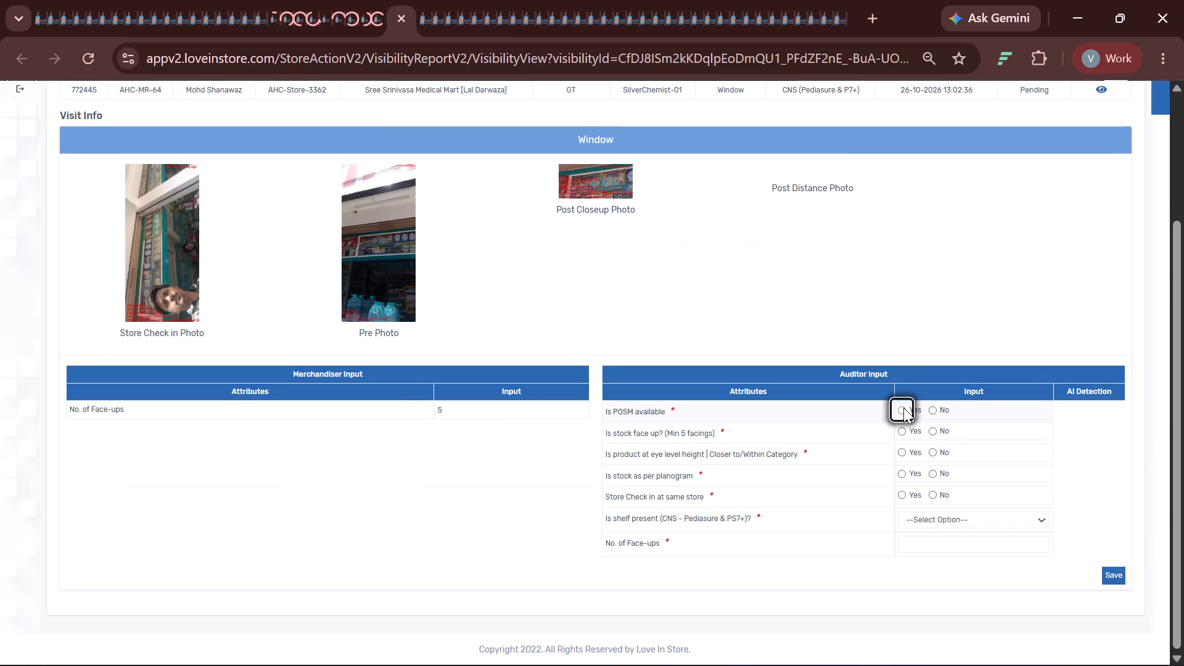
key(Right)
key(Tab)
key(Right)
key(Tab)
key(Right)
key(Tab)
key(space)
key(Tab)
key(space)
Set shelf present to Yes (Silver & Gold) and change the stock face up answer to Yes for visit 772445.
key(Tab)
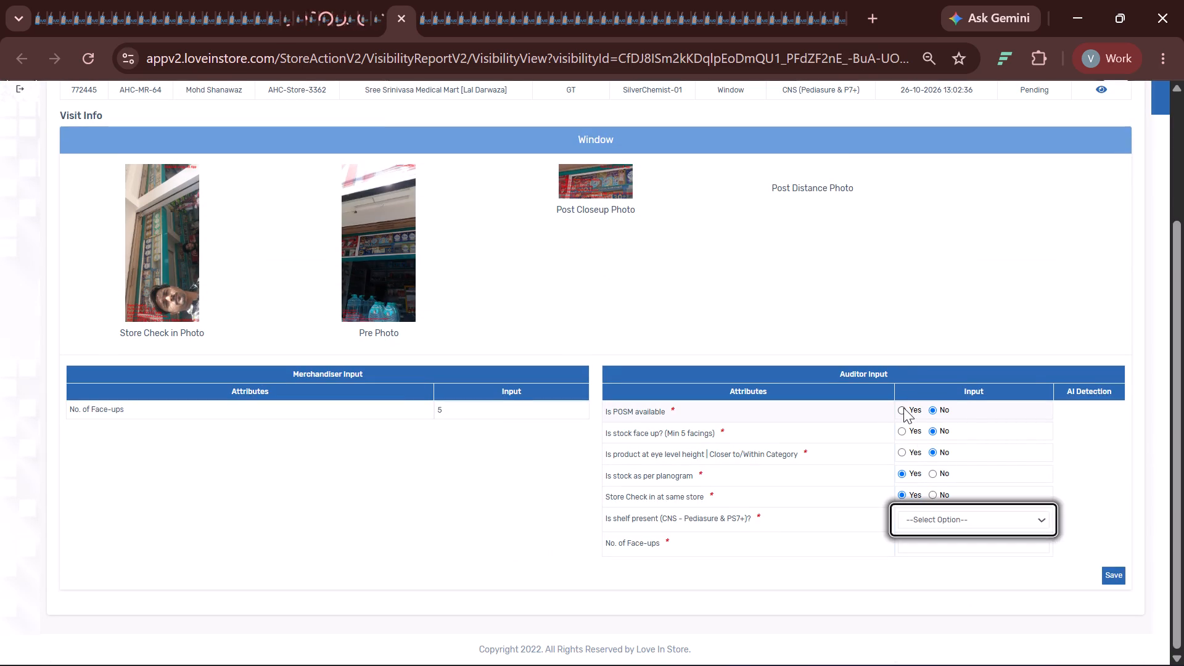
key(Right)
key(shift+Tab)
key(shift+Tab)
key(shift+Tab)
key(shift+Tab)
key(Right)
Enter 5 face-ups, save the audit of visit 772445, and move on to the next visit.
key(Tab)
key(Tab)
key(Tab)
key(Tab)
key(Tab)
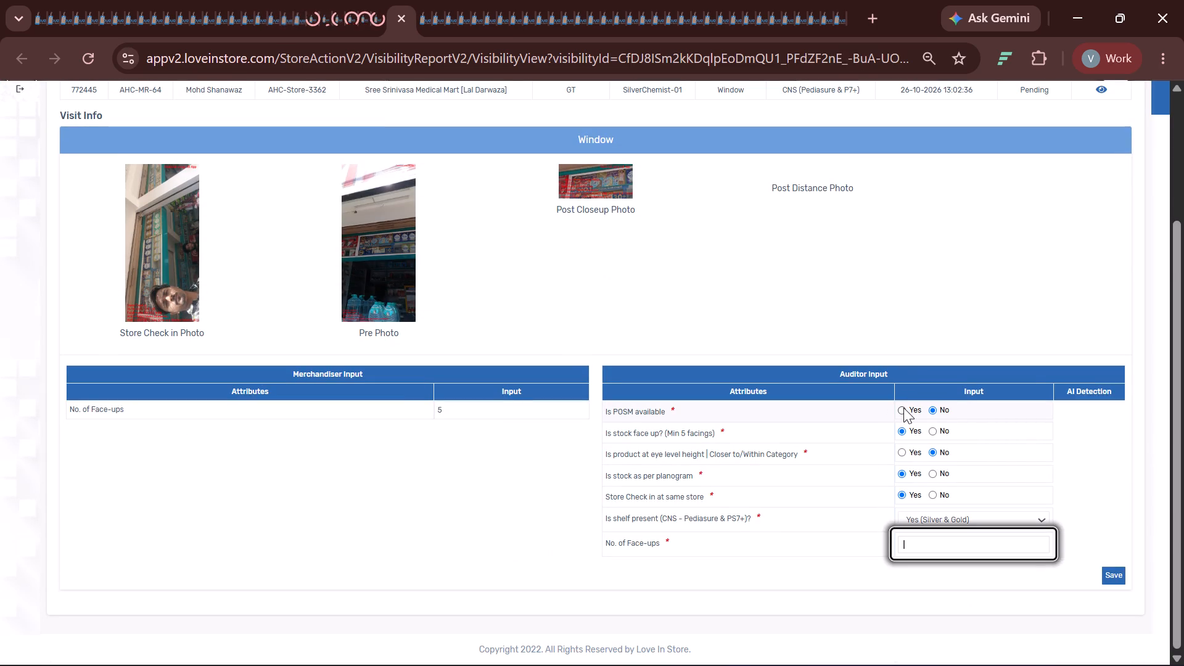
key(5)
key(Tab)
key(space)
key(ctrl+Tab)
For visit 772444, answer Yes to POSM available and stock face up, and No to product at eye level height.
scroll(903, 408, down, 5)
click(903, 408)
key(Tab)
key(space)
key(Tab)
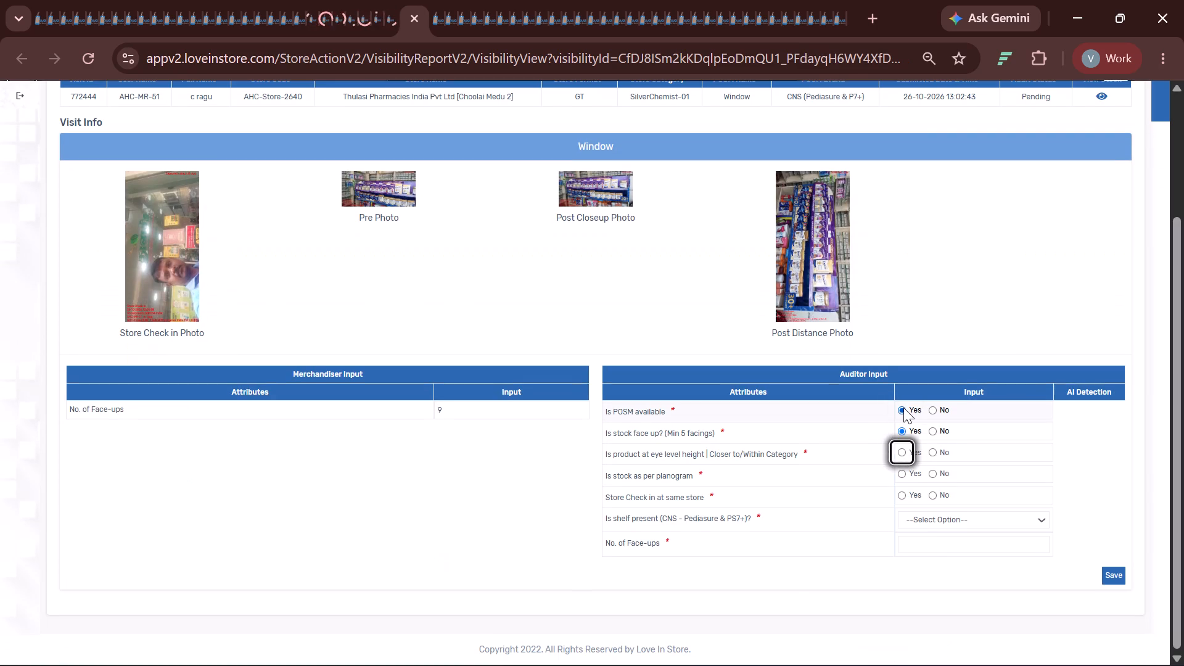
key(Right)
Change POSM available to No, and answer Yes to stock as per planogram and store check-in at same store for visit 772444.
key(shift+Tab)
key(shift+Tab)
key(shift+Tab)
key(Right)
key(Tab)
key(Right)
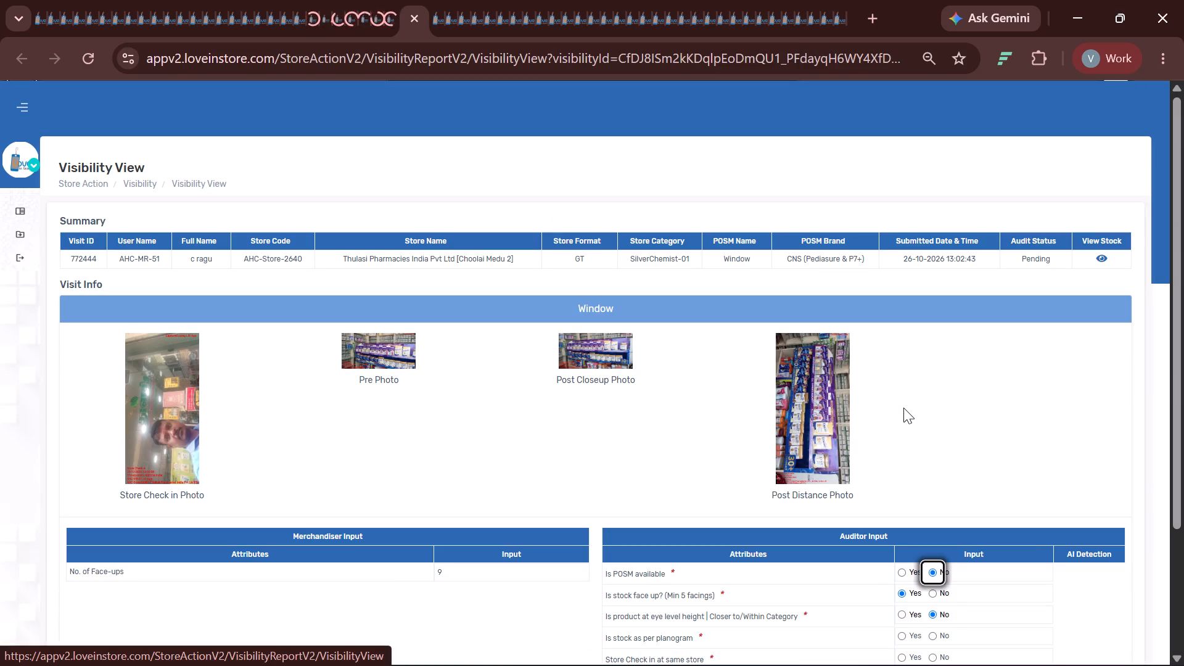
key(Tab)
key(space)
key(Tab)
key(space)
key(Tab)
key(space)
key(Tab)
key(space)
Set shelf present to Yes (Silver & Gold), enter 9 face-ups, save the audit of visit 772444, and move on to the next visit.
key(Tab)
key(space)
key(Tab)
key(Right)
key(Tab)
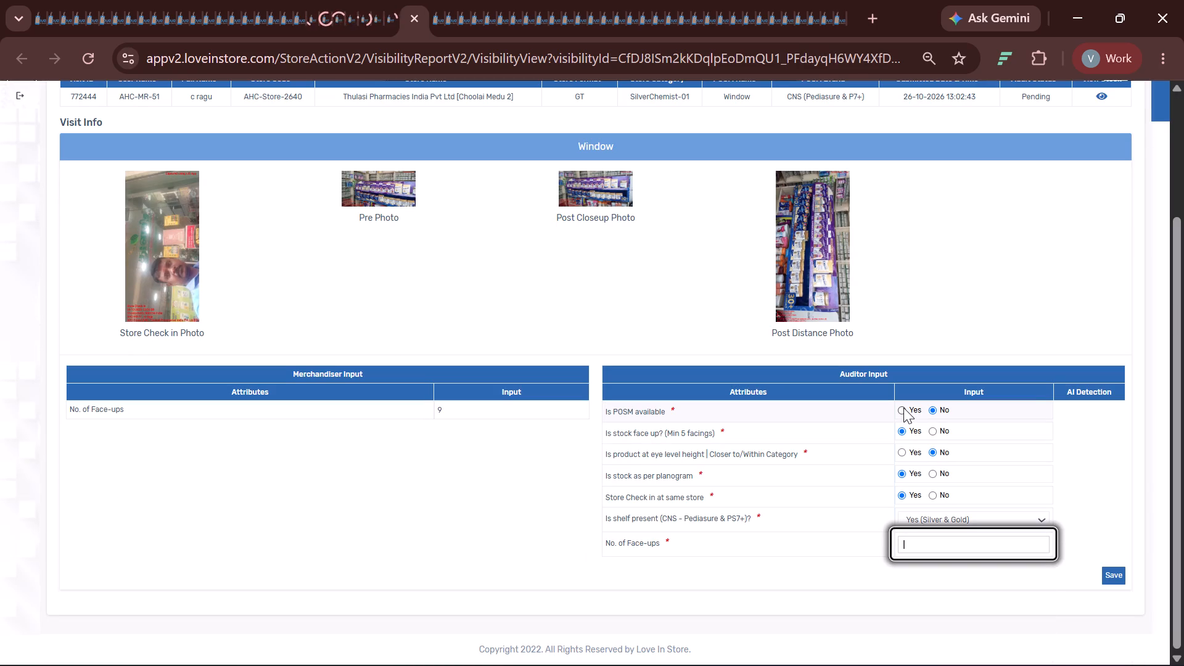
key(9)
key(Tab)
key(space)
key(ctrl+Tab)
For visit 772442, answer No to stock face up and product at eye level, and Yes to POSM available, stock as per planogram and store check-in.
scroll(903, 408, down, 3)
click(903, 408)
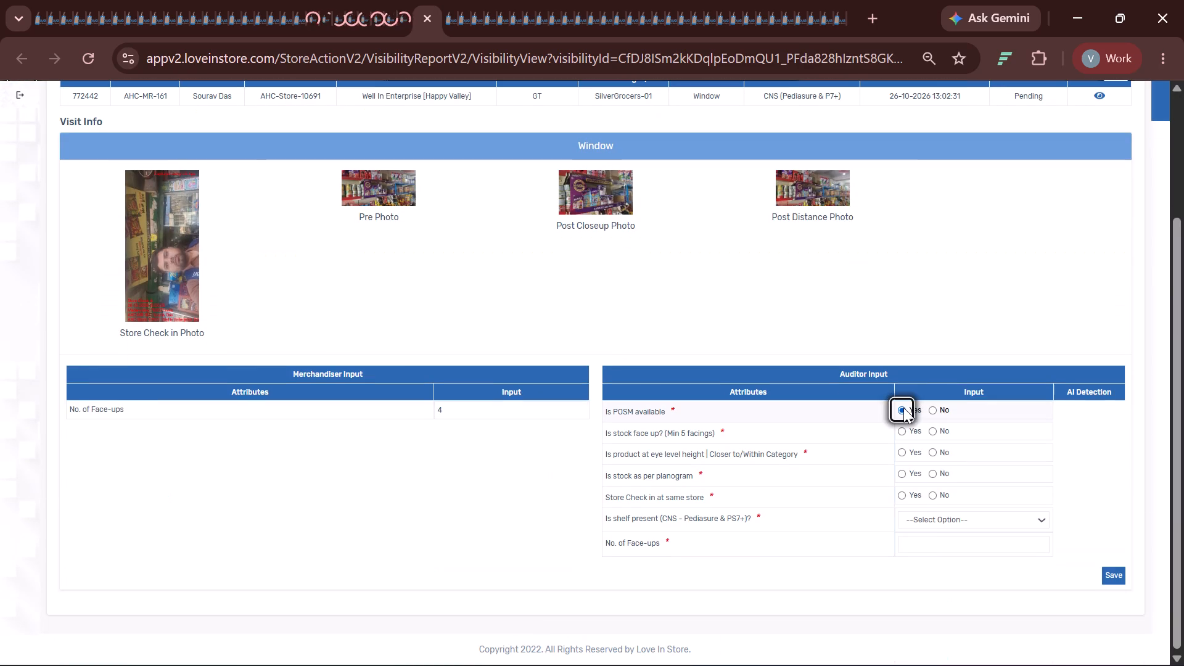
key(Tab)
key(Right)
key(Tab)
key(Right)
key(Tab)
key(space)
key(Tab)
key(space)
Set shelf present to Yes (Silver & Gold), enter 4 face-ups, save the audit of visit 772442, and move on to the next visit.
key(Tab)
key(Right)
key(Tab)
key(4)
key(Tab)
key(space)
key(ctrl+Tab)
For visit 772440, answer No to stock face up and product at eye level, and Yes to POSM available, stock as per planogram and store check-in.
scroll(903, 408, down, 3)
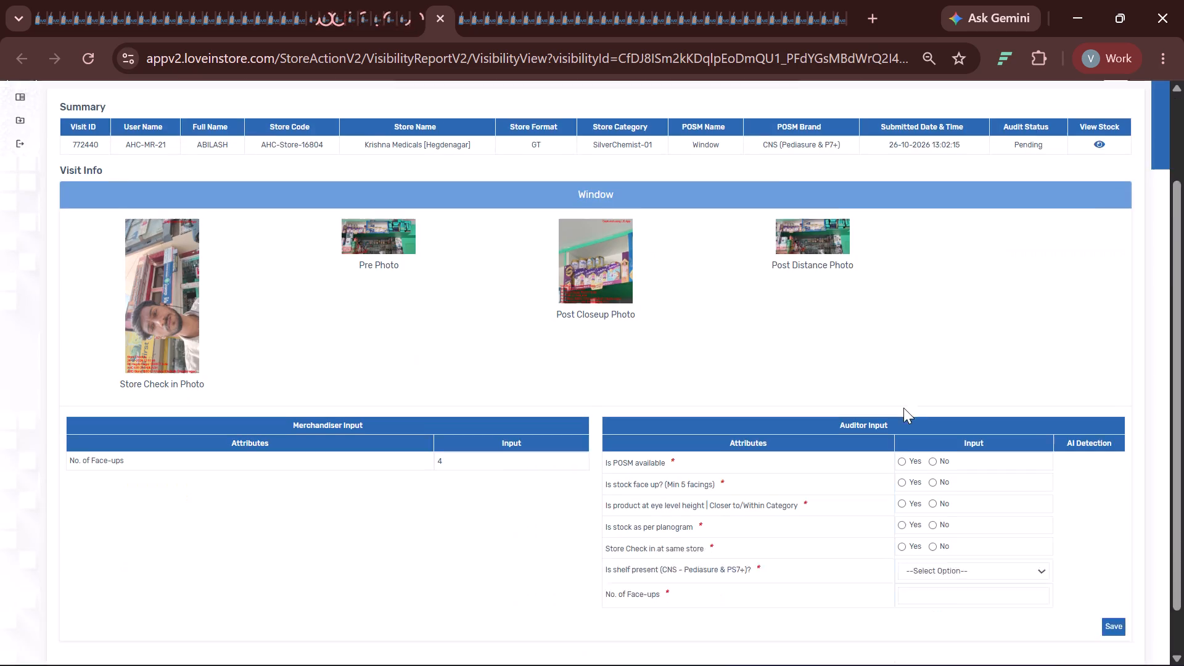
click(903, 408)
key(Tab)
key(Right)
key(Tab)
key(Right)
key(Tab)
key(space)
key(Tab)
key(space)
Set shelf present to Yes (Silver & Gold), enter 4 face-ups, save the audit of visit 772440, and move on to the next visit.
key(Tab)
key(Right)
key(Tab)
key(4)
key(Tab)
key(space)
key(ctrl+Tab)
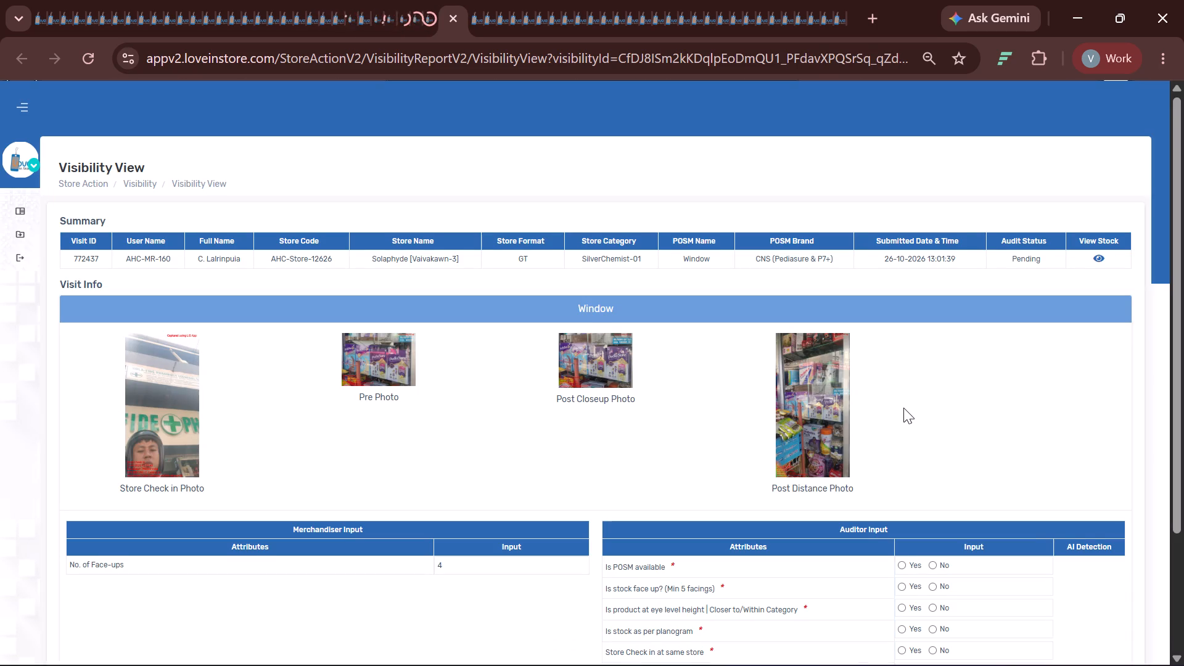
For visit 772437, answer No to POSM available, stock face up and eye level height, and Yes to stock as per planogram and store check-in.
scroll(903, 408, down, 3)
click(903, 408)
key(Right)
key(Tab)
key(Right)
key(Tab)
key(Right)
key(Tab)
key(space)
key(Tab)
key(space)
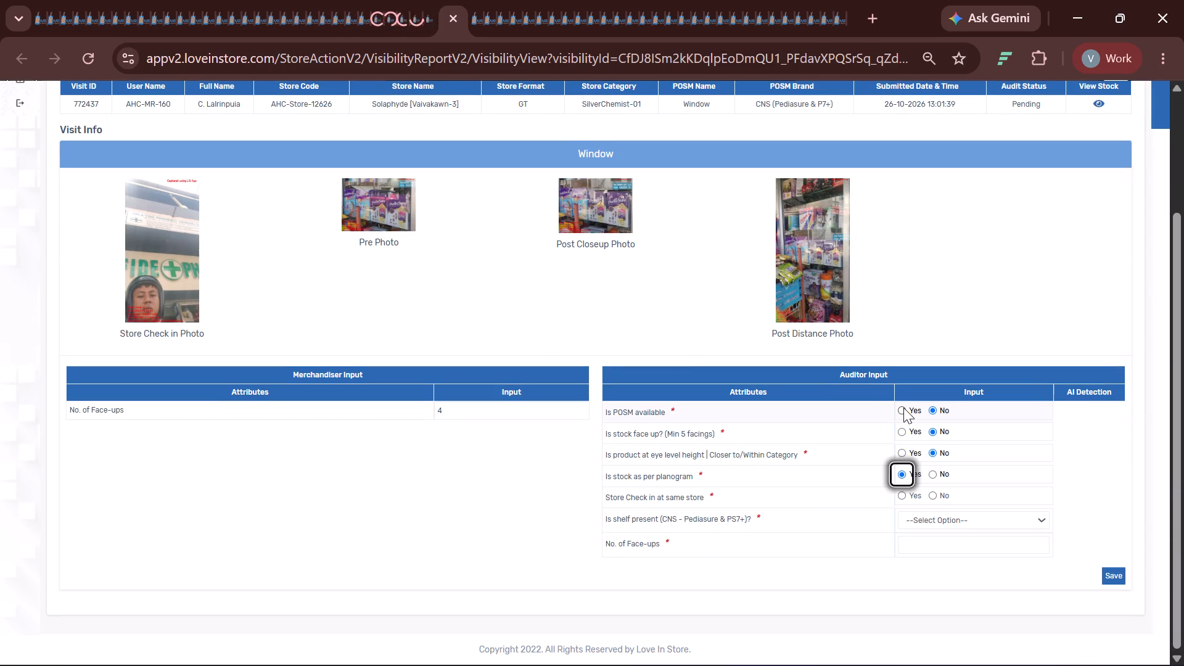
Set shelf present to Yes (Silver & Gold), enter 4 face-ups, save the audit of visit 772437, and move on to the next visit.
key(Tab)
key(Right)
key(Tab)
key(4)
key(Tab)
key(space)
key(ctrl+Tab)
For visit 772434, answer No to eye level height, and Yes to POSM available, stock face up, stock as per planogram and store check-in.
scroll(903, 408, down, 4)
click(903, 408)
key(Tab)
key(space)
key(Tab)
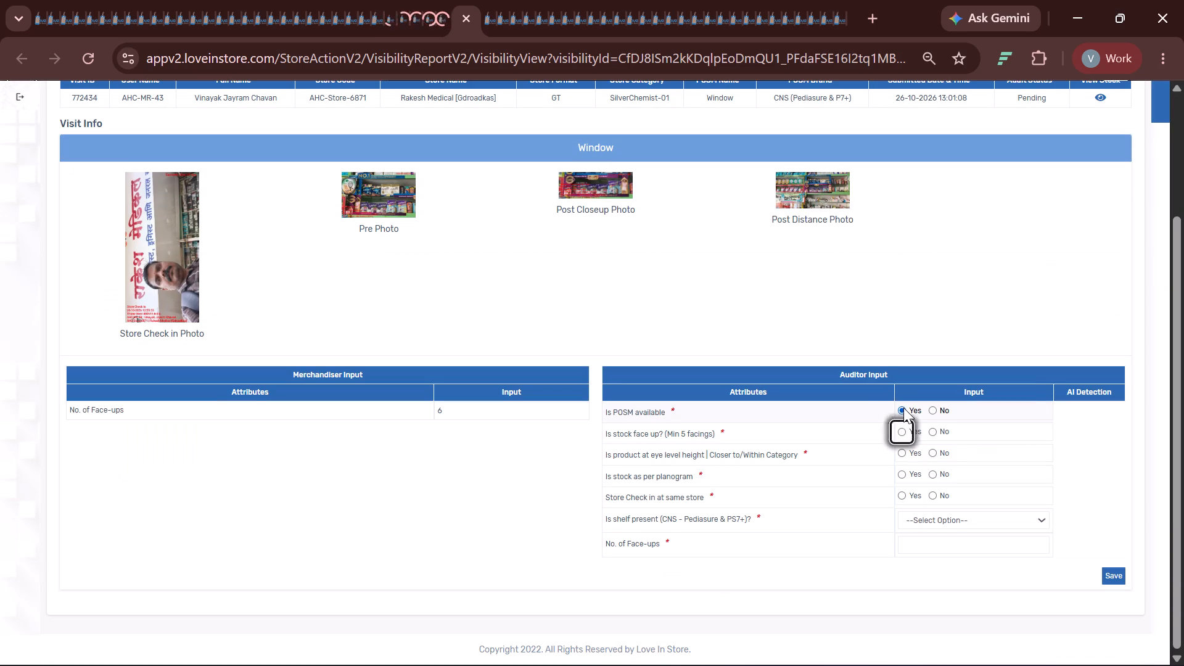
key(Right)
key(Tab)
key(space)
key(Tab)
key(space)
Set shelf present to Yes (Silver & Gold), enter 5 face-ups, save the audit of visit 772434, and move on to the next visit.
key(Tab)
key(Right)
key(Tab)
key(5)
key(Tab)
key(space)
key(ctrl+Tab)
For visit 772433, answer No to stock face up and eye level height, and Yes to POSM available, stock as per planogram and store check-in.
scroll(903, 408, down, 5)
click(903, 408)
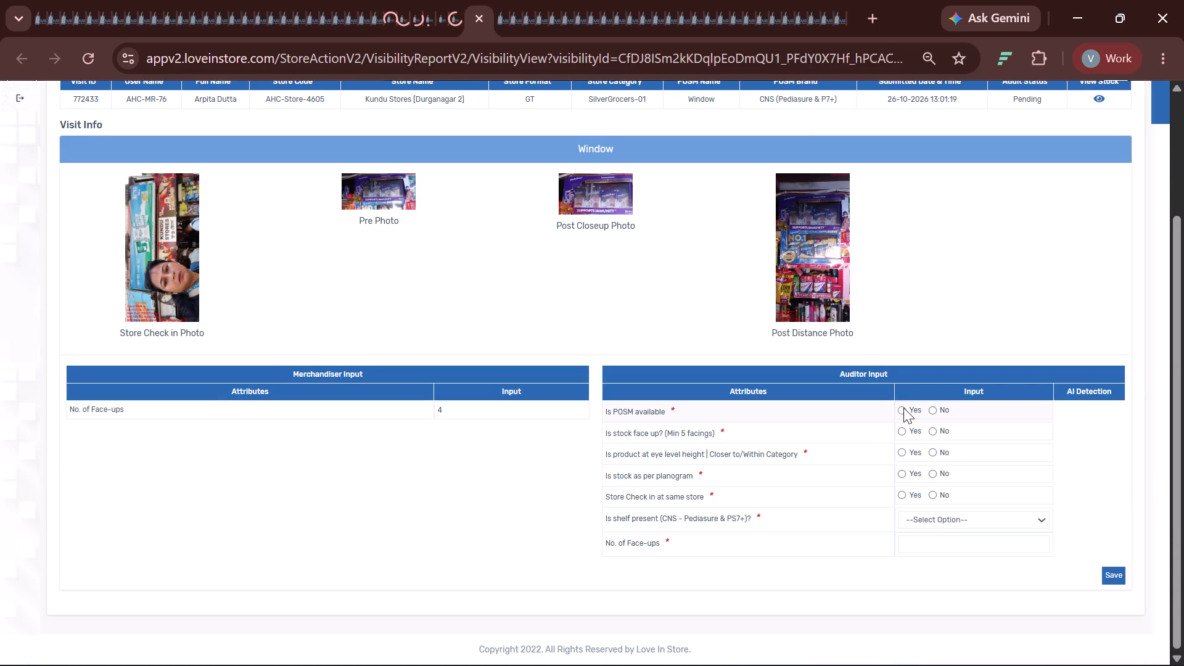
key(Tab)
key(Right)
key(Tab)
key(Right)
key(Tab)
key(space)
key(Tab)
key(space)
Set shelf present to Yes (Silver & Gold), enter 4 face-ups, save the audit of visit 772433, and move on to the next visit.
key(Tab)
key(Right)
key(Tab)
key(4)
key(Tab)
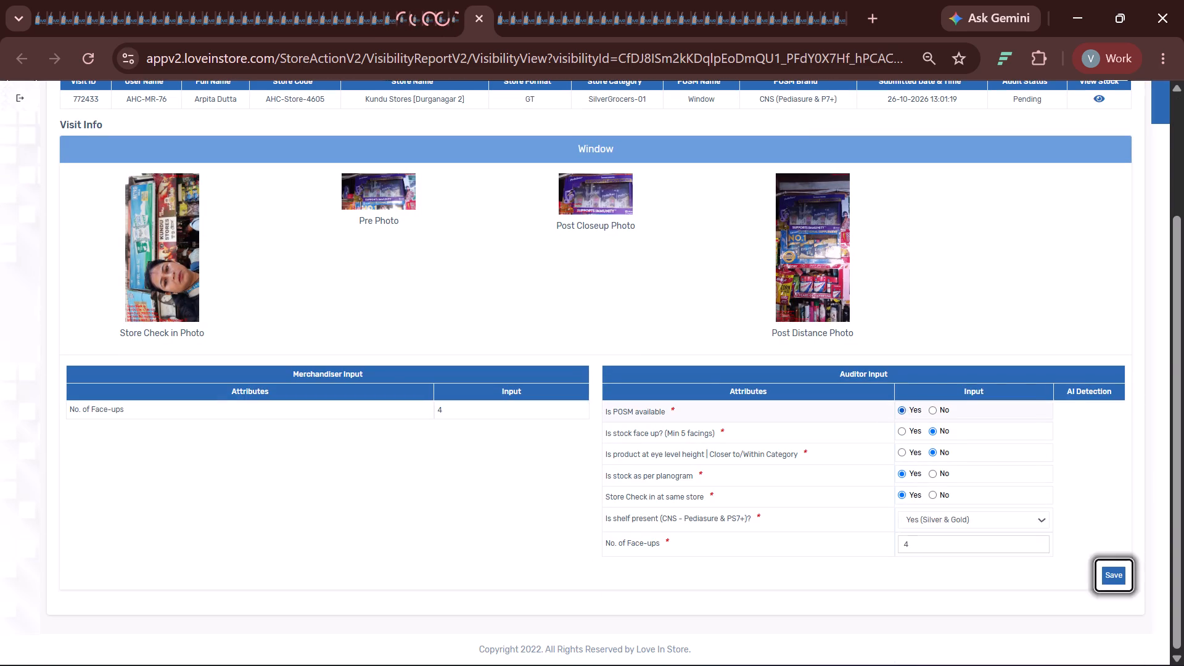
key(space)
key(ctrl+Tab)
For visit 772431, answer No to eye level height, and Yes to POSM available, stock face up, stock as per planogram and store check-in.
scroll(903, 408, down, 3)
click(903, 408)
key(Tab)
key(space)
key(Tab)
key(Right)
key(Tab)
key(space)
key(Tab)
key(space)
Set shelf present to Yes (Silver & Gold), enter 6 face-ups, save the audit of visit 772431, and move on to the next visit.
key(Tab)
key(Right)
key(Tab)
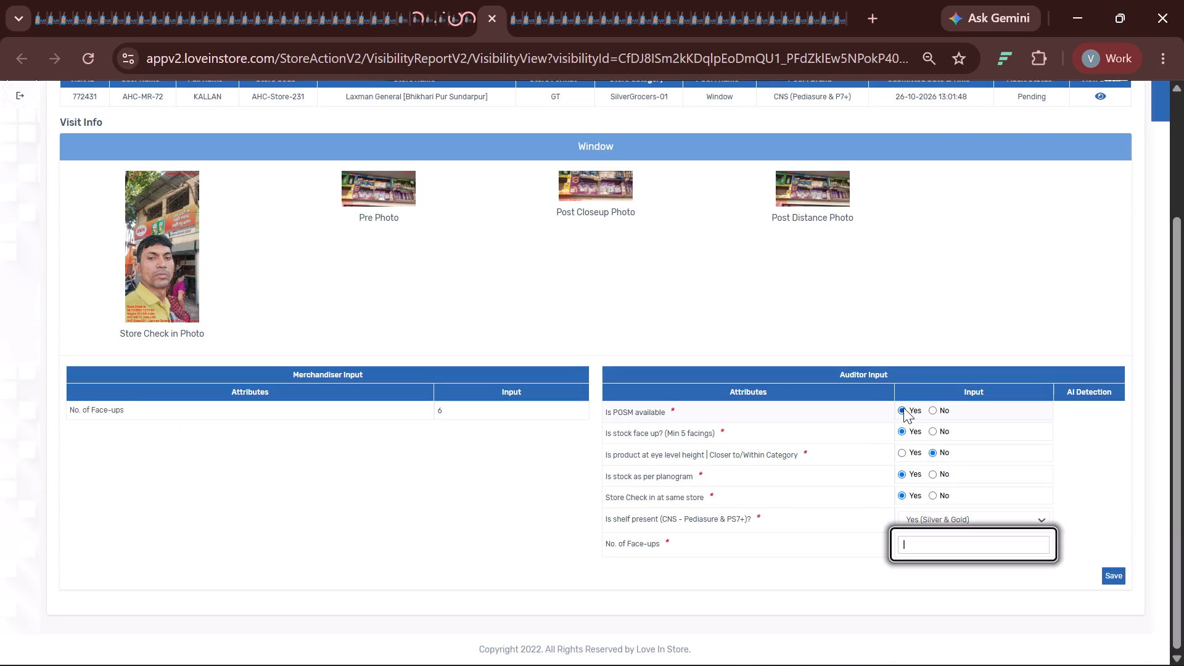
key(6)
key(Tab)
key(space)
key(ctrl+Tab)
For visit 772428, answer Yes to POSM available, stock face up, eye level height, stock as per planogram and store check-in.
click(903, 408)
key(Tab)
key(space)
key(Tab)
key(space)
key(Tab)
key(space)
key(Tab)
key(space)
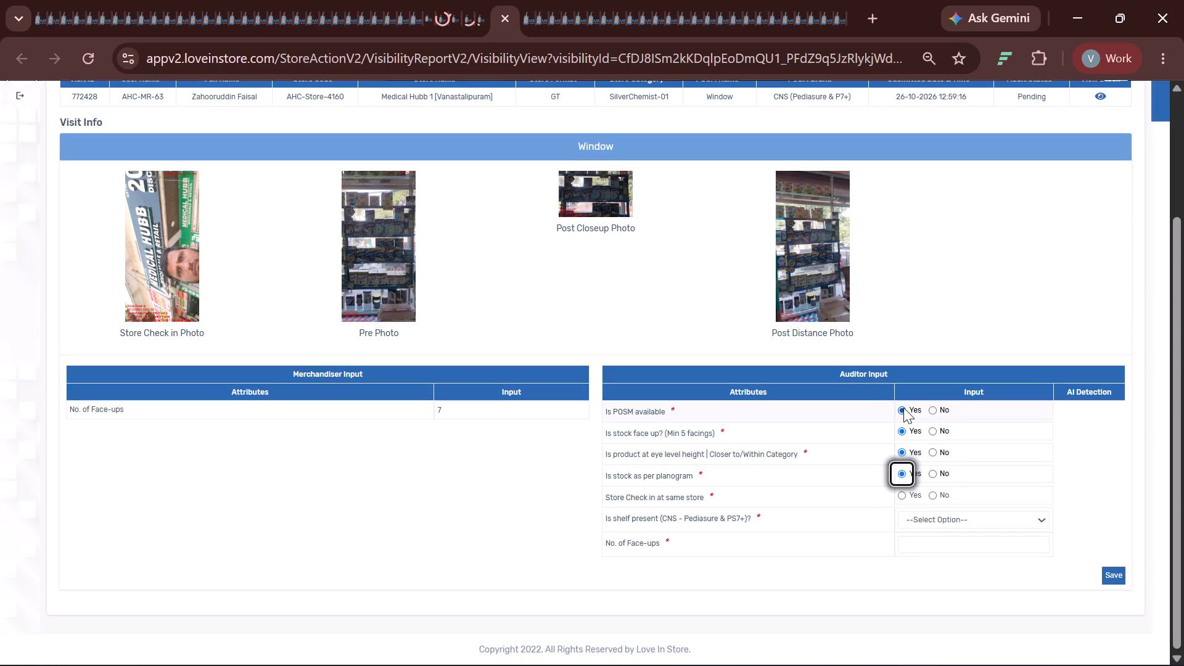
Set shelf present to Yes (Silver & Gold), enter 6 face-ups, save the audit of visit 772428, and move on to the next visit.
key(Tab)
key(Right)
key(Tab)
key(6)
key(Tab)
key(space)
key(ctrl+Tab)
For visit 772427, answer No to stock face up and eye level height, and Yes to POSM available, stock as per planogram and store check-in.
scroll(903, 408, down, 2)
click(903, 408)
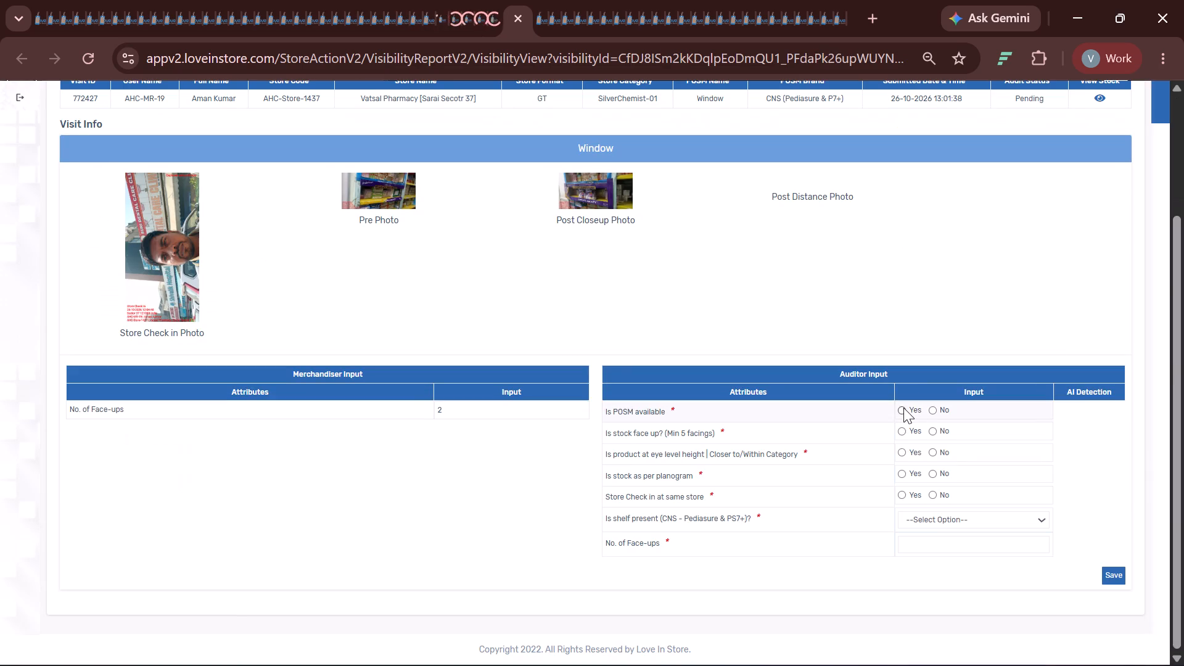
key(Tab)
key(Right)
key(Tab)
key(Right)
key(Tab)
key(space)
key(Tab)
key(space)
Set shelf present to Yes (Silver & Gold), enter 2 face-ups, save the audit of visit 772427, and move on to the next visit.
key(Tab)
key(Right)
key(Tab)
key(2)
key(Tab)
key(space)
key(ctrl+Tab)
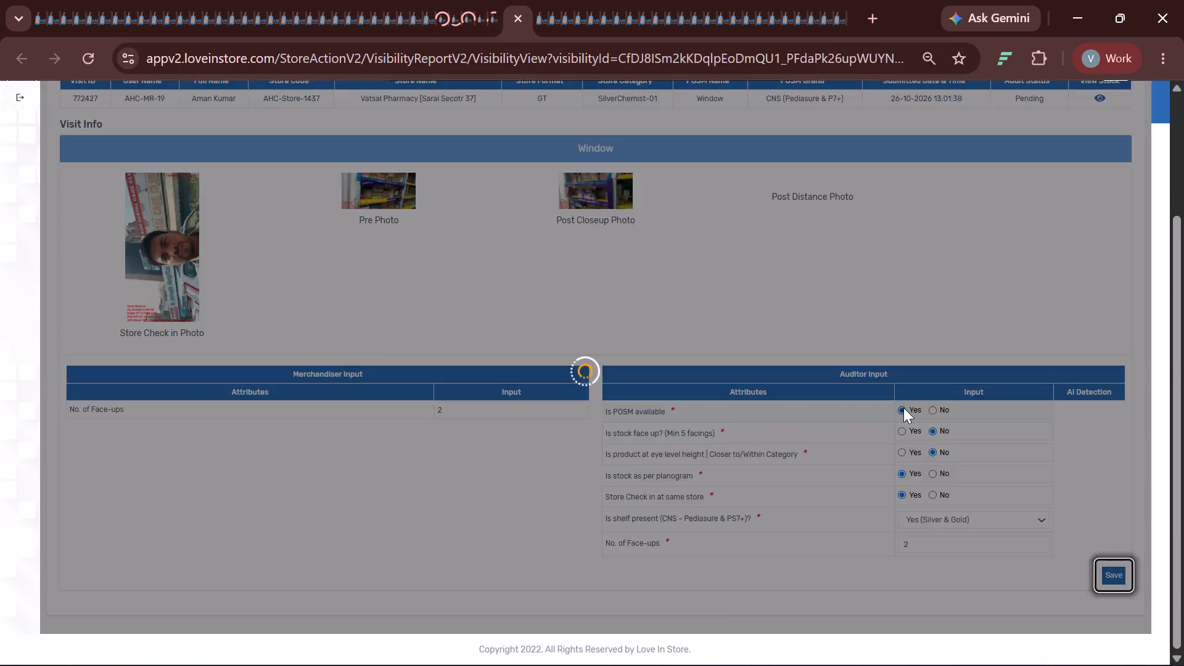
For visit 772425, answer No to eye level height, Yes to the other four questions, and set shelf present to Yes (Silver & Gold).
scroll(903, 408, down, 3)
click(903, 408)
key(Right)
key(Tab)
key(space)
key(Tab)
key(Right)
key(Tab)
key(space)
key(Tab)
key(space)
key(Tab)
key(Right)
Change the POSM available answer of visit 772425 to No.
key(shift+Tab)
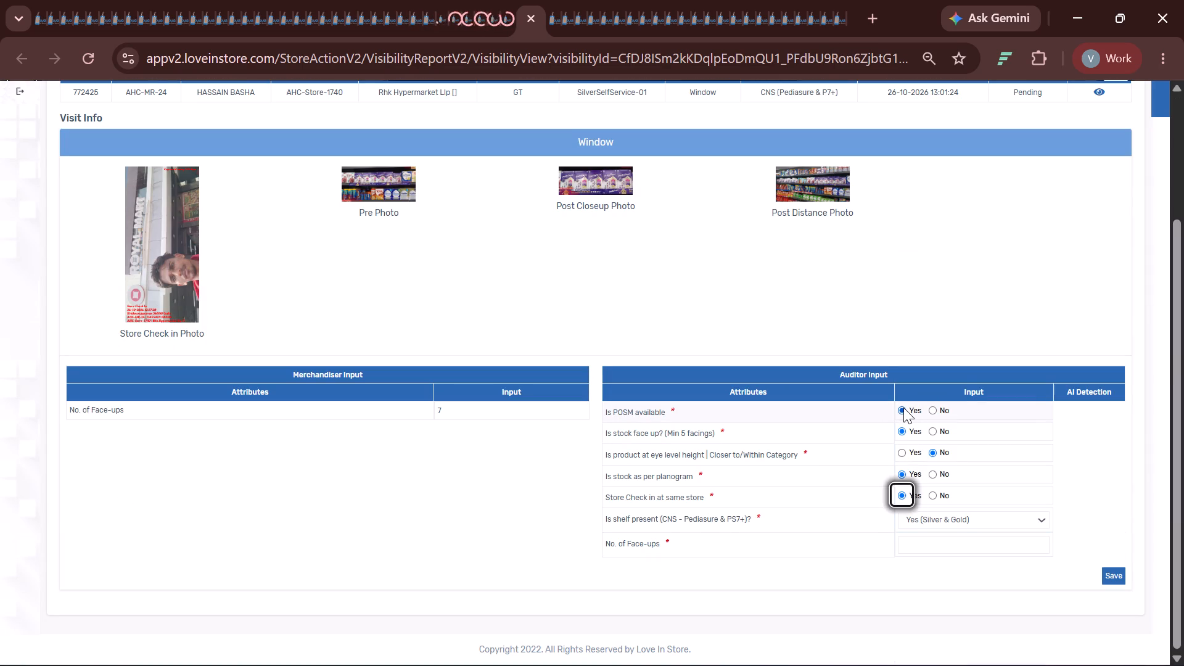
key(shift+Tab)
key(shift+Tab)
key(shift+Tab)
key(shift+Tab)
key(Right)
Enter 5 face-ups, save the audit of visit 772425, and move on to the next visit.
key(Tab)
key(Tab)
key(Tab)
key(Tab)
key(Tab)
key(Tab)
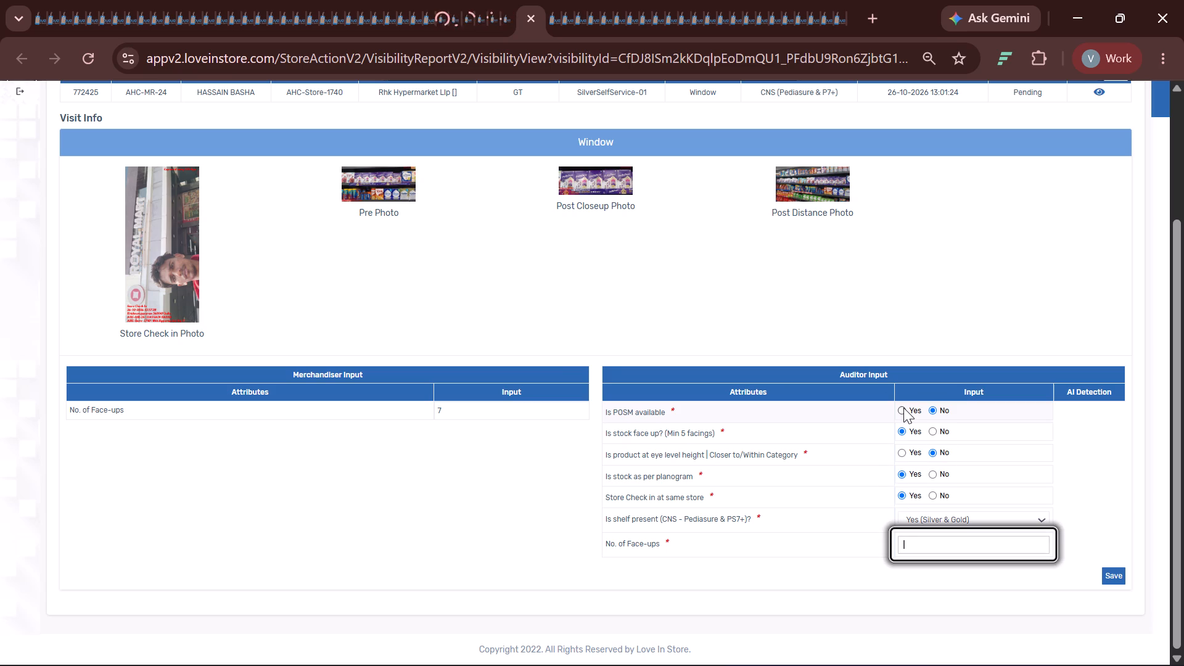
key(5)
key(Tab)
key(space)
key(ctrl+Tab)
For visit 772423, answer No to stock face up and eye level height, and Yes to POSM available, stock as per planogram and store check-in.
scroll(903, 408, down, 4)
click(903, 408)
key(Tab)
key(space)
key(Tab)
key(Right)
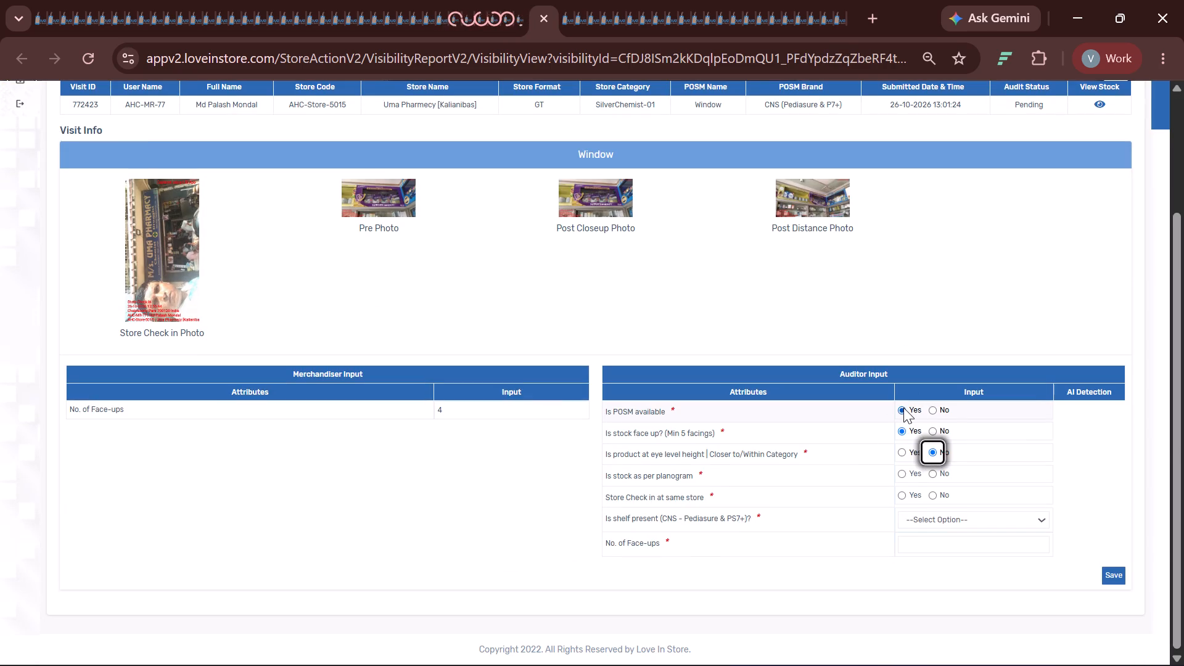
key(shift+Tab)
key(Right)
key(Tab)
key(space)
key(Tab)
key(space)
key(Tab)
key(space)
Set shelf present to Yes (Silver & Gold), enter 4 face-ups, save the audit of visit 772423, and move on to the next visit.
key(Tab)
key(Right)
key(Tab)
key(4)
key(Tab)
key(space)
key(ctrl+Tab)
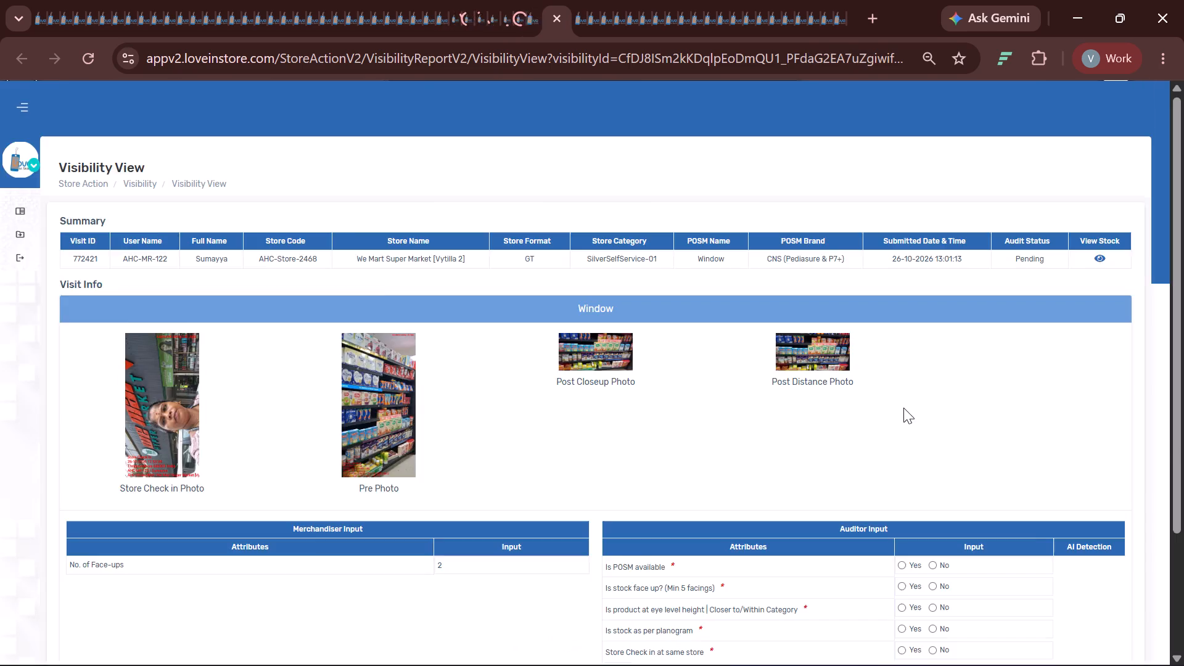
For visit 772421, answer Yes to all five questions from POSM available to store check-in, and set shelf present to Yes (Silver & Gold).
scroll(903, 408, down, 3)
click(903, 408)
key(Tab)
key(space)
key(Tab)
key(space)
key(Tab)
key(space)
key(space)
key(Tab)
key(Tab)
key(Right)
key(shift+Tab)
key(space)
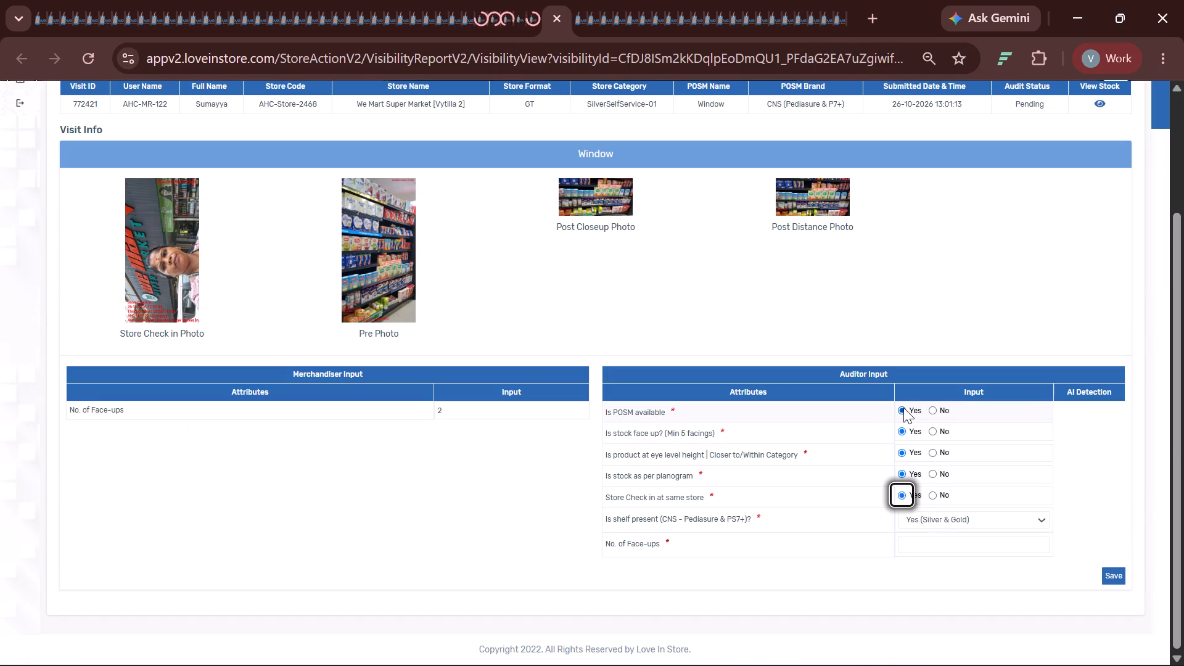
Change the POSM available and stock face up answers of visit 772421 to No.
key(Tab)
key(shift+Tab)
key(shift+Tab)
key(shift+Tab)
key(shift+Tab)
key(Right)
key(shift+Tab)
key(Right)
key(Tab)
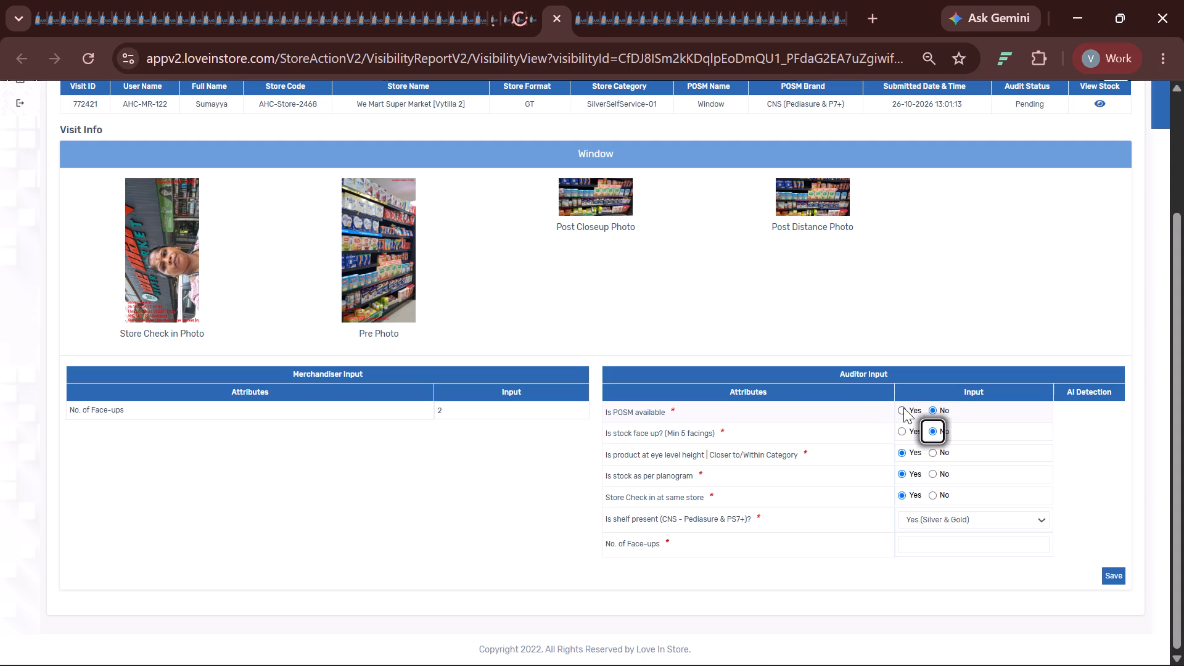
Enter 2 face-ups, save the audit of visit 772421, and move on to the next visit.
key(Tab)
key(Tab)
key(Tab)
key(Tab)
key(Tab)
key(2)
key(Tab)
key(space)
key(ctrl+Tab)
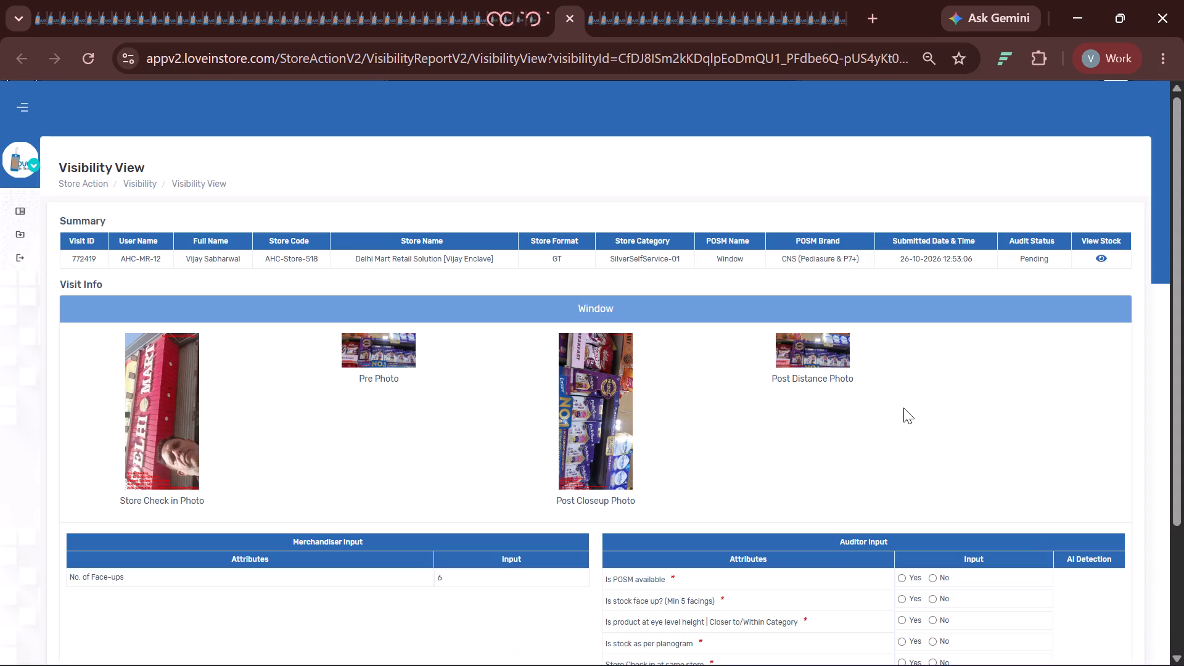
For visit 772419, answer No to eye level height and Yes to the other four questions, and set shelf present to Yes (Silver & Gold).
scroll(903, 408, down, 5)
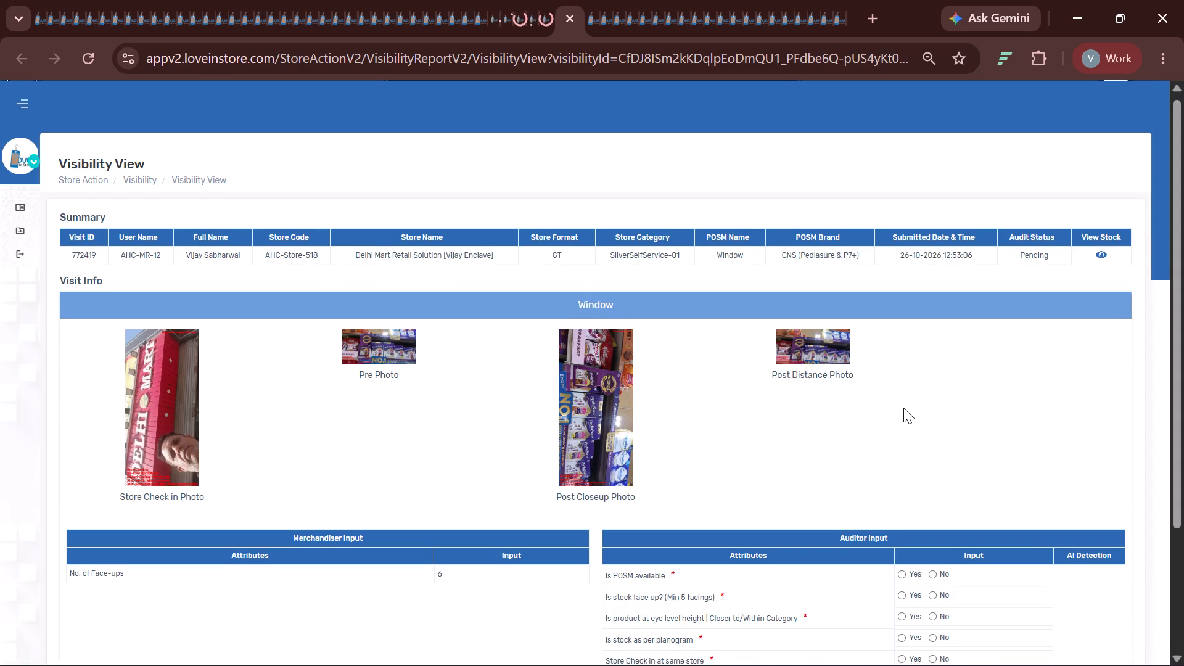
click(903, 408)
key(Tab)
key(space)
key(Tab)
key(Right)
key(Tab)
key(space)
key(Tab)
key(space)
key(Tab)
key(Right)
Enter 5 face-ups, save the audit of visit 772419, and move on to the next visit.
key(shift+Tab)
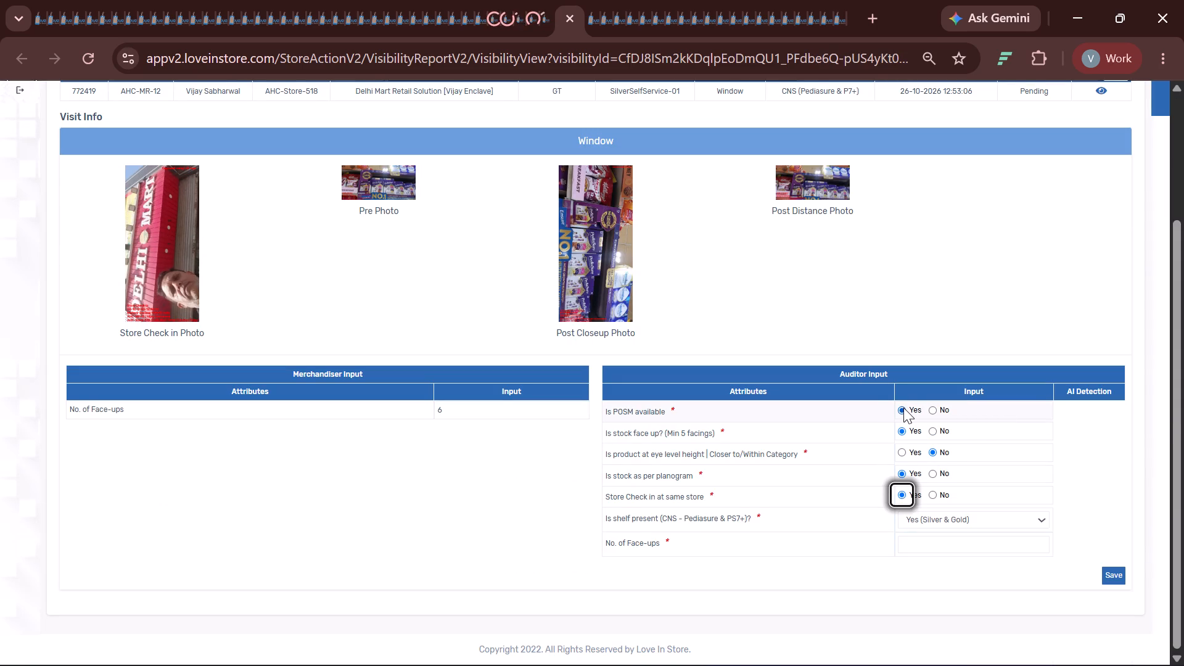
key(Tab)
key(Tab)
key(5)
key(Tab)
key(space)
key(ctrl+Tab)
For visit 772417, answer Yes to all five questions from POSM available to store check-in, and set shelf present to Yes (Silver & Gold).
scroll(903, 408, down, 4)
click(903, 408)
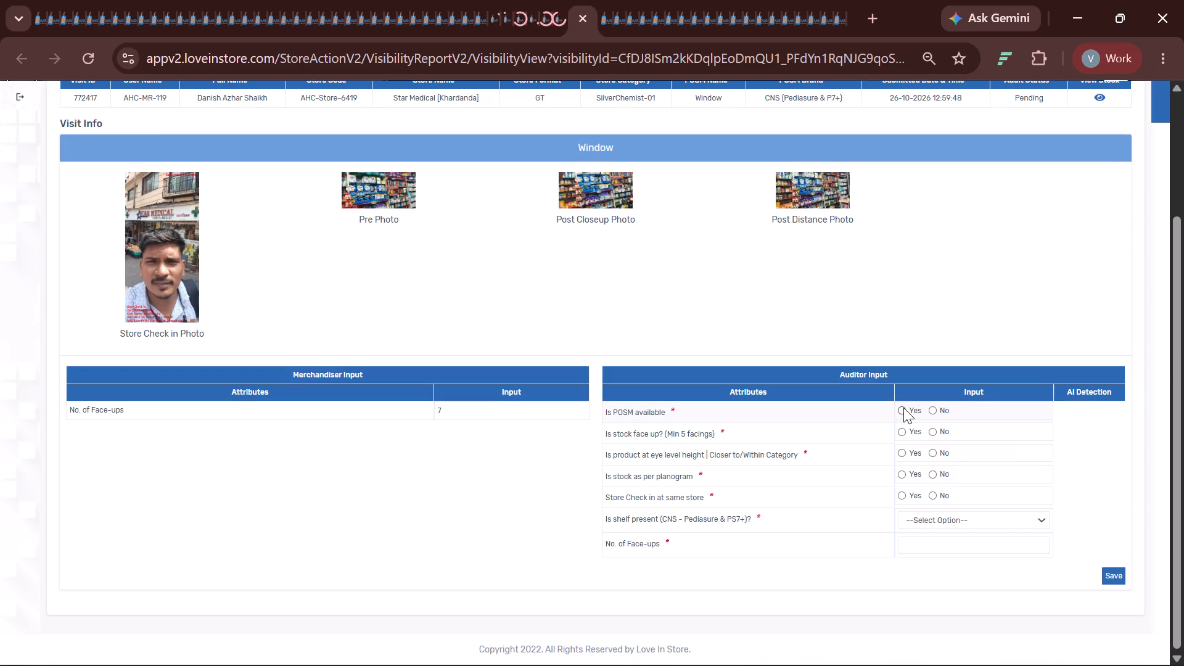
key(Tab)
key(space)
key(Tab)
key(Right)
key(Right)
key(Tab)
key(space)
key(Tab)
key(space)
key(Tab)
key(Right)
Enter 7 face-ups, save the audit of visit 772417, and move on to the next visit.
key(Tab)
key(7)
key(Tab)
key(space)
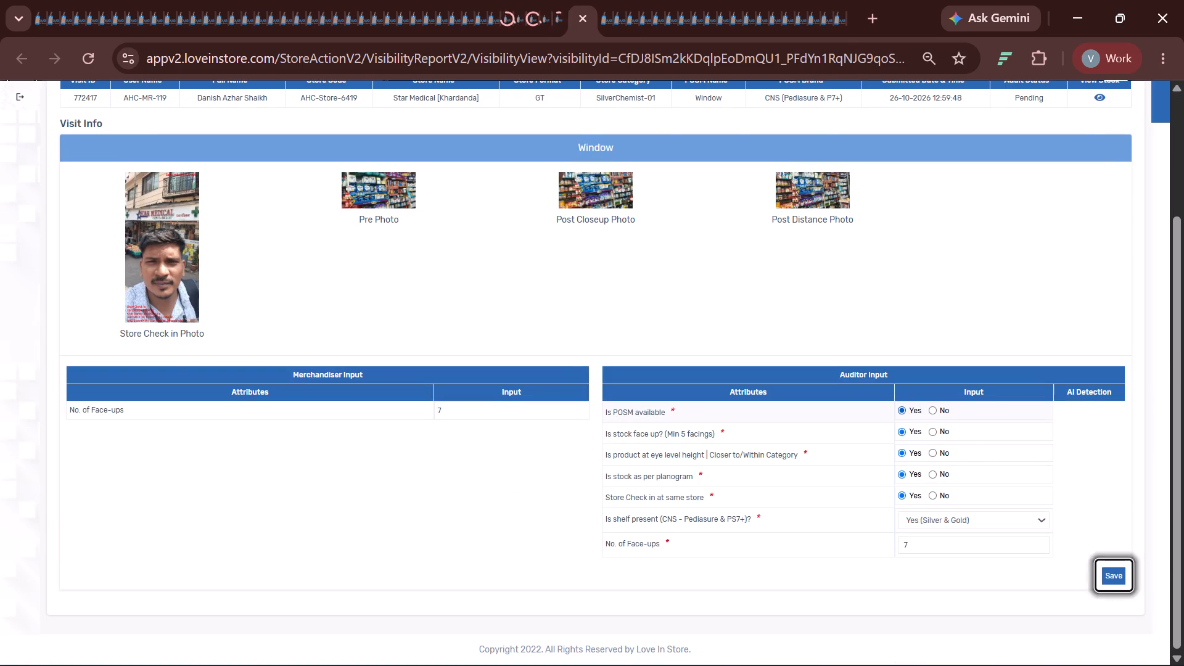
key(ctrl+Tab)
For visit 772415, answer No to stock face up and eye level height, Yes to the other three, and set shelf present to Yes (Silver & Gold).
scroll(903, 408, down, 5)
click(903, 408)
key(Tab)
key(Right)
key(Tab)
key(Right)
key(Tab)
key(space)
key(Tab)
key(space)
key(Tab)
key(Right)
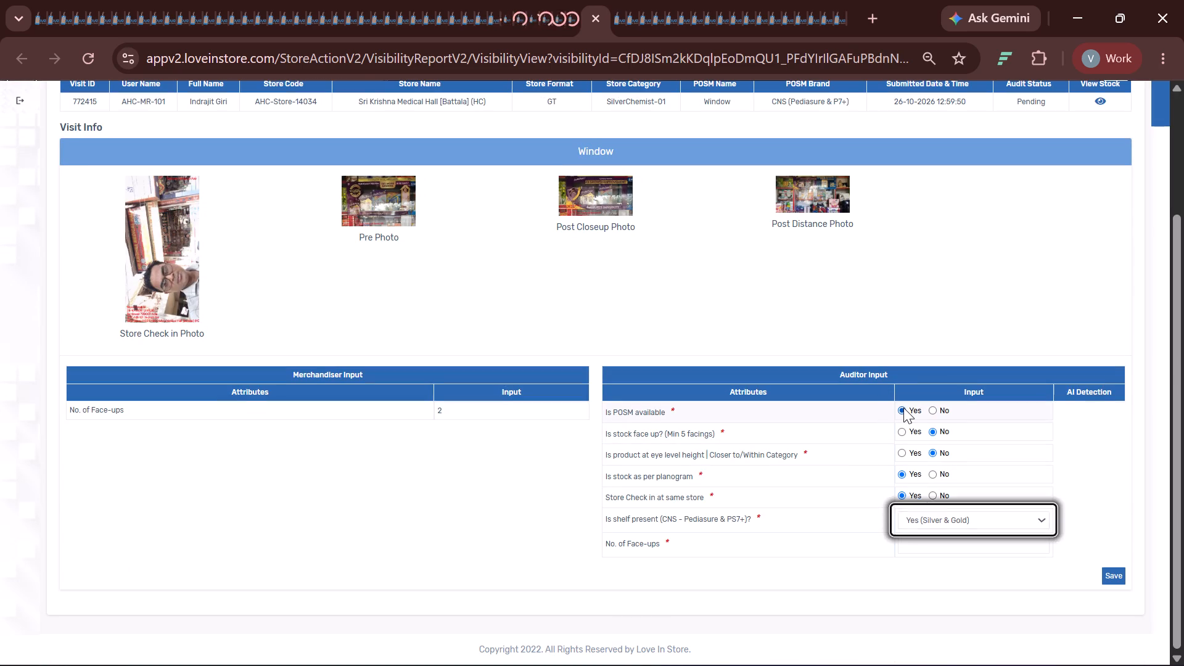
Enter 2 face-ups, save the audit of visit 772415, and move on to the next visit.
key(Tab)
key(2)
key(Tab)
key(ctrl+Tab)
key(ctrl+shift+Tab)
key(space)
key(ctrl+Tab)
For visit 772414, answer No to POSM available and stock face up, Yes to the other three, and set shelf present to Yes (Silver & Gold).
scroll(903, 408, down, 3)
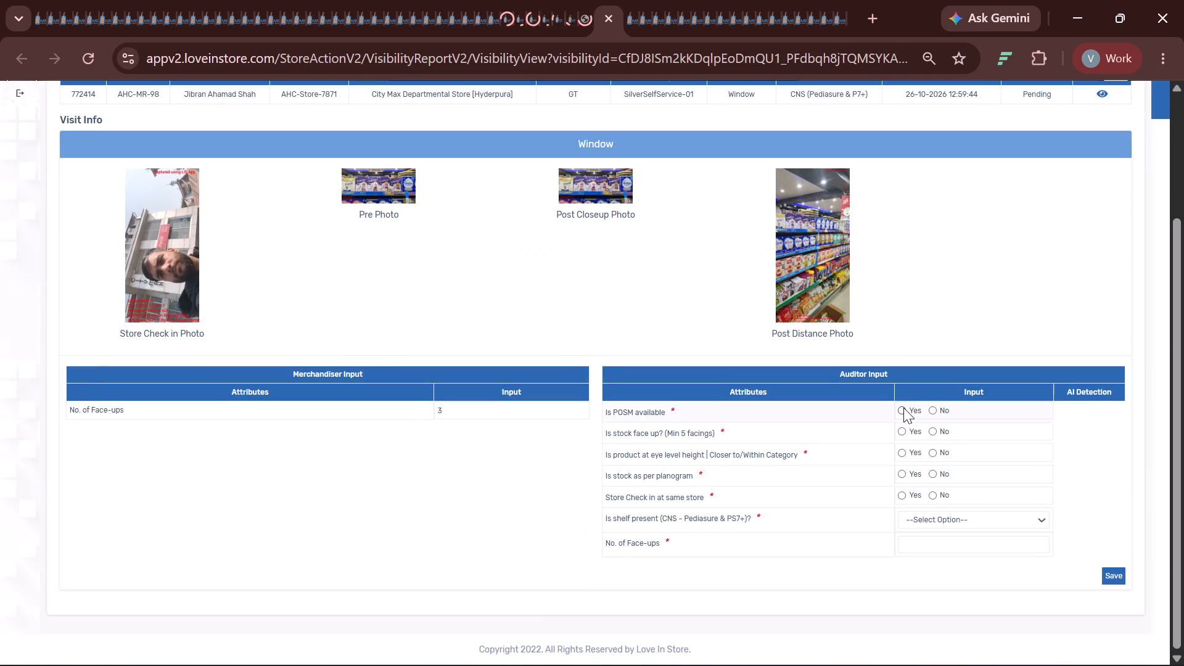
key(Right)
double_click(903, 408)
key(Right)
key(Tab)
key(Right)
key(Tab)
key(space)
key(Tab)
key(space)
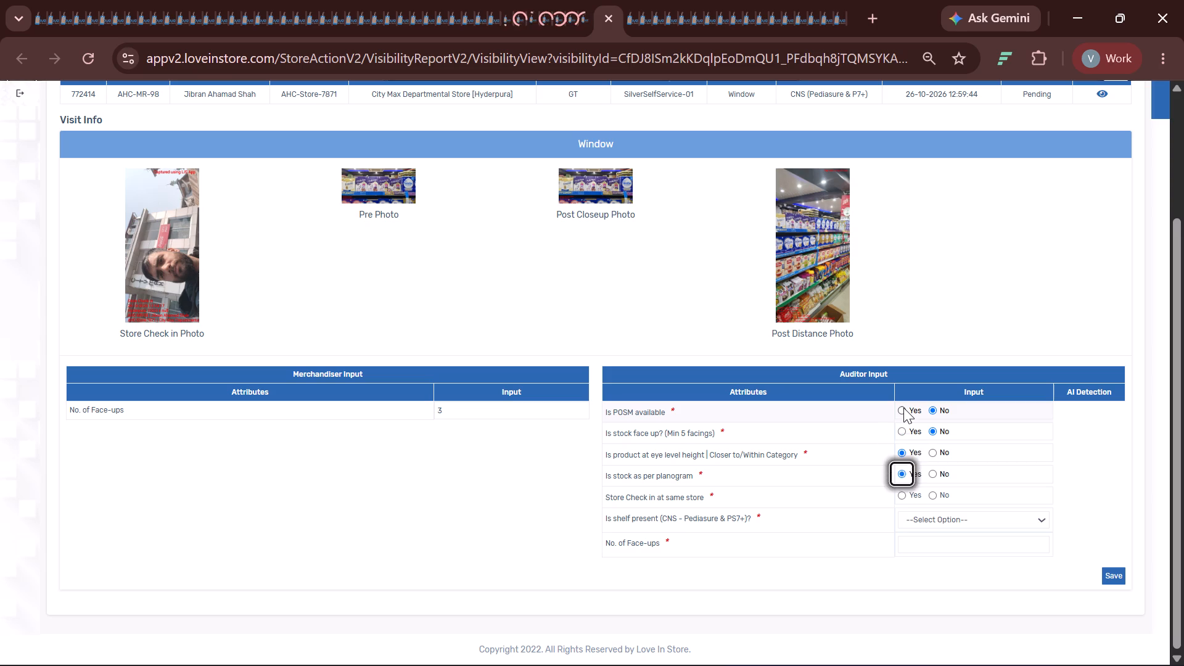
key(space)
key(Tab)
key(space)
key(Tab)
key(Right)
Enter 4 face-ups, save the audit of visit 772414, and move on to the next visit.
key(Tab)
key(4)
key(Tab)
key(space)
key(ctrl+Tab)
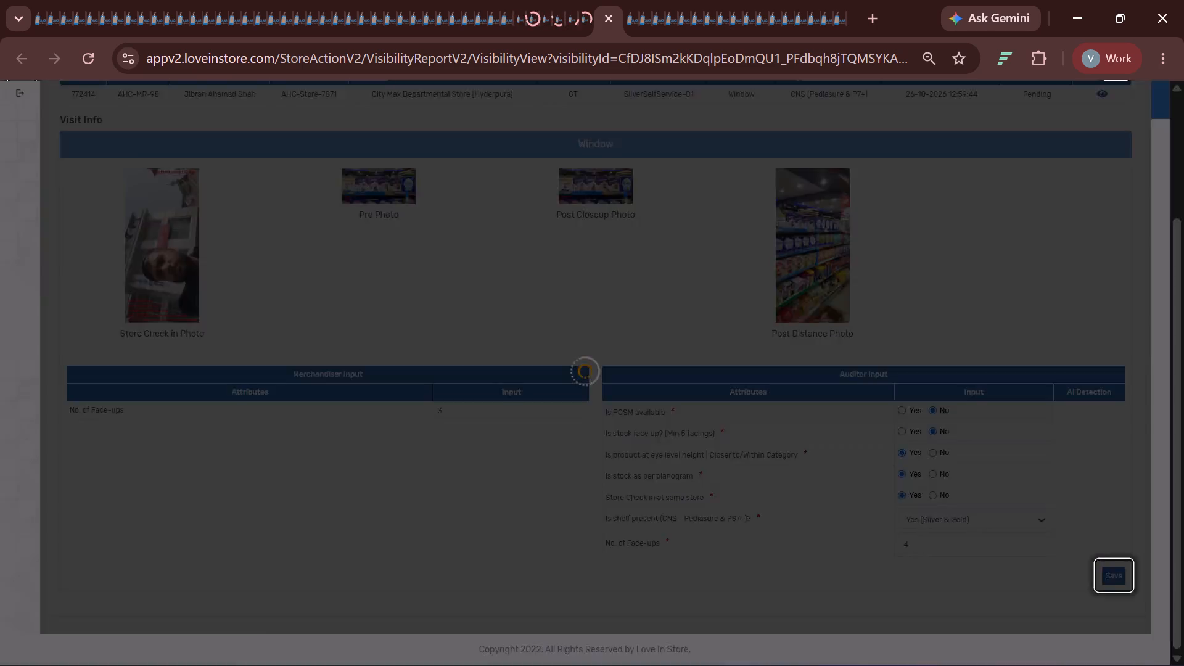
For visit 772412, answer No to stock face up and eye level height, Yes to the other three, and set shelf present to Yes (Silver & Gold).
scroll(903, 408, down, 3)
click(903, 408)
key(Tab)
key(space)
key(Right)
key(Tab)
key(Right)
key(Tab)
key(space)
key(Tab)
key(space)
key(Tab)
key(Right)
Enter 4 face-ups, save the audit of visit 772412, and move on to the next visit.
key(Tab)
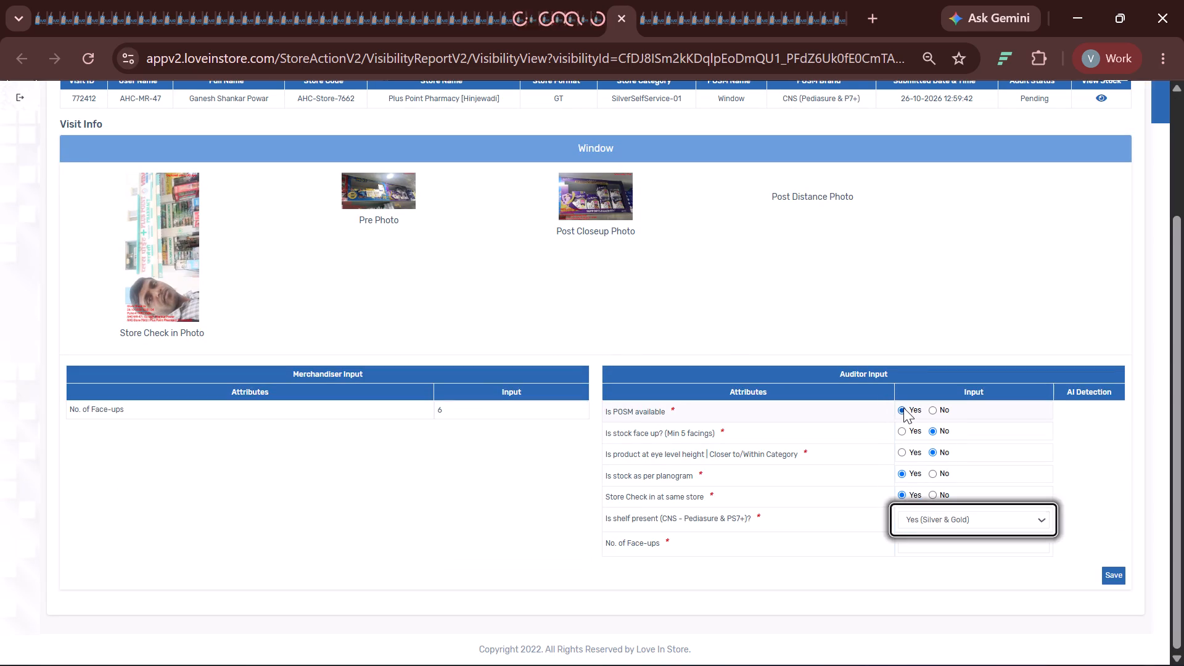
key(4)
key(Tab)
key(space)
key(ctrl+Tab)
For visit 772409, answer No to eye level height and Yes to the other four questions, and set shelf present to Yes (Silver & Gold).
scroll(903, 408, down, 3)
click(903, 408)
key(Tab)
key(space)
key(Tab)
key(Right)
key(Tab)
key(space)
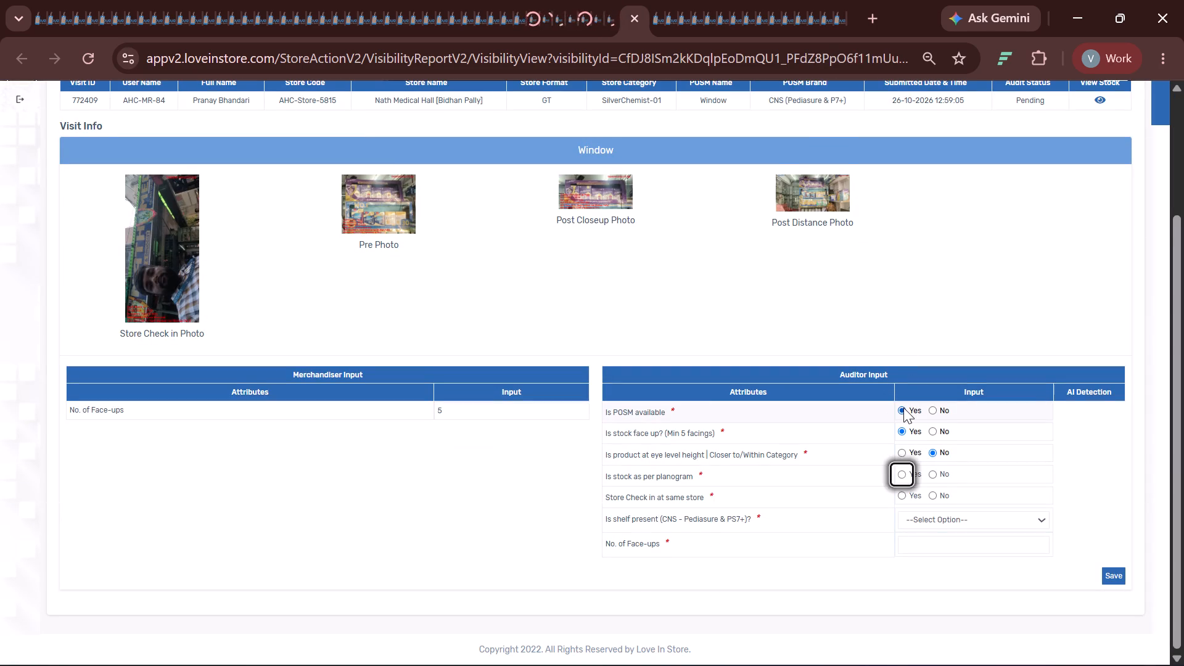
key(Tab)
key(space)
key(Tab)
key(Right)
Enter 5 face-ups, save the audit of visit 772409, and move on to the next visit.
key(Tab)
key(5)
key(Tab)
key(space)
key(ctrl+Tab)
For visit 772408, answer No to eye level height and Yes to the other four questions, and set shelf present to Yes (Silver & Gold).
scroll(903, 408, down, 3)
click(903, 408)
key(Tab)
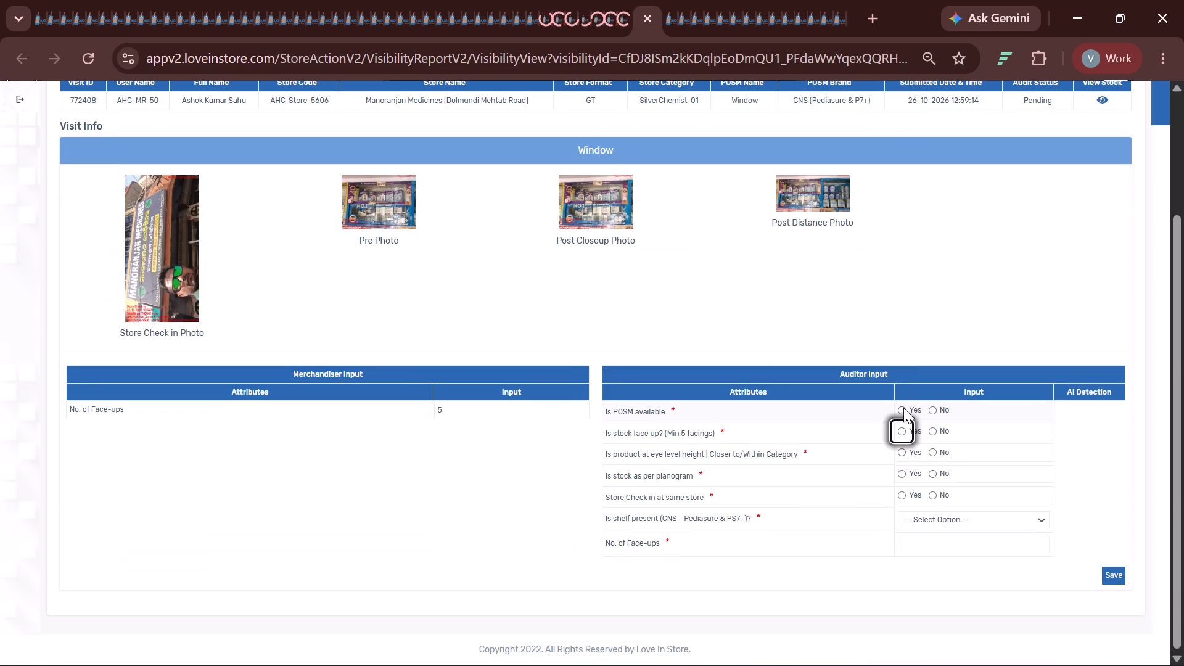
key(space)
key(Tab)
key(Right)
key(Tab)
key(space)
key(Tab)
key(space)
key(Tab)
key(Right)
Enter 5 face-ups, save the audit of visit 772408, and move on to the auditor inputs of visit 772405.
key(Tab)
key(5)
key(Tab)
key(space)
key(ctrl+Tab)
scroll(903, 408, down, 4)
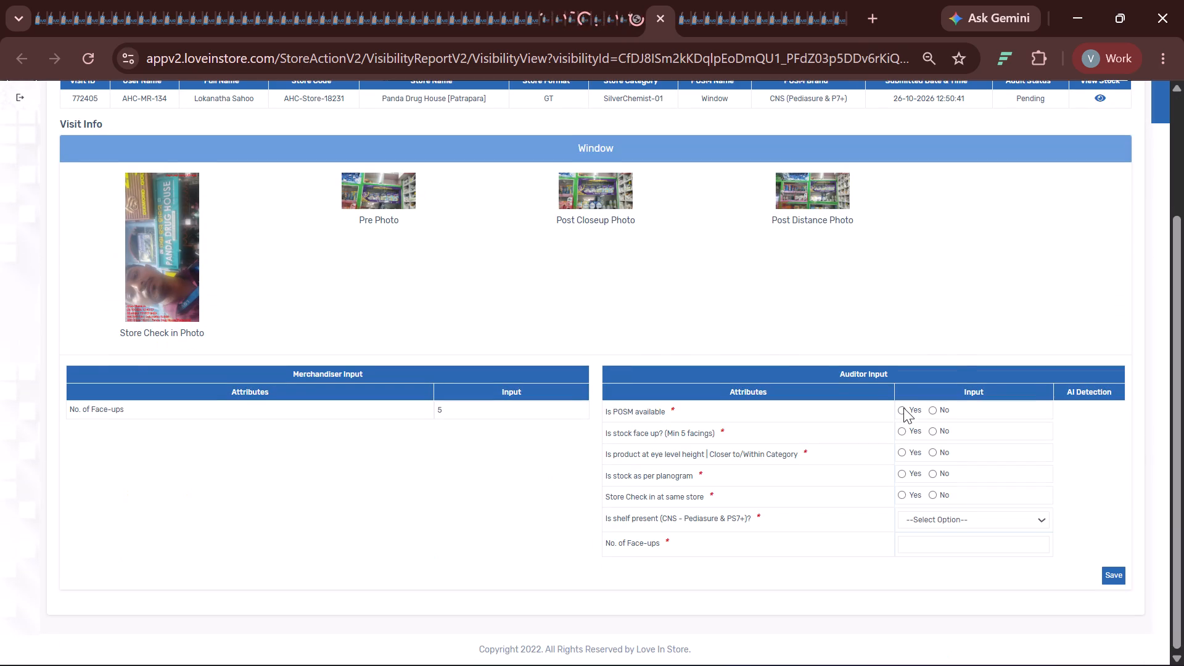
For visit 772405, answer No to eye level height and Yes to the other four questions, and set shelf present to Yes (Silver & Gold).
double_click(903, 408)
key(Tab)
key(space)
key(Tab)
key(Right)
key(Tab)
key(space)
key(Tab)
key(space)
key(Tab)
key(Right)
Enter 5 face-ups, save the audit of visit 772405, and move on to the auditor inputs of the next visit.
key(Tab)
key(5)
key(Tab)
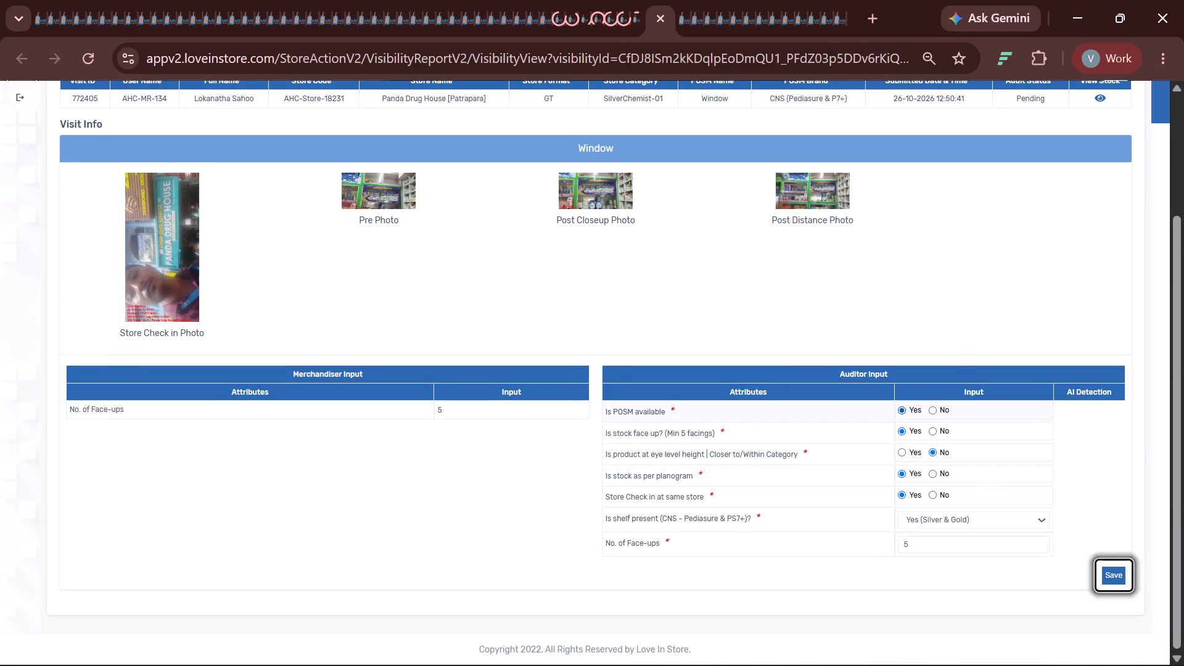
key(space)
key(ctrl+Tab)
scroll(903, 408, down, 4)
For this visit, answer No to eye level height and Yes to the other four questions, and set shelf present to Yes (Silver & Gold).
click(903, 408)
key(Tab)
key(space)
key(Tab)
key(Right)
key(Tab)
key(space)
key(Tab)
key(space)
key(Tab)
key(Right)
Enter 6 face-ups, save this visit's audit, and move on to the auditor inputs of visit 772402.
key(Tab)
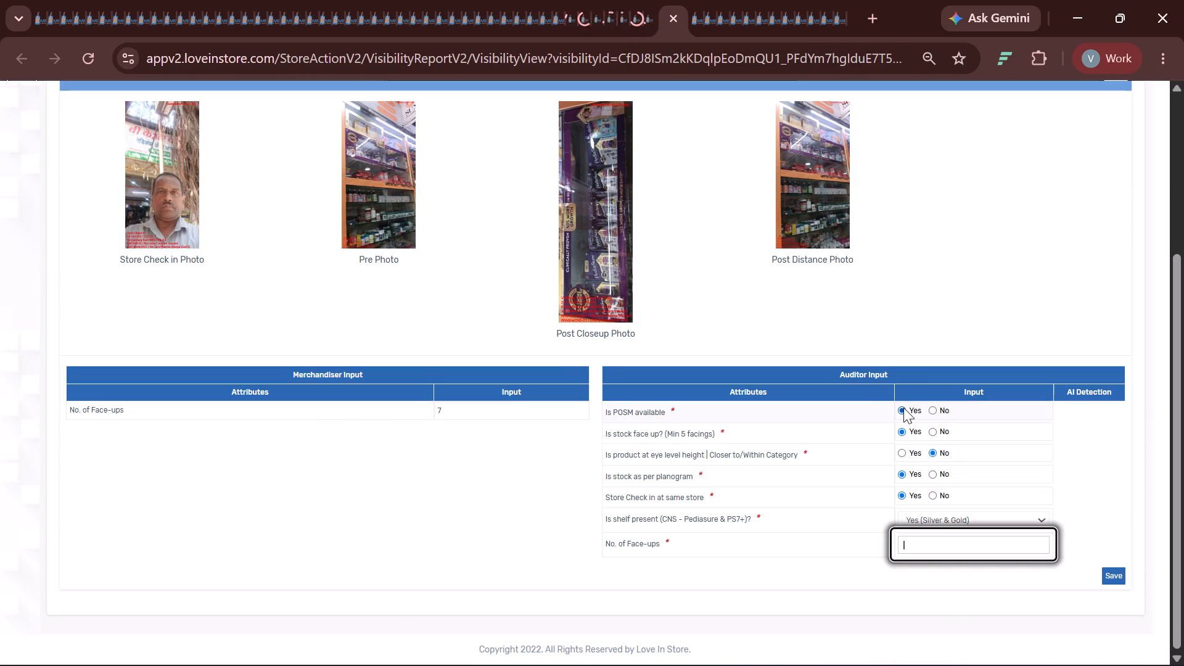
key(6)
key(Tab)
key(space)
key(ctrl+Tab)
scroll(903, 408, down, 4)
For visit 772402, answer No to eye level height and Yes to the other four questions, and set shelf present to Yes (Silver & Gold).
click(903, 408)
key(Tab)
key(space)
key(Tab)
key(Right)
key(Tab)
key(space)
key(Tab)
key(space)
key(Tab)
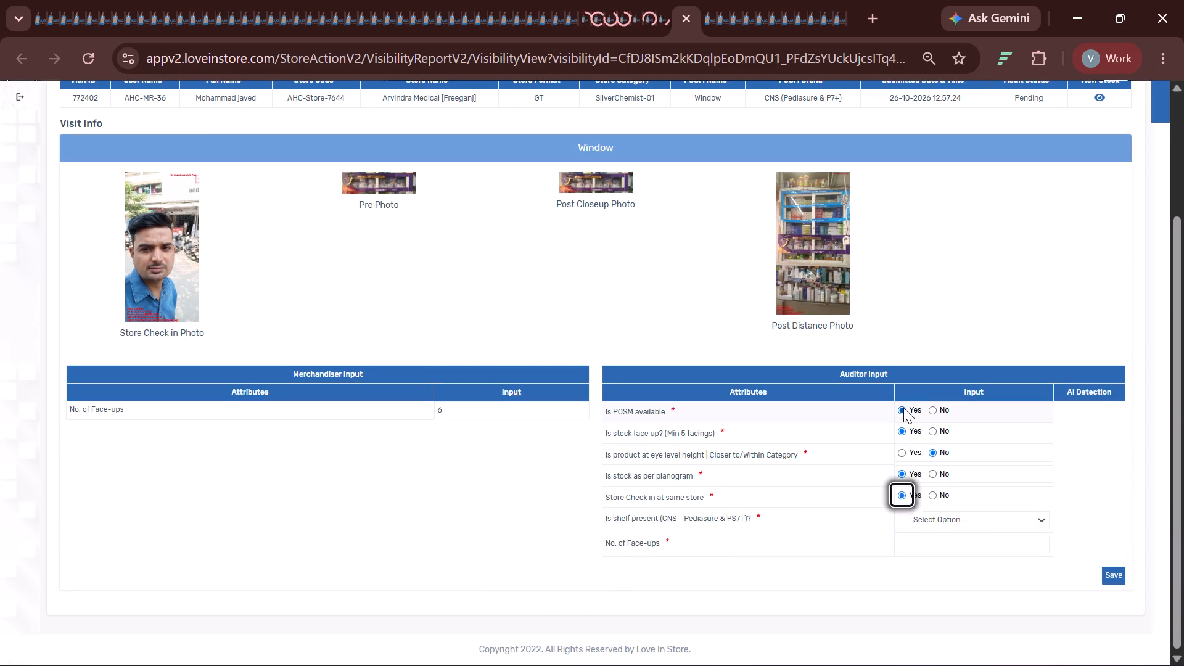
key(Right)
Enter 6 face-ups, save the audit of visit 772402, and move on to the auditor inputs of visit 772399.
key(Tab)
key(6)
key(Tab)
key(space)
key(ctrl+Tab)
scroll(903, 408, down, 2)
For visit 772399, answer No to eye level height and Yes to the other four questions, and set shelf present to Yes (Samrat Supreme).
click(903, 408)
key(Tab)
key(space)
key(Tab)
key(Right)
key(Tab)
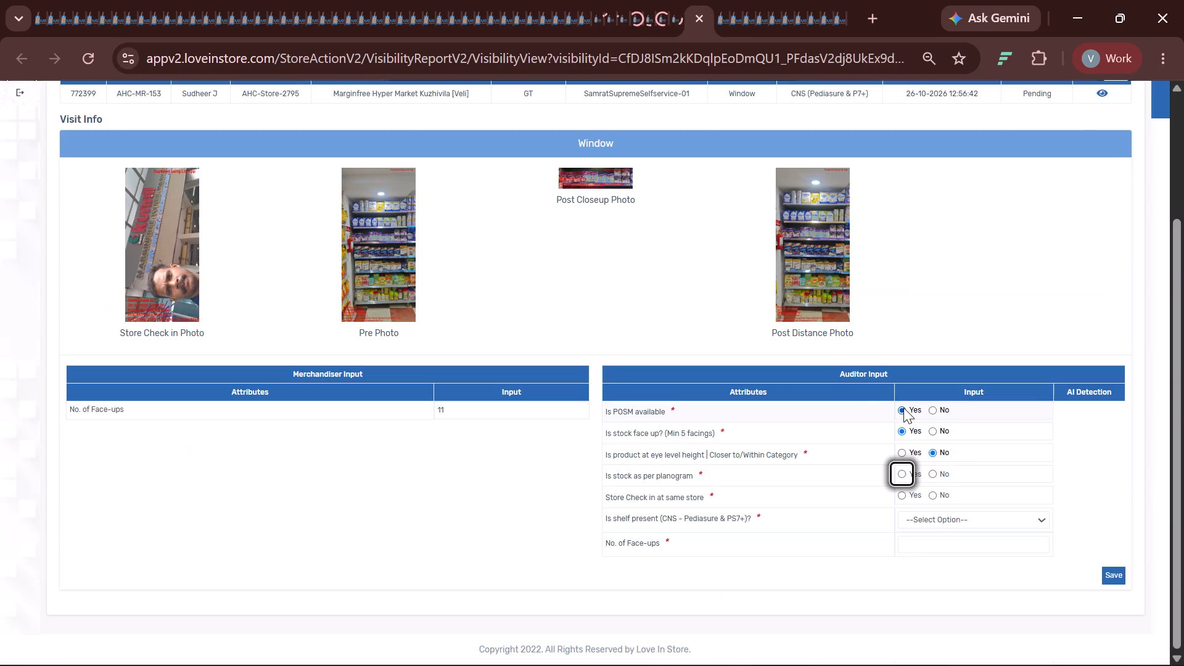
key(space)
key(Tab)
key(space)
key(Tab)
key(Right)
key(Right)
key(Right)
key(Right)
Enter 10 face-ups, save the audit of visit 772399, and move on to the auditor inputs of visit 772397.
key(Tab)
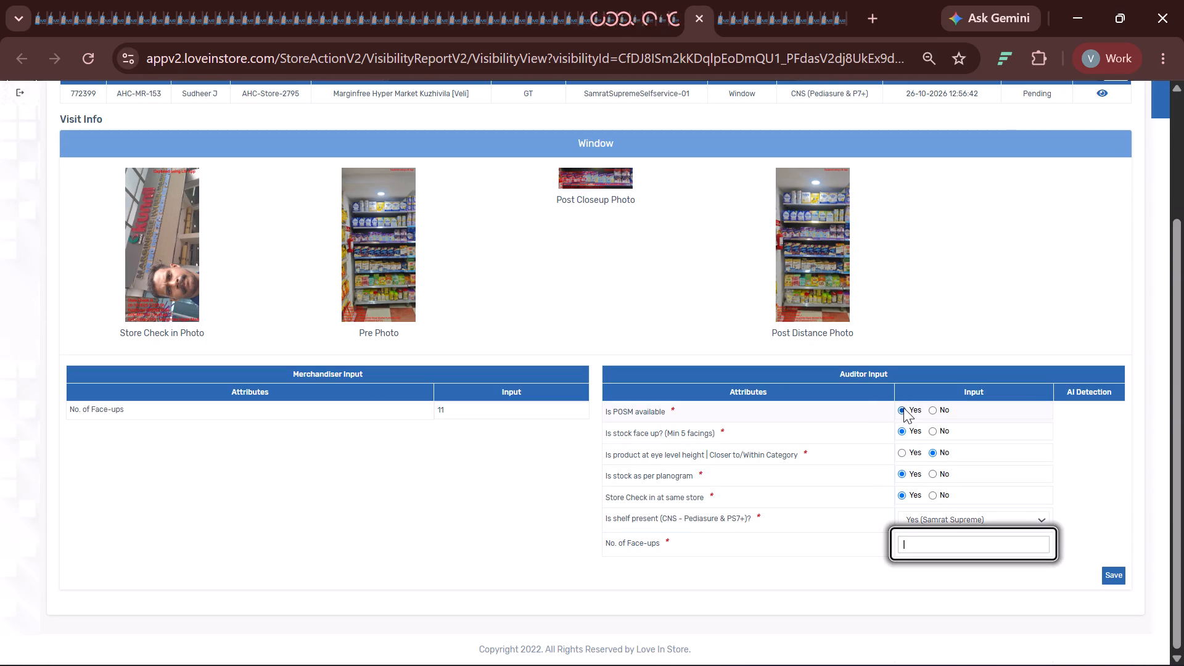
text(10)
key(Tab)
key(space)
scroll(903, 408, down, 2)
click(903, 408)
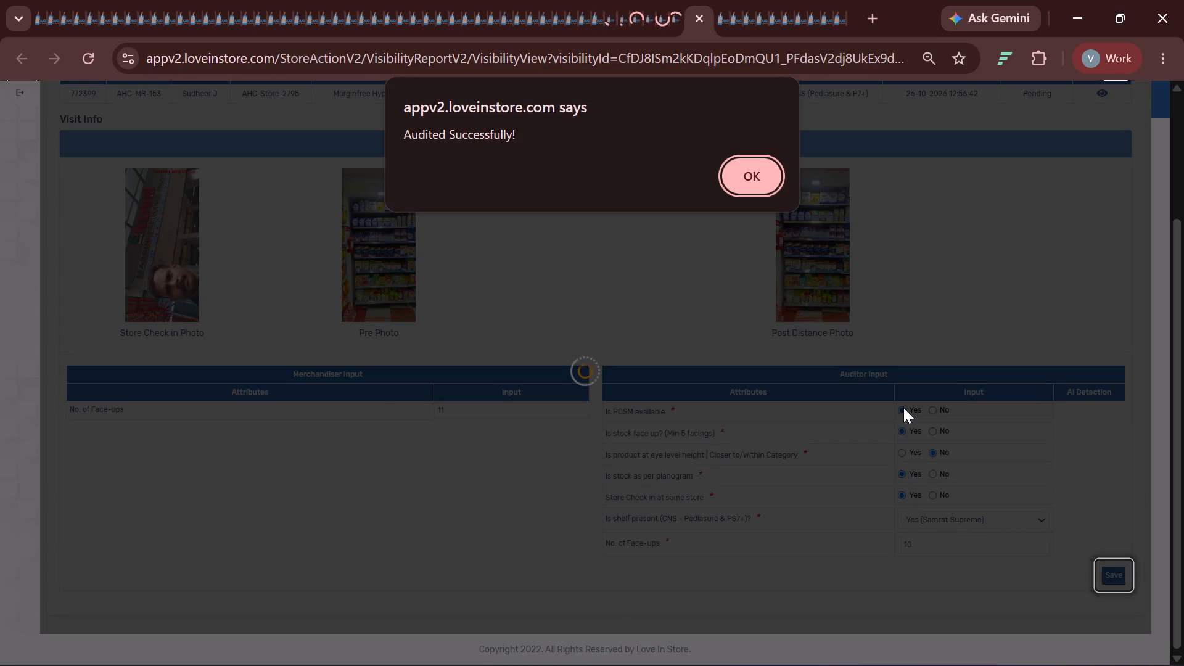
key(ctrl+Tab)
scroll(903, 408, down, 3)
For visit 772397, answer No to stock face up and eye level height, Yes to the other three, and set shelf present to Yes (Silver & Gold).
click(903, 408)
key(Tab)
key(Right)
key(Tab)
key(Right)
key(Tab)
key(space)
key(Tab)
key(space)
key(Tab)
key(Right)
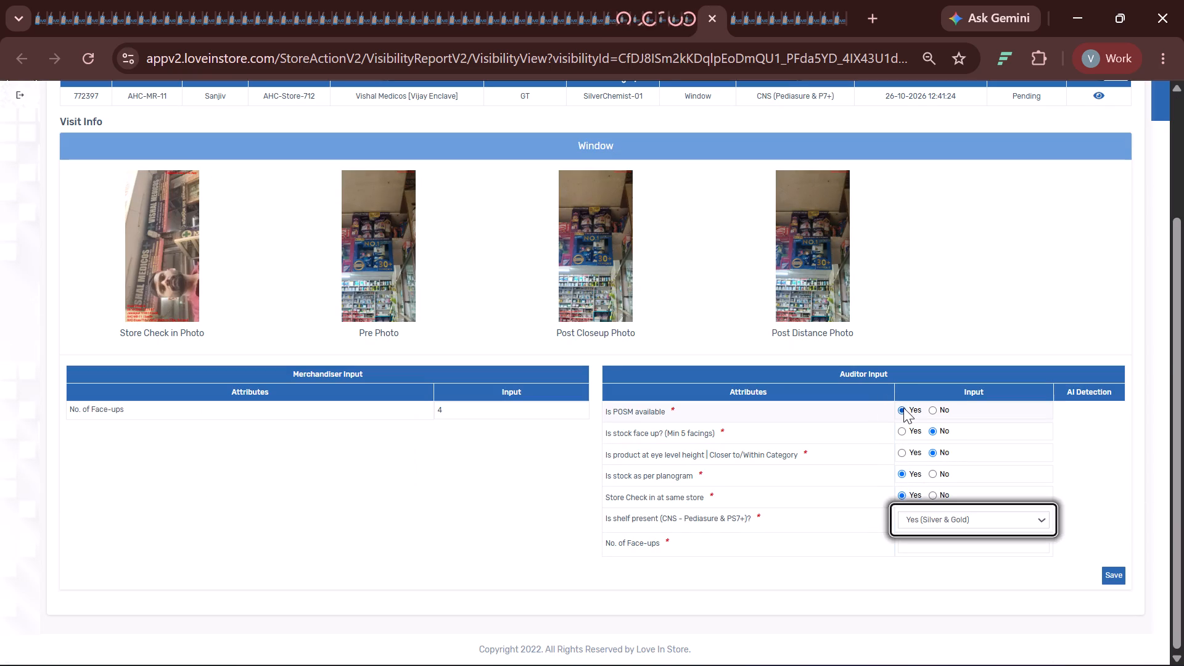
Enter 3 face-ups, save the audit of visit 772397, and move on to the auditor inputs of visit 772394.
key(Tab)
key(3)
key(Tab)
key(space)
key(ctrl+Tab)
scroll(903, 408, down, 3)
For visit 772394, answer No to eye level height and Yes to the other four questions, and set shelf present to Yes (Silver & Gold).
click(903, 408)
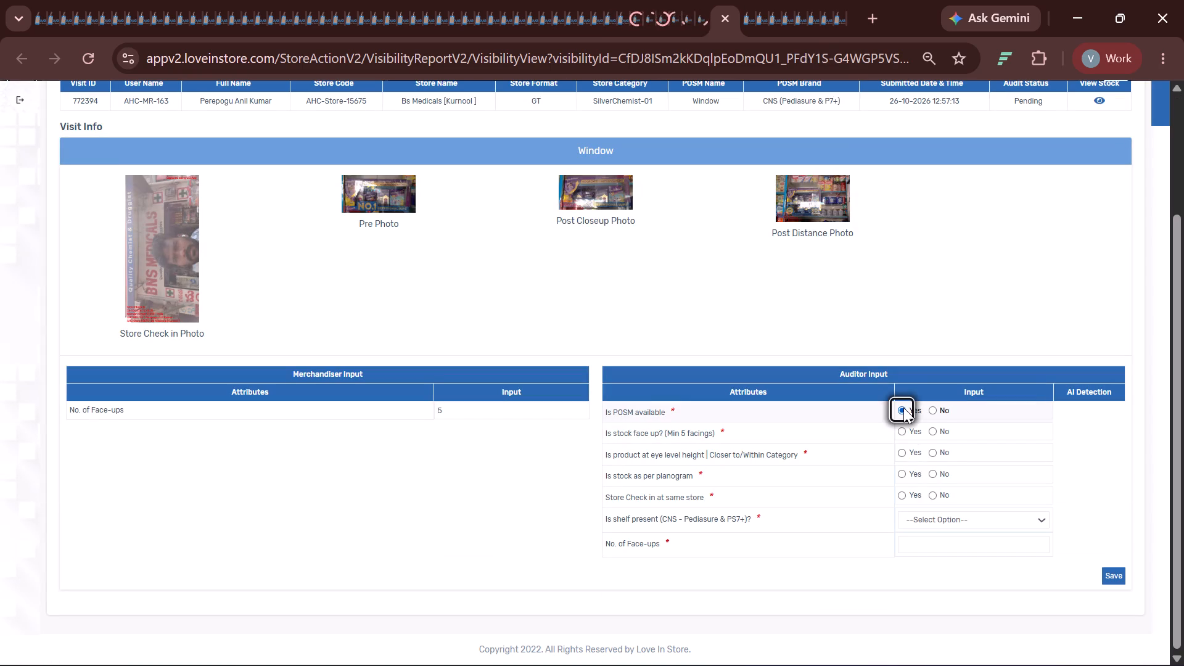
key(Tab)
key(space)
key(Tab)
key(Right)
key(Tab)
key(space)
key(Tab)
key(space)
key(Tab)
key(Right)
Change visit 772394's answer on stock face up (min 5 facings) to No.
key(shift+Tab)
key(shift+Tab)
key(shift+Tab)
key(shift+Tab)
key(Right)
Enter 4 face-ups, save the audit of visit 772394, and move on to the auditor inputs of visit 772393.
key(Tab)
key(Tab)
key(Tab)
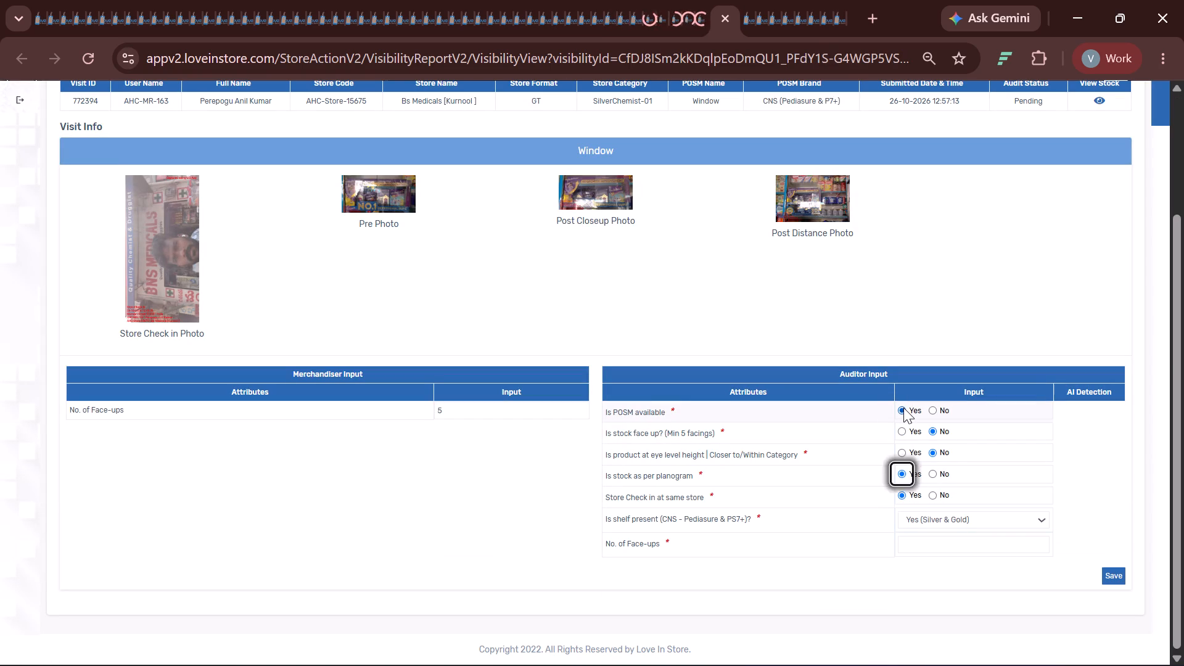
key(Tab)
key(Tab)
key(4)
key(Tab)
key(space)
key(ctrl+Tab)
scroll(903, 408, down, 3)
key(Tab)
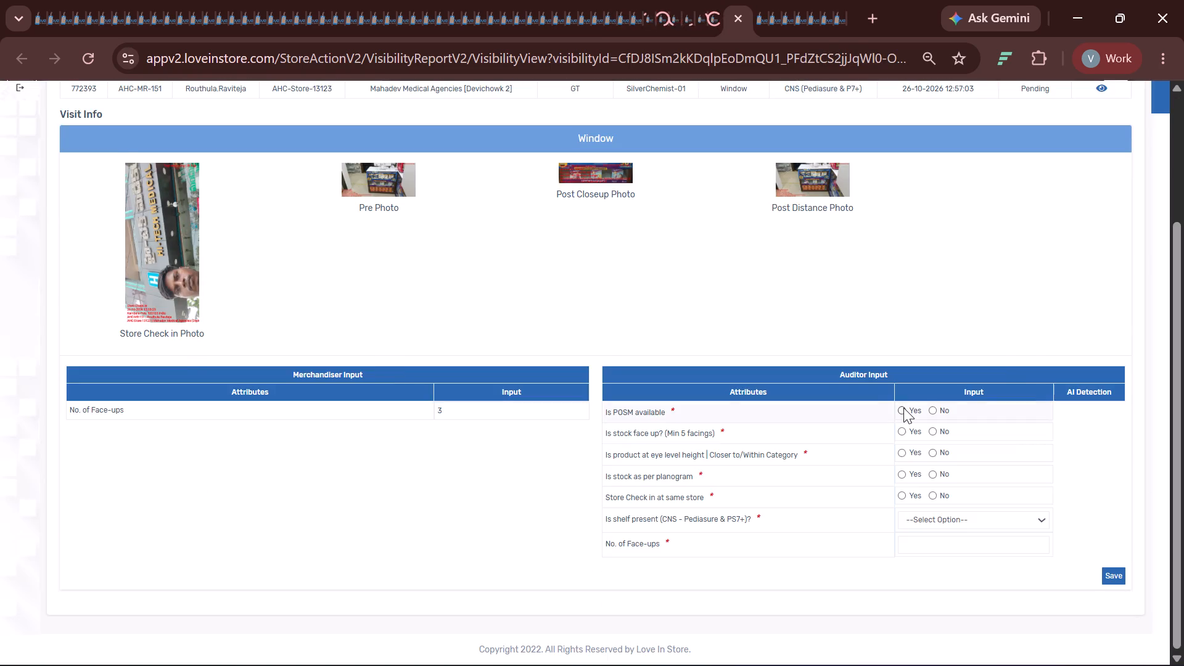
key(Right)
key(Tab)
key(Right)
For visit 772393, answer No to stock face up and eye level height, Yes to the other three, and set shelf present to Yes (Silver & Gold).
scroll(903, 408, down, 3)
click(903, 408)
key(Tab)
key(Right)
key(Tab)
key(Right)
key(Tab)
key(space)
key(Tab)
key(space)
key(Tab)
key(Right)
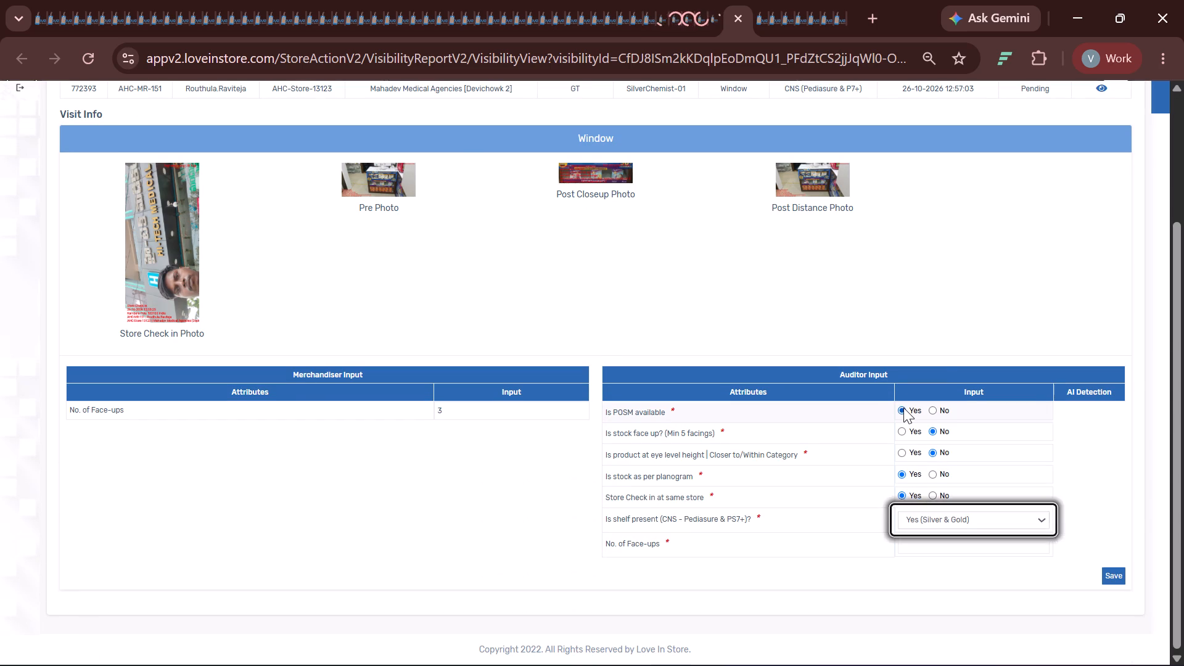
Enter 3 face-ups, save the audit of visit 772393, and move on to the auditor inputs of visit 772390.
key(Tab)
text(34)
key(Tab)
key(Tab)
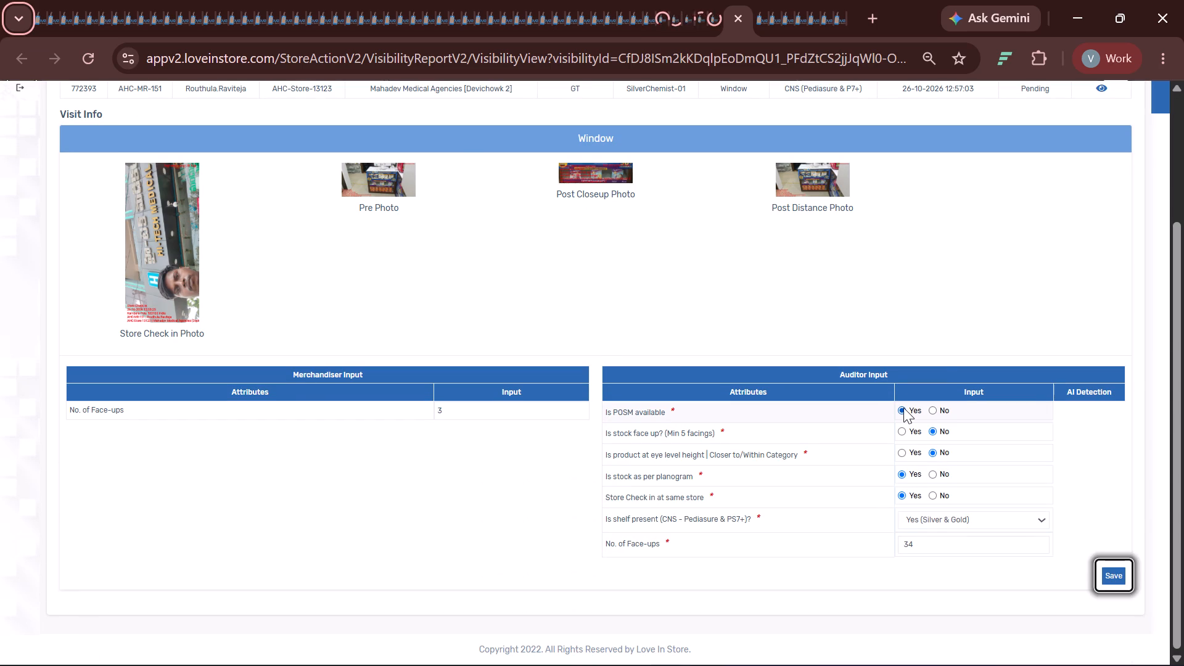
key(shift+Tab)
key(shift+Tab)
key(3)
key(Tab)
key(space)
key(ctrl+Tab)
scroll(903, 408, down, 2)
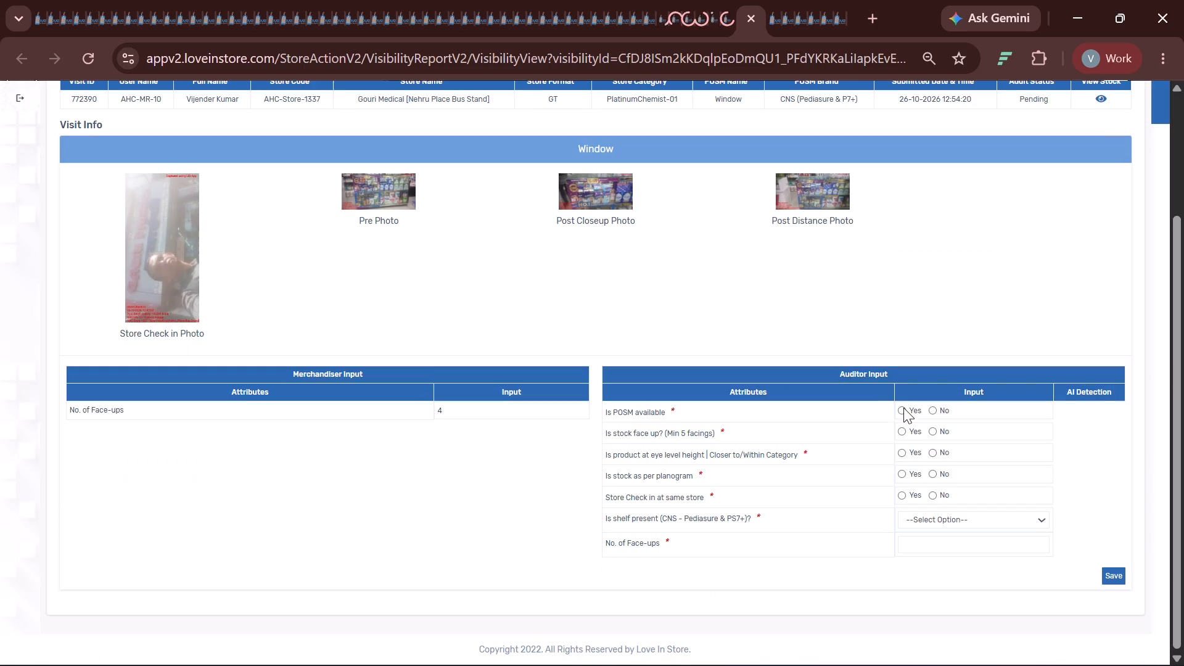
For visit 772390, answer No to stock face up and eye level height, Yes to the other three, and set shelf present to Yes (Silver & Gold).
click(903, 408)
key(Tab)
key(Right)
key(Tab)
key(Right)
key(Tab)
key(space)
key(Tab)
key(space)
key(Tab)
key(Right)
Enter 4 face-ups for visit 772390 and save its audit.
key(Tab)
key(4)
key(Tab)
key(space)
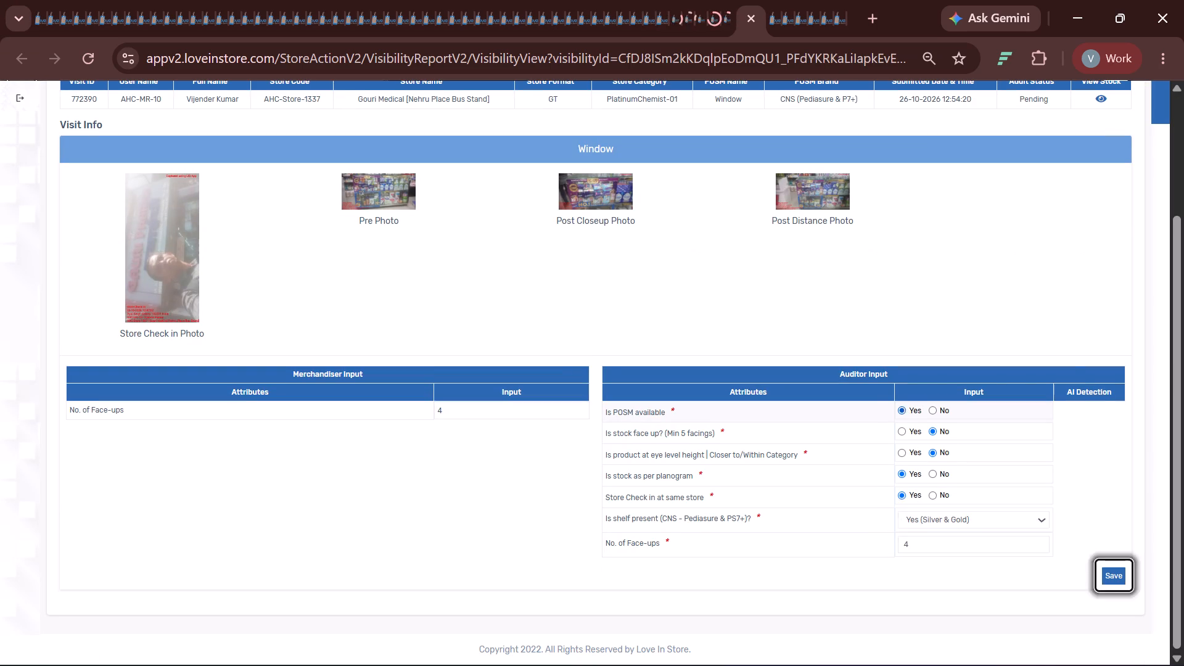
For visit 772388, answer No to eye level height, Yes to the other four, and set shelf present to Yes (Silver & Gold).
key(ctrl+Tab)
scroll(903, 408, down, 2)
click(903, 408)
key(Tab)
key(space)
key(Tab)
key(Right)
key(Tab)
key(space)
key(Tab)
key(space)
key(Tab)
key(Right)
key(Tab)
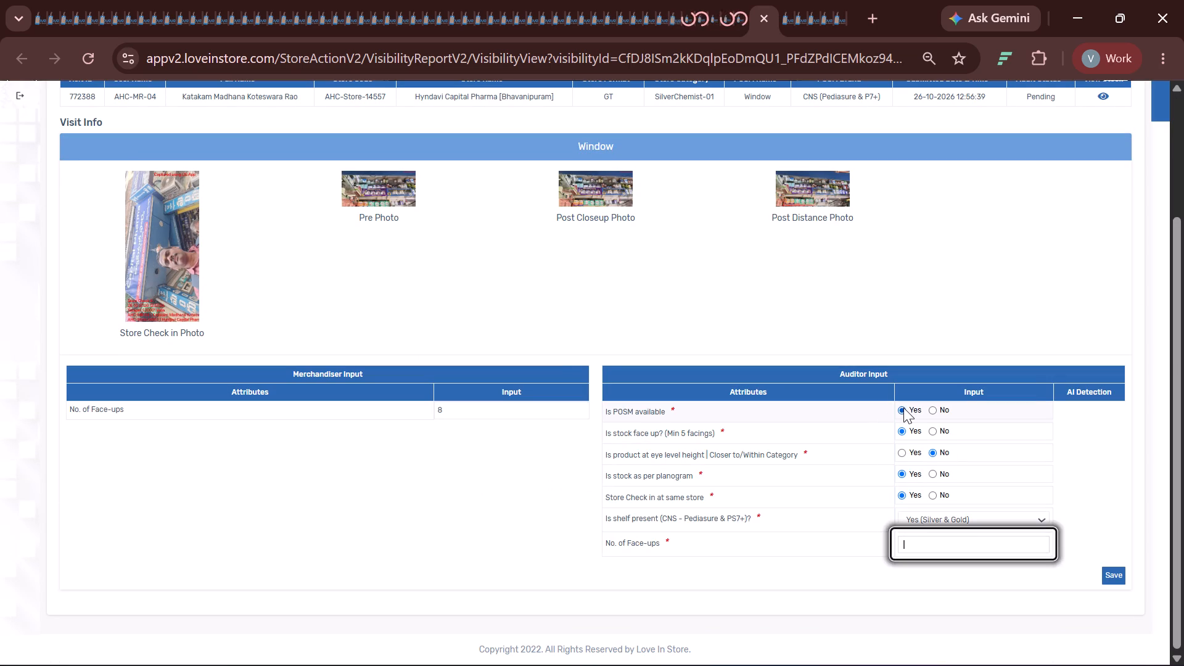
Enter 6 face-ups for visit 772388 and save its audit.
key(6)
key(Tab)
key(space)
For visit 772385, answer No to stock face up and eye level height, Yes to the other three, and set shelf present to Yes (Silver & Gold).
key(ctrl+Tab)
scroll(903, 408, down, 4)
key(Tab)
key(Right)
key(Tab)
key(Right)
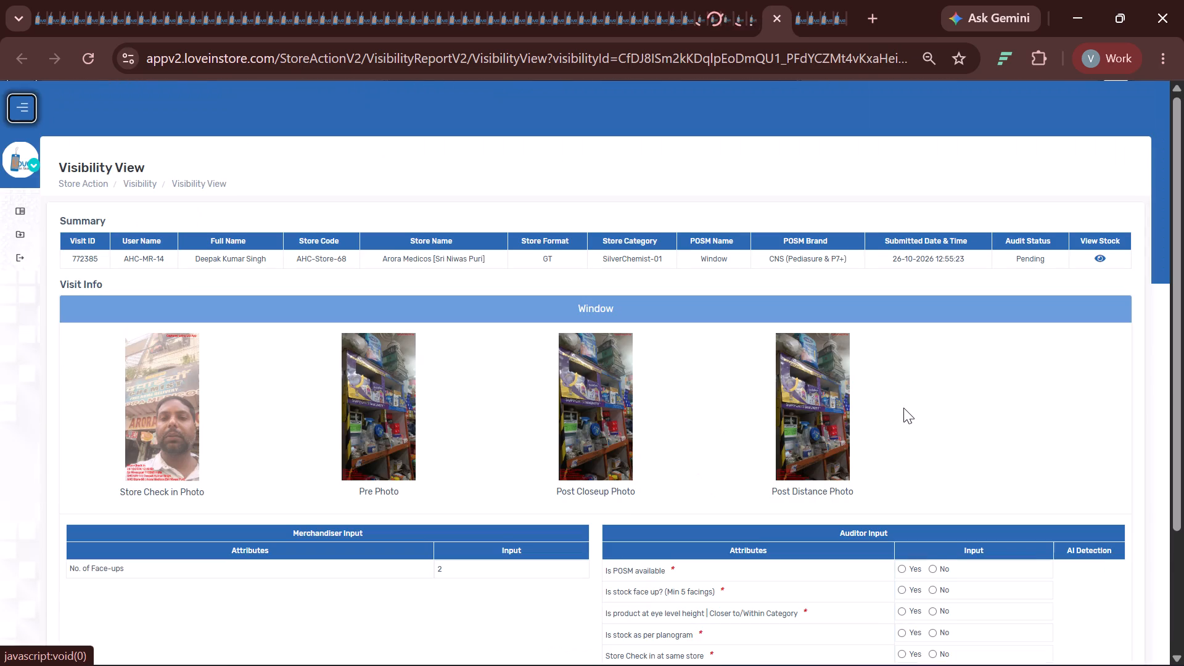
scroll(903, 408, down, 3)
click(903, 408)
key(Tab)
key(Right)
key(Tab)
key(Right)
key(Tab)
key(space)
key(Tab)
key(space)
key(Tab)
key(Right)
key(Tab)
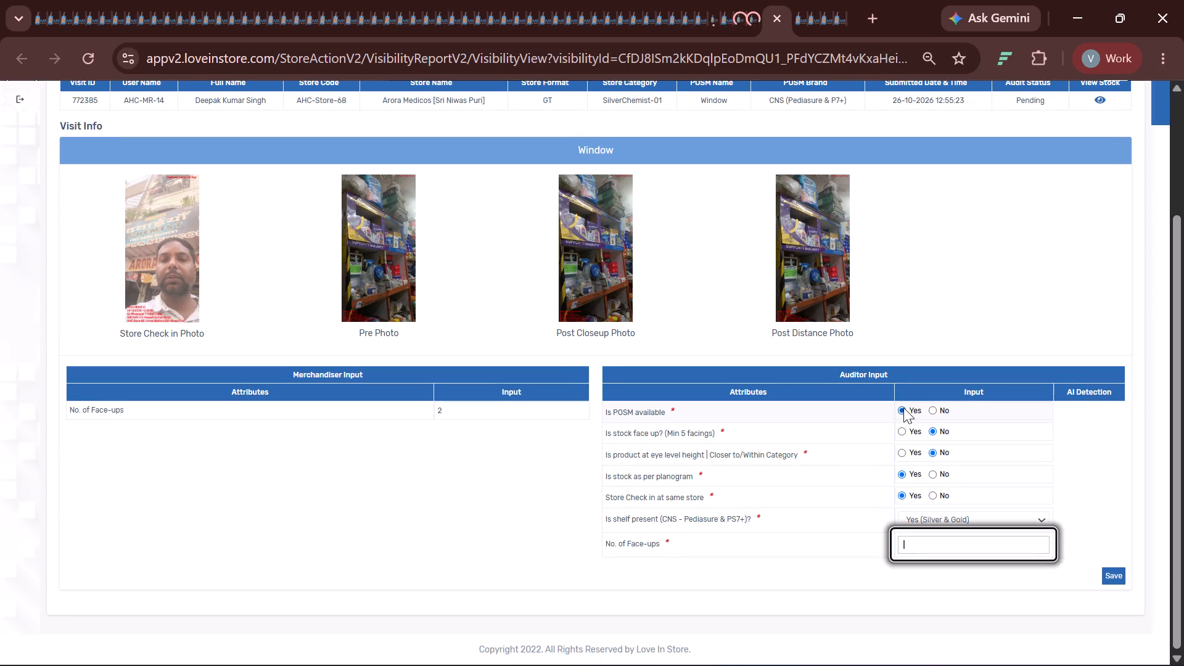
Enter 2 face-ups for visit 772385 and save its audit.
key(2)
key(Tab)
key(space)
For visit 772384, answer No to eye level height and Yes to the other four questions.
key(ctrl+Tab)
scroll(903, 408, down, 3)
click(903, 408)
key(Tab)
key(space)
key(Tab)
key(Right)
key(Tab)
key(space)
key(Tab)
key(space)
key(Tab)
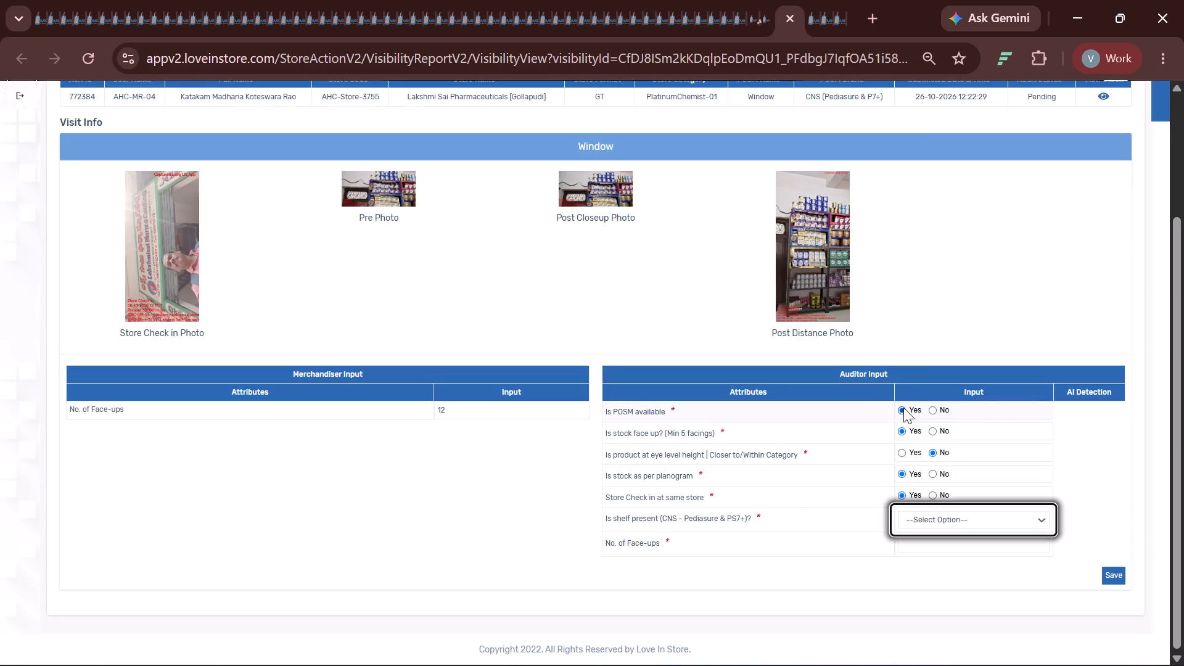
Recheck the POSM available answer as Yes for visit 772384 and set shelf present to Yes (Platinum Stores).
key(Right)
key(shift+Tab)
key(shift+Tab)
key(shift+Tab)
key(shift+Tab)
key(shift+Tab)
key(Right)
key(Right)
key(Tab)
key(Tab)
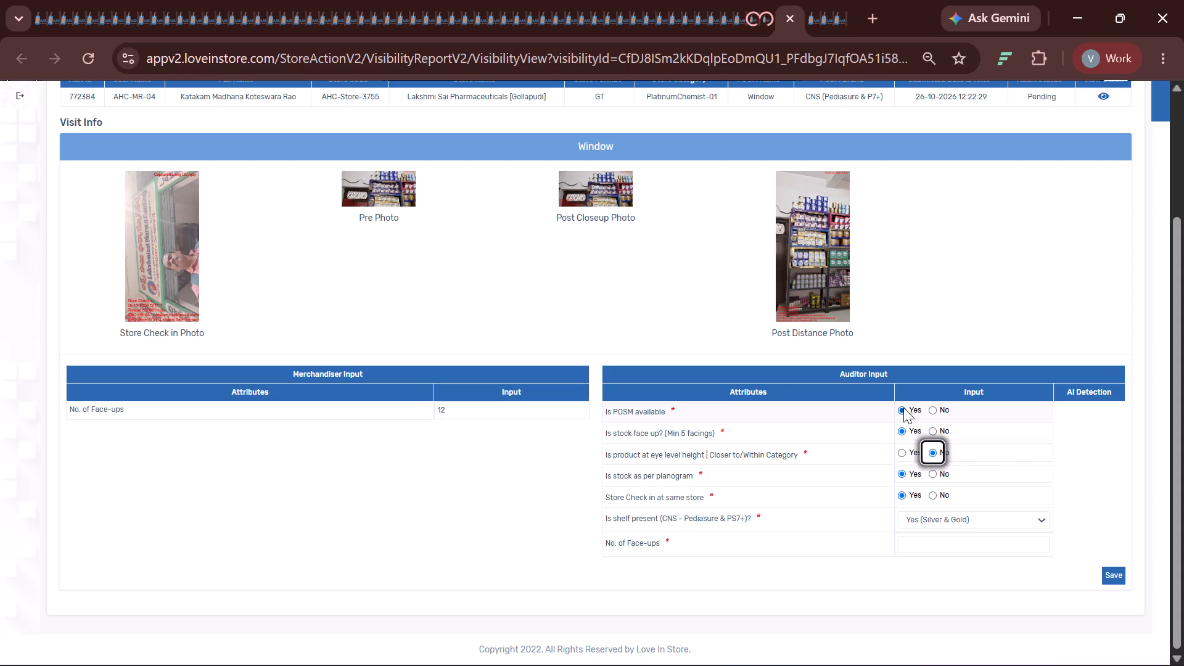
key(Tab)
key(Tab)
key(Tab)
key(Right)
key(Tab)
Enter 6 face-ups for visit 772384 and save its audit.
key(6)
key(Tab)
key(space)
For visit 772381, answer No to eye level height, Yes to the other four, and set shelf present to Yes (Silver & Gold).
key(ctrl+Tab)
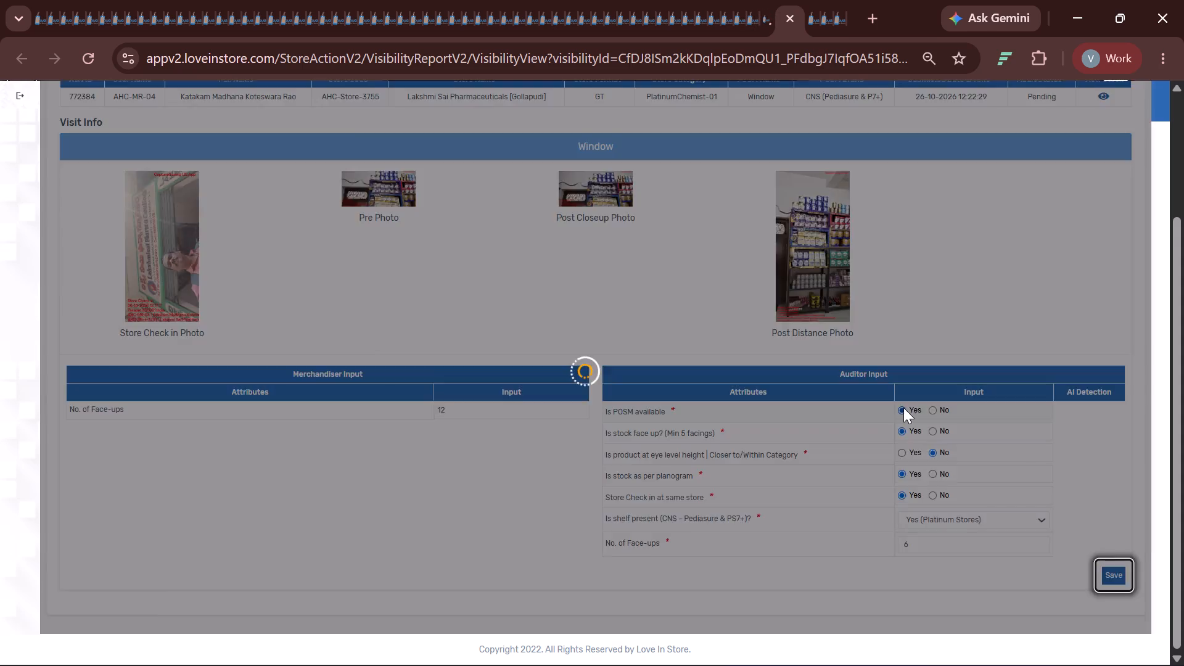
scroll(903, 408, down, 3)
click(903, 408)
key(Tab)
key(space)
key(Tab)
key(Right)
key(Tab)
key(space)
key(Tab)
key(space)
key(Tab)
key(Right)
key(Tab)
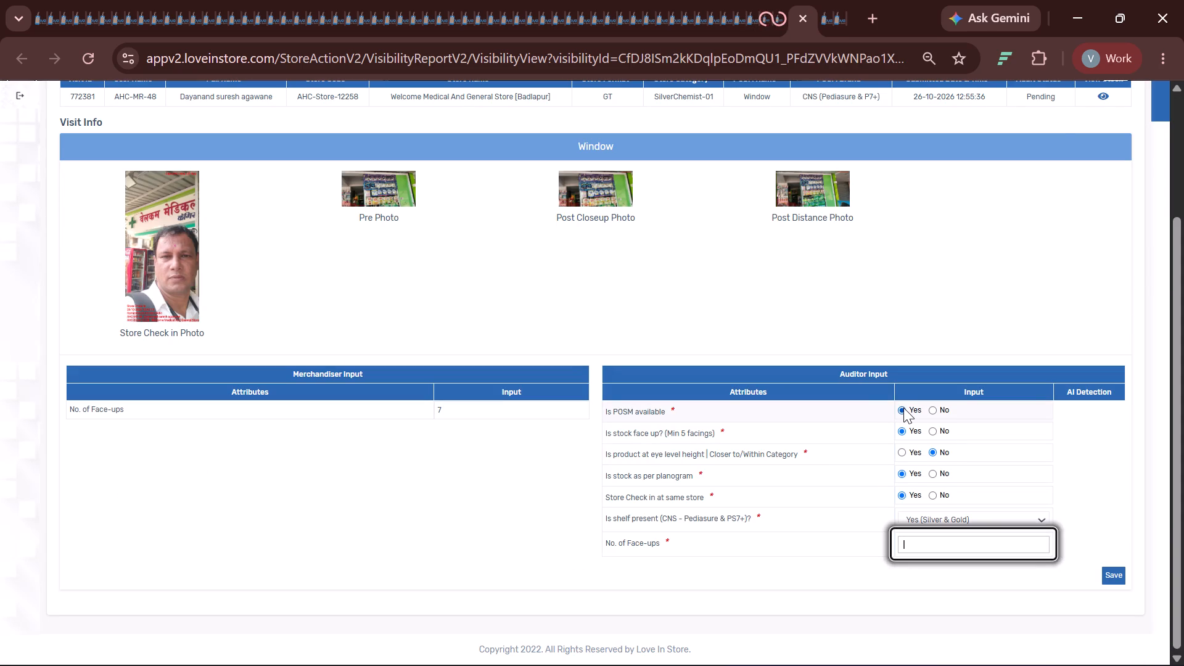
Enter 7 face-ups for visit 772381 and save its audit.
key(7)
key(Tab)
key(space)
For visit 772378, answer No to stock face up and eye level height, Yes to the other three, and set shelf present to Yes (Silver & Gold).
key(ctrl+Tab)
scroll(903, 408, down, 2)
click(903, 408)
key(Tab)
key(Right)
key(Tab)
key(Right)
key(Tab)
key(space)
key(Tab)
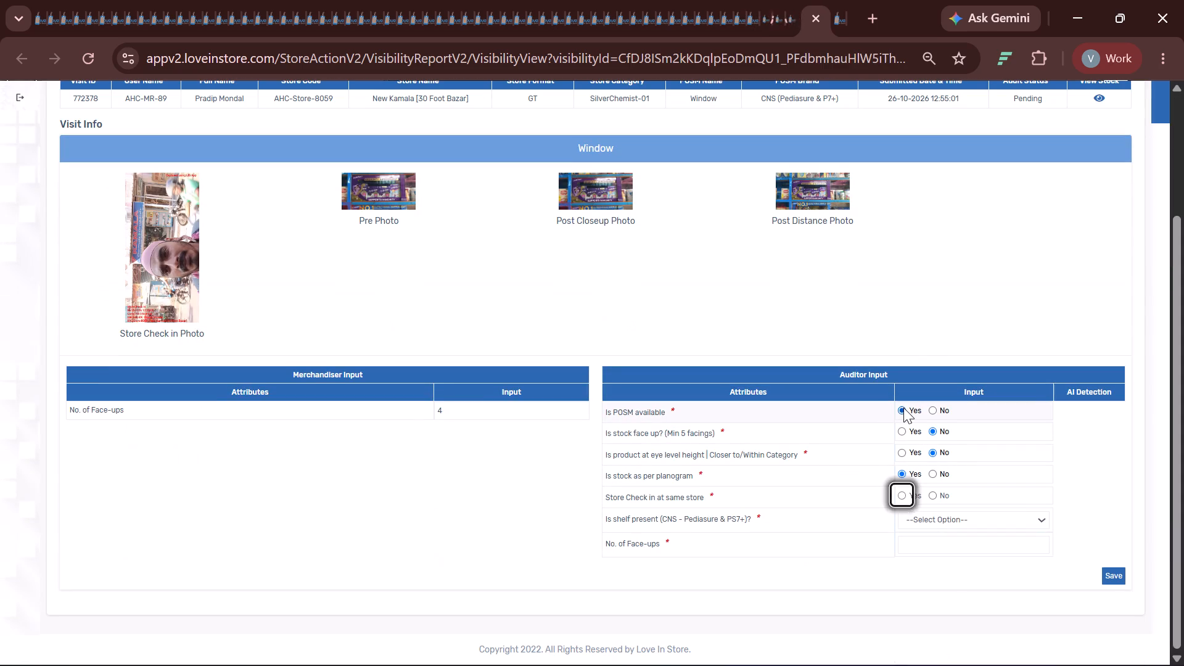
key(space)
key(Tab)
key(Right)
key(Tab)
Enter 4 face-ups for visit 772378 and save its audit.
key(4)
key(Tab)
key(space)
For visit 772377, answer No to eye level height, Yes to the other four, and set shelf present to Yes (Silver & Gold).
key(ctrl+Tab)
scroll(903, 408, down, 3)
click(903, 408)
key(Tab)
key(space)
key(Tab)
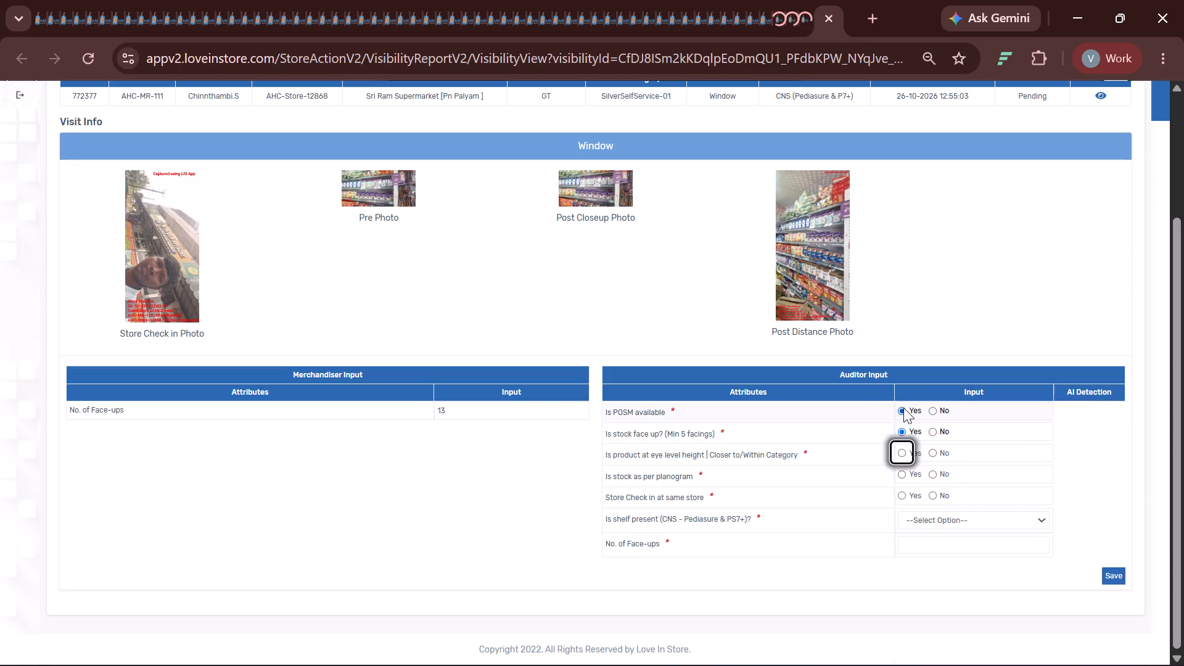
key(Right)
key(Tab)
key(space)
key(Tab)
key(space)
key(Tab)
key(Right)
key(Tab)
Enter 10 face-ups for visit 772377 and save its audit.
text(10)
key(Tab)
key(space)
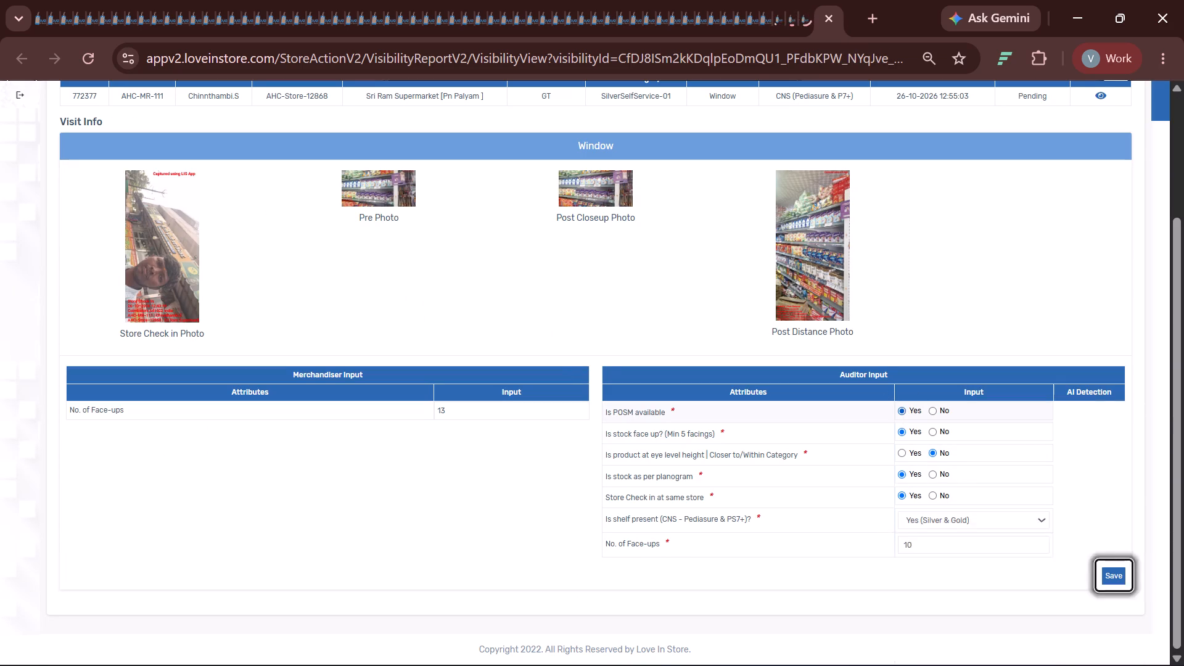
For visit 772374, answer No to eye level height, Yes to the other four, and set shelf present to Yes (Samrat Supreme).
key(ctrl+Tab)
scroll(903, 408, down, 4)
click(903, 408)
key(Tab)
key(space)
key(Tab)
key(Right)
key(Tab)
key(space)
key(Tab)
key(space)
key(Tab)
key(Right)
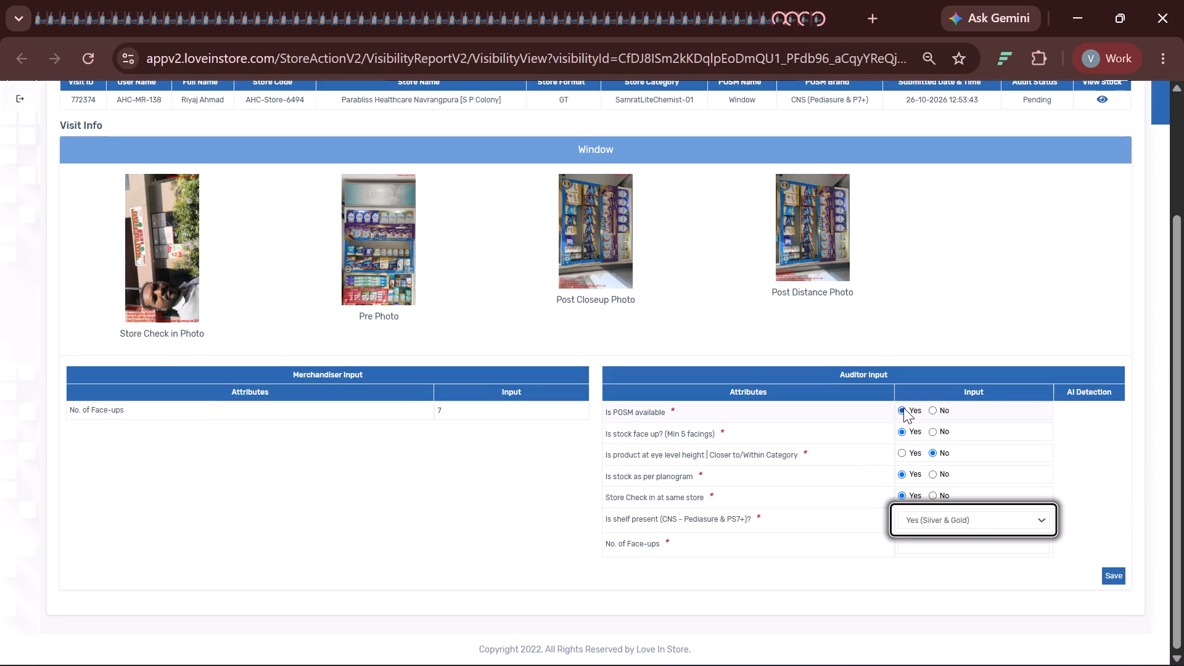
key(Right)
key(Right)
key(Right)
key(Right)
key(Tab)
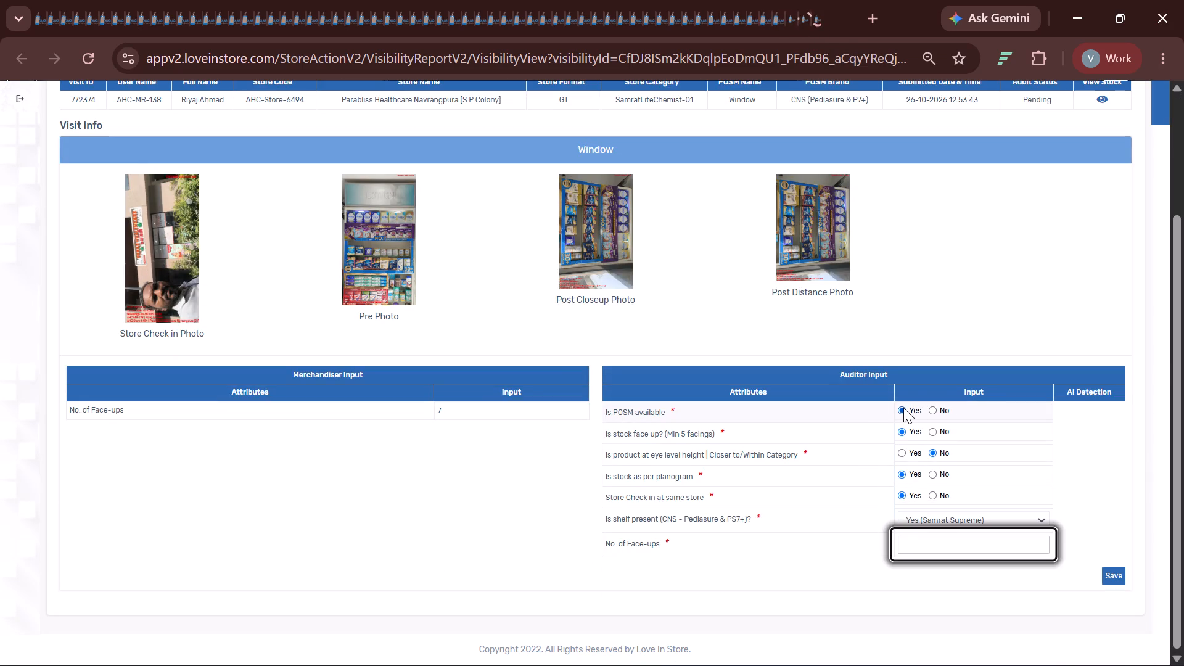
Enter 7 face-ups for visit 772374 and save its audit.
key(7)
key(Tab)
key(space)
For visit 772372, answer No to stock face up and eye level height, Yes to the other three, and set shelf present to Yes (Silver & Gold).
key(ctrl+Tab)
scroll(903, 408, down, 4)
click(903, 408)
key(Tab)
key(Right)
key(Tab)
key(Right)
key(Tab)
key(space)
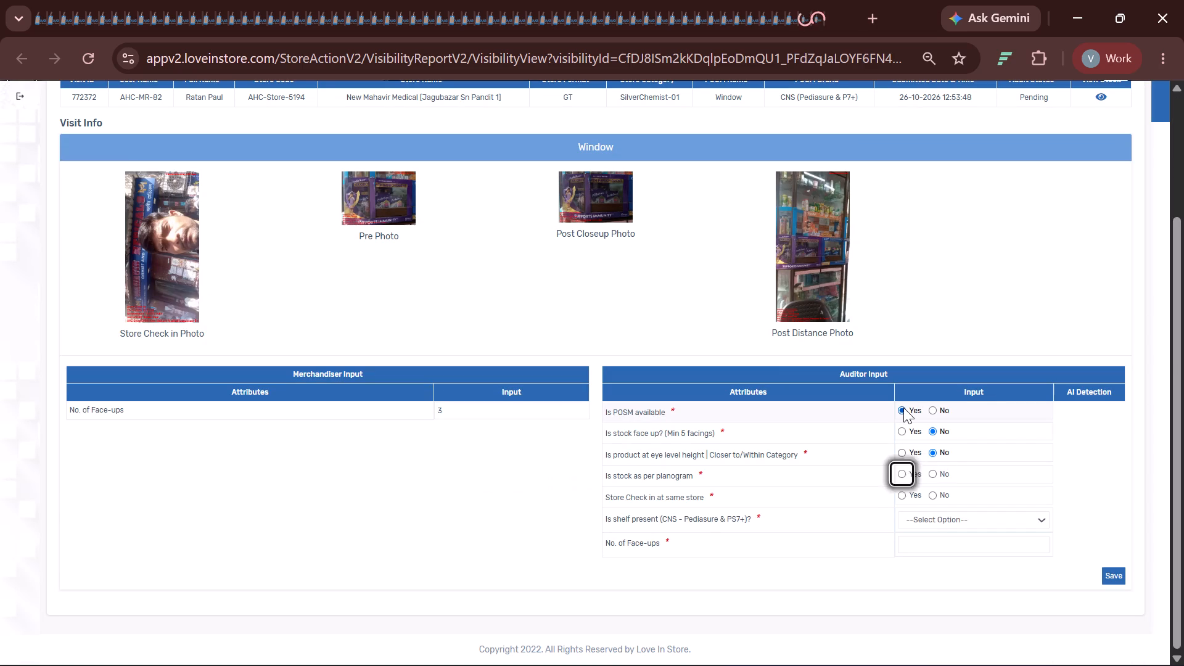
key(Tab)
key(space)
key(Tab)
key(Right)
Enter 3 face-ups for visit 772372 and save its audit.
key(Tab)
key(3)
key(Tab)
key(space)
For visit 772369, answer No to stock face up and eye level height, Yes to the other three, and set shelf present to Yes (Silver & Gold).
key(ctrl+Tab)
scroll(903, 408, down, 4)
click(903, 408)
key(Tab)
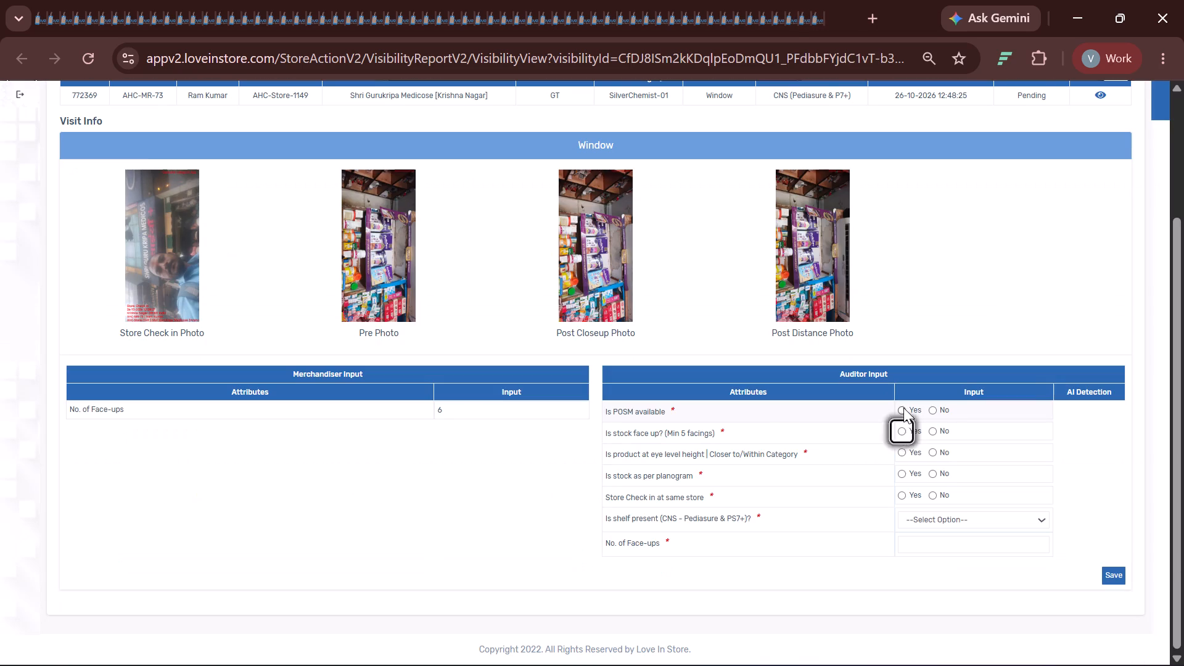
key(Right)
key(Tab)
key(Right)
key(Tab)
key(space)
key(Tab)
key(space)
key(Tab)
key(Right)
Enter 3 face-ups for visit 772369 and save its audit.
key(Tab)
key(3)
key(Tab)
key(space)
For visit 772367, answer Yes to POSM available, stock face up and stock as per planogram, and No to eye level height.
key(ctrl+Tab)
scroll(903, 408, down, 3)
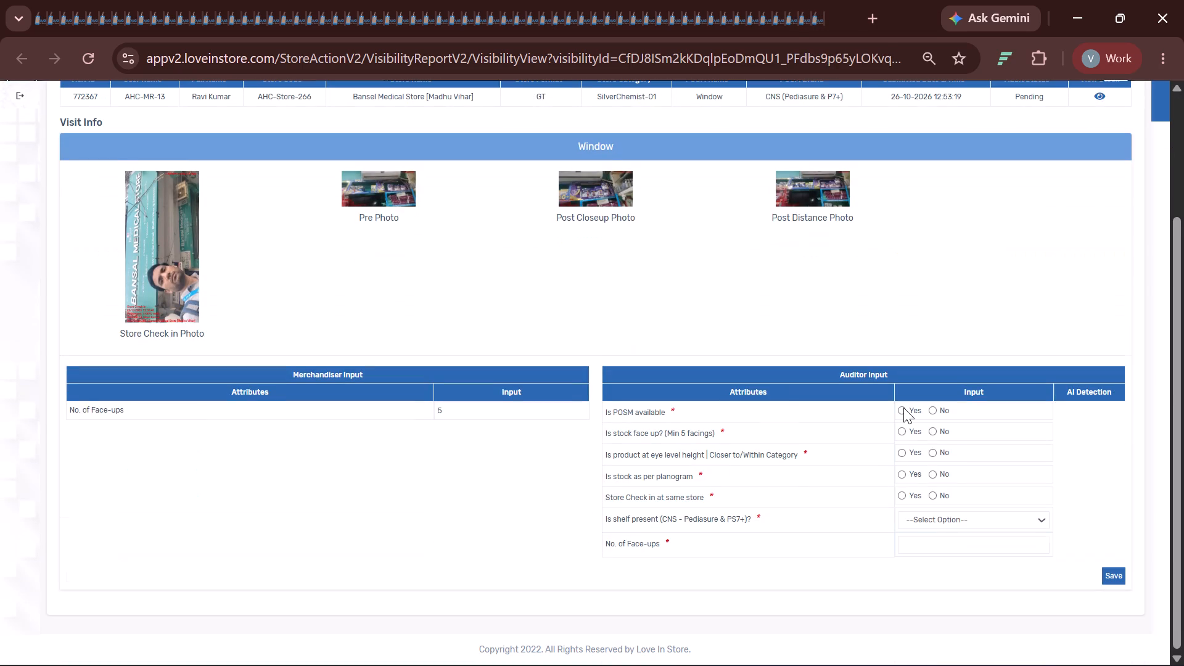
click(903, 408)
key(Tab)
key(space)
key(Tab)
key(Right)
key(Tab)
key(shift+Tab)
key(shift+Tab)
key(Right)
key(Right)
key(Tab)
key(space)
key(Tab)
key(space)
key(space)
For visit 772367, answer Yes to store check in at same store and set shelf present to Yes (Silver & Gold).
key(Tab)
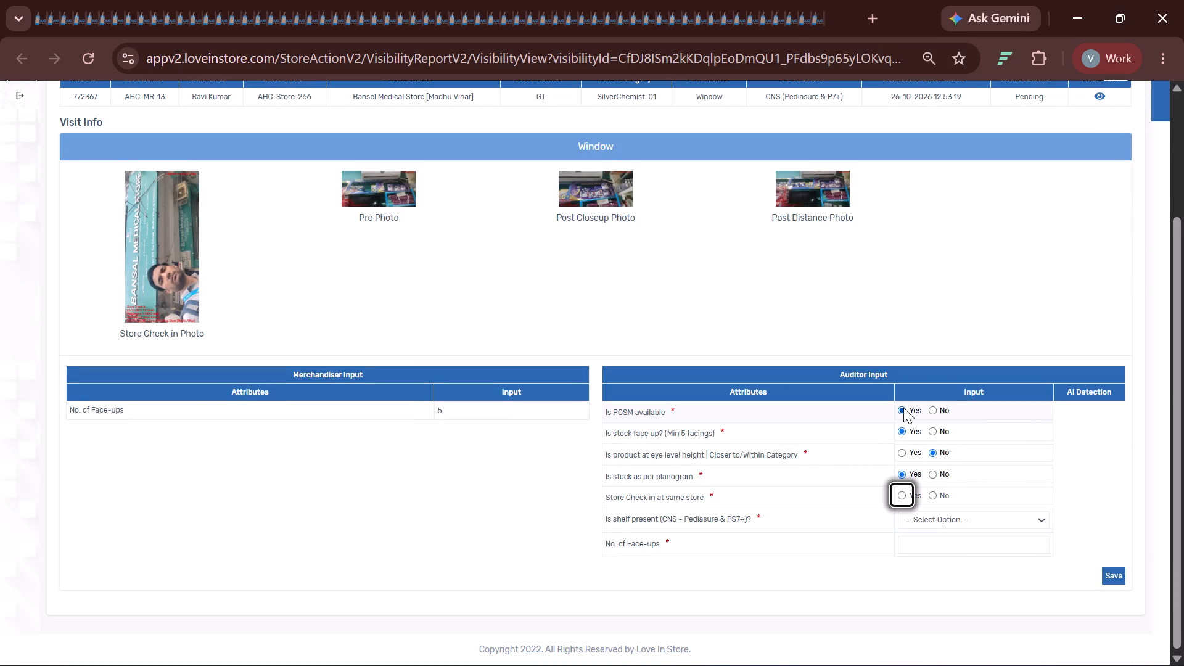
key(Tab)
key(Right)
key(shift+Tab)
key(space)
key(Tab)
Enter 4 face-ups for visit 772367 and save its audit.
key(Tab)
key(4)
key(Tab)
key(space)
For visit 772366, answer Yes to POSM available, stock face up and stock as per planogram, and No to eye level height.
key(ctrl+Tab)
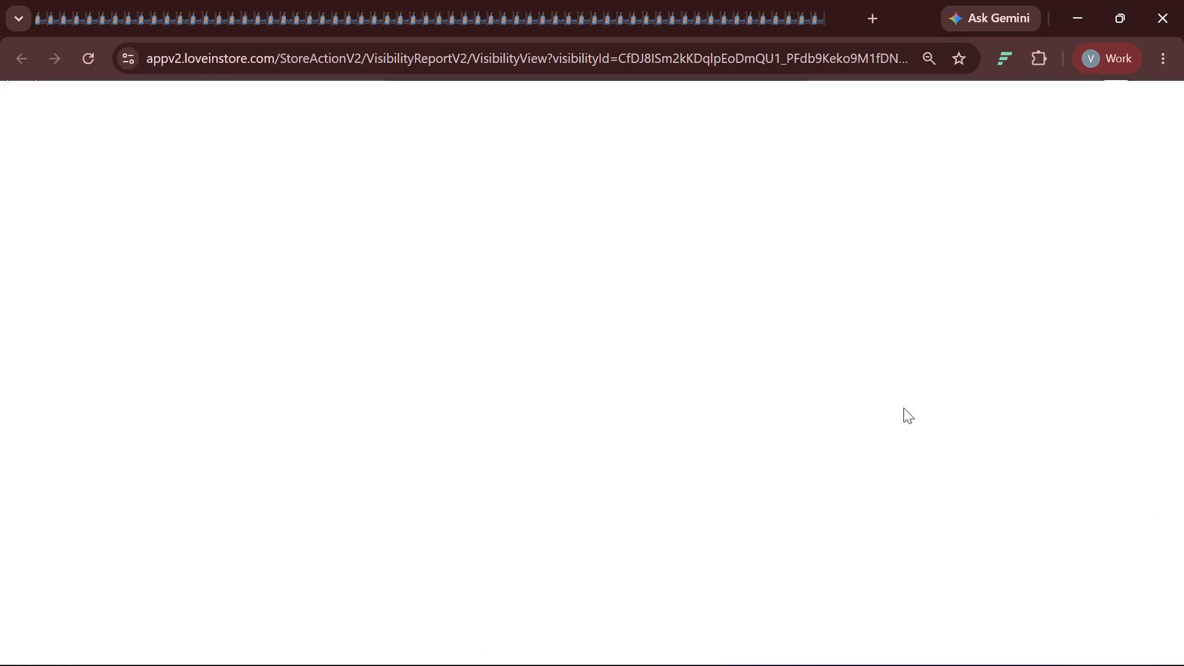
scroll(903, 408, down, 3)
click(903, 408)
key(Tab)
key(space)
key(Tab)
key(Right)
key(shift+Tab)
key(Right)
key(Right)
key(Tab)
key(space)
key(Tab)
key(space)
For visit 772366, change stock face up to No, answer Yes to same-store check in, and set shelf present to Yes (Silver & Gold).
key(shift+Tab)
key(shift+Tab)
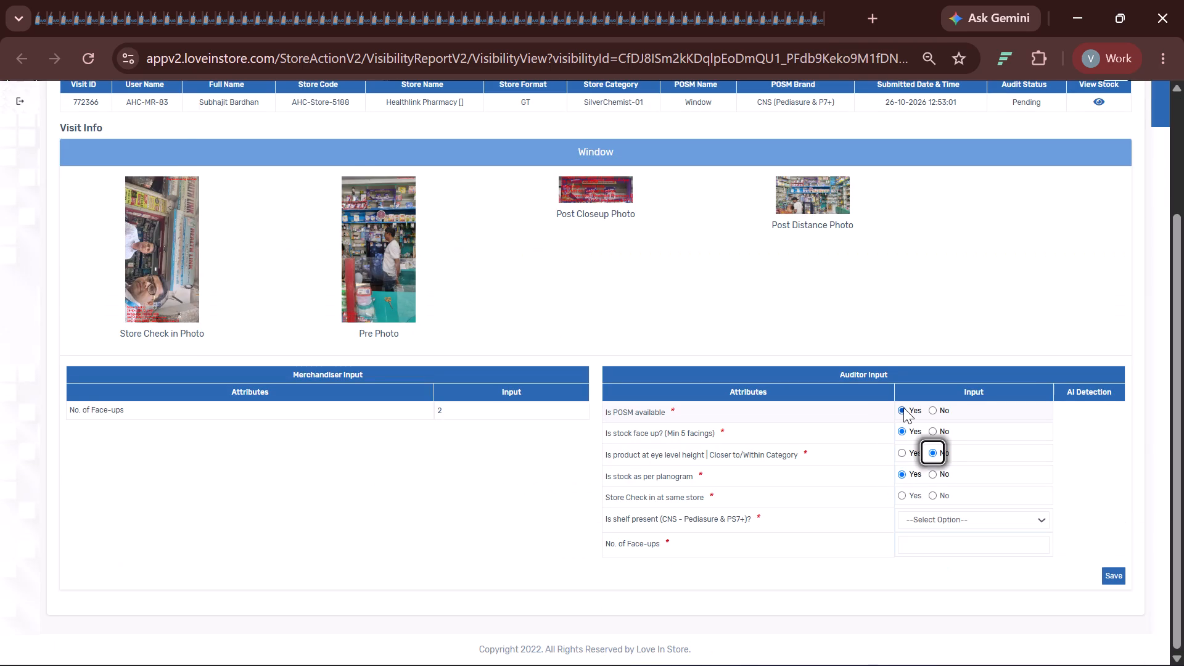
key(Right)
key(Tab)
key(space)
key(Tab)
key(space)
key(Tab)
key(space)
key(Tab)
key(Right)
Enter 2 face-ups for visit 772366 and save its audit.
key(Tab)
key(2)
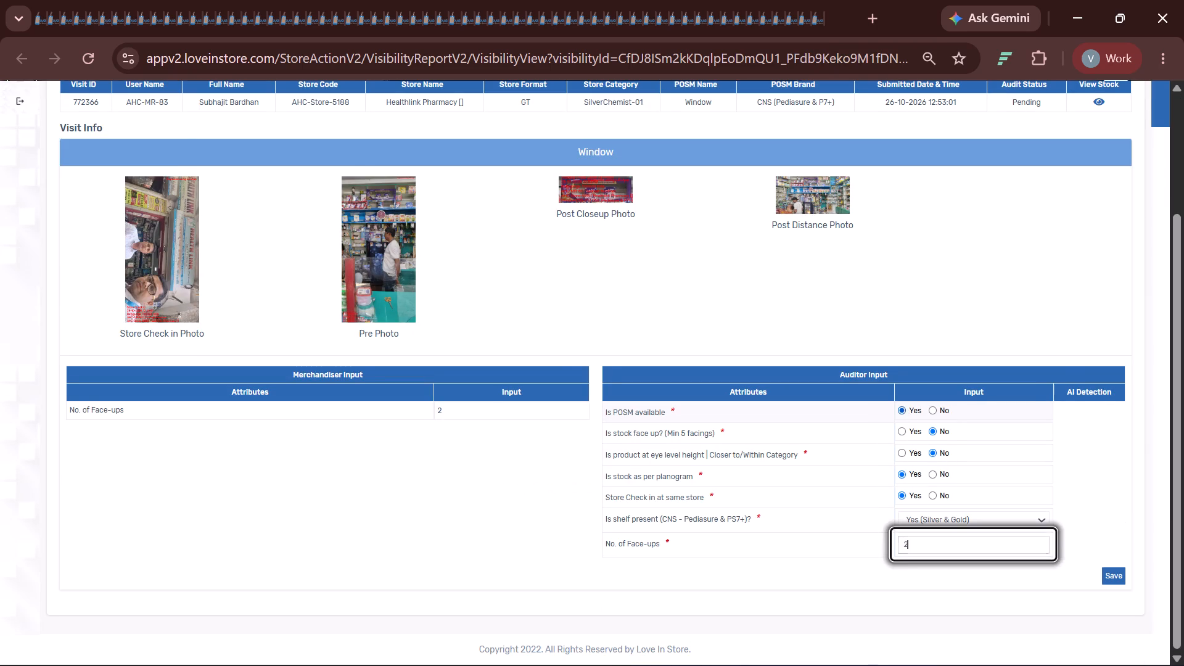
key(Tab)
key(space)
For visit 772361, answer No to eye level height, Yes to the other four, and set shelf present to Yes (Silver & Gold).
key(ctrl+Tab)
scroll(903, 408, down, 3)
click(903, 408)
key(Tab)
key(space)
key(Tab)
key(Right)
key(Tab)
key(space)
key(Tab)
key(space)
key(Tab)
key(Right)
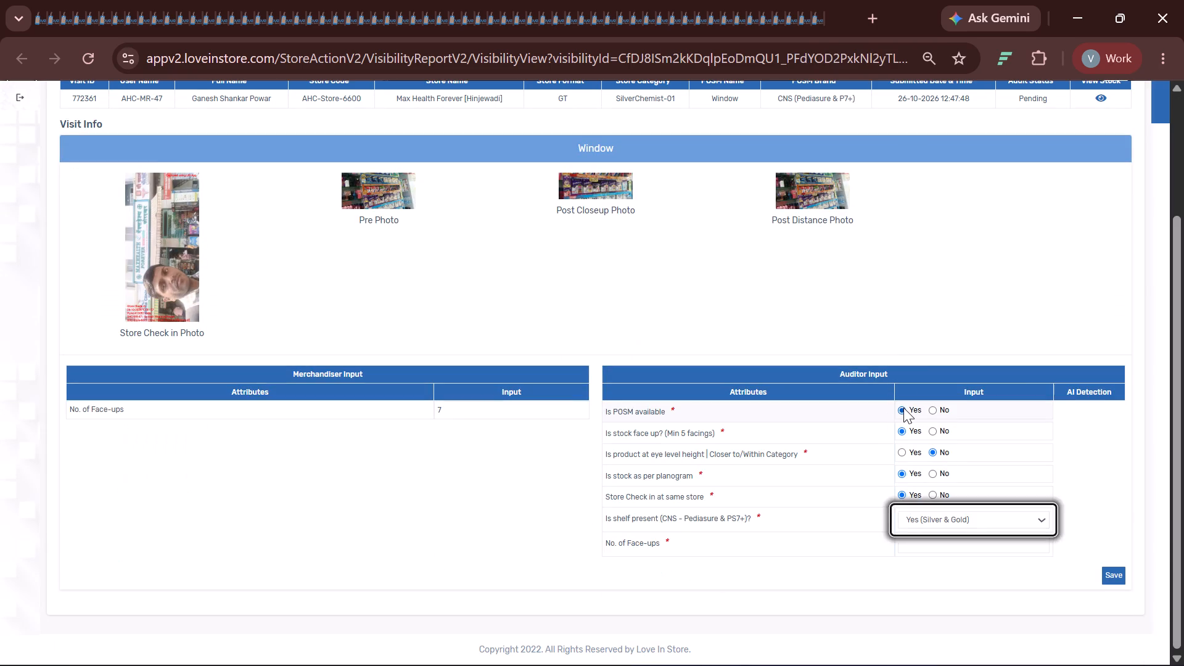
Enter 6 face-ups for visit 772361 and save its audit.
key(Tab)
key(6)
key(Tab)
key(space)
For visit 772358, answer No to eye level height, Yes to the other four, and set shelf present to Yes (Silver & Gold).
key(ctrl+Tab)
scroll(903, 408, down, 2)
click(903, 408)
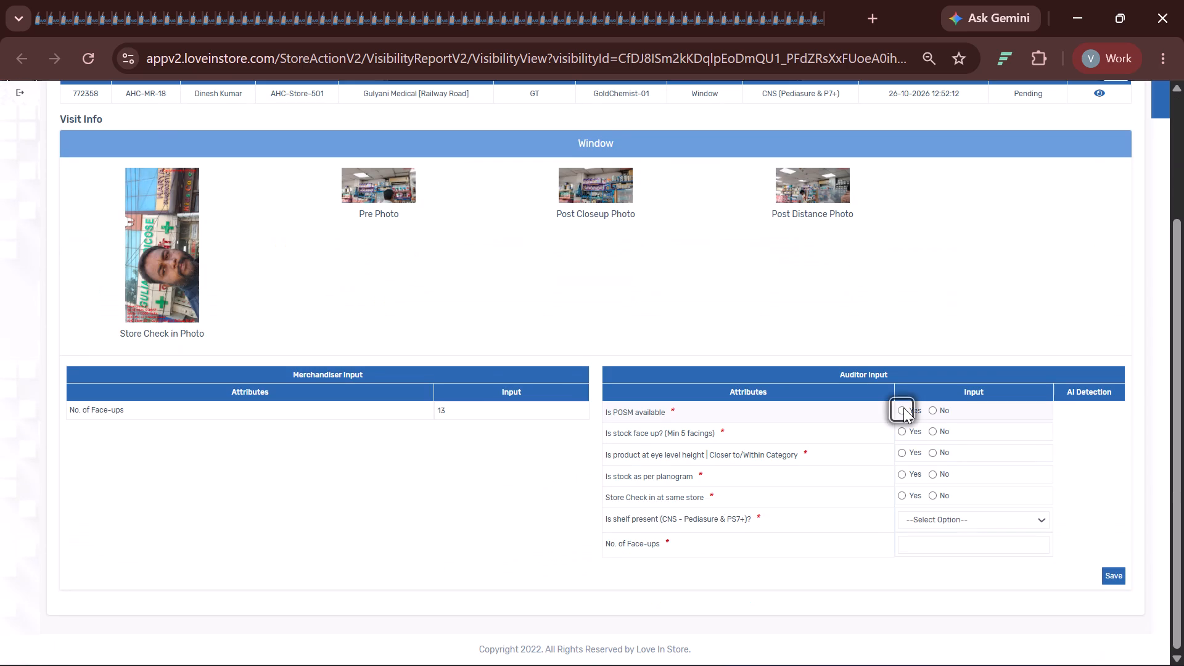
key(Tab)
key(space)
key(Tab)
key(Right)
key(Tab)
key(space)
key(Tab)
key(Tab)
key(Right)
key(shift+Tab)
key(space)
key(Tab)
Enter 6 face-ups for visit 772358 and save its audit.
key(Tab)
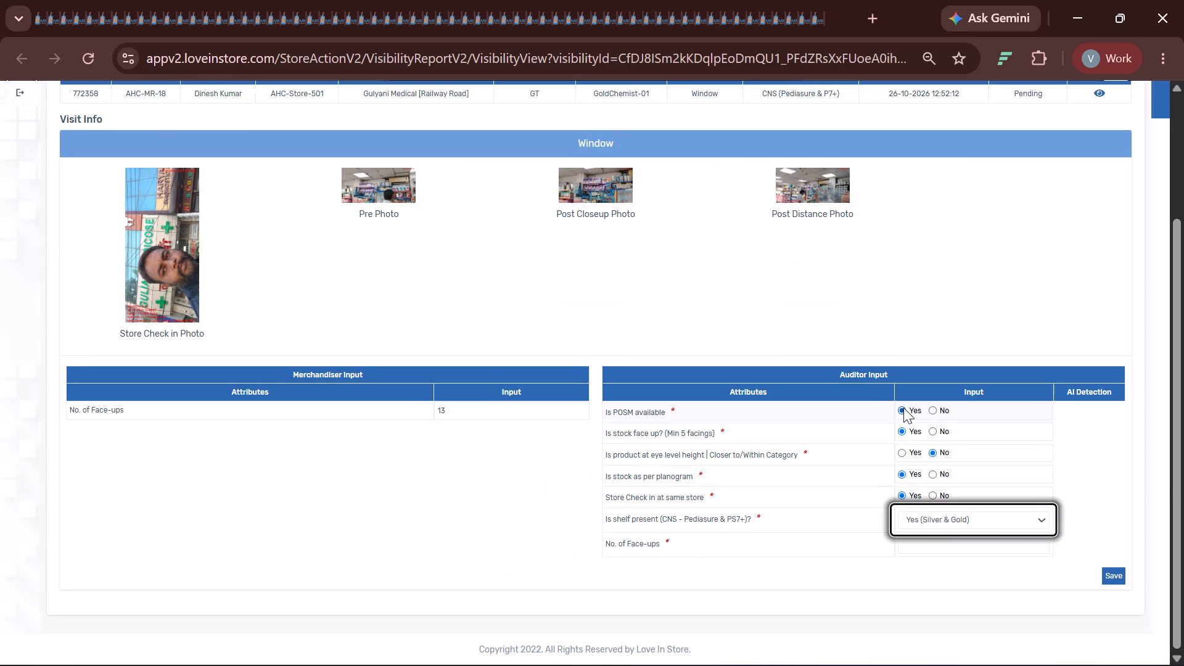
key(6)
key(Tab)
key(space)
For visit 772356, answer No to eye level height, Yes to the other four, and set shelf present to Yes (Silver & Gold).
key(ctrl+Tab)
scroll(903, 408, down, 3)
key(Tab)
key(space)
key(Tab)
key(Right)
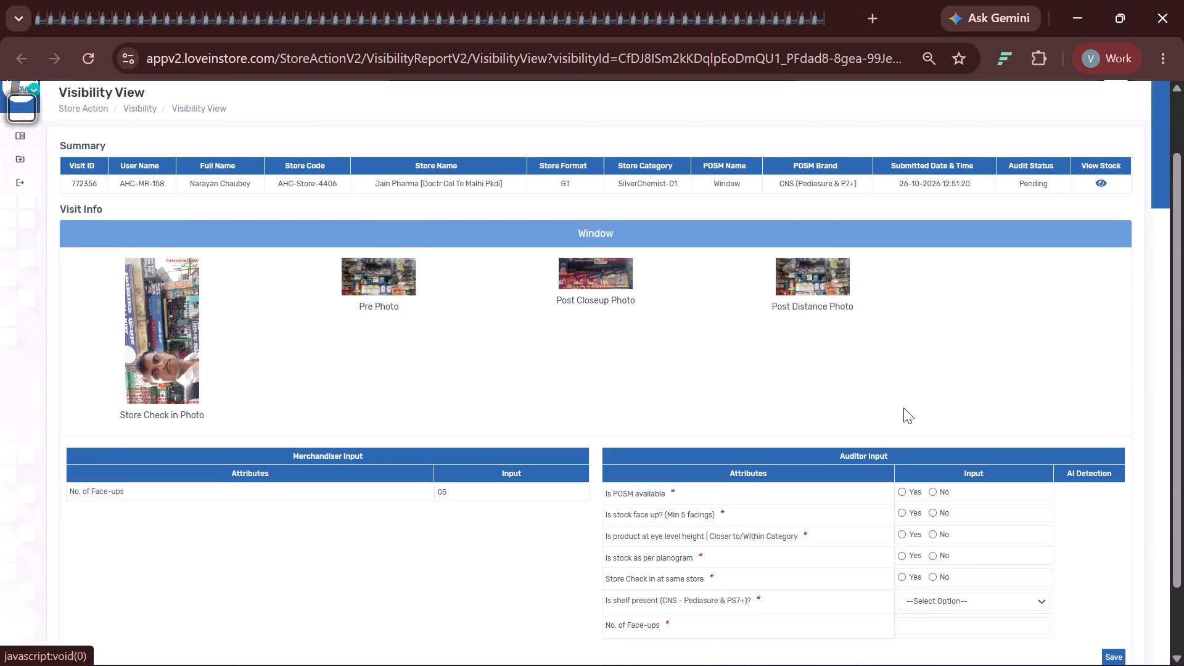
scroll(903, 408, down, 4)
click(903, 408)
key(Tab)
key(space)
key(Tab)
key(Right)
key(Tab)
key(space)
key(Tab)
key(space)
key(Tab)
key(Right)
Enter 5 face-ups for visit 772356 and save its audit.
key(Tab)
key(5)
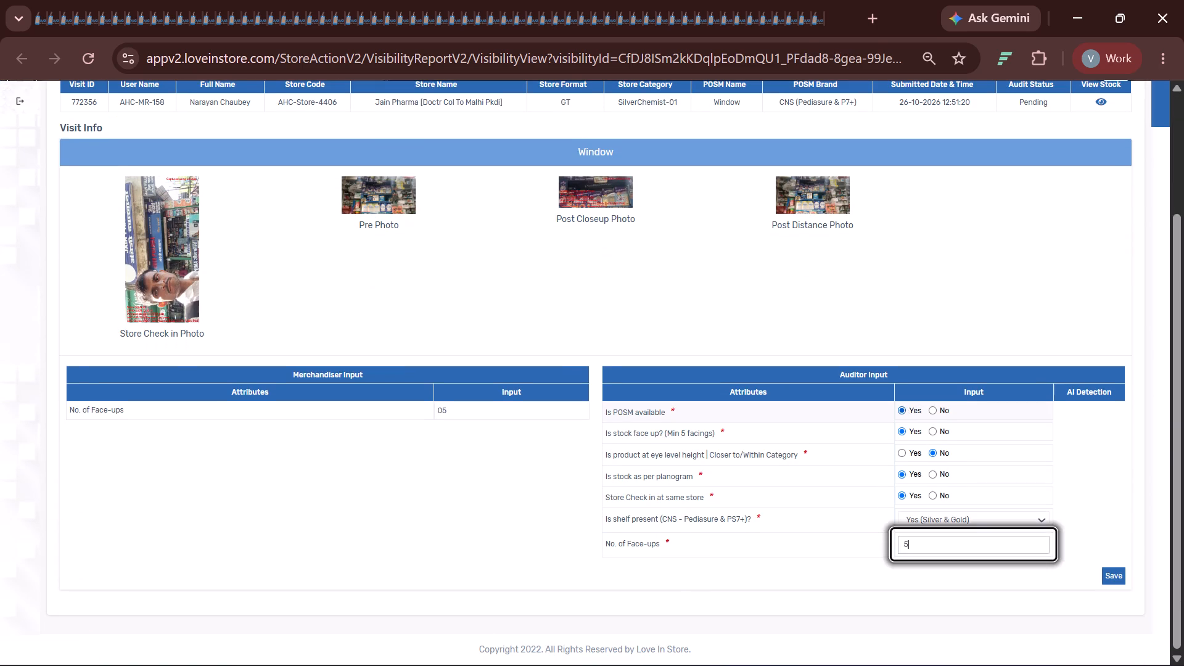
key(Tab)
key(space)
For visit 772354, answer Yes to all five audit questions and set shelf present to Yes (Silver & Gold).
key(ctrl+Tab)
scroll(903, 408, down, 4)
click(903, 408)
key(Tab)
key(space)
key(Tab)
key(space)
key(Tab)
key(space)
key(Tab)
key(space)
key(Tab)
key(Right)
Enter 10 face-ups for visit 772354 and save its audit.
key(Tab)
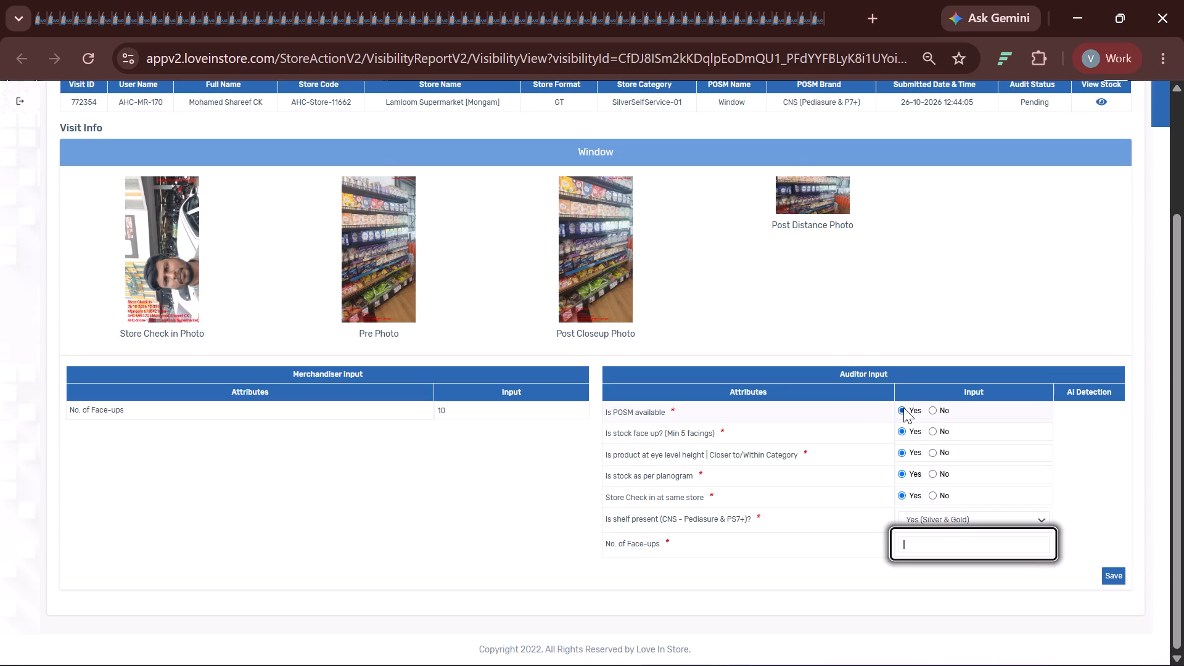
text(10)
key(Tab)
key(space)
For visit 772351, answer No to eye level height, Yes to the other four, and set shelf present to Yes (Silver & Gold).
key(ctrl+Tab)
scroll(903, 408, down, 2)
click(903, 408)
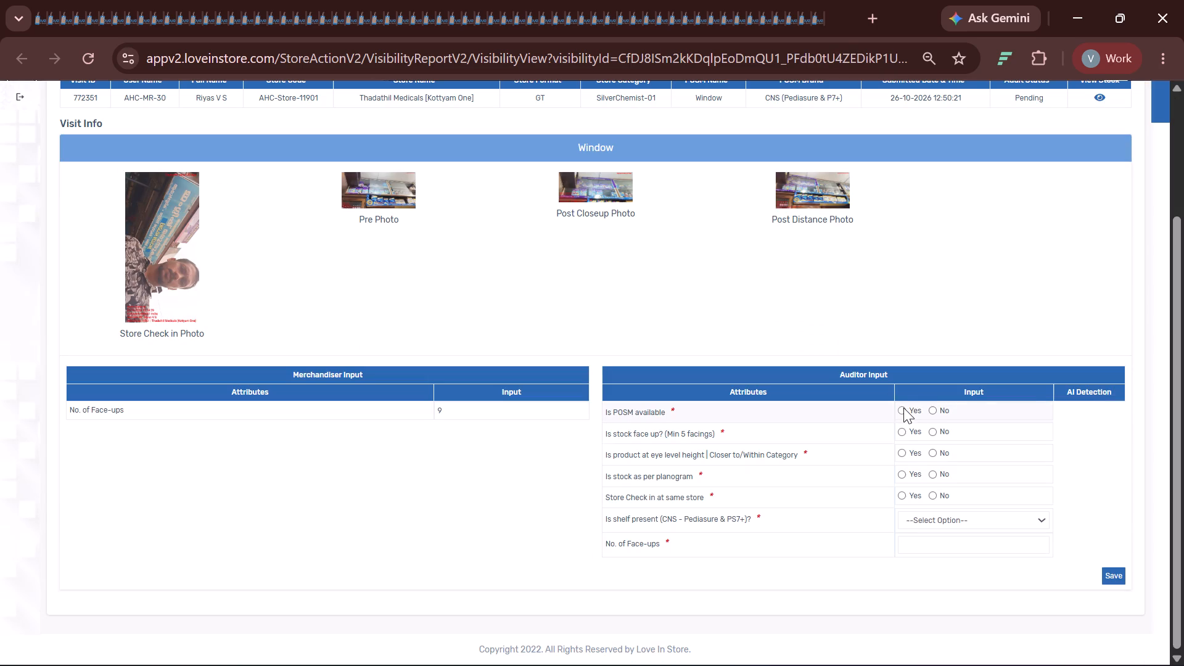
key(Tab)
key(space)
key(Tab)
key(Right)
key(Tab)
key(space)
key(Tab)
key(space)
key(Tab)
key(Right)
Enter 5 face-ups for visit 772351 and save its audit.
key(Tab)
key(5)
key(Tab)
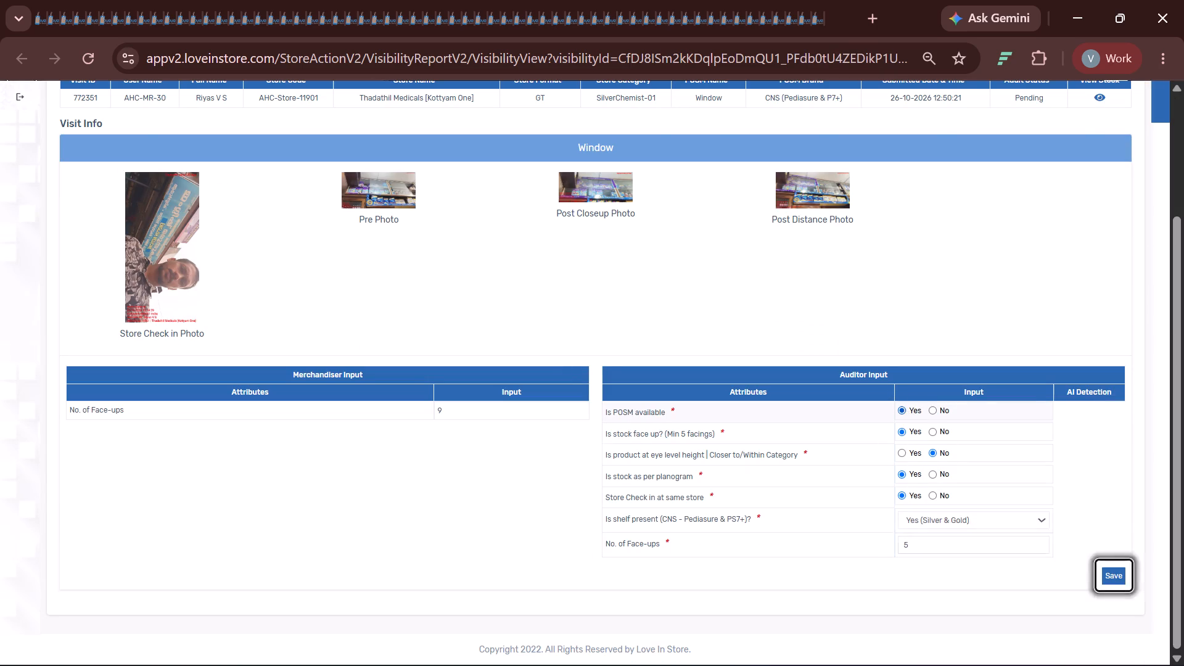
key(space)
For visit 772350, answer No to POSM available and eye level height, Yes to the other three, and set shelf present to Yes (Silver & Gold).
key(ctrl+Tab)
scroll(903, 408, down, 3)
click(903, 408)
key(Right)
key(Tab)
key(space)
key(Tab)
key(Right)
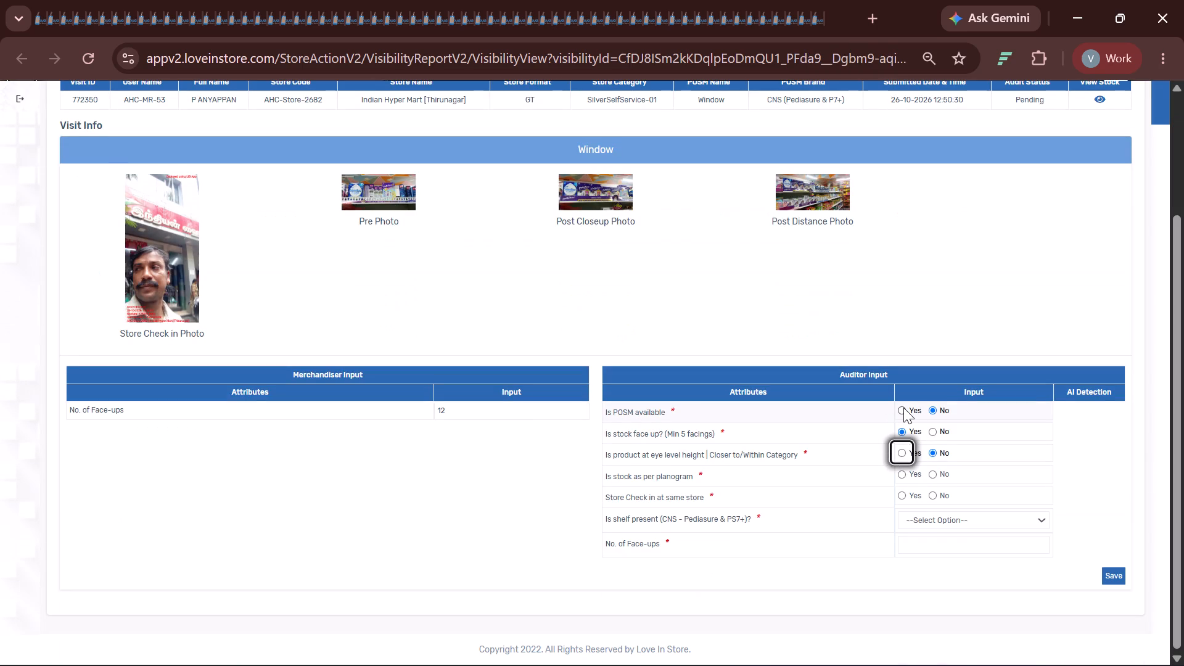
key(Tab)
key(space)
key(Tab)
key(space)
key(Tab)
key(Right)
Enter 5 face-ups for visit 772350 and save its audit.
key(Tab)
key(5)
key(Tab)
key(space)
For visit 772344, answer No to stock face up and eye level height, Yes to the other three, and set shelf present to Yes (Silver & Gold).
key(ctrl+Tab)
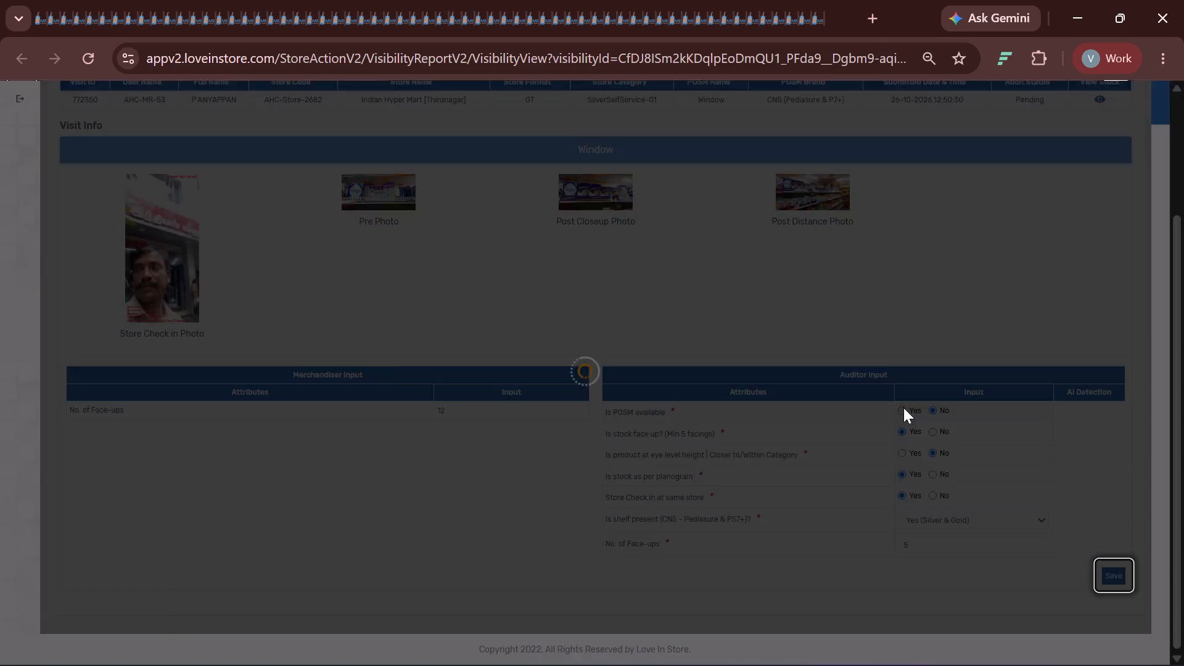
scroll(903, 408, down, 3)
click(903, 408)
key(Tab)
key(space)
key(Tab)
key(Right)
key(shift+Tab)
key(Right)
key(Tab)
key(space)
key(Tab)
key(space)
key(Tab)
key(space)
key(Tab)
key(Right)
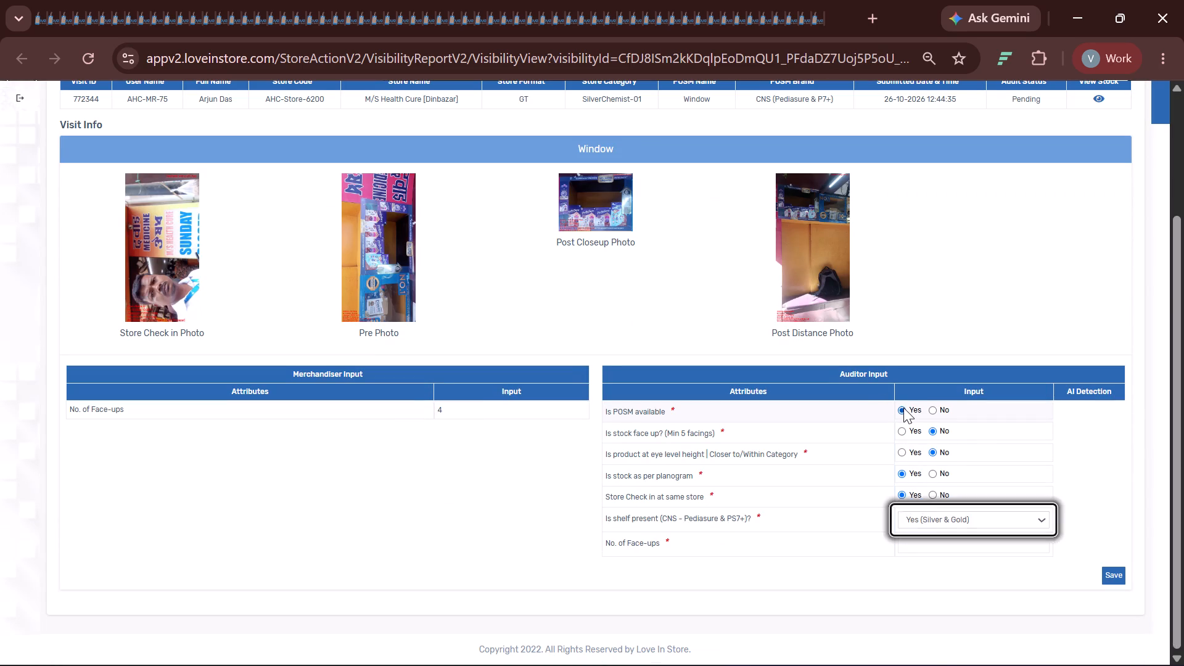
Enter 4 face-ups for visit 772344 and save its audit.
key(Tab)
key(4)
key(Tab)
key(space)
For visit 772340, answer No to eye level height, Yes to the other four, and set shelf present to Yes (Silver & Gold).
key(ctrl+Tab)
scroll(903, 408, down, 3)
click(903, 408)
key(Tab)
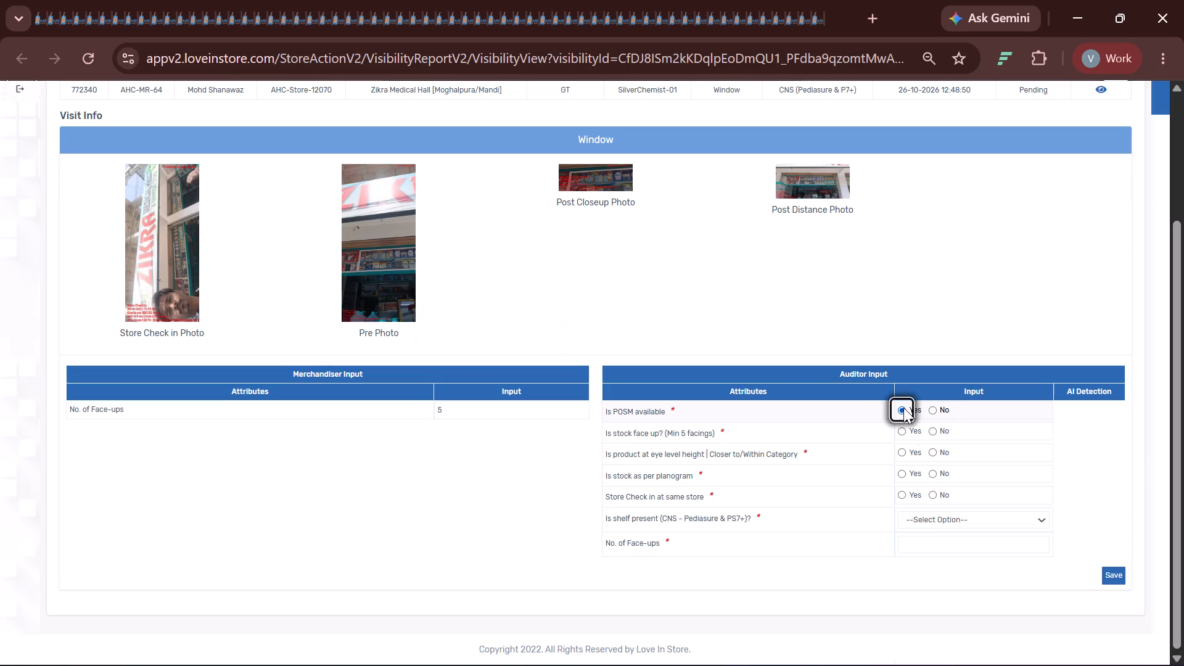
key(space)
key(Tab)
key(Right)
key(Tab)
key(space)
key(Tab)
key(space)
key(Tab)
key(Right)
Enter 5 face-ups for visit 772340 and save its audit.
key(Tab)
key(5)
key(Tab)
key(space)
For visit 772339, answer No to eye level height, Yes to the other four, and set shelf present to Yes (Silver & Gold).
key(ctrl+Tab)
scroll(903, 408, down, 3)
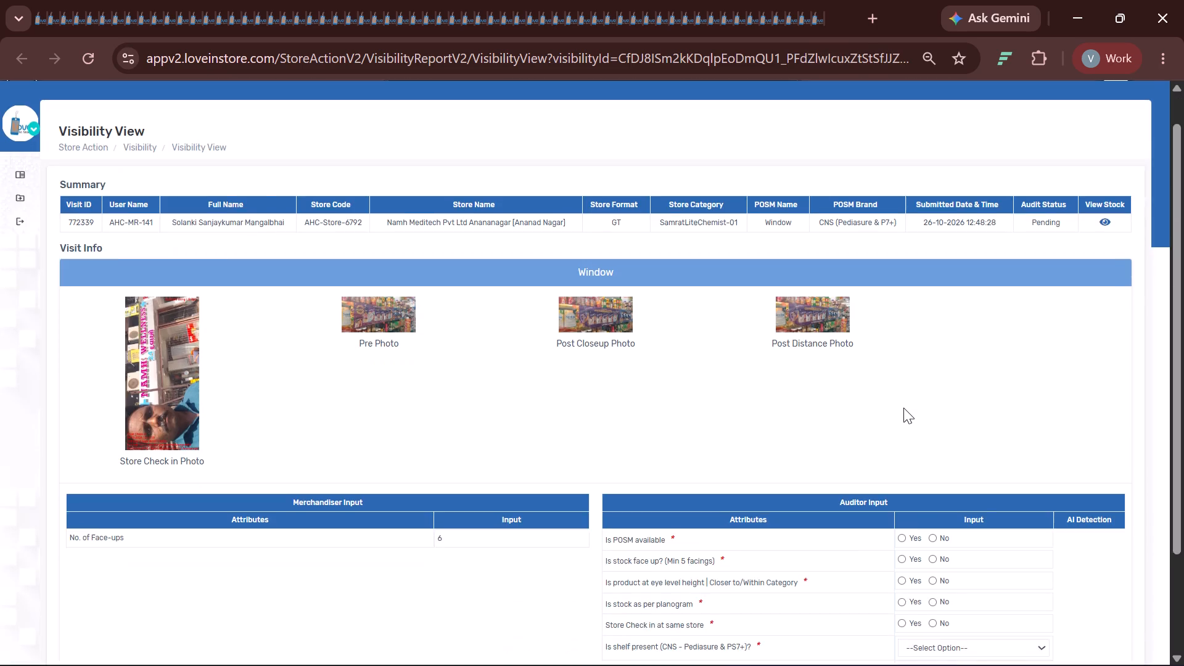
scroll(903, 408, down, 1)
click(903, 408)
key(Tab)
key(space)
key(Tab)
key(Right)
key(Tab)
key(space)
key(Tab)
key(Tab)
key(Right)
key(shift+Tab)
key(space)
key(Tab)
Enter 6 face-ups for visit 772339 and save its audit.
key(Tab)
key(6)
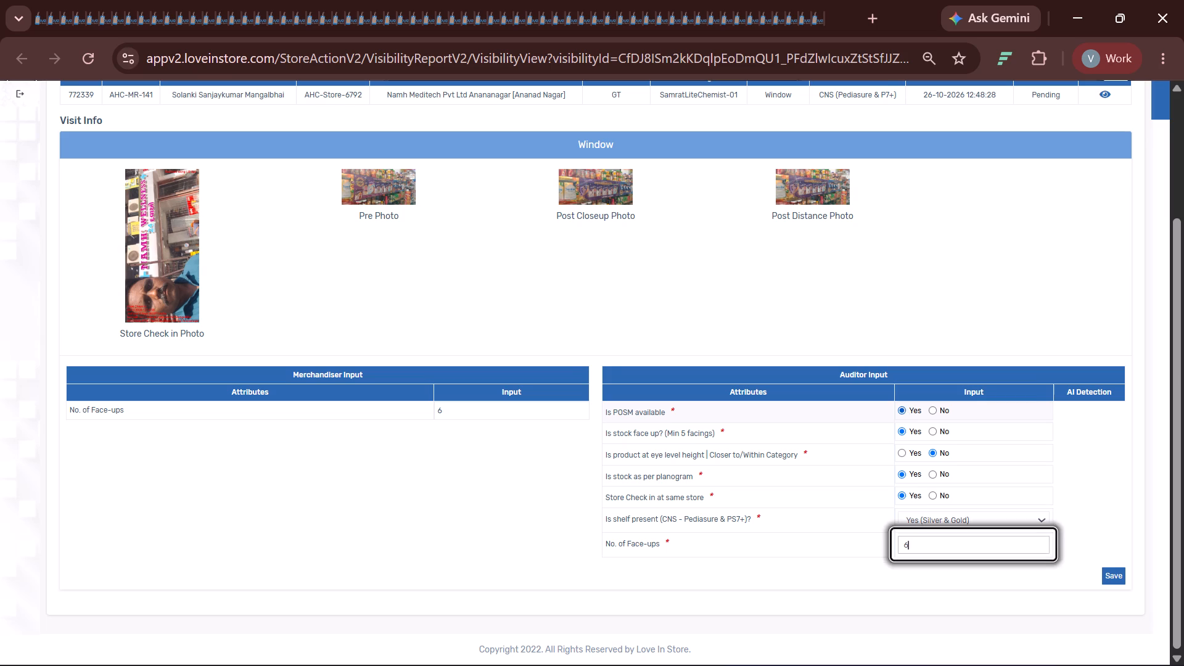
key(Tab)
key(space)
For visit 772334, answer No to stock face up and eye level height, Yes to the other three, and choose the shelf present option.
key(ctrl+Tab)
scroll(903, 408, down, 3)
click(903, 408)
key(Tab)
key(space)
key(Right)
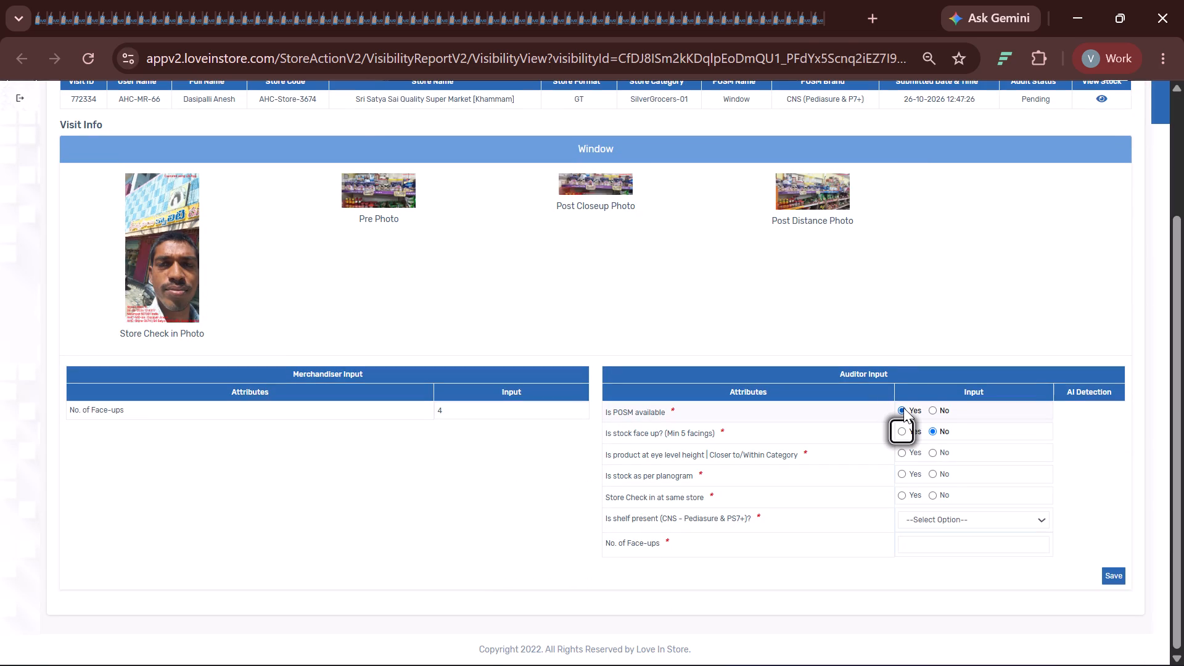
key(Tab)
key(Right)
key(Tab)
key(space)
key(Tab)
key(space)
key(Tab)
key(shift+Tab)
key(shift+Tab)
key(space)
key(Tab)
key(Tab)
key(Right)
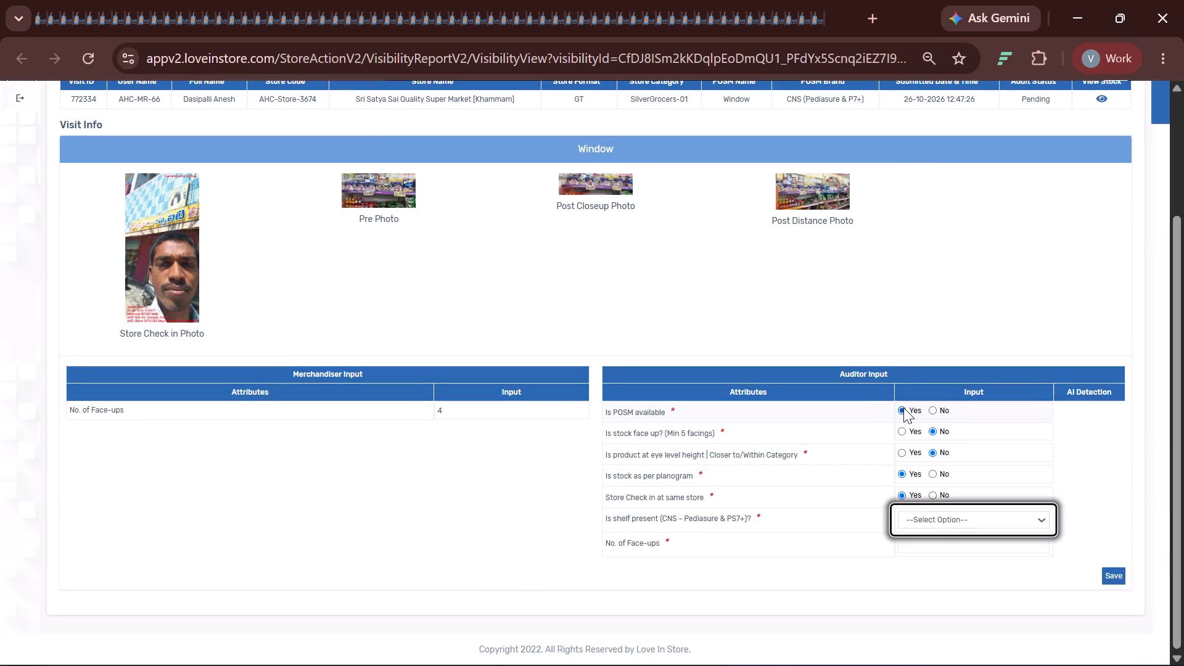
key(Right)
Enter 4 face-ups for visit 772334 and save its audit.
key(Tab)
key(4)
key(Tab)
key(space)
For visit 772331, answer No to POSM available and eye level height, Yes to the other three, and set shelf present to Yes (Silver & Gold).
key(ctrl+Tab)
scroll(903, 408, down, 3)
click(903, 408)
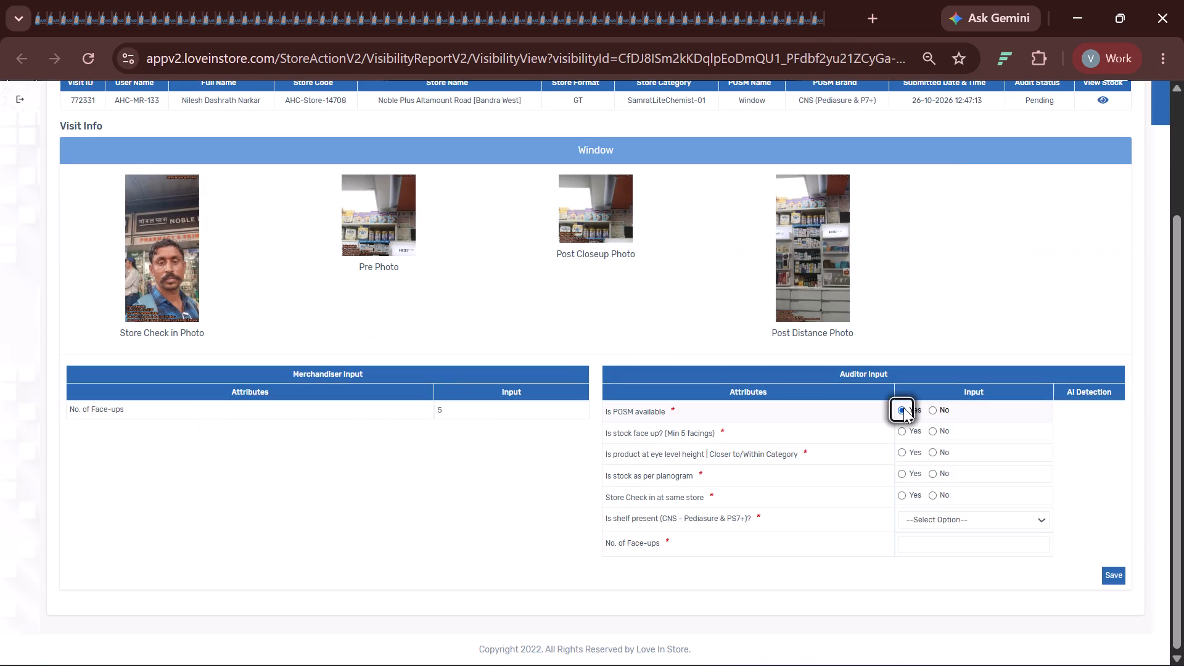
key(Right)
key(Tab)
key(space)
key(Tab)
key(Right)
key(Tab)
key(space)
key(Tab)
key(space)
key(Tab)
key(Right)
Enter 5 face-ups for visit 772331 and save its audit.
key(Tab)
key(5)
key(Tab)
key(space)
For visit 772329, answer No to stock face up and eye level height, Yes to the other three, and set shelf present to Yes (Silver & Gold).
key(ctrl+Tab)
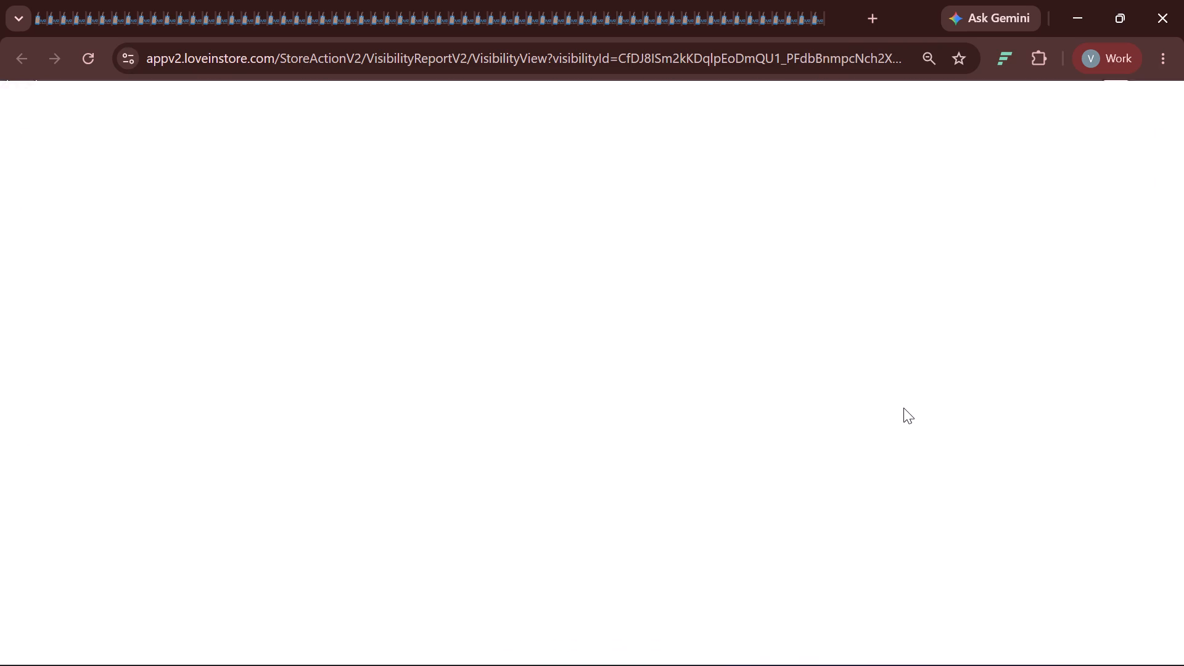
scroll(903, 408, down, 3)
click(903, 408)
key(Tab)
key(Right)
key(Tab)
key(Right)
key(Tab)
key(space)
key(Tab)
key(space)
key(Tab)
key(Right)
Enter 3 face-ups for visit 772329 and save its audit.
key(Tab)
key(3)
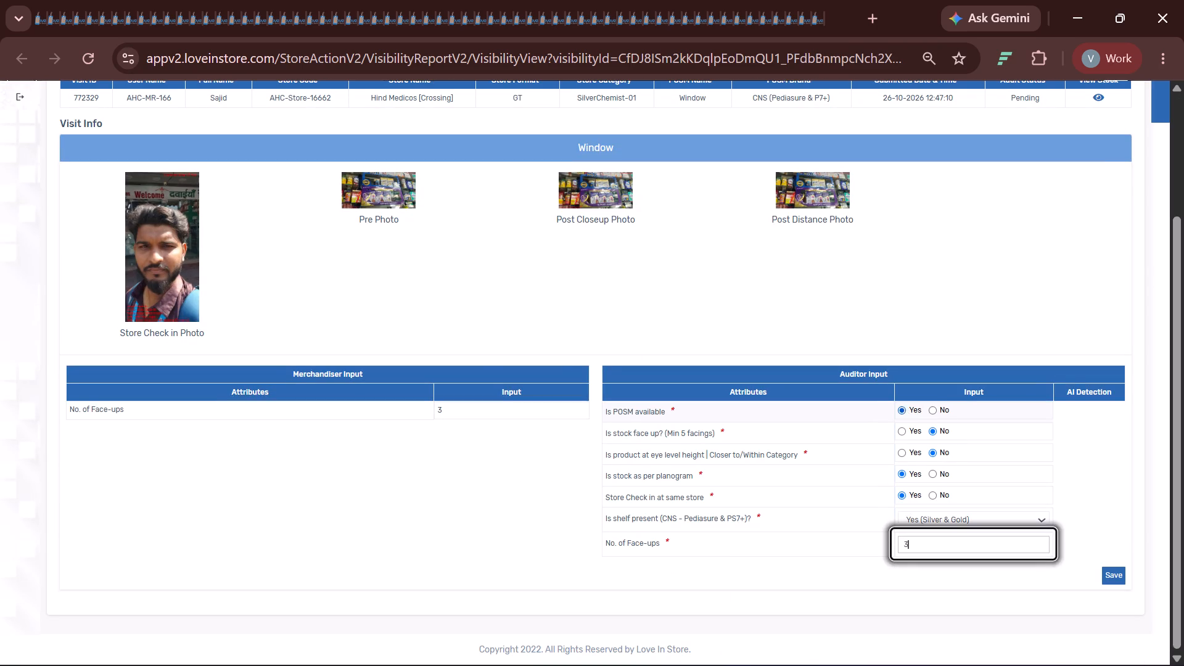
key(Tab)
key(space)
For visit 772324, answer No to POSM, stock face up and eye level, Yes to planogram and same store, and set shelf present to Yes (Silver & Gold).
key(ctrl+Tab)
scroll(903, 408, down, 4)
click(903, 408)
key(Tab)
key(space)
key(Right)
key(shift+Tab)
key(Right)
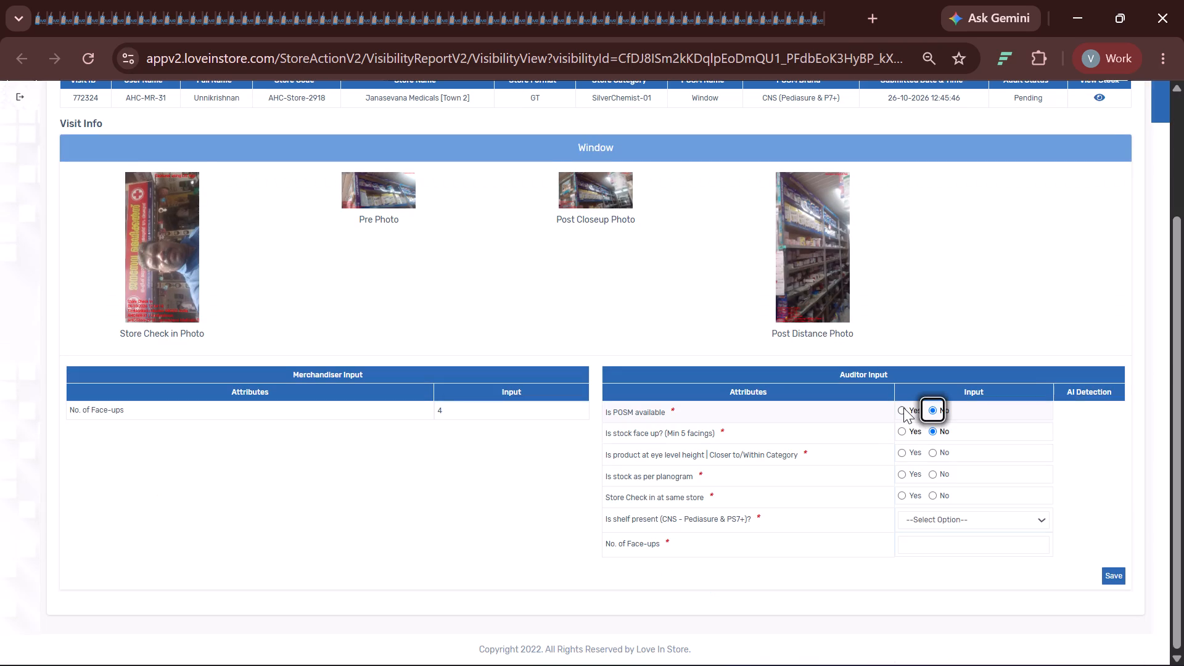
key(Tab)
key(Tab)
key(Right)
key(Tab)
key(space)
key(Tab)
key(space)
key(Tab)
key(Right)
Enter 4 face-ups for visit 772324 and save its audit.
key(Tab)
key(4)
key(Tab)
key(space)
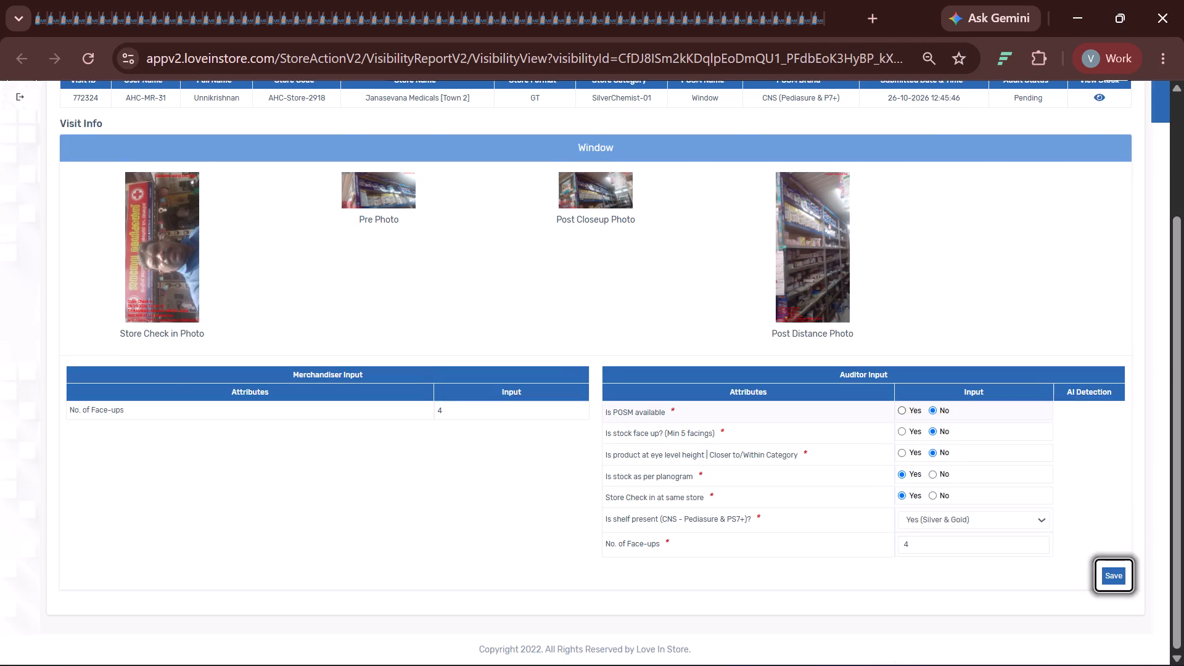
For visit 772322, answer Yes to POSM, stock face up and planogram, No to eye level, and set shelf present to Yes (Silver & Gold).
key(ctrl+Tab)
scroll(903, 408, down, 3)
click(903, 408)
key(Tab)
key(Right)
key(Tab)
key(Right)
key(shift+Tab)
key(Right)
key(Tab)
key(space)
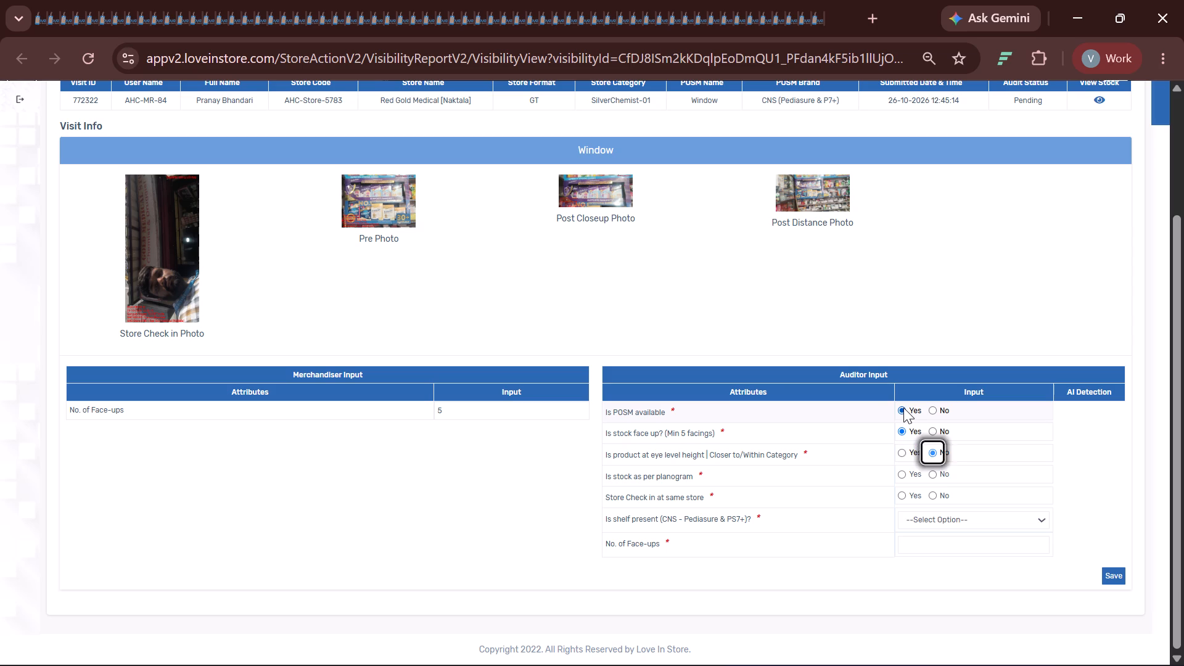
key(Tab)
key(space)
key(space)
key(Tab)
key(Tab)
key(Right)
Enter 5 face-ups for visit 772322 and answer Yes to store check in at same store.
key(Tab)
key(5)
key(shift+Tab)
key(shift+Tab)
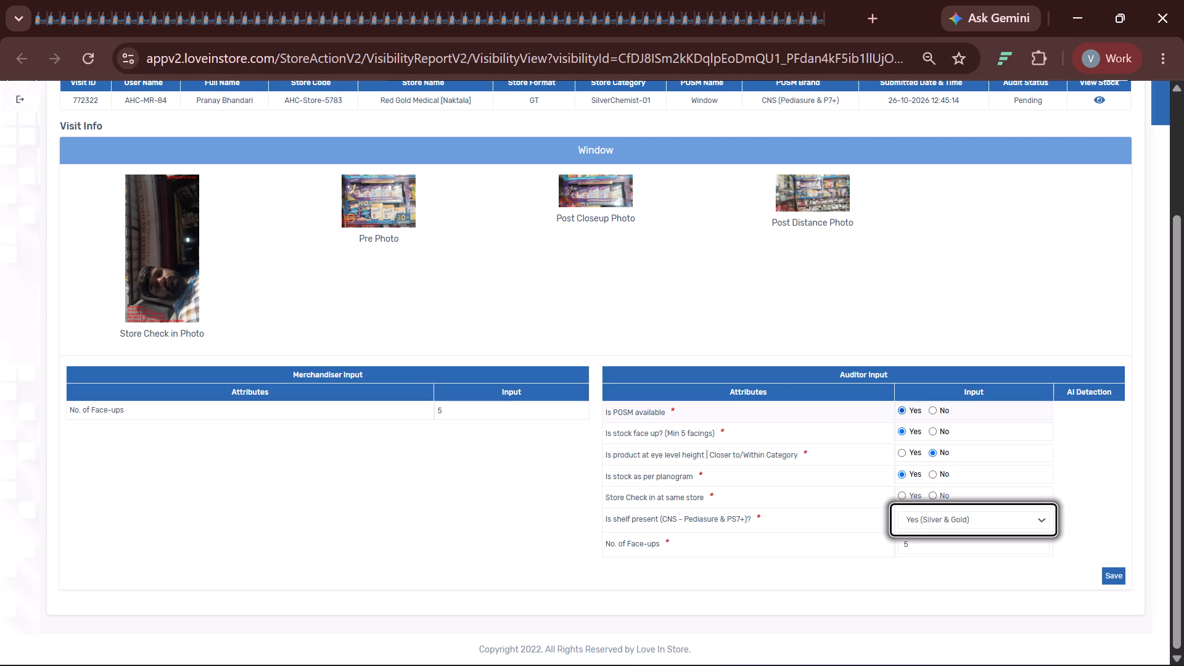
key(Tab)
key(shift+Tab)
key(space)
Re-enter 5 as the number of face-ups for visit 772322 and save its audit.
key(Tab)
key(Tab)
key(space)
key(BackSpace)
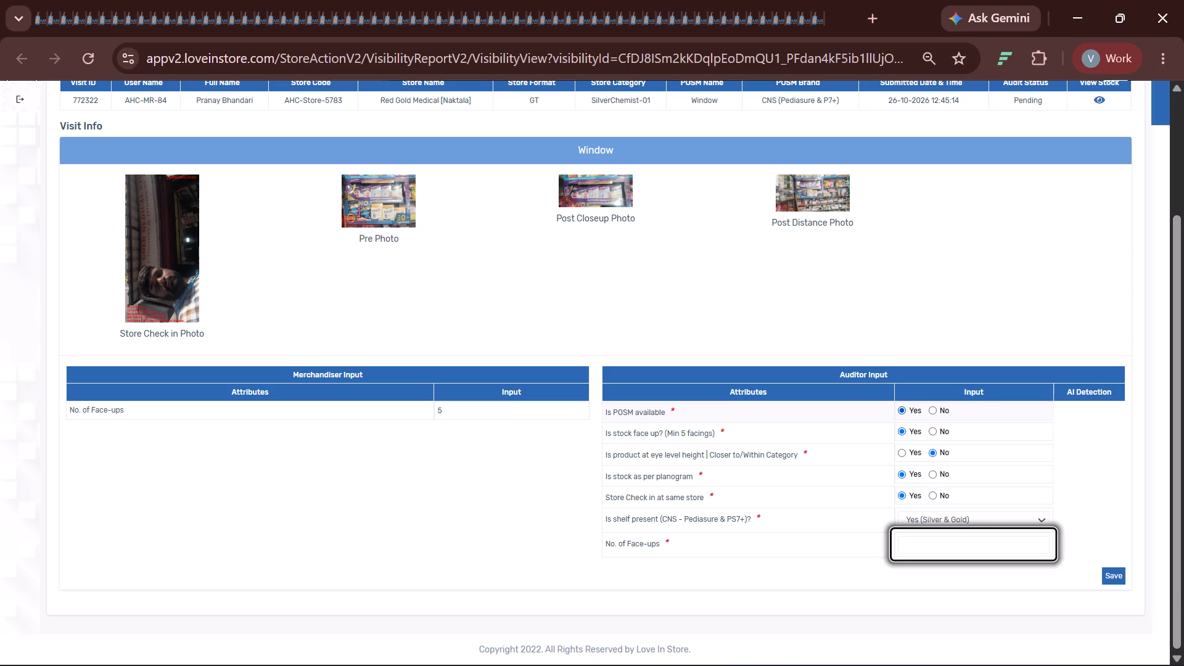
key(BackSpace)
key(5)
key(Tab)
key(space)
For visit 772318, answer No to stock face up and eye level height, Yes to the other three, and set shelf present to Yes (Silver & Gold).
key(ctrl+Tab)
scroll(903, 408, down, 3)
click(903, 408)
key(Tab)
key(Right)
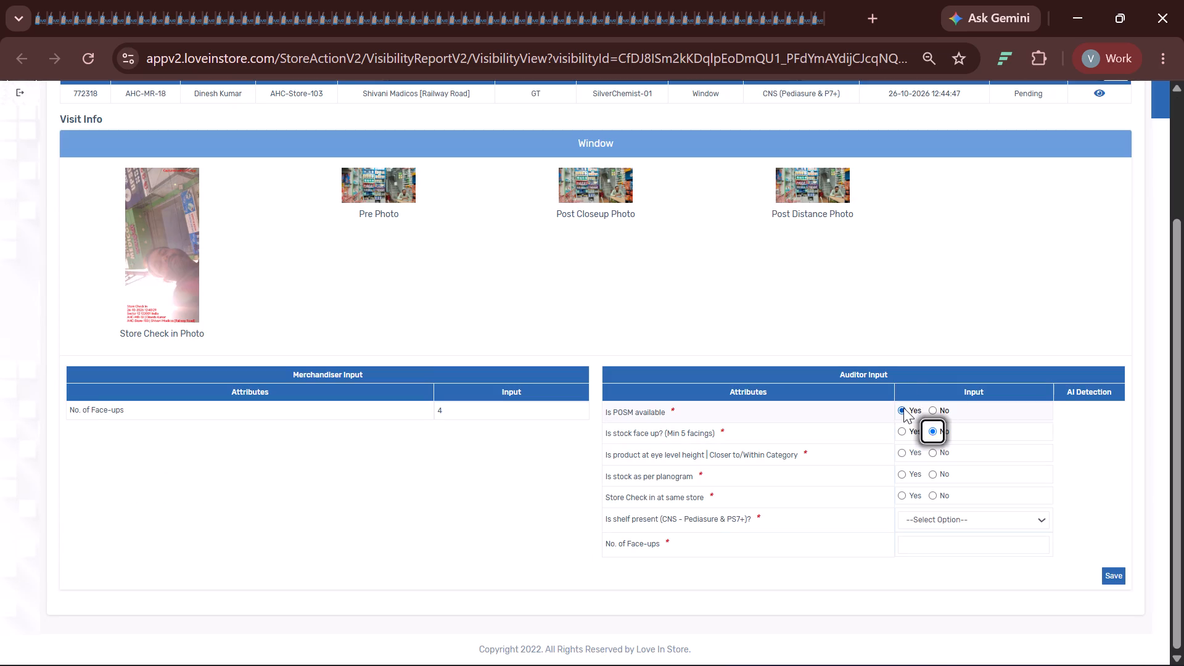
key(Tab)
key(Right)
key(Tab)
key(space)
key(Tab)
key(space)
key(Tab)
key(Right)
Enter 4 face-ups for visit 772318 and save its audit.
key(Tab)
key(4)
key(Tab)
key(space)
For visit 772315, answer No to eye level height, Yes to the other four, and set shelf present to Yes (Silver & Gold).
key(ctrl+Tab)
scroll(903, 408, down, 2)
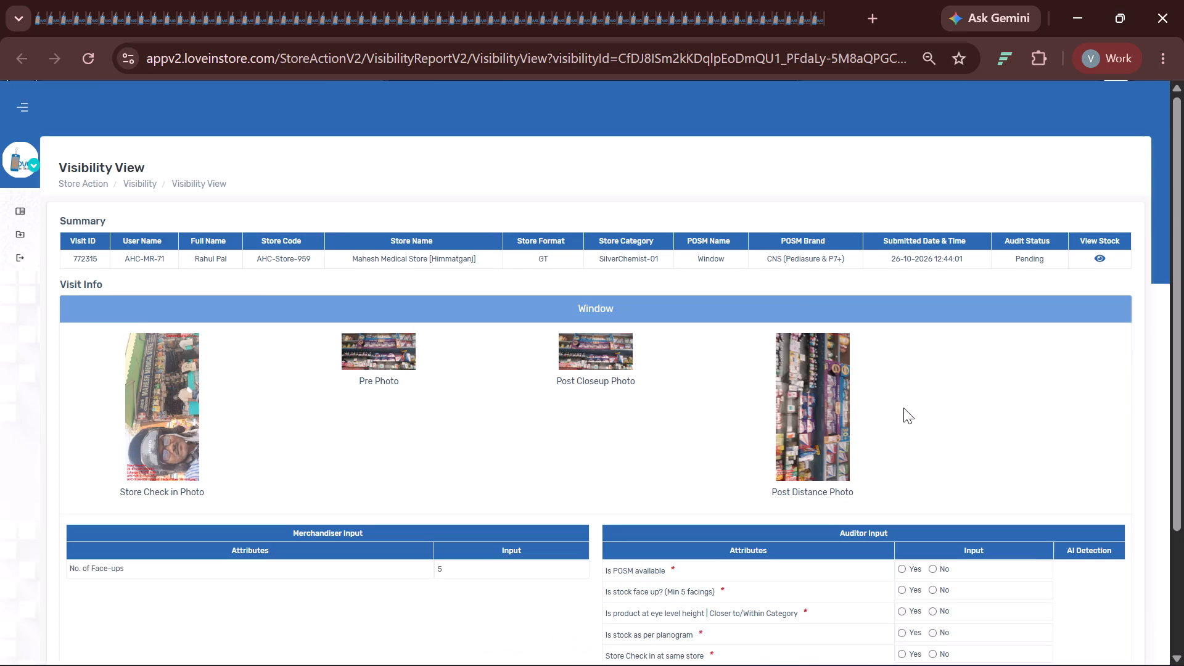
click(903, 408)
key(Tab)
key(space)
key(Tab)
key(Right)
key(Tab)
key(space)
key(Tab)
key(space)
key(Tab)
key(Right)
Enter 5 face-ups for visit 772315 and save its audit.
key(Tab)
key(5)
key(Tab)
key(space)
For visit 772314, answer No to stock face up and eye level height, Yes to the other three, and set shelf present to Yes (Silver & Gold).
key(ctrl+Tab)
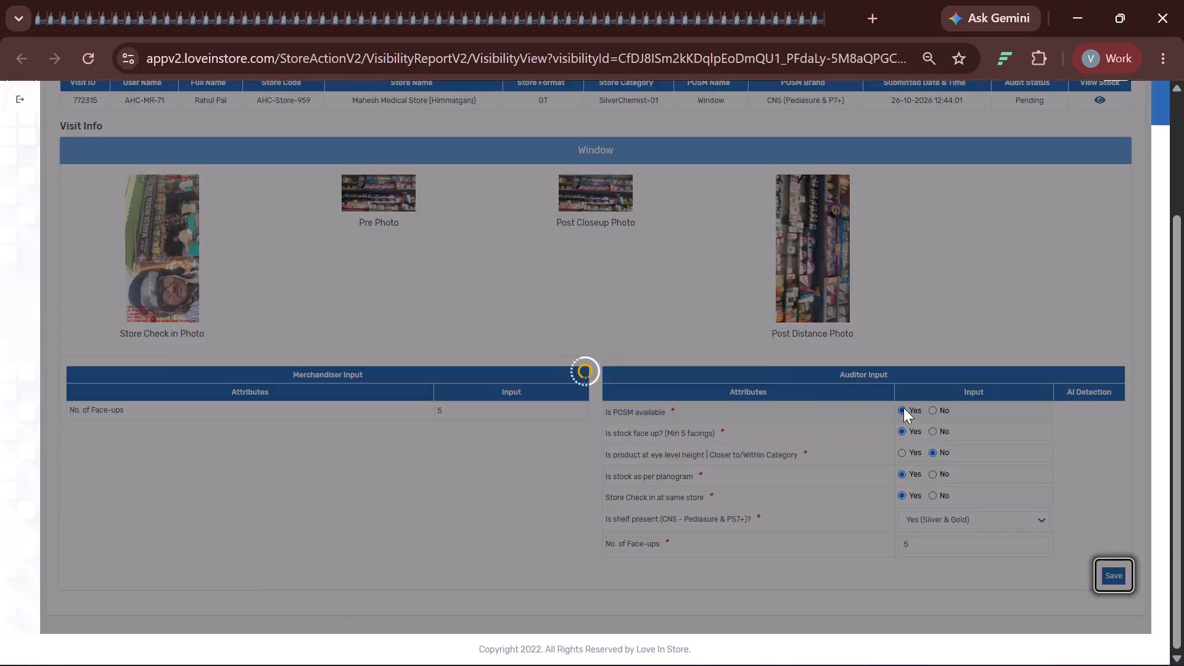
scroll(903, 408, down, 4)
click(903, 408)
key(Tab)
key(Right)
key(Tab)
key(Right)
key(Tab)
key(space)
key(Tab)
key(space)
key(Tab)
key(Right)
Enter 4 face-ups for visit 772314 and save its audit.
key(Tab)
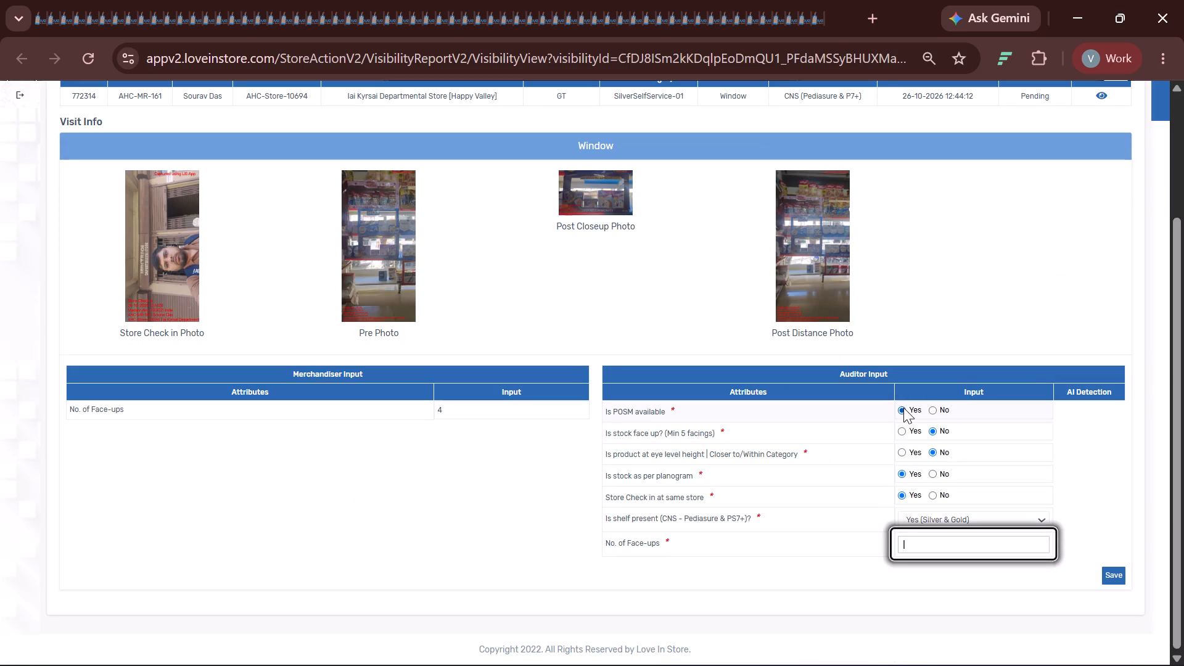
key(4)
key(Tab)
key(space)
For visit 772311, answer No to eye level height, Yes to the other four, and set shelf present to the fourth option after the placeholder.
key(ctrl+Tab)
scroll(903, 408, down, 3)
click(903, 408)
key(Tab)
key(space)
key(Tab)
key(Right)
key(Tab)
key(space)
key(Tab)
key(space)
key(Tab)
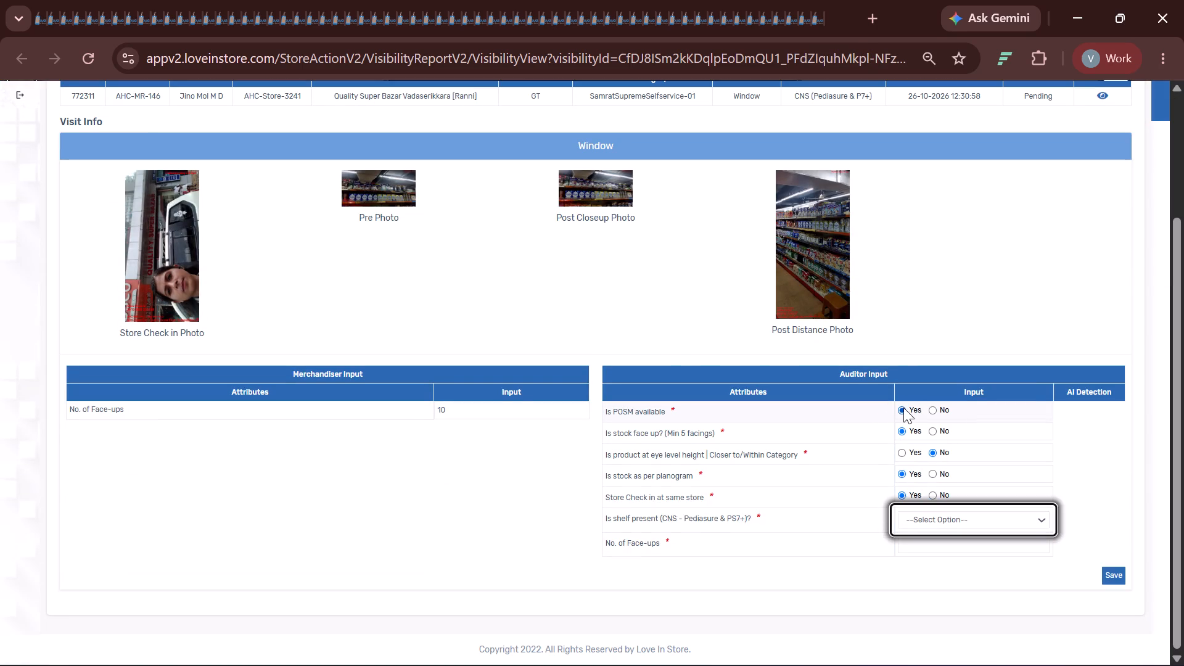
key(Right)
key(Right)
key(Right)
key(Right)
Enter 8 face-ups for visit 772311 and save its audit.
key(Tab)
key(8)
key(Tab)
key(space)
For visit 772308, answer No to eye level height, Yes to the other four, and set shelf present to Yes (Silver & Gold).
key(ctrl+Tab)
scroll(903, 408, down, 3)
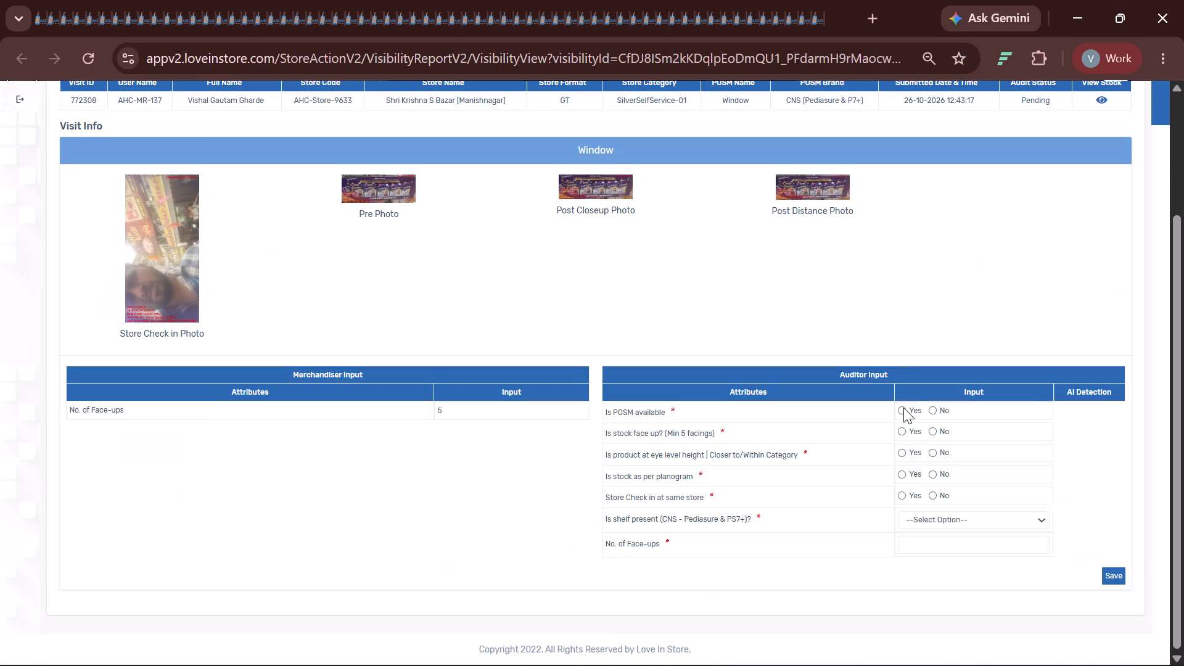
click(903, 408)
key(Tab)
key(space)
key(Tab)
key(Right)
key(Tab)
key(space)
key(Tab)
key(space)
key(Tab)
key(Right)
Enter 6 face-ups for visit 772308 and save its audit.
key(Tab)
key(6)
key(Tab)
key(space)
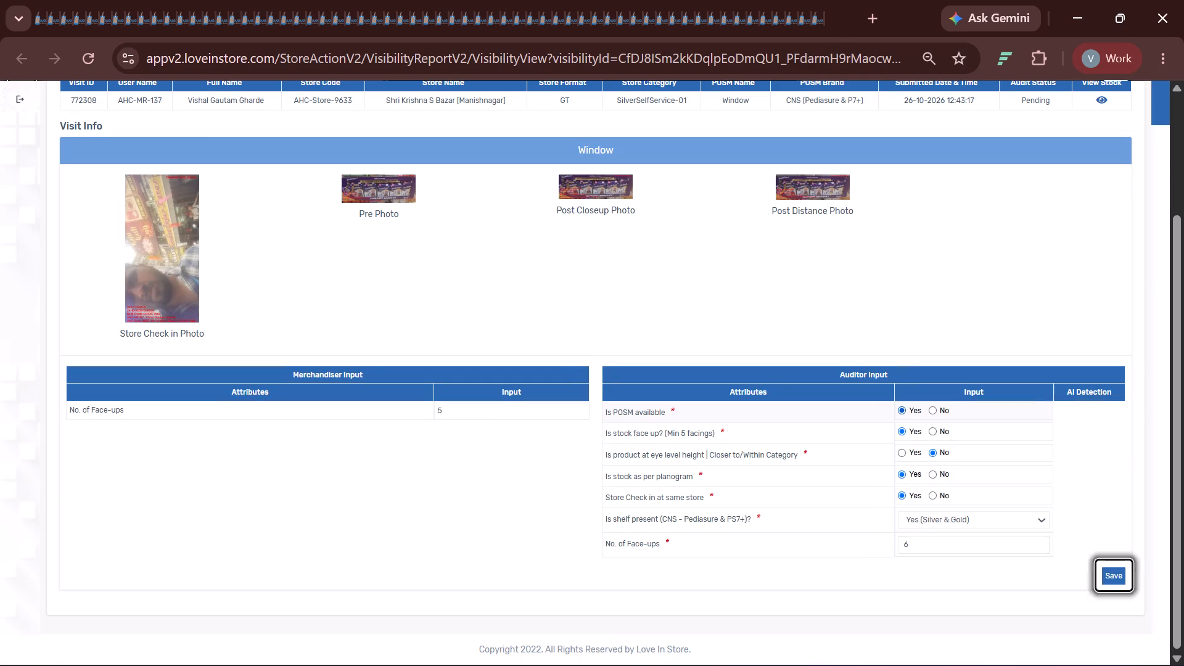
For visit 772306, answer No to stock face up and eye level height, Yes to the other three, and set shelf present to Yes (Silver & Gold).
key(ctrl+Tab)
scroll(903, 408, down, 3)
click(903, 408)
key(Tab)
key(Right)
key(Tab)
key(Right)
key(Tab)
key(space)
key(Tab)
key(space)
key(Tab)
key(Right)
Enter 4 face-ups for visit 772306 and save its audit.
key(Tab)
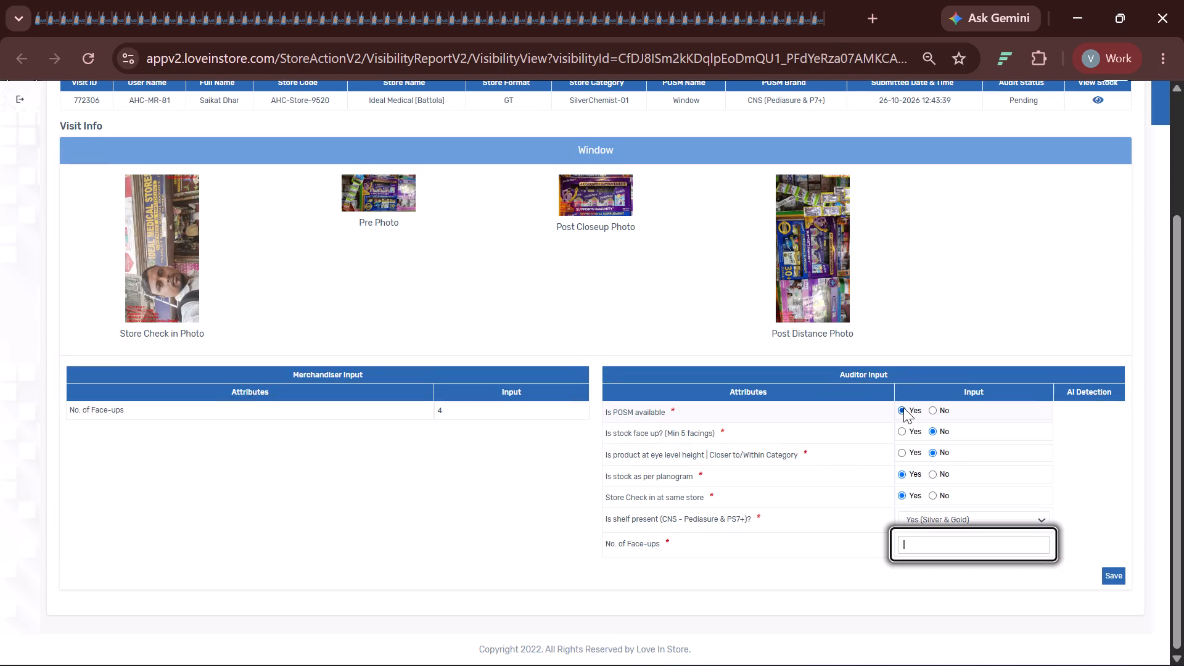
key(4)
key(Tab)
key(space)
For visit 772305, answer No to eye level height, Yes to the other four, and set shelf present to Yes (Silver & Gold).
key(ctrl+Tab)
scroll(903, 408, down, 4)
click(903, 408)
key(Tab)
key(space)
key(Tab)
key(Right)
key(Tab)
key(space)
key(Tab)
key(Right)
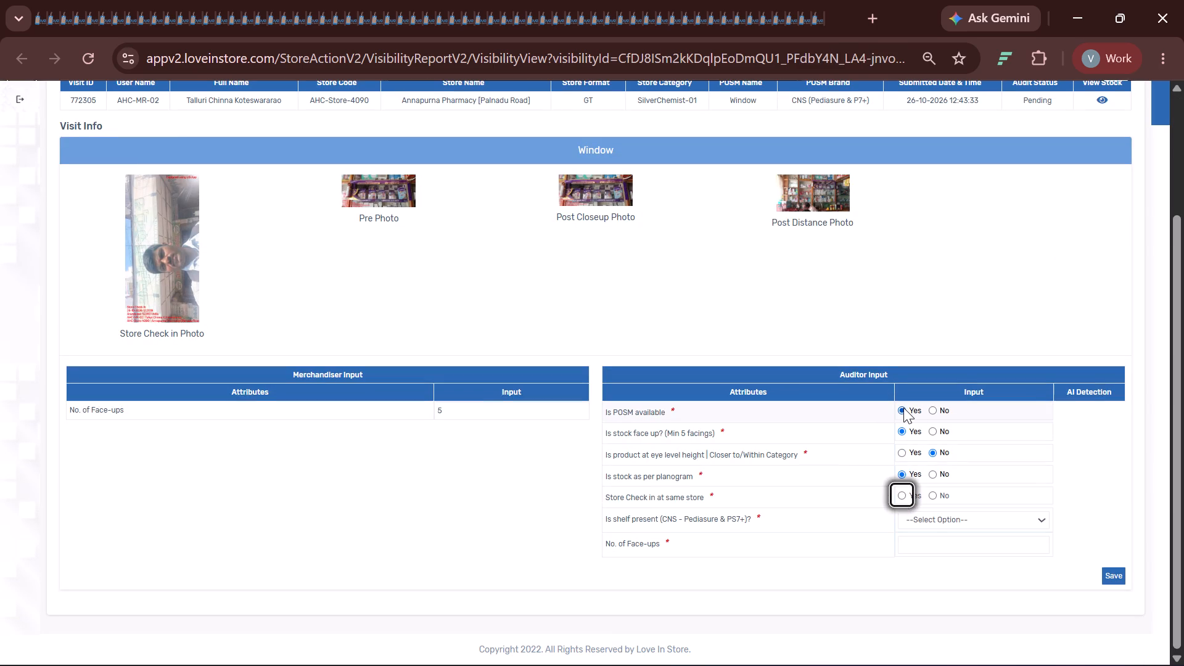
key(shift+Tab)
key(Tab)
key(Right)
key(Tab)
key(Right)
Enter 5 face-ups for visit 772305 and save its audit.
key(Tab)
key(5)
key(Tab)
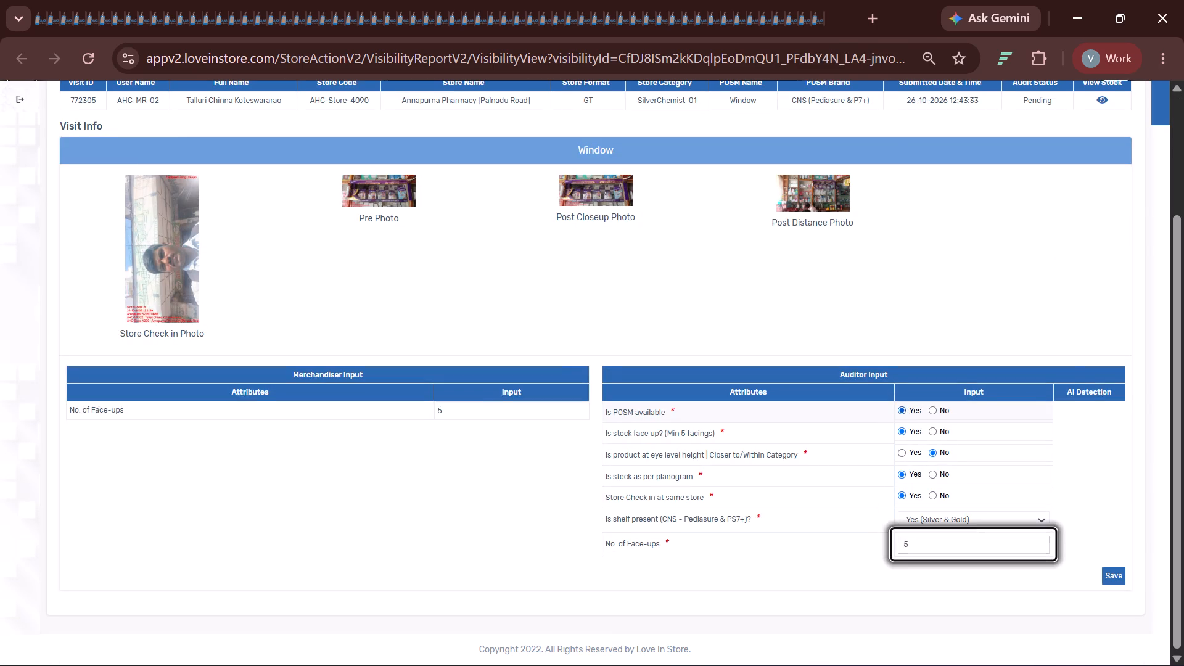
key(space)
Move on to the pending visit 772302 to audit its window display.
key(ctrl+Tab)
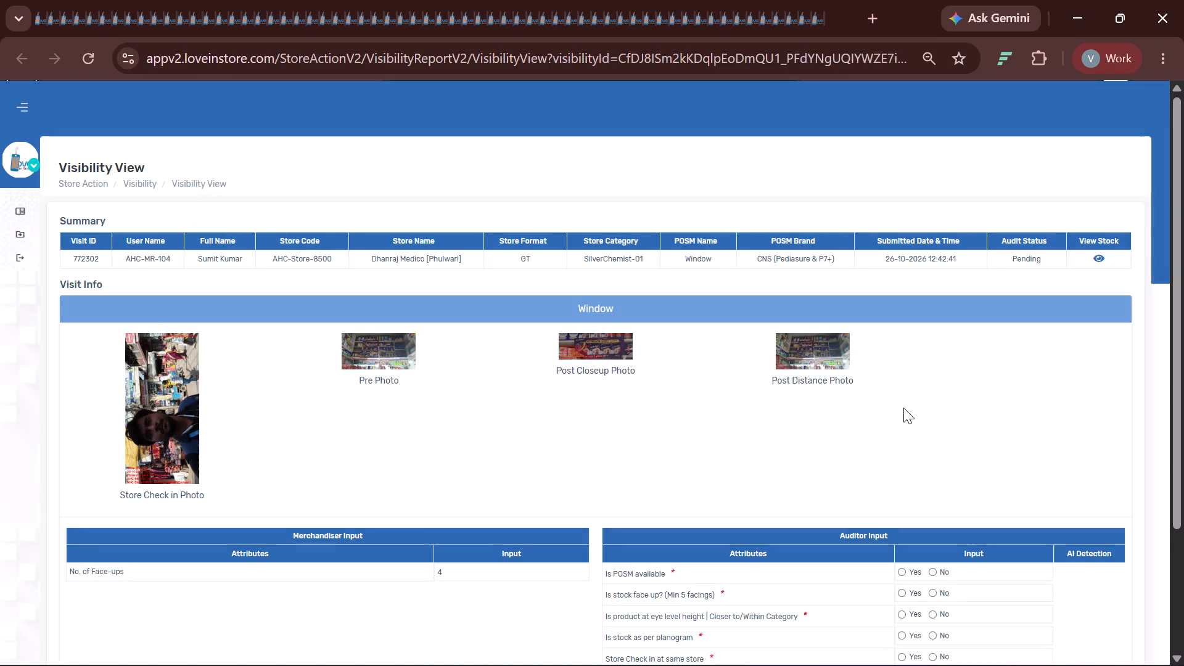
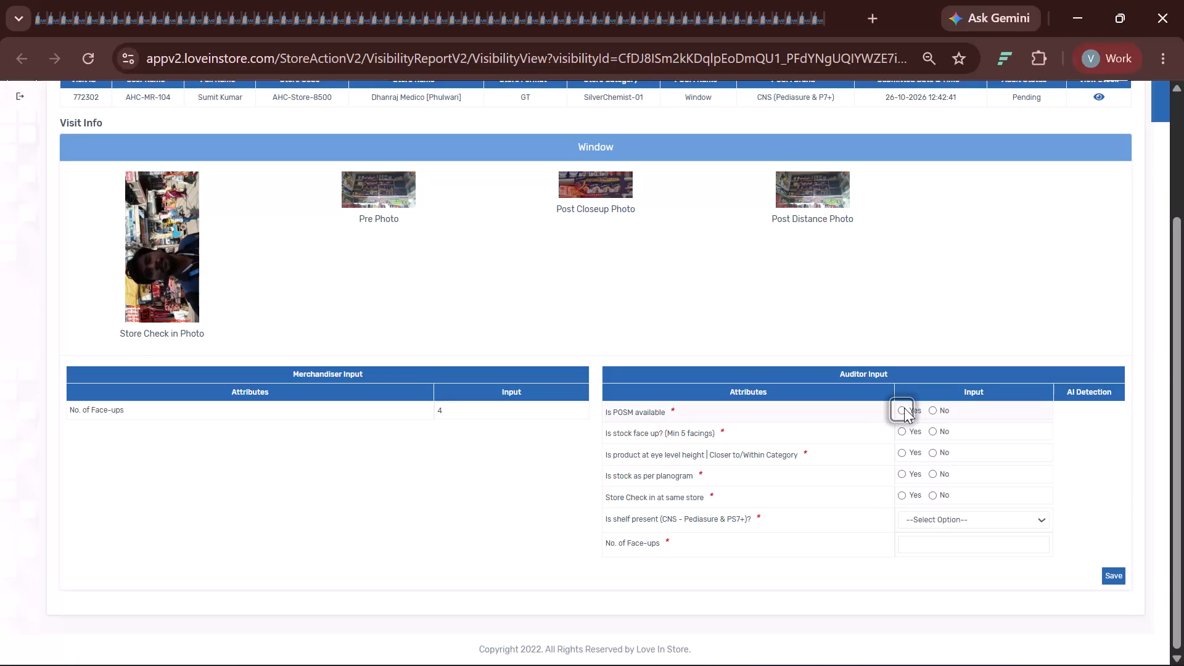
For visit 772302, answer No to stock face-up and eye level height, Yes to planogram and same-store check-in, and shelf present Yes (Silver & Gold).
key(Tab)
key(Right)
key(Tab)
key(Right)
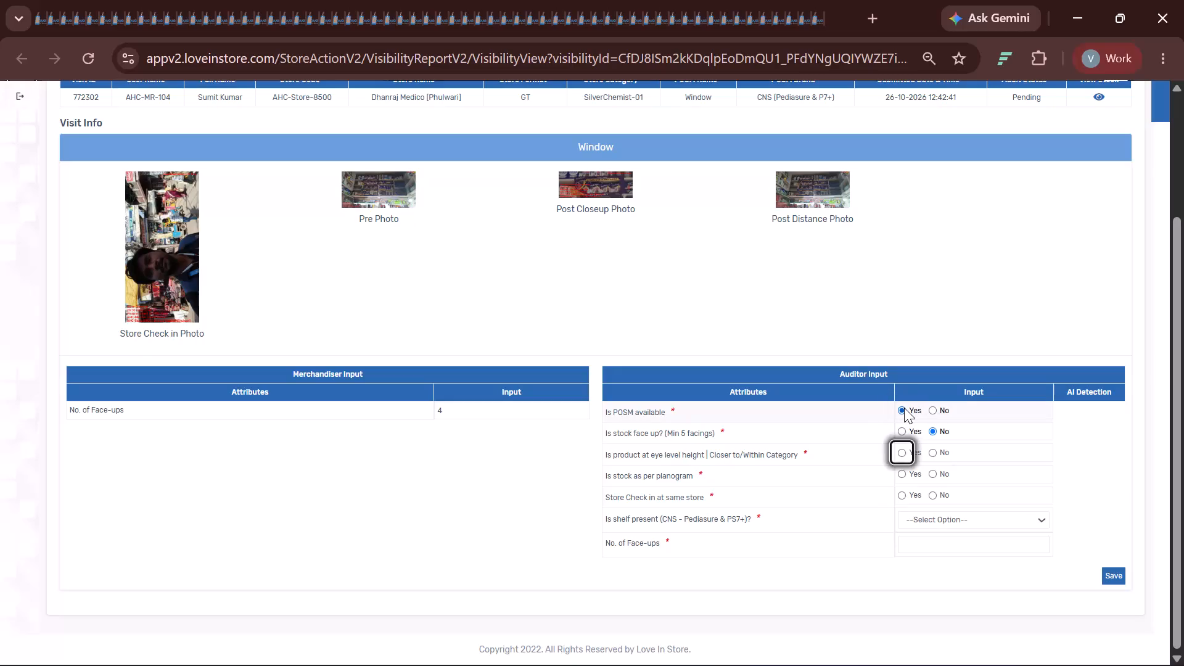
key(Tab)
key(space)
key(Tab)
key(space)
key(Tab)
key(Right)
Enter 4 face-ups for visit 772302 and save its audit.
key(Tab)
key(4)
key(Tab)
key(space)
For visit 772300, answer No to eye level height, Yes to the other four, and set shelf present to Yes (Silver & Gold).
key(ctrl+Tab)
scroll(904, 408, down, 1)
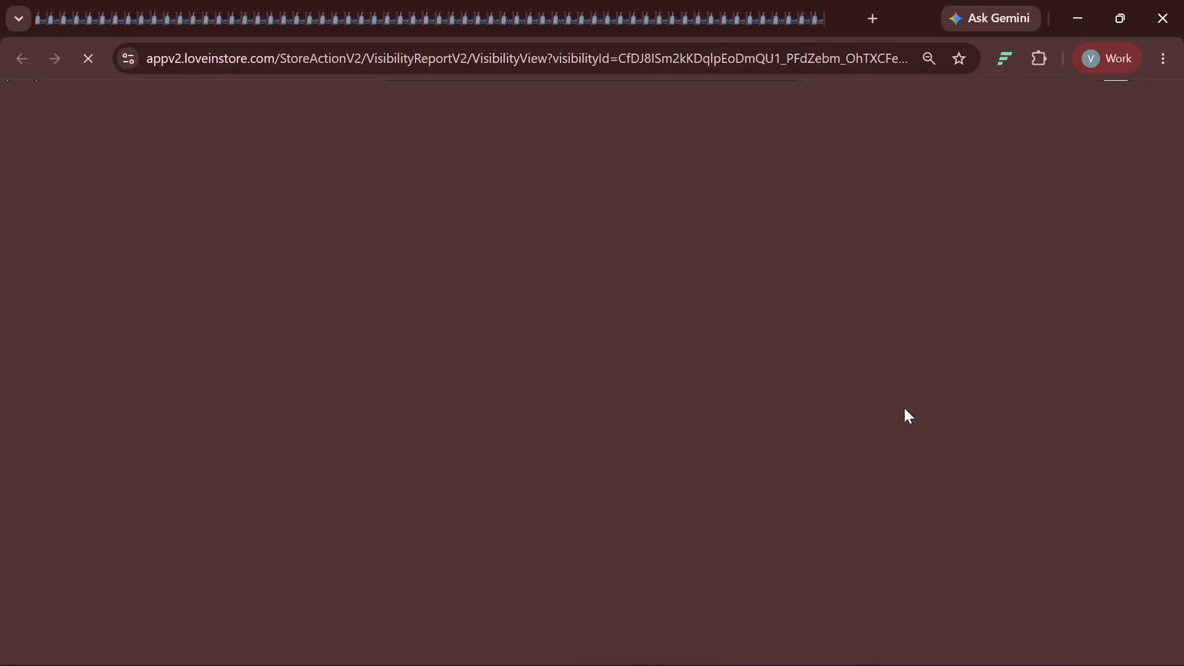
click(904, 408)
scroll(904, 408, down, 2)
click(904, 408)
key(Tab)
key(space)
key(Tab)
key(Right)
key(Tab)
key(space)
key(Tab)
key(space)
key(Tab)
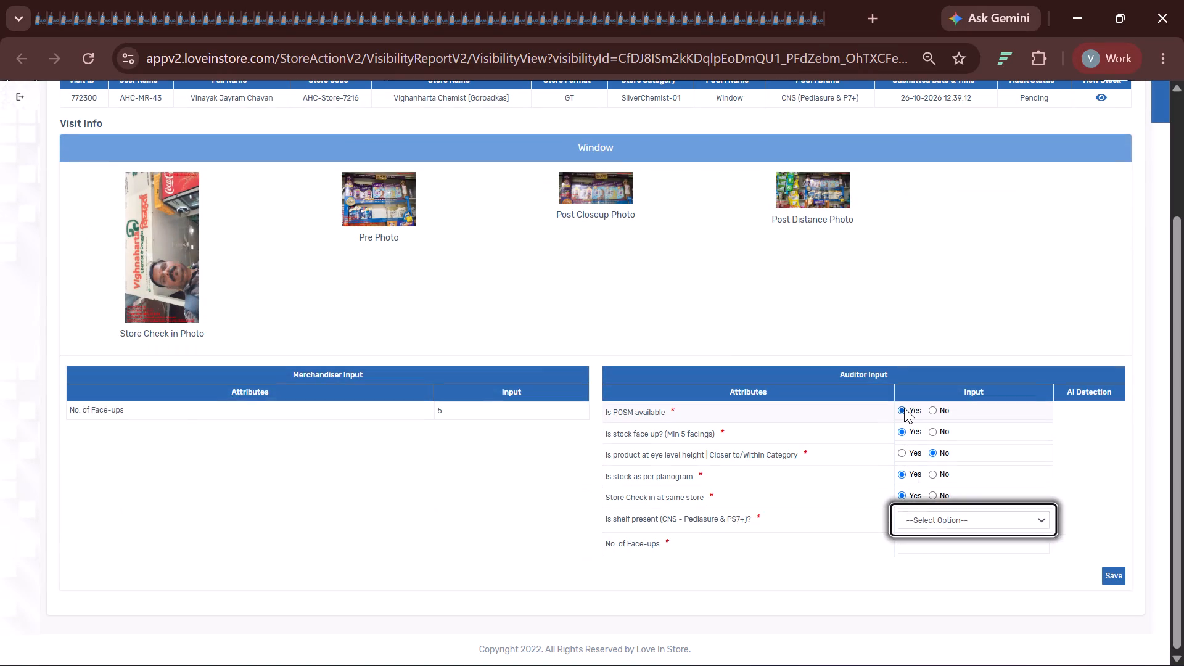
key(Right)
Enter 5 face-ups for visit 772300 and save its audit.
key(Tab)
key(5)
key(Tab)
key(space)
For visit 772299, answer No to eye level height, Yes to the other four, and set shelf present to Yes (Silver & Gold).
key(ctrl+Tab)
scroll(904, 408, down, 4)
click(904, 408)
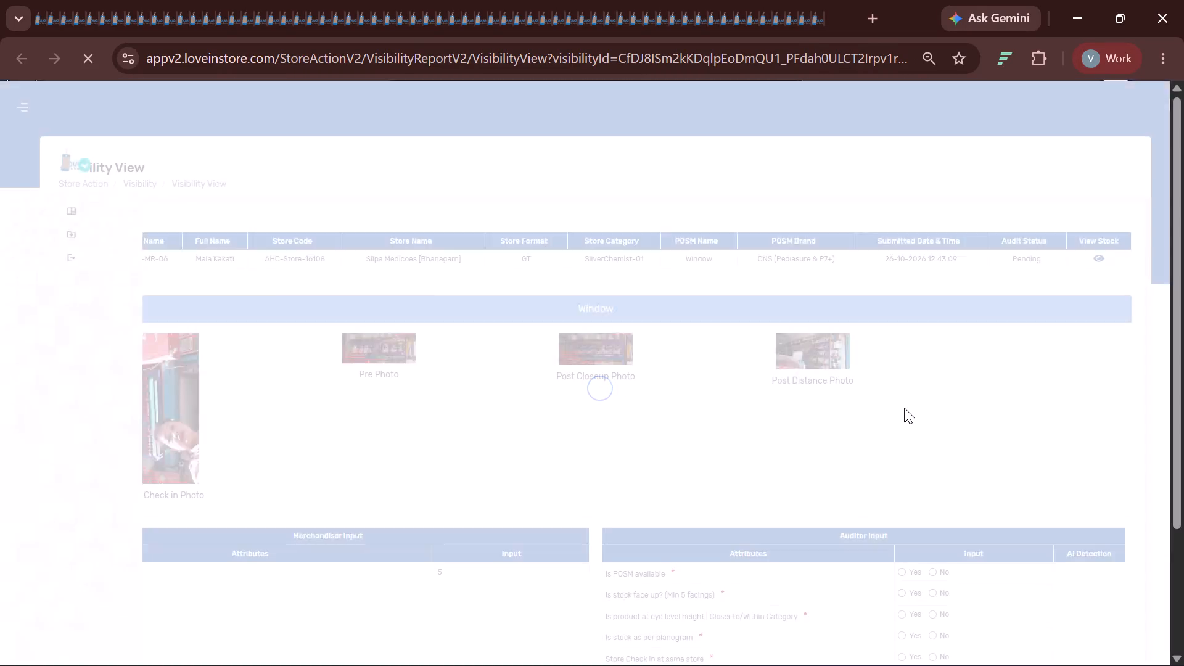
scroll(904, 408, down, 2)
click(904, 408)
key(Tab)
key(space)
key(Tab)
key(Right)
key(Tab)
key(space)
key(Tab)
key(space)
key(Tab)
key(Right)
Enter 5 face-ups for visit 772299 and save its audit.
key(Tab)
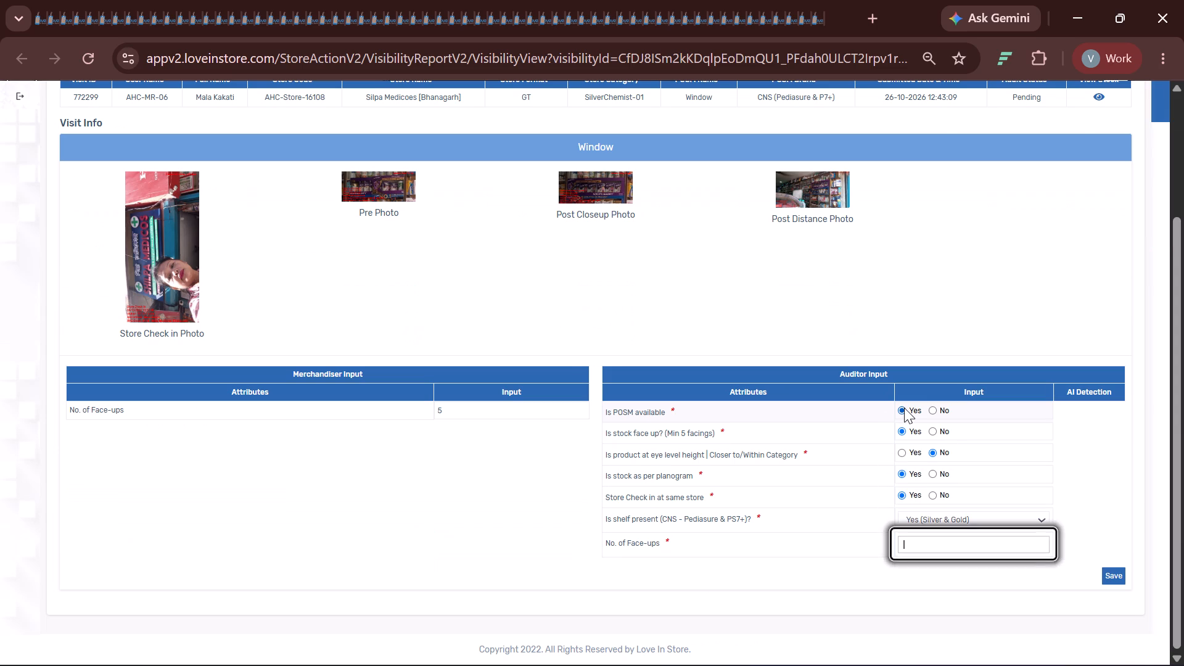
key(5)
key(Tab)
key(space)
For visit 772296, answer No to eye level height and same-store check-in, Yes to the other three, and shelf present Yes (Silver & Gold).
key(ctrl+Tab)
scroll(904, 408, down, 5)
double_click(904, 408)
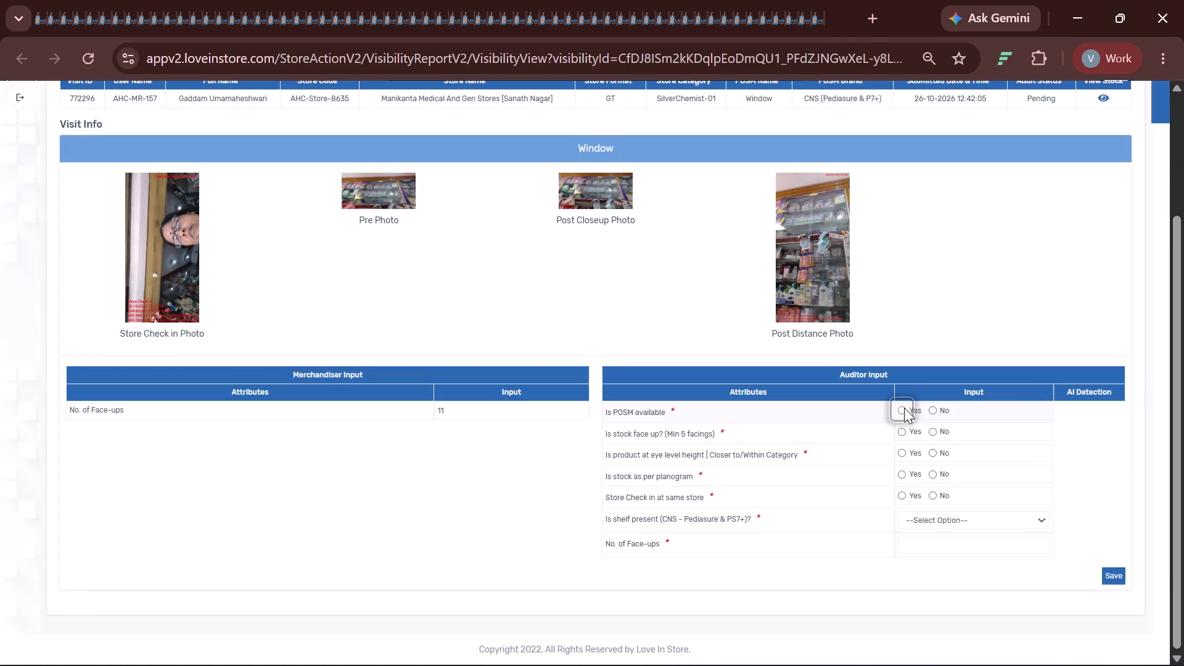
key(Tab)
key(space)
key(Tab)
key(Right)
key(Tab)
key(space)
key(Tab)
key(space)
key(Tab)
key(Right)
key(shift+Tab)
key(Right)
Enter 7 face-ups for visit 772296 and save its audit.
key(Tab)
key(Tab)
key(7)
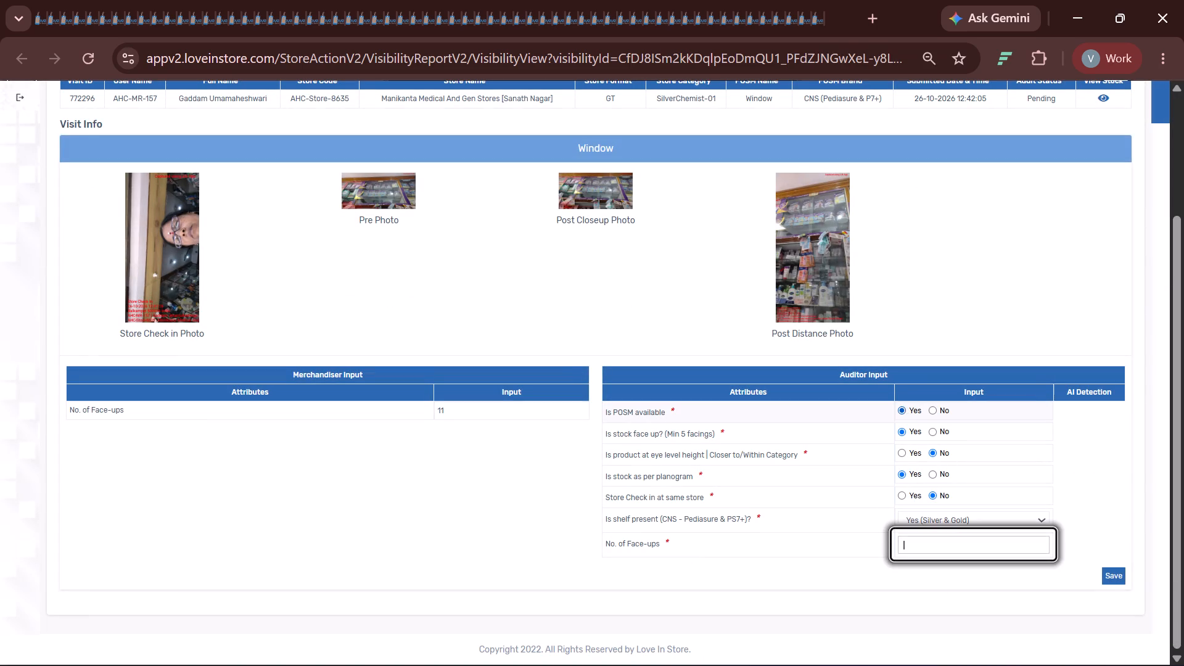
key(Tab)
key(space)
For visit 772294, answer No to stock face-up and eye level height, Yes to the other three, and shelf present Yes (Silver & Gold).
key(ctrl+Tab)
scroll(904, 408, down, 6)
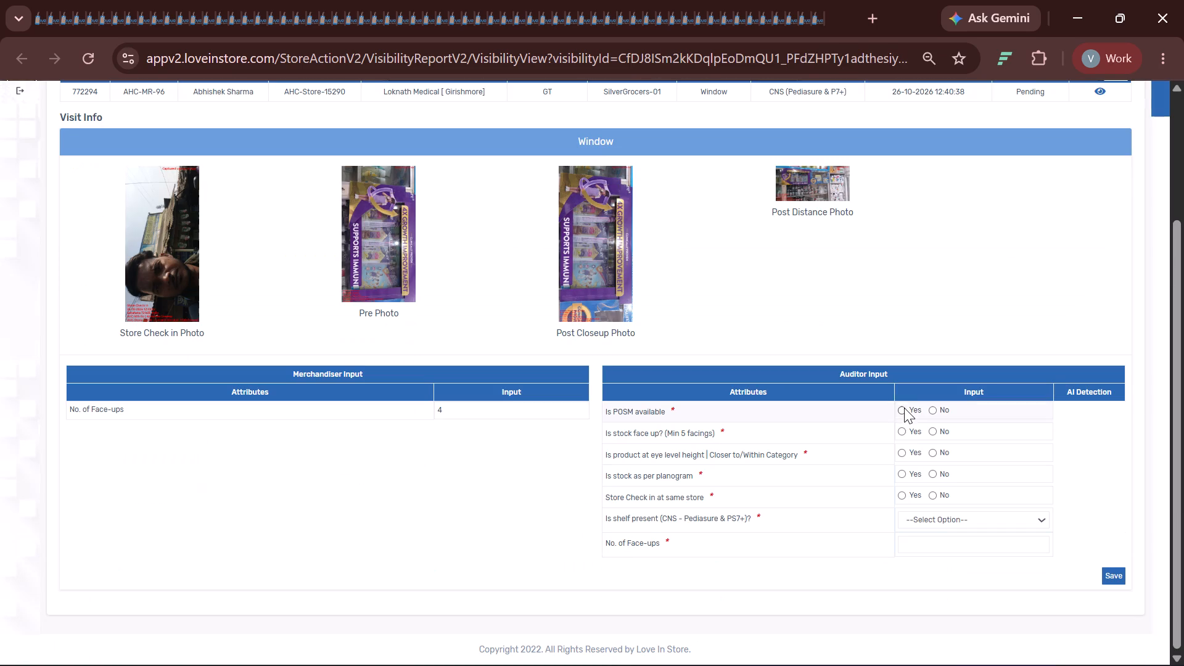
click(904, 408)
key(Tab)
key(space)
key(Tab)
key(Right)
key(shift+Tab)
key(Right)
key(Tab)
key(space)
key(Tab)
key(space)
key(Tab)
key(space)
key(Tab)
key(Right)
Enter 4 face-ups for visit 772294 and save its audit.
key(Tab)
key(4)
key(Tab)
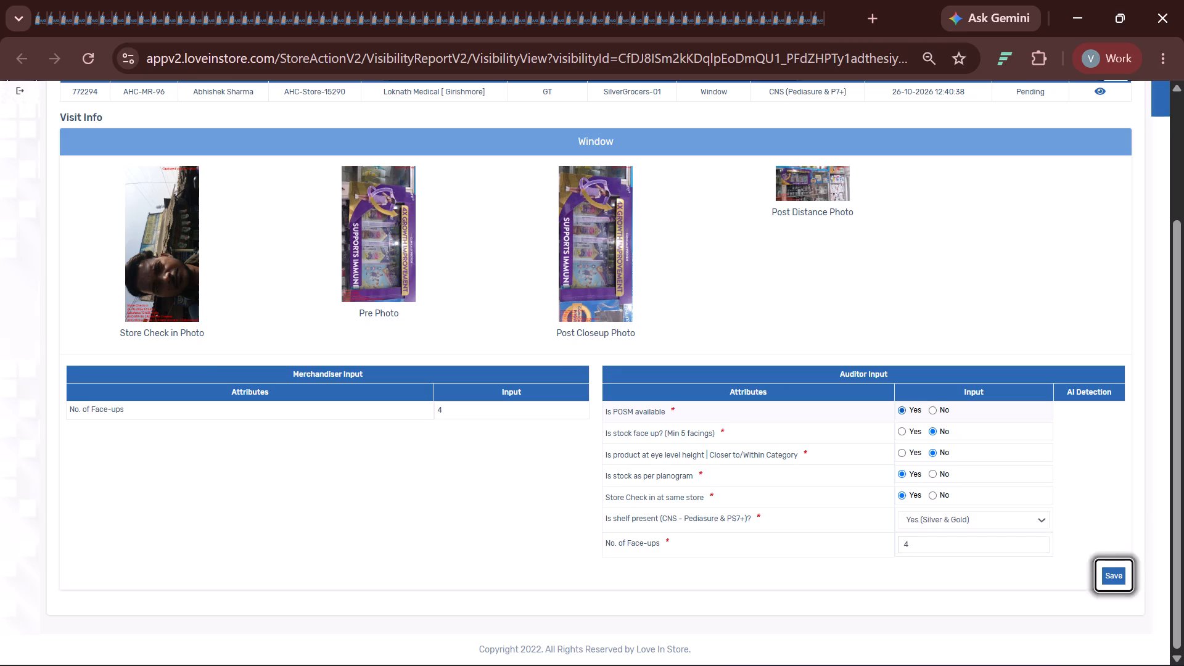
key(space)
For visit 772292, answer Yes to all five questions on POSM, stock, eye level, planogram and same-store check-in.
key(ctrl+Tab)
scroll(904, 408, down, 6)
click(904, 408)
key(Tab)
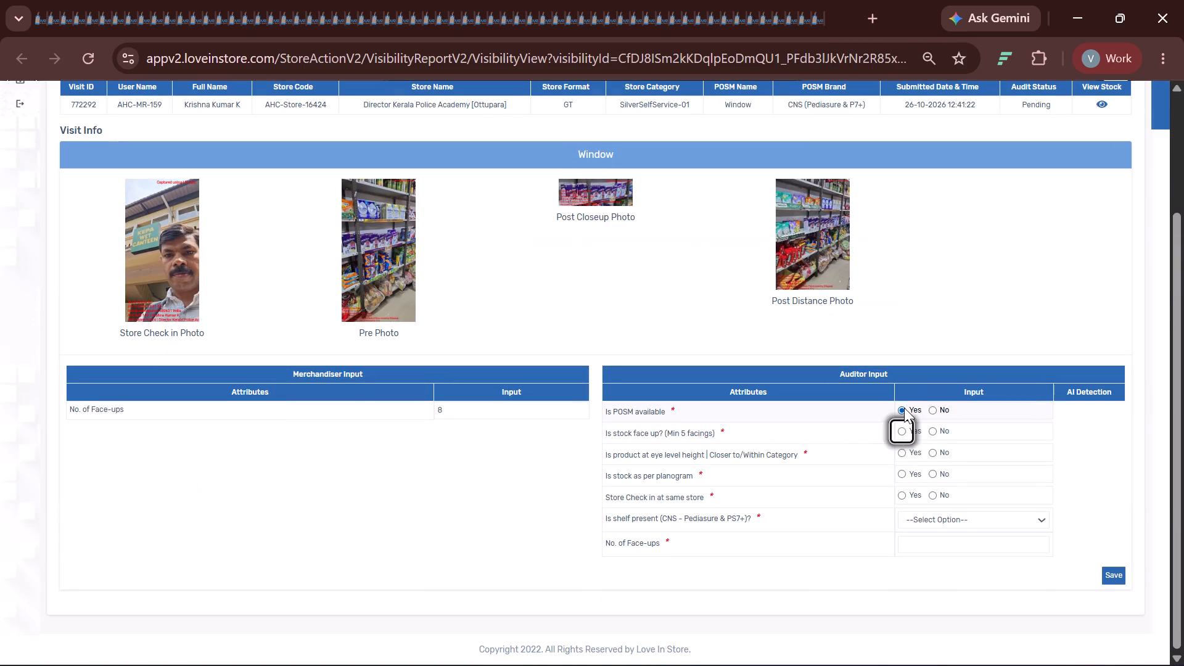
key(space)
key(Tab)
key(space)
key(Tab)
key(space)
key(Tab)
key(Right)
key(shift+Right)
Change the POSM available answer for visit 772292 to No.
key(shift+Tab)
key(shift+Tab)
key(shift+Tab)
key(shift+Tab)
key(shift+Tab)
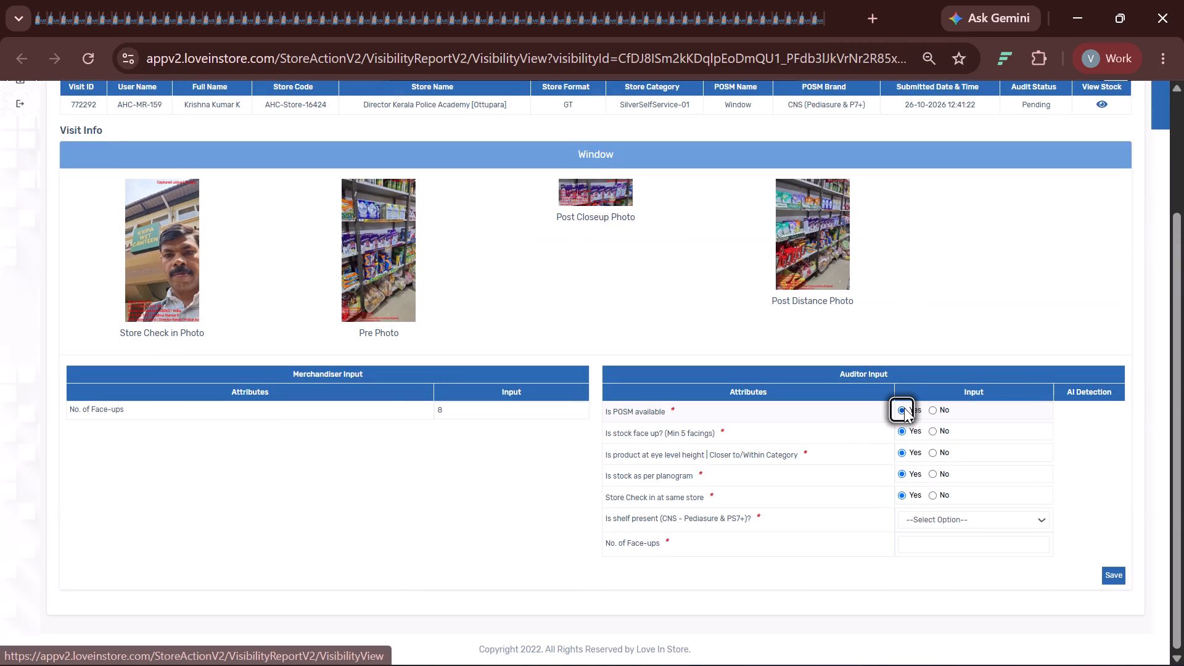
key(Right)
key(Tab)
key(Tab)
key(Tab)
key(Tab)
key(shift+Tab)
key(shift+Tab)
key(shift+Tab)
key(Right)
key(Tab)
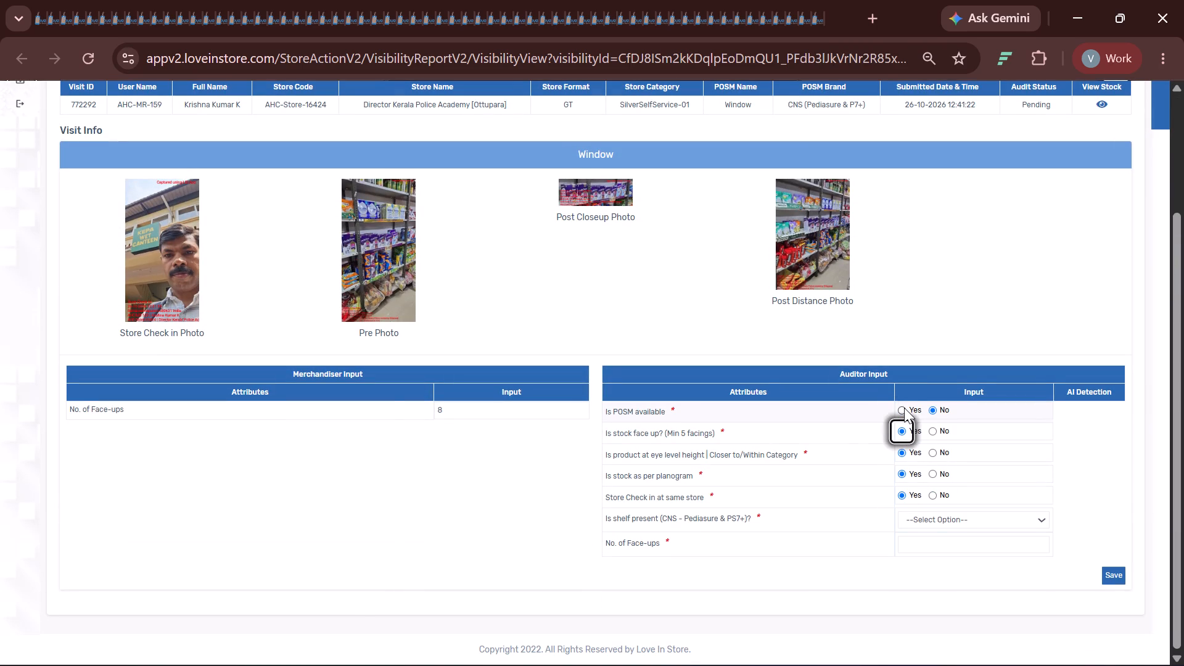
Set shelf present to Yes (Silver & Gold) for visit 772292, enter 7 face-ups and save its audit.
key(Tab)
key(Tab)
key(Tab)
key(Right)
key(Right)
key(Tab)
key(Right)
key(Tab)
key(7)
key(Tab)
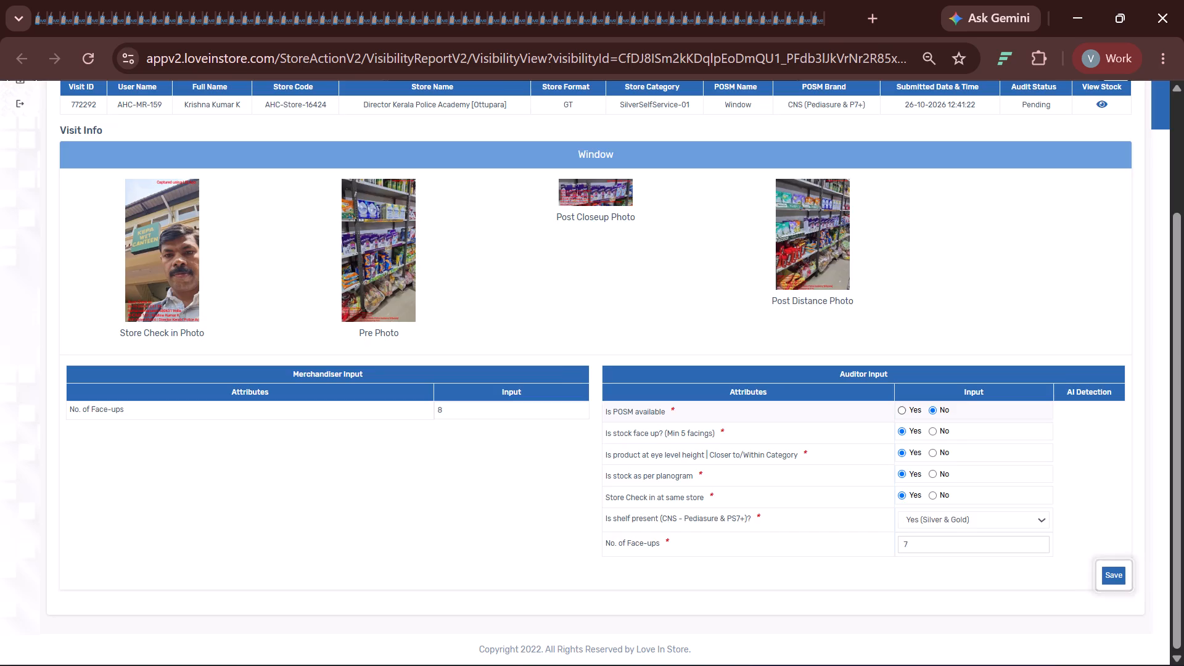
key(space)
For visit 772290, answer No to eye level height, Yes to the other four, and set shelf present to Yes (Silver & Gold).
key(ctrl+Tab)
scroll(904, 408, down, 2)
click(904, 408)
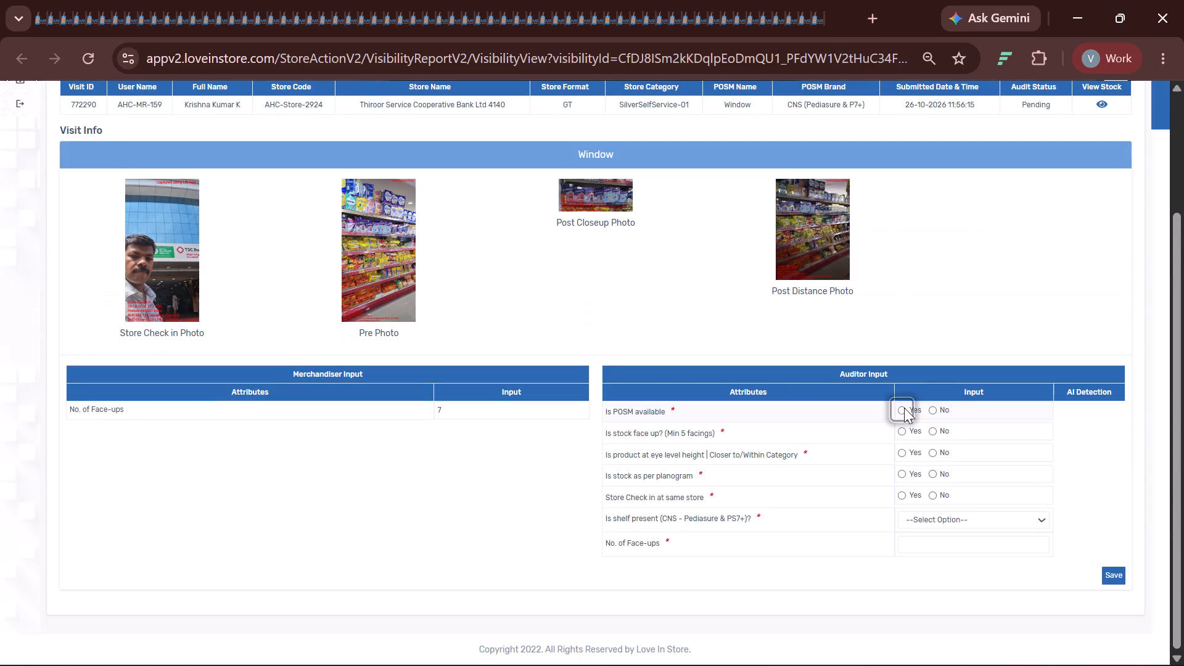
key(Tab)
key(space)
key(Tab)
key(Right)
key(Tab)
key(space)
key(Tab)
key(space)
key(Tab)
key(Right)
Enter 6 face-ups for visit 772290 and save its audit.
key(Tab)
key(6)
key(Tab)
key(space)
For visit 772289, answer No to eye level height and Yes to POSM available, stock face up, planogram and same-store check-in.
key(ctrl+Tab)
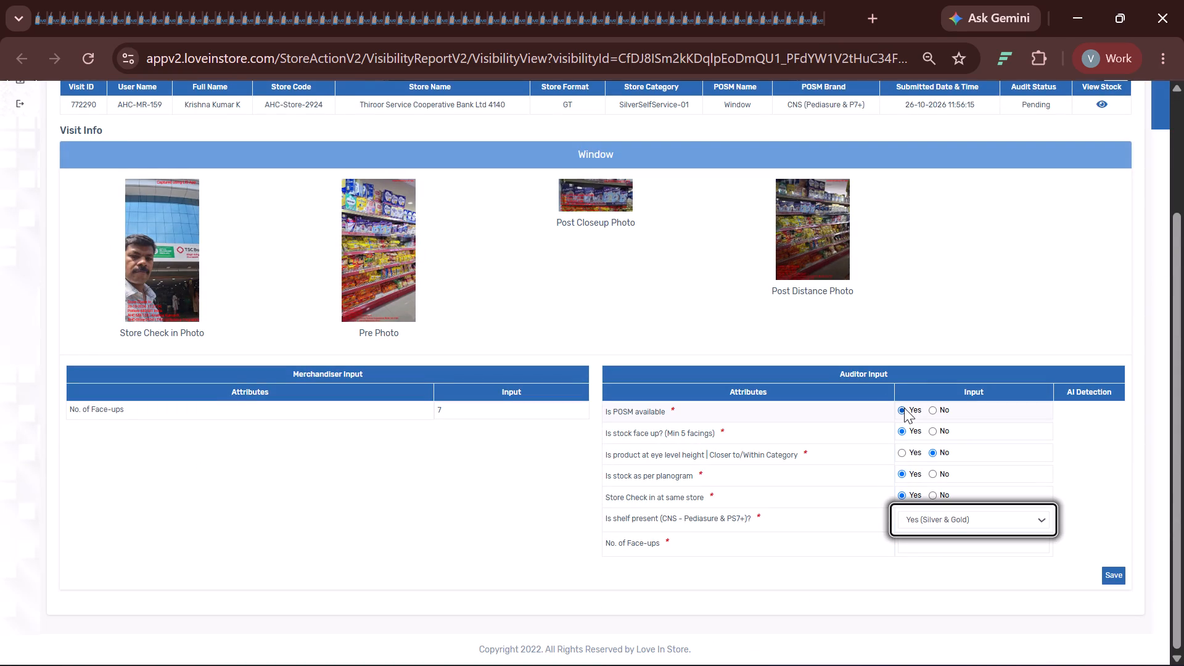
scroll(904, 408, down, 3)
click(904, 408)
key(Tab)
key(space)
key(Tab)
key(Tab)
key(space)
key(Tab)
key(space)
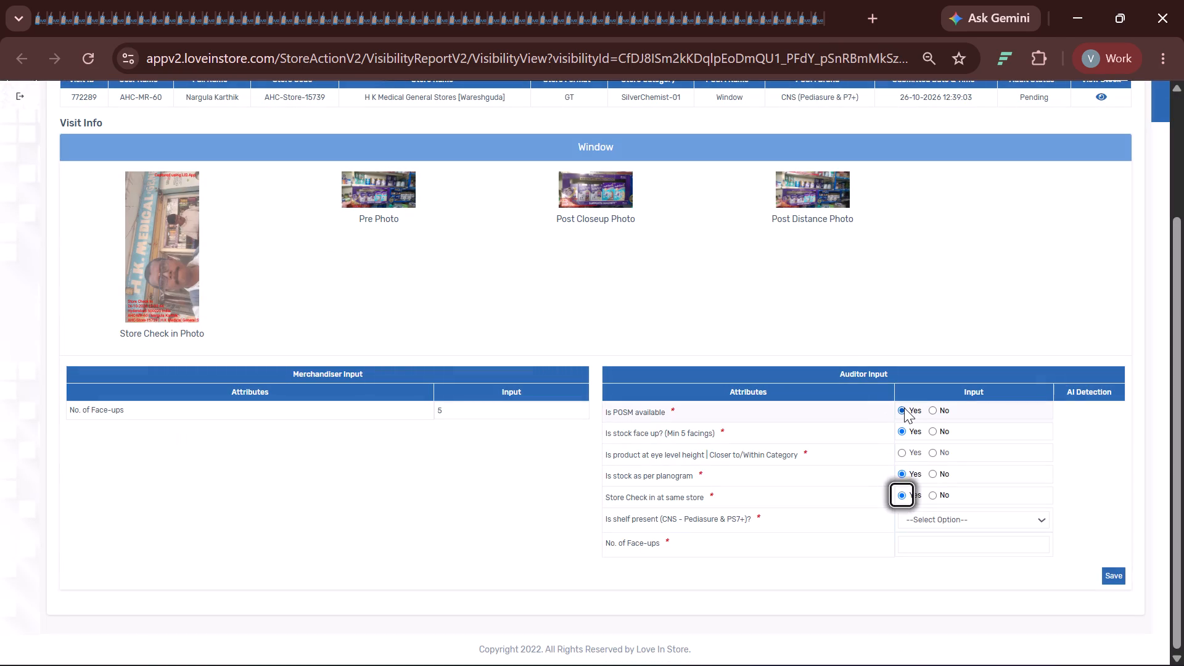
key(shift+Tab)
key(shift+Right)
key(shift+Tab)
key(Right)
key(Tab)
key(Right)
key(Tab)
Set shelf present to Yes (Silver & Gold) for visit 772289, enter 5 face-ups and save its audit.
key(Tab)
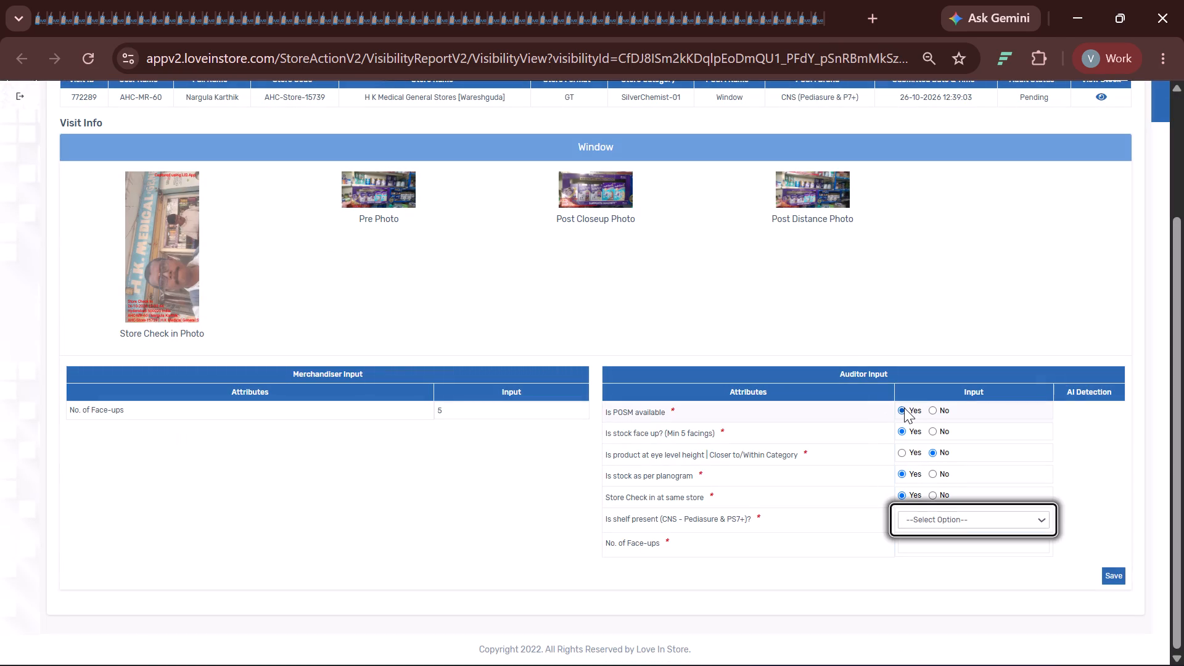
key(Right)
key(Tab)
key(5)
key(Tab)
key(space)
For visit 772287, answer No to eye level height and Yes to POSM available, stock face up, planogram and same-store check-in.
key(ctrl+Tab)
scroll(904, 408, down, 3)
click(904, 408)
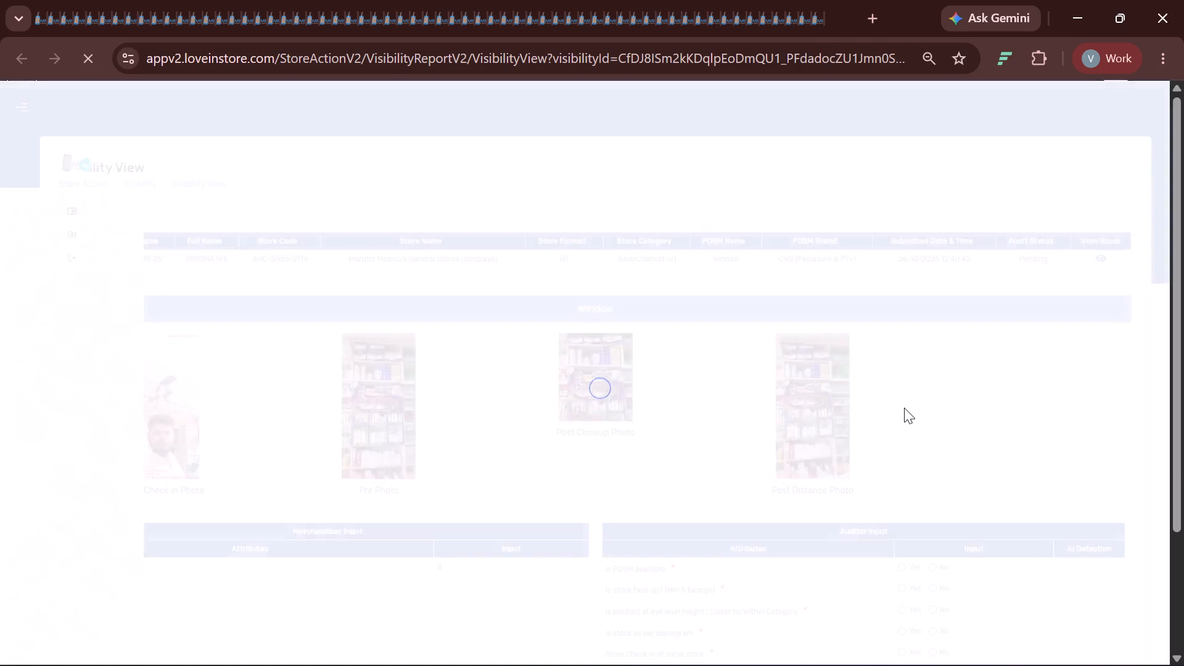
scroll(904, 408, down, 3)
click(904, 408)
key(Tab)
key(Right)
key(Tab)
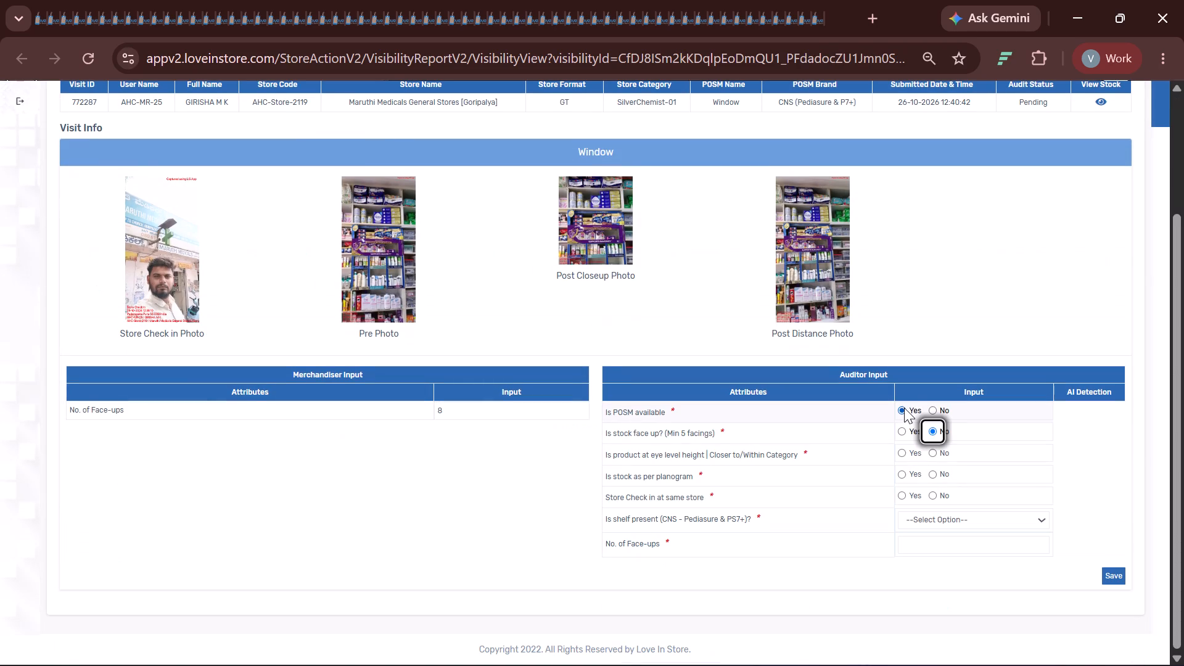
double_click(904, 408)
key(Tab)
key(space)
key(Tab)
key(Right)
key(shift+Tab)
key(Right)
key(Tab)
key(space)
key(Tab)
key(space)
key(Tab)
key(space)
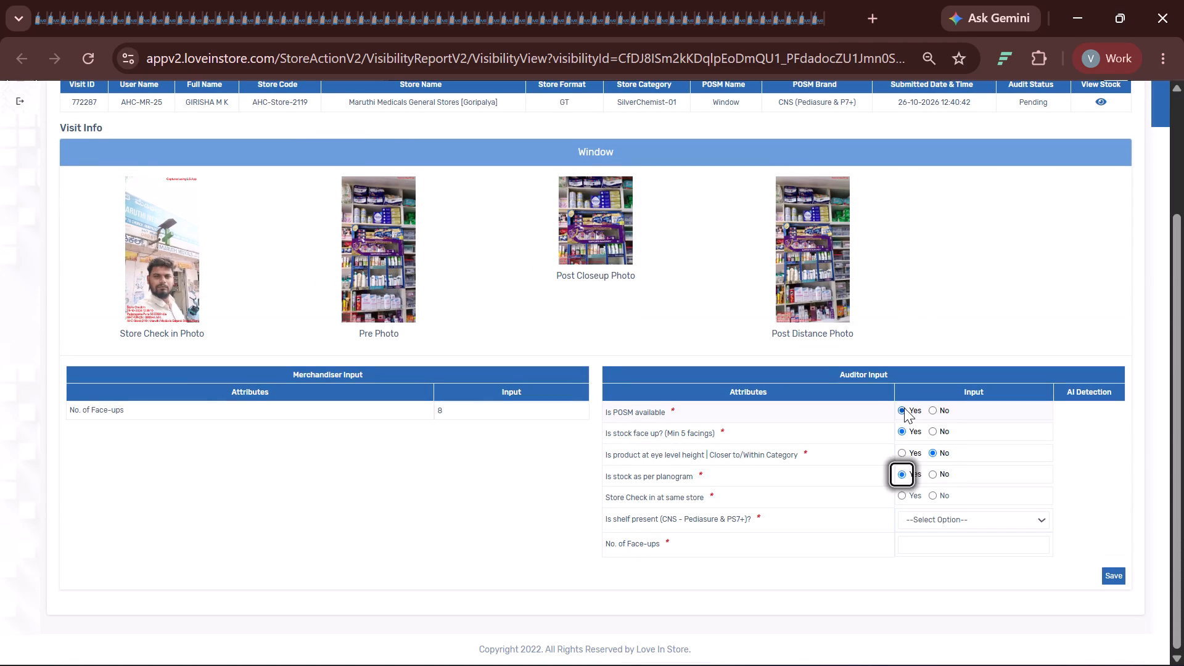
Set shelf present to Yes (Silver & Gold) for visit 772287, enter 6 face-ups and save its audit.
key(Tab)
key(Right)
key(Tab)
key(6)
key(Tab)
key(space)
For visit 772284, answer No to eye level height and Yes to POSM available, stock face up, planogram and same-store check-in.
key(ctrl+Tab)
scroll(904, 408, down, 3)
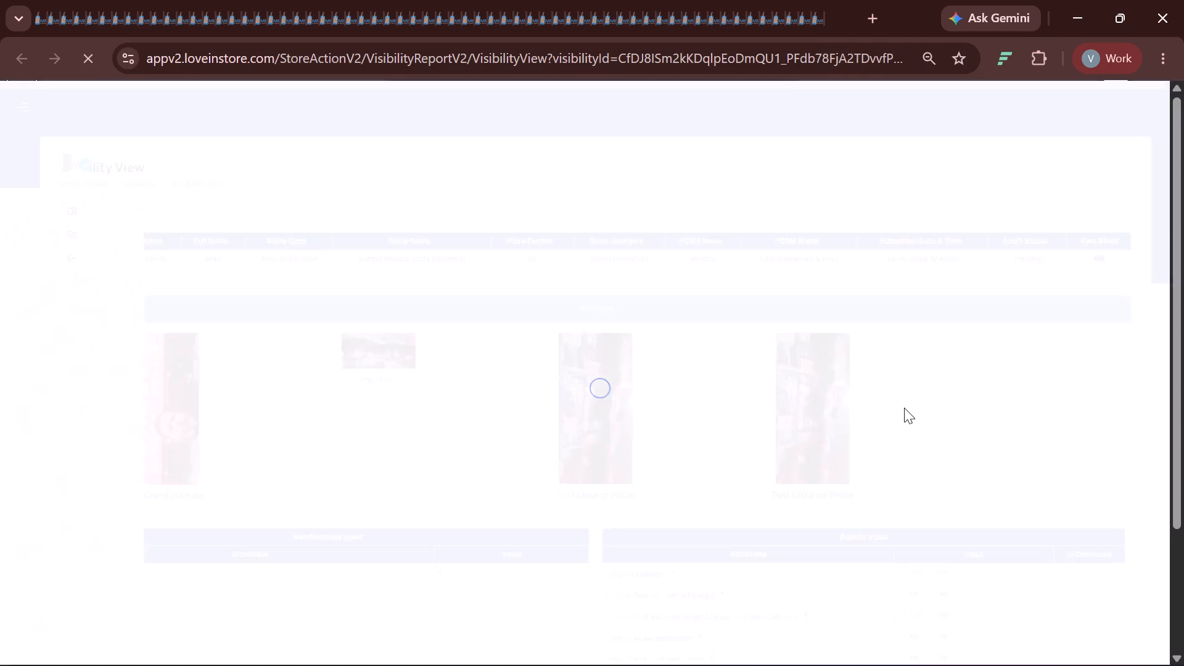
scroll(904, 408, down, 5)
click(904, 408)
key(Tab)
key(space)
key(Tab)
key(Right)
key(Tab)
key(space)
key(Tab)
key(space)
Set shelf present to Yes (Silver & Gold) for visit 772284, enter 5 face-ups and save its audit.
key(Tab)
key(Right)
key(Tab)
key(5)
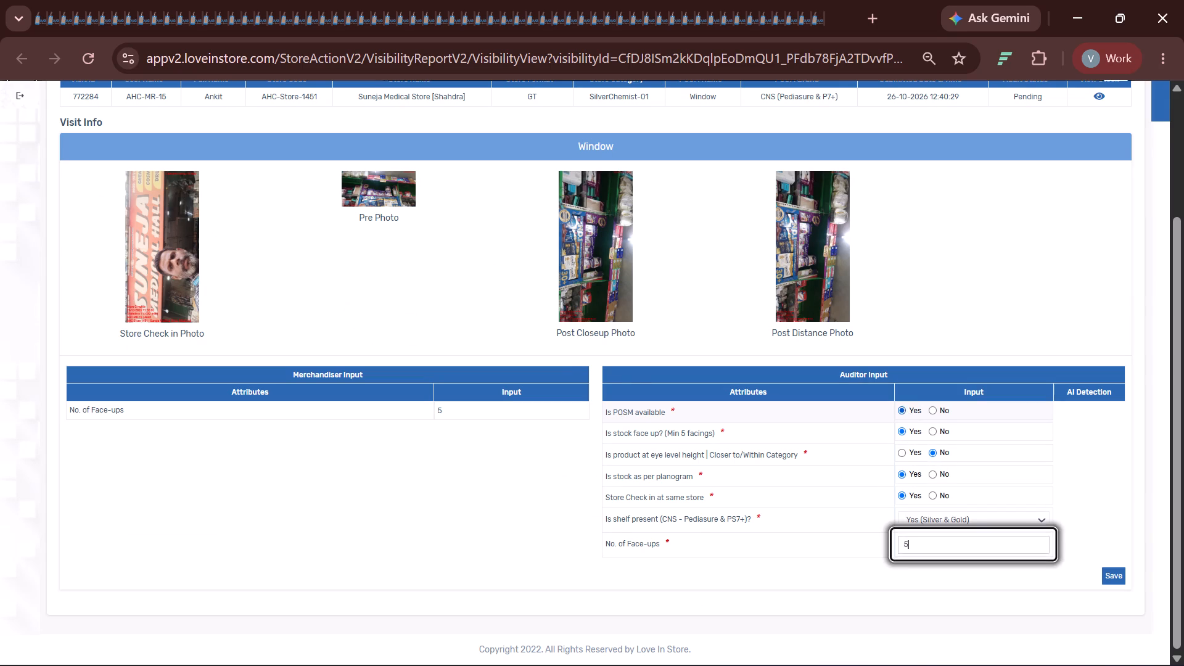
key(Tab)
key(space)
For visit 772282, answer No to POSM available, stock face up and eye level height, and Yes to planogram and same-store check-in.
key(ctrl+Tab)
scroll(904, 408, down, 3)
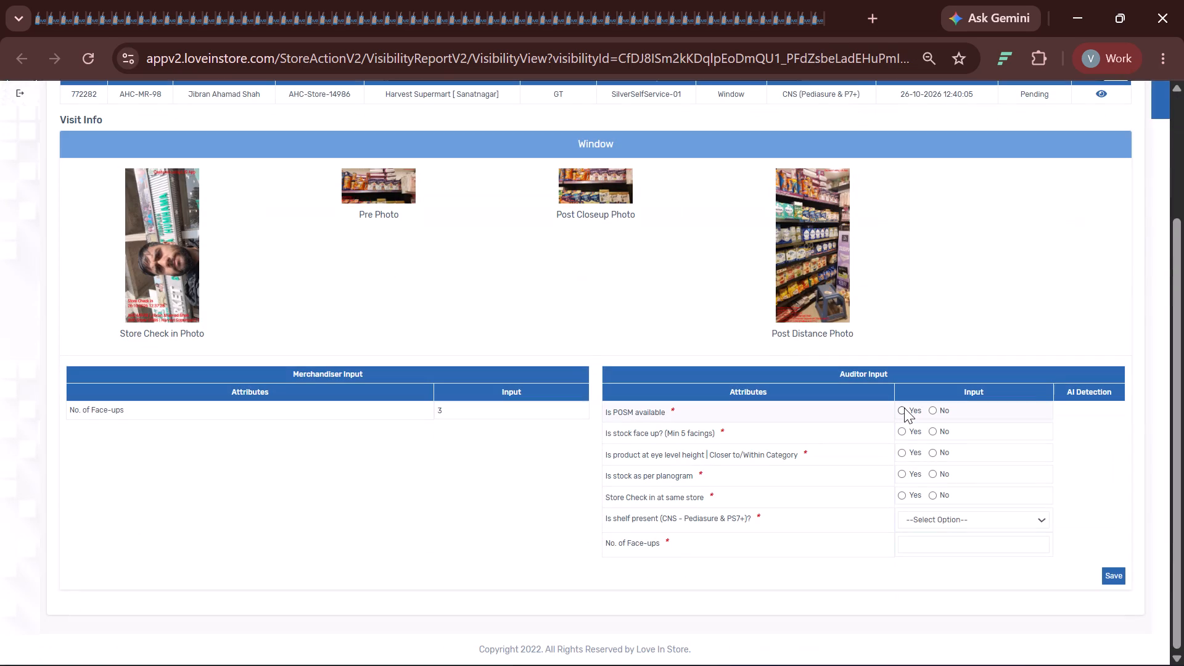
scroll(904, 408, down, 1)
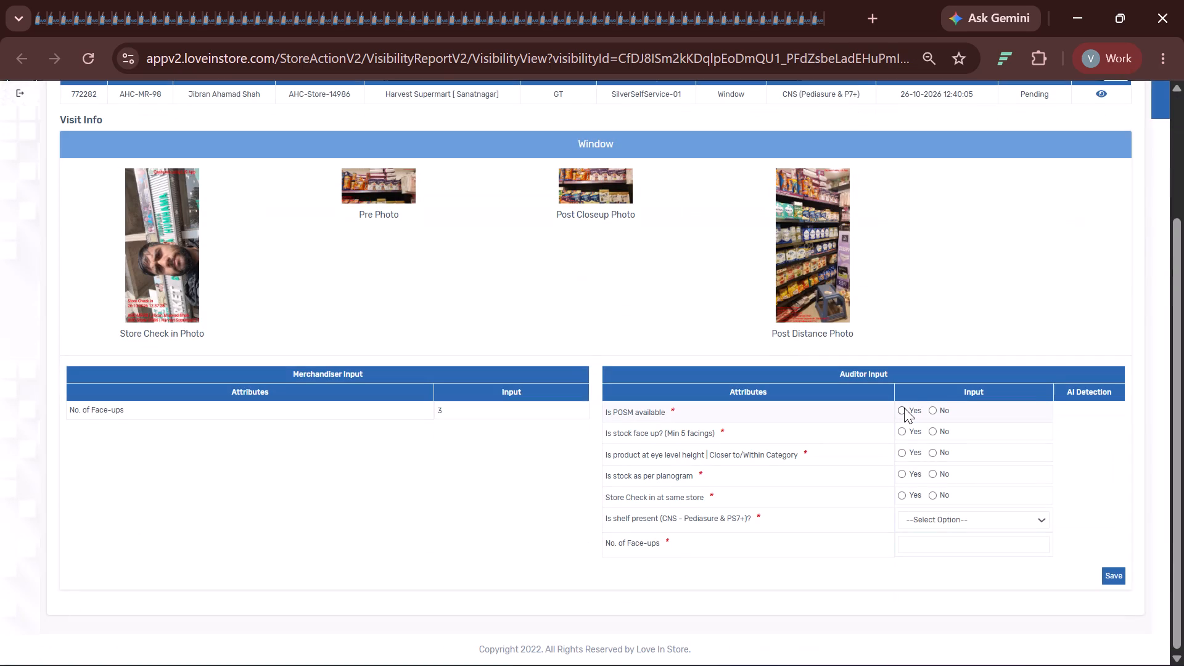
scroll(904, 408, down, 1)
click(904, 408)
key(Right)
key(Tab)
key(Right)
key(Tab)
key(Right)
key(Tab)
key(space)
key(Tab)
key(space)
Set shelf present to Yes (Silver & Gold) for visit 772282, enter 3 face-ups and save its audit.
key(Tab)
key(Right)
key(Tab)
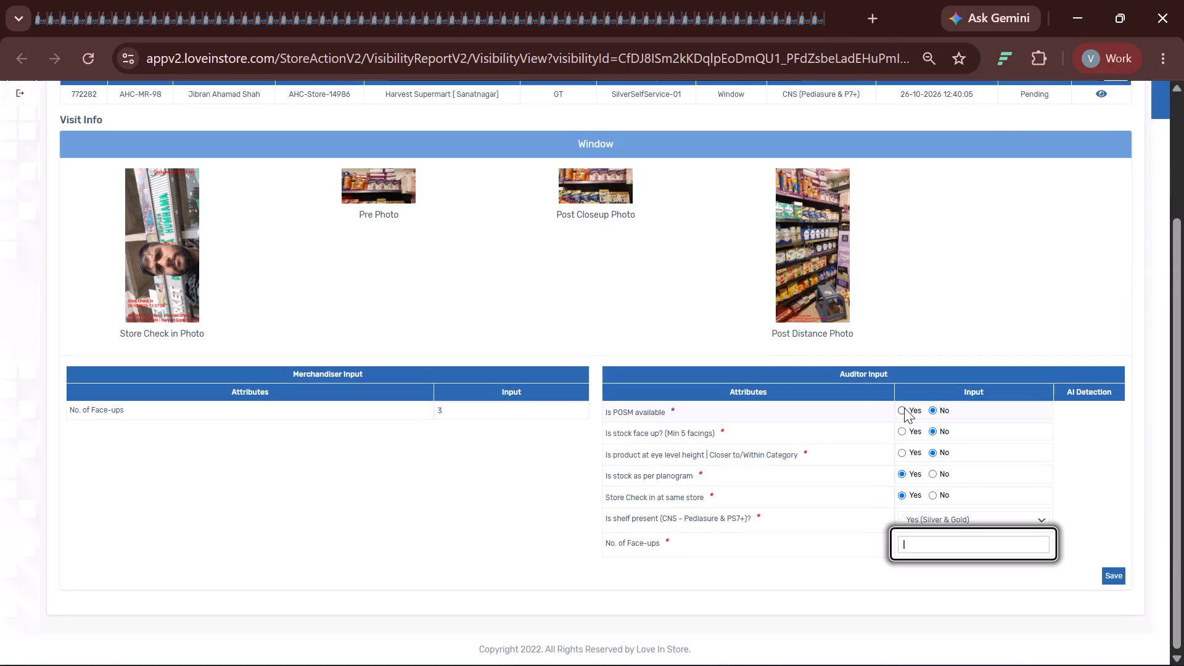
key(3)
key(Tab)
key(space)
For visit 772280, answer No to eye level height and Yes to POSM available, stock face up, planogram and same-store check-in.
key(ctrl+Tab)
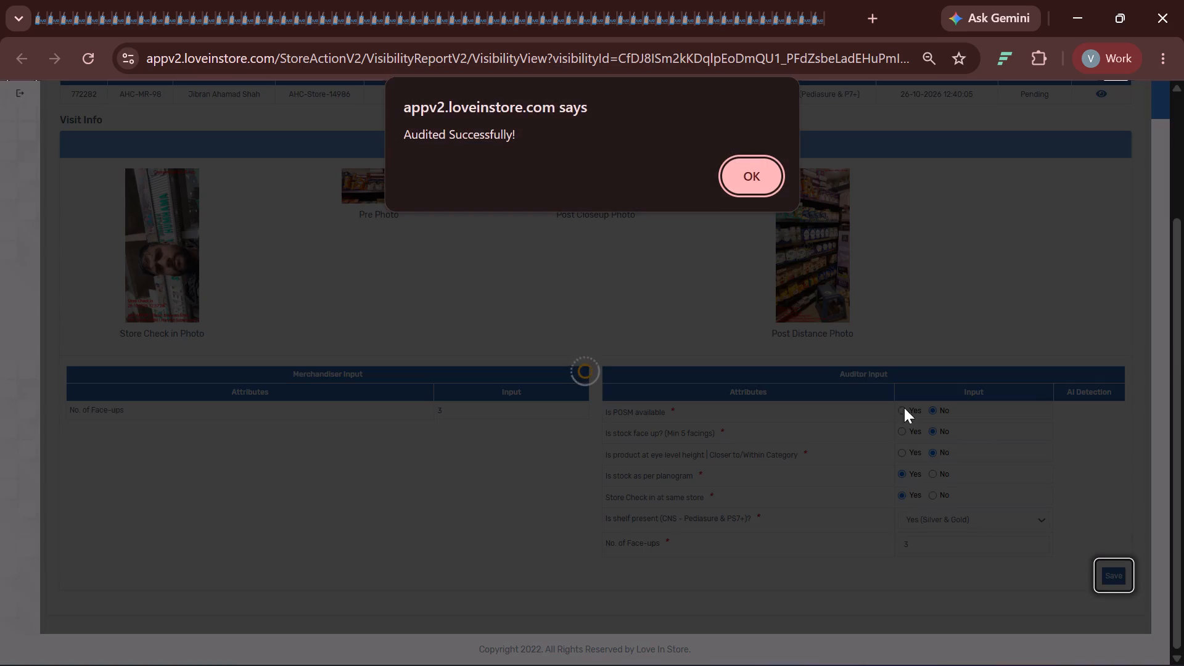
scroll(904, 408, down, 5)
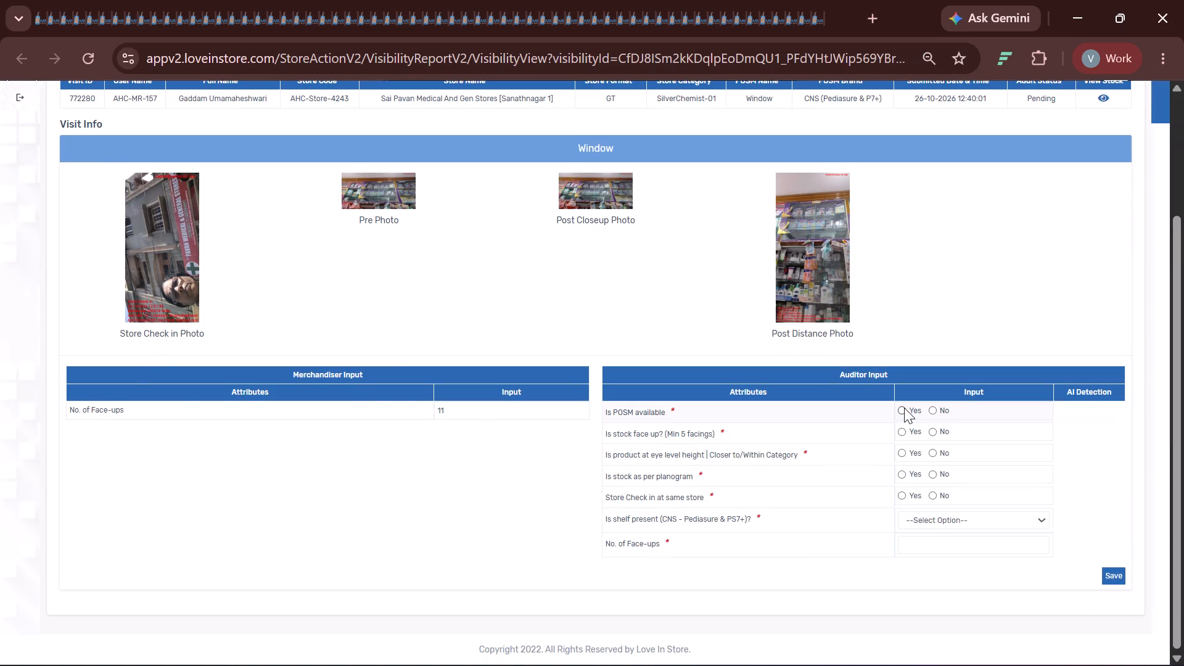
key(Tab)
key(space)
key(Tab)
key(Right)
scroll(904, 408, down, 4)
click(904, 408)
key(Tab)
key(space)
key(Tab)
key(Right)
key(Tab)
key(space)
key(Tab)
key(space)
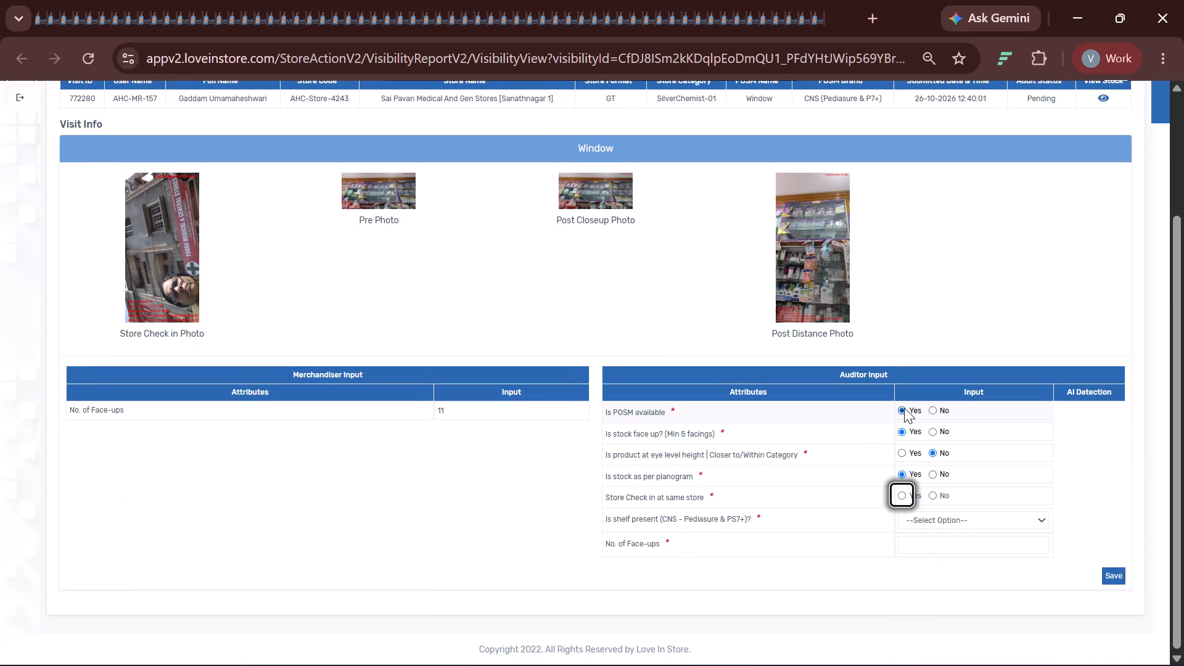
Set shelf present to Yes (Silver & Gold) for visit 772280, enter 5 face-ups and save its audit.
key(Tab)
key(Right)
key(Tab)
key(5)
key(Tab)
key(space)
For visit 772277, answer No to stock face up and eye level height, and Yes to POSM available, planogram and same-store check-in.
key(ctrl+Tab)
scroll(904, 408, down, 4)
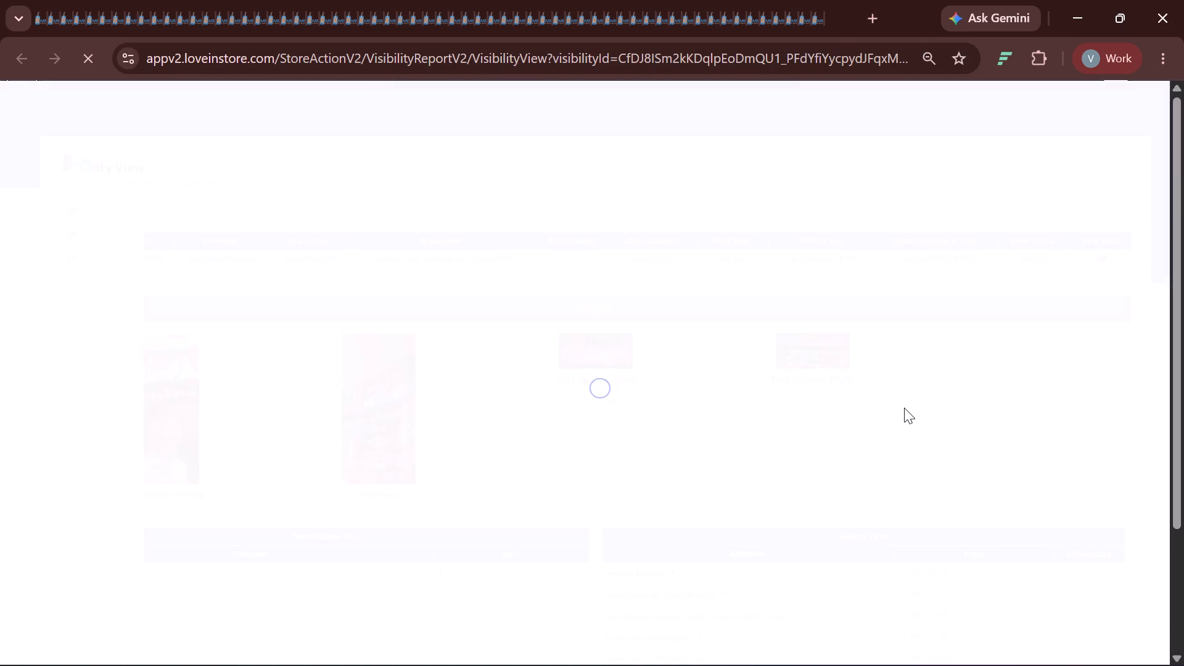
scroll(904, 408, down, 3)
click(904, 408)
key(Tab)
key(Right)
key(Tab)
key(Right)
key(Tab)
key(space)
key(Tab)
key(space)
Set shelf present to Yes (Silver & Gold) for visit 772277, enter 3 face-ups and save its audit.
key(Tab)
key(Right)
key(Tab)
key(3)
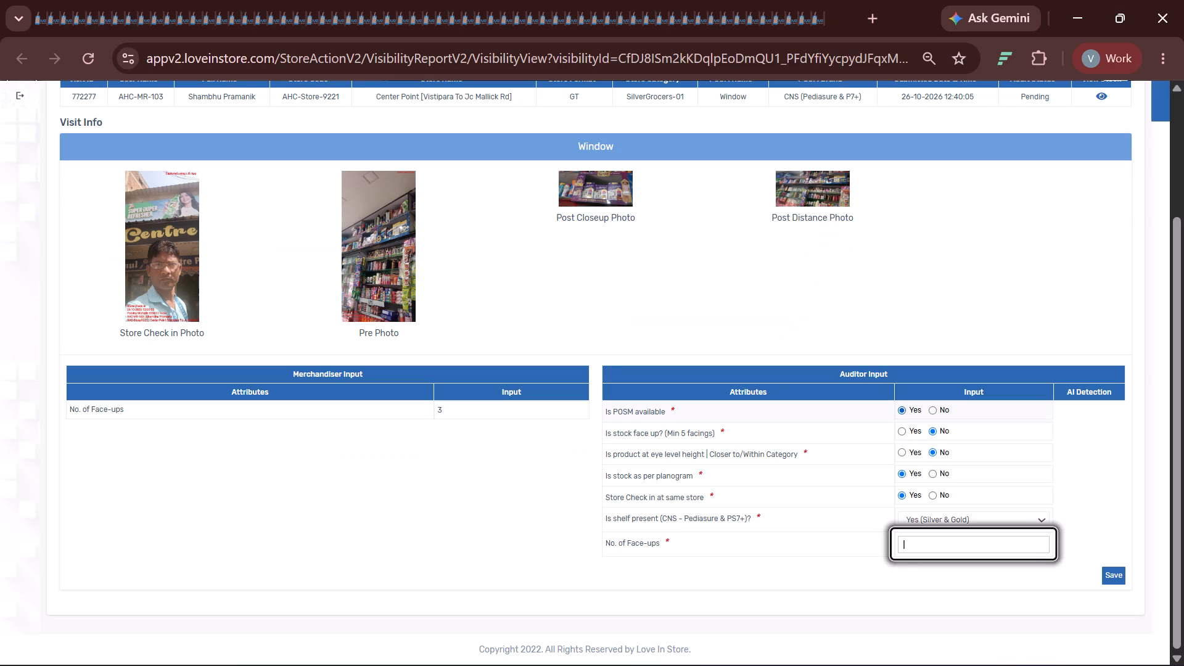
key(Tab)
text(v)
key(space)
For visit 772275, answer No to eye level height and Yes to POSM available, stock face up, planogram and same-store check-in.
key(ctrl+Tab)
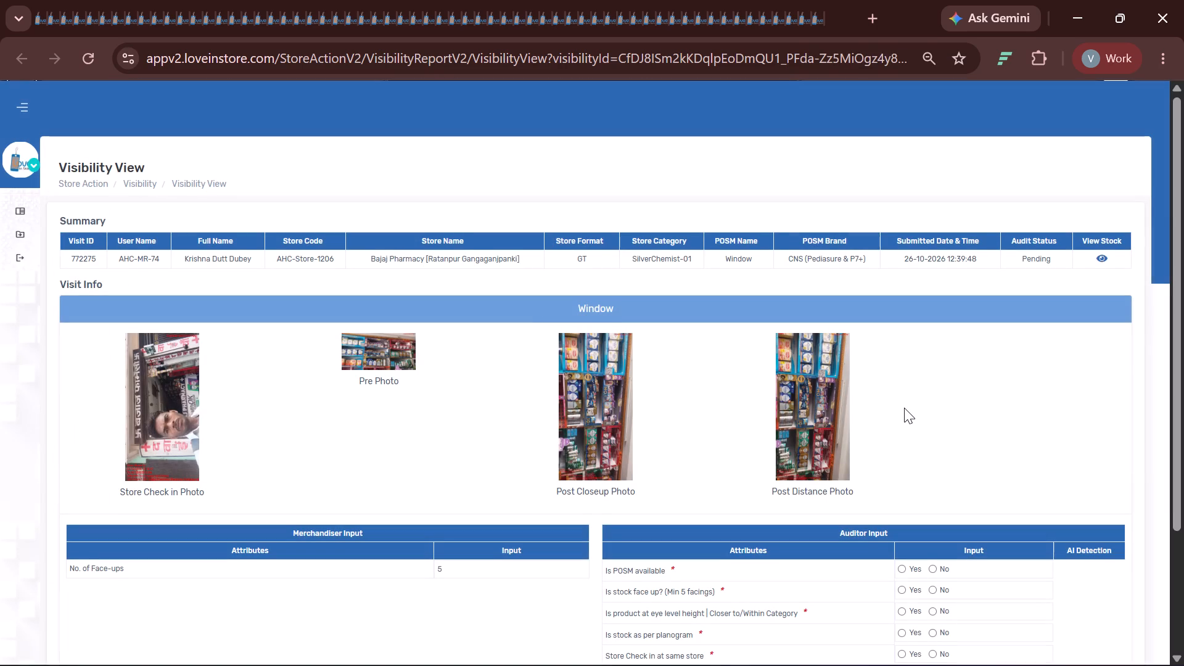
scroll(904, 408, down, 3)
click(904, 408)
key(Tab)
key(space)
key(Tab)
key(Right)
key(Tab)
key(space)
key(Tab)
key(space)
Set shelf present to Yes (Silver & Gold) for visit 772275, enter 5 face-ups and save its audit.
key(Tab)
key(Right)
key(Tab)
key(5)
key(Tab)
key(space)
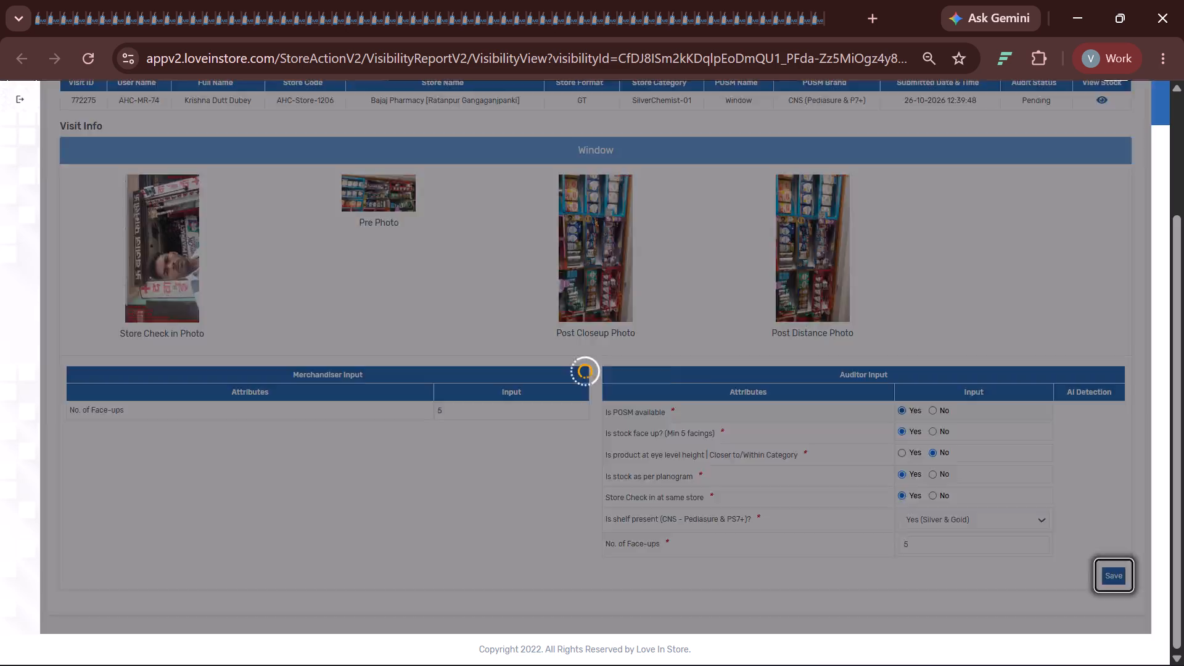
Return to page 4 of the visibility list, close all the visit tabs after it and reload the list.
key(ctrl+Tab)
scroll(904, 408, down, 1)
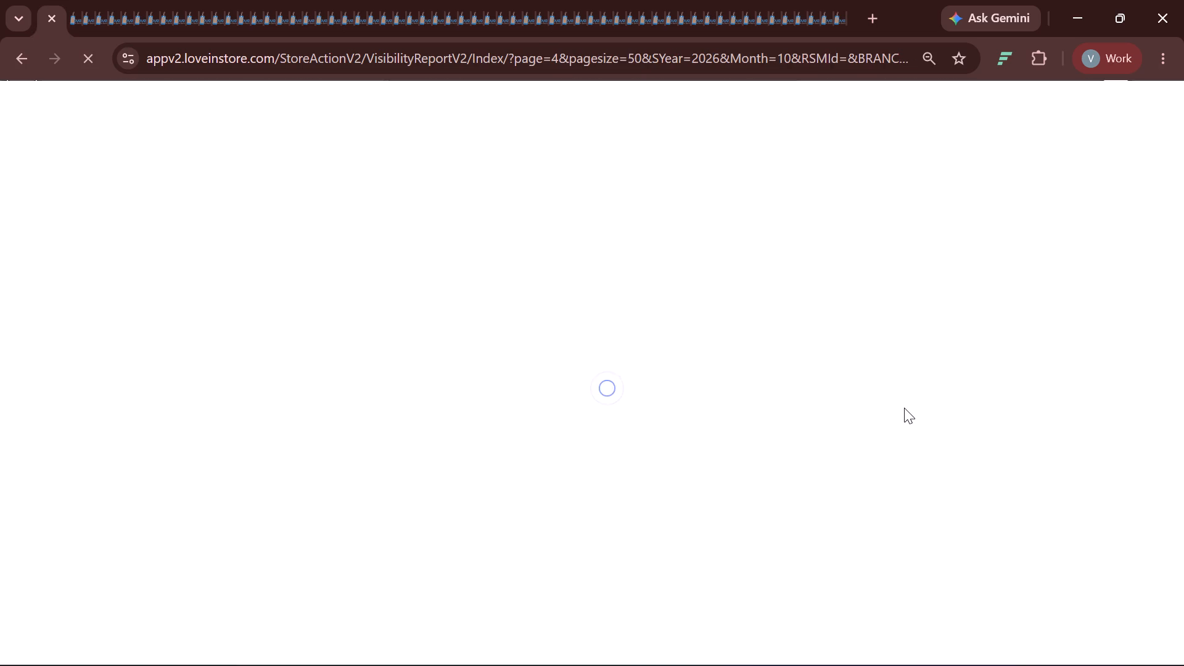
scroll(904, 408, down, 4)
click(904, 408)
scroll(904, 408, down, 3)
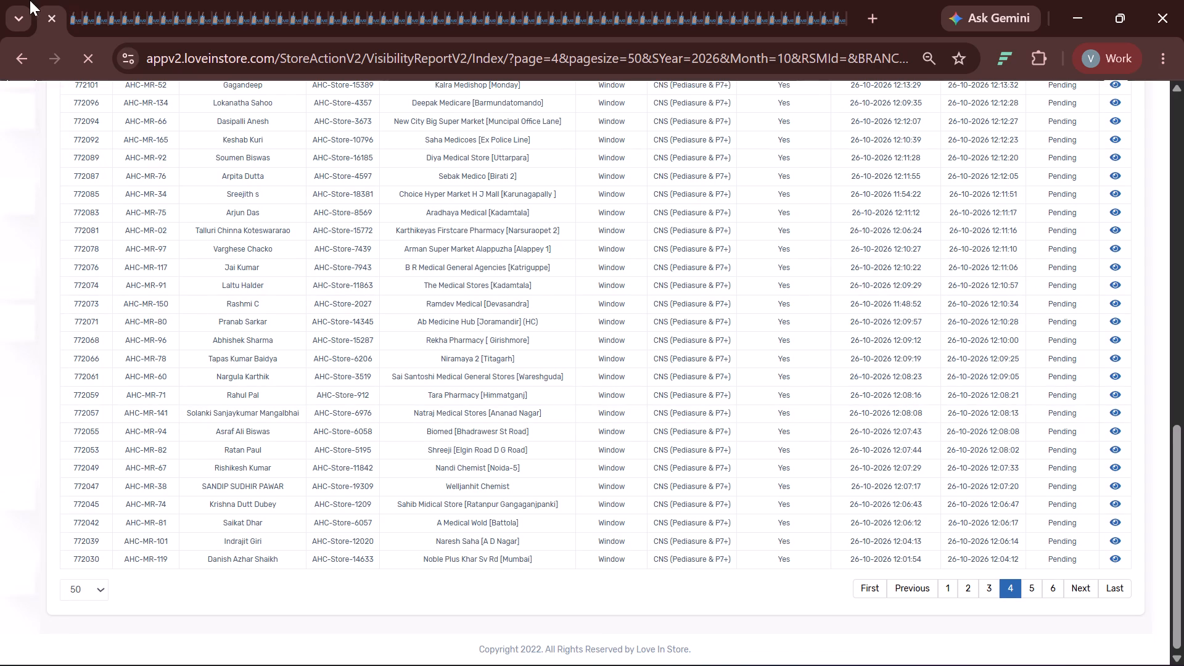
right_click(51, 38)
right_click(51, 32)
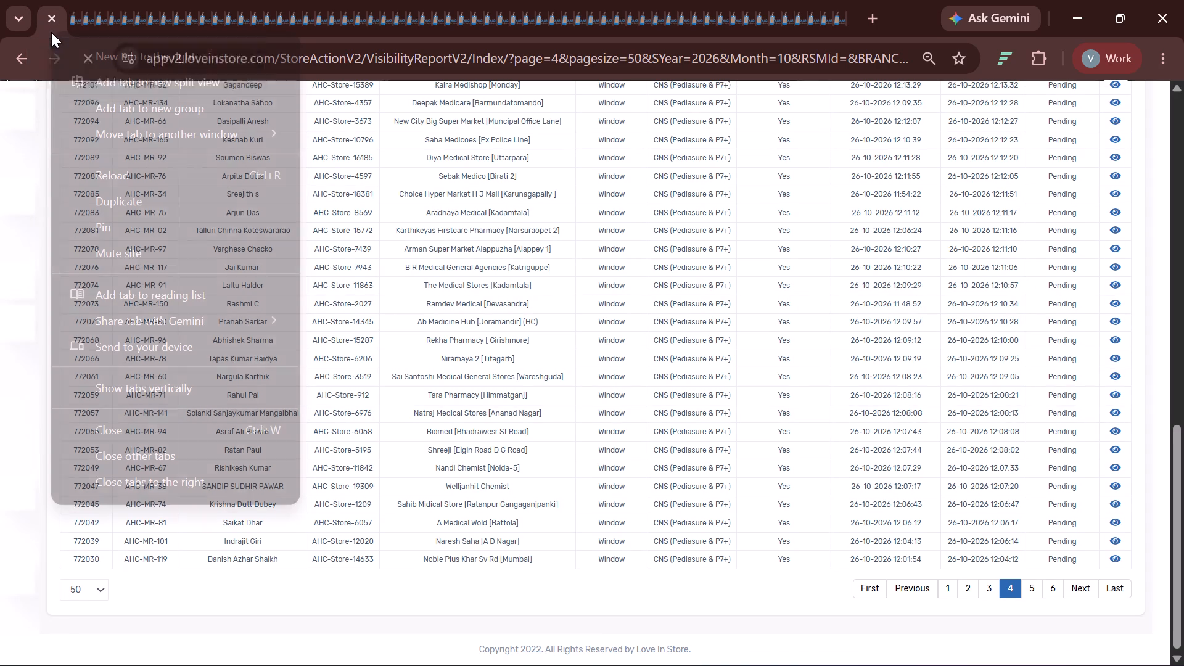
click(197, 482)
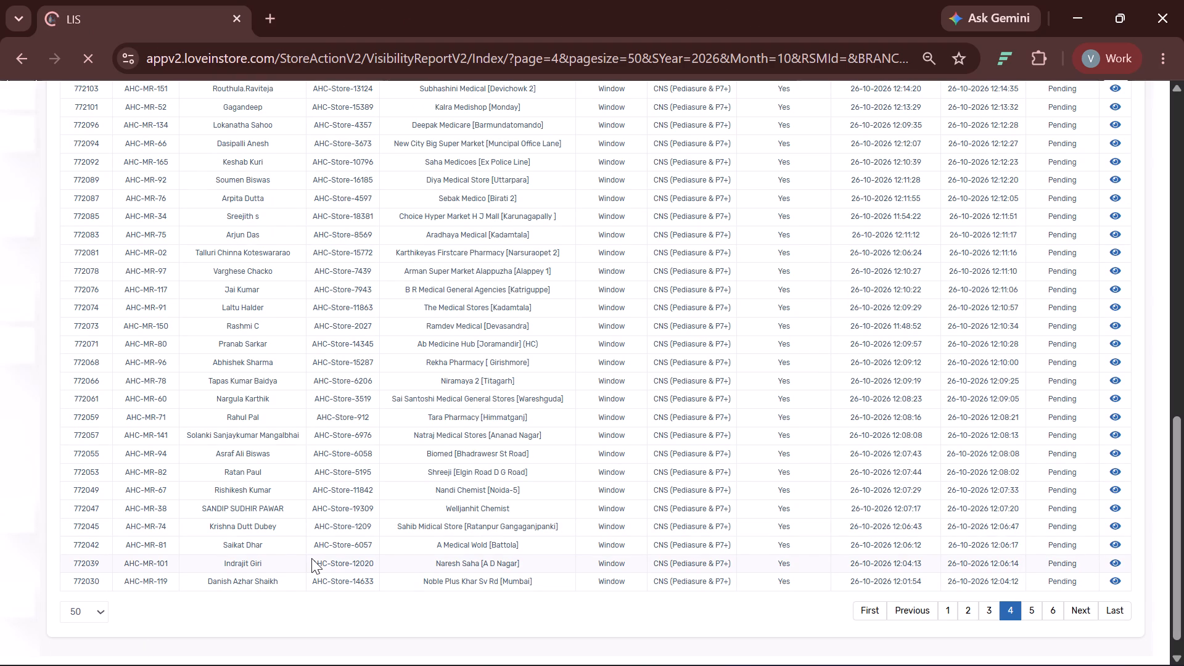
key(ctrl+r)
Open each pending visit from 772151 down to 772134 on page 4 of the list in its own tab.
scroll(1042, 350, up, 5)
scroll(1042, 350, down, 3)
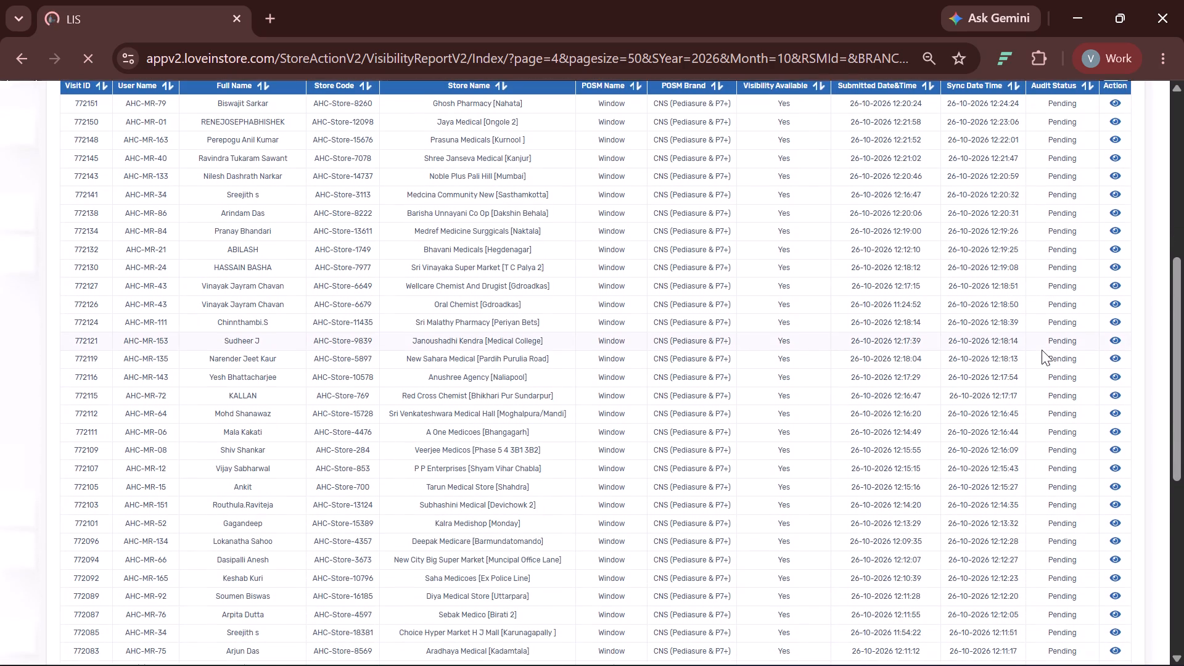
ctrl+click(1114, 96)
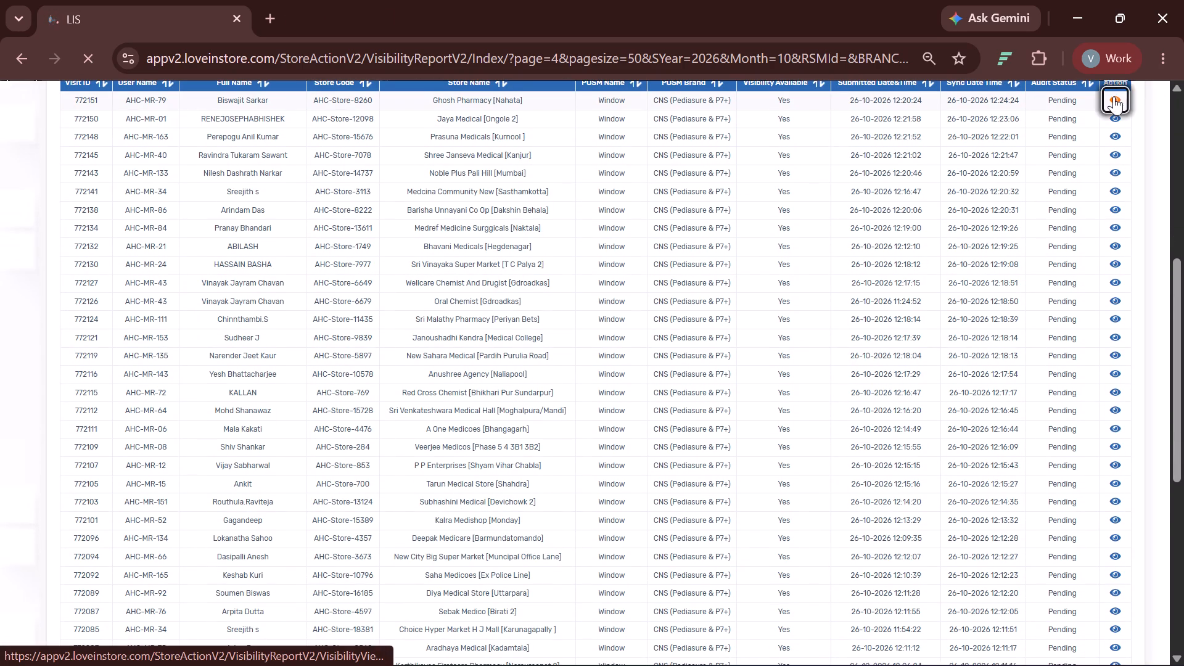
ctrl+click(1114, 120)
ctrl+click(1114, 135)
ctrl+click(1114, 155)
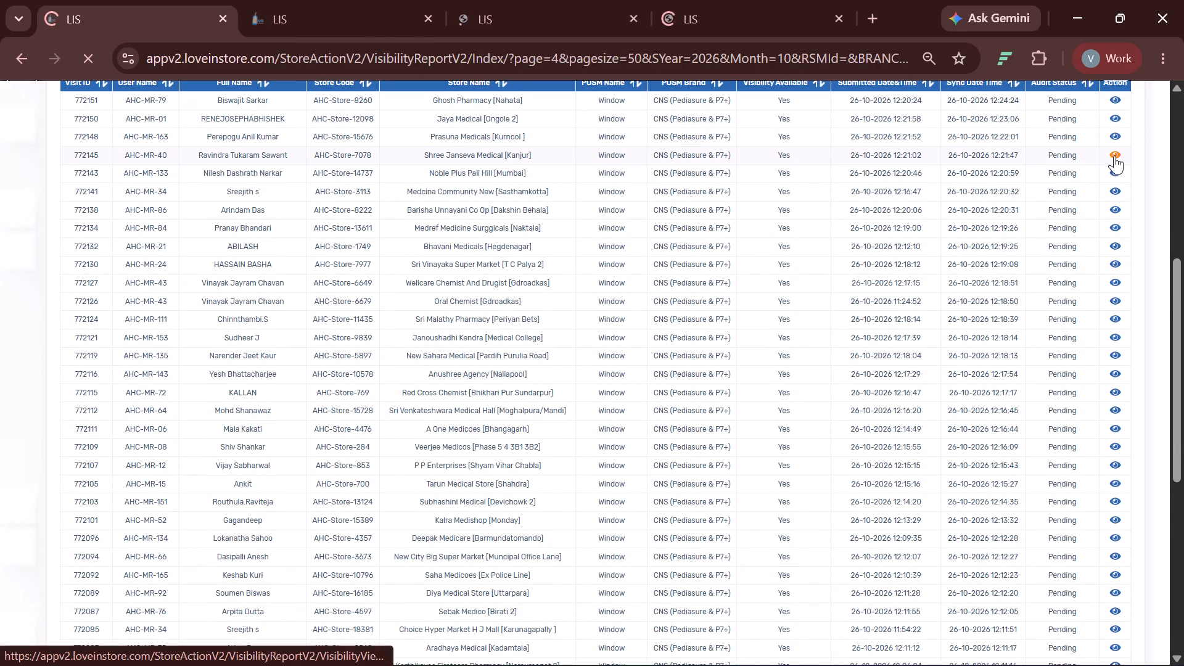
ctrl+click(1114, 176)
ctrl+click(1114, 192)
ctrl+click(1115, 203)
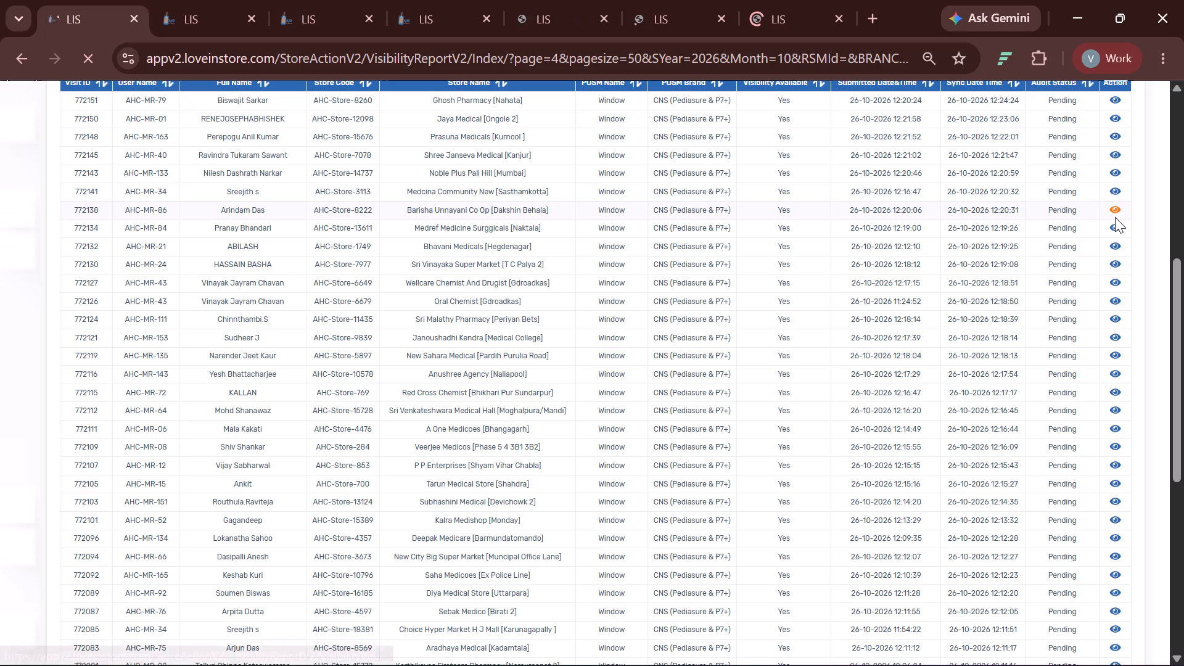
ctrl+click(1115, 217)
ctrl+click(1115, 215)
ctrl+click(1115, 224)
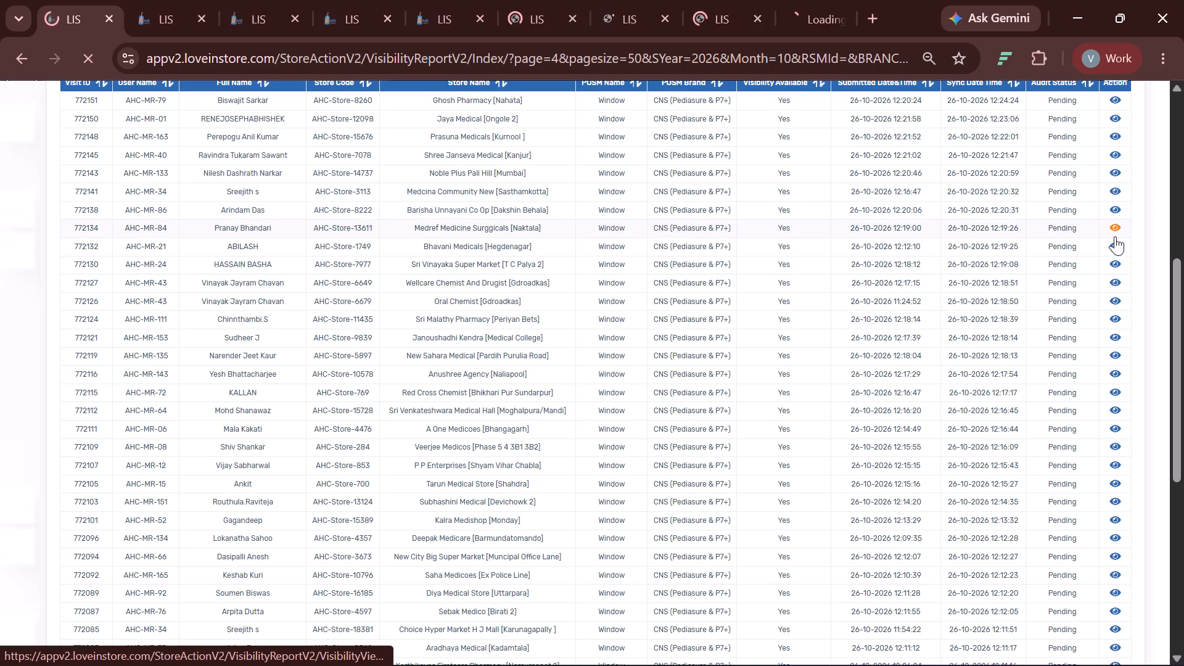
Open each pending visit from 772132 down to 772112 in its own tab.
ctrl+click(1115, 245)
ctrl+click(1116, 269)
ctrl+click(1116, 286)
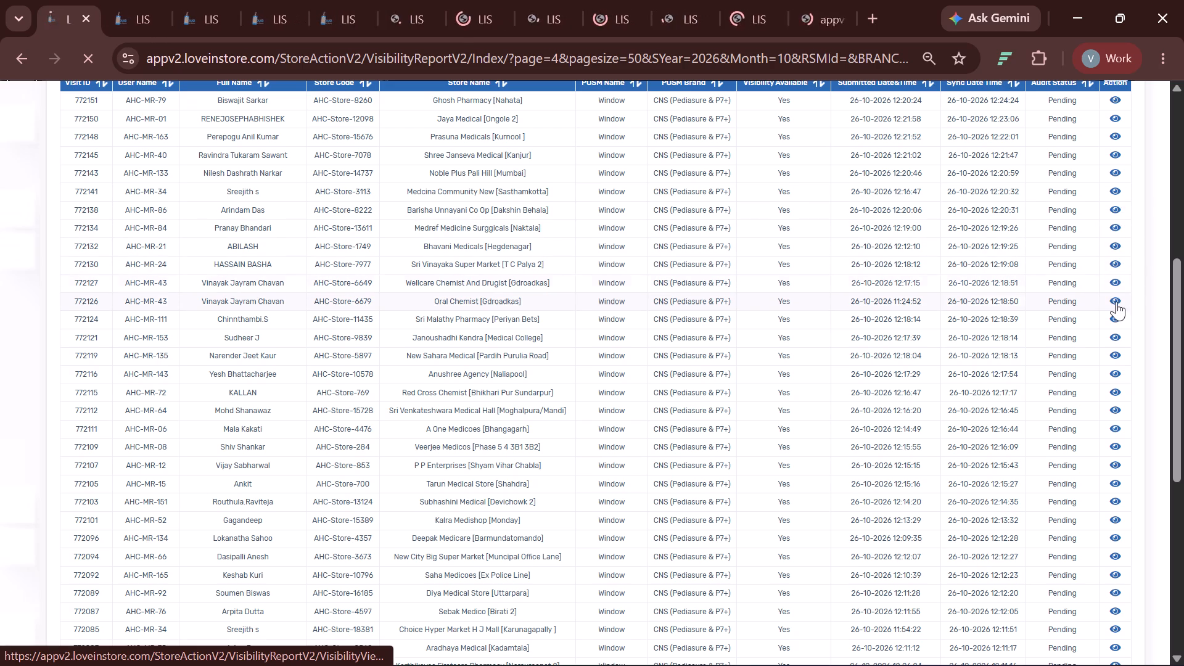
ctrl+click(1116, 302)
ctrl+click(1116, 321)
ctrl+click(1116, 340)
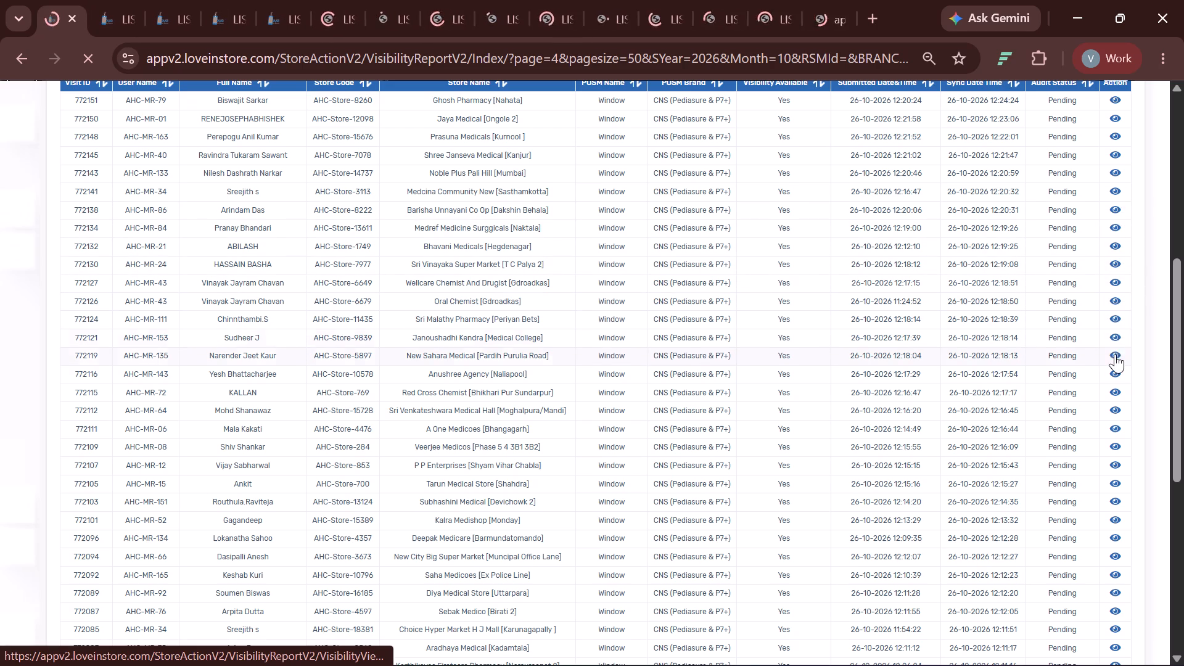
ctrl+click(1115, 354)
ctrl+click(1115, 374)
ctrl+click(1115, 389)
ctrl+click(1119, 409)
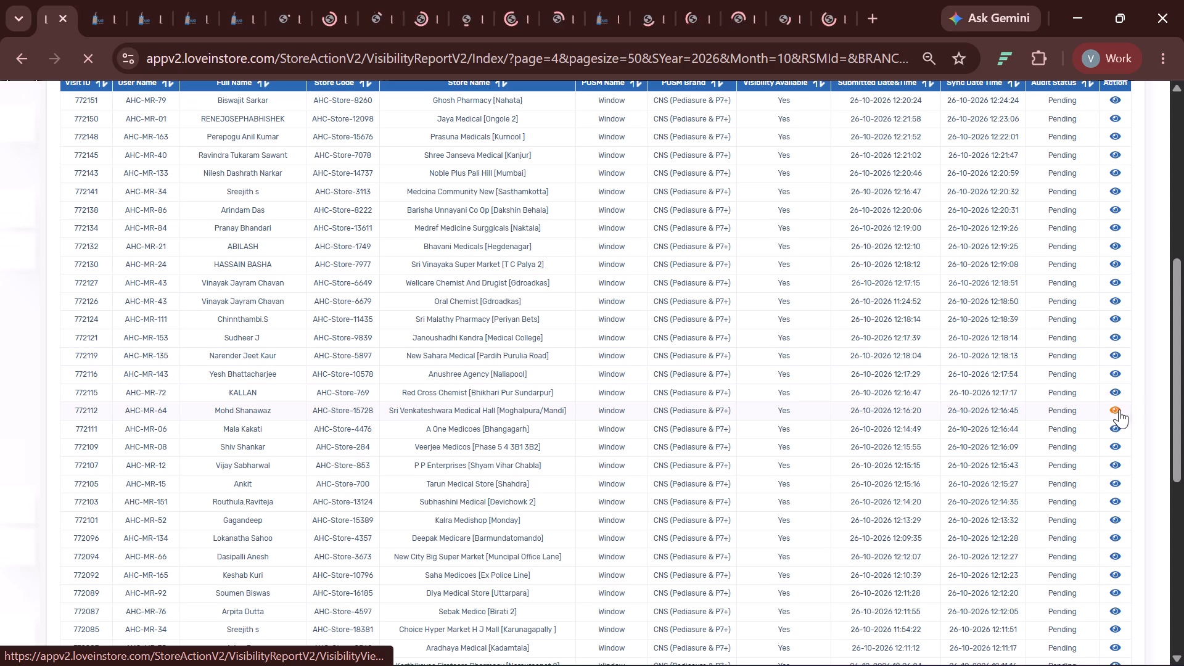
ctrl+click(1119, 424)
ctrl+click(1116, 447)
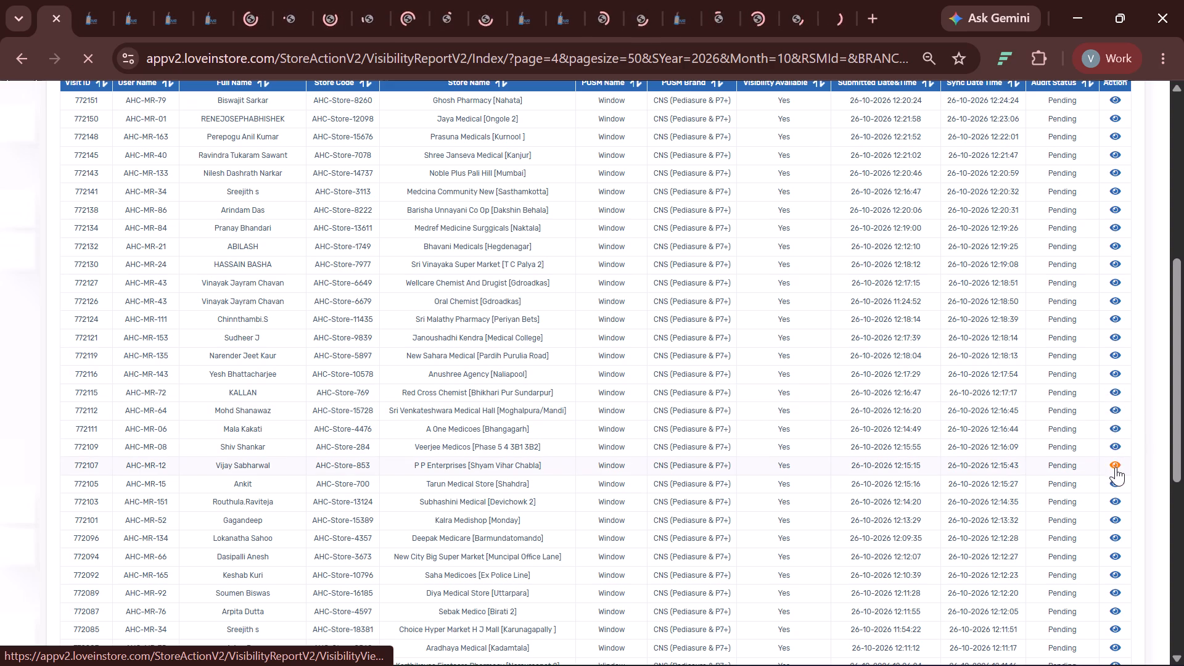
ctrl+click(1116, 467)
ctrl+click(1115, 483)
ctrl+click(1115, 504)
ctrl+click(1115, 518)
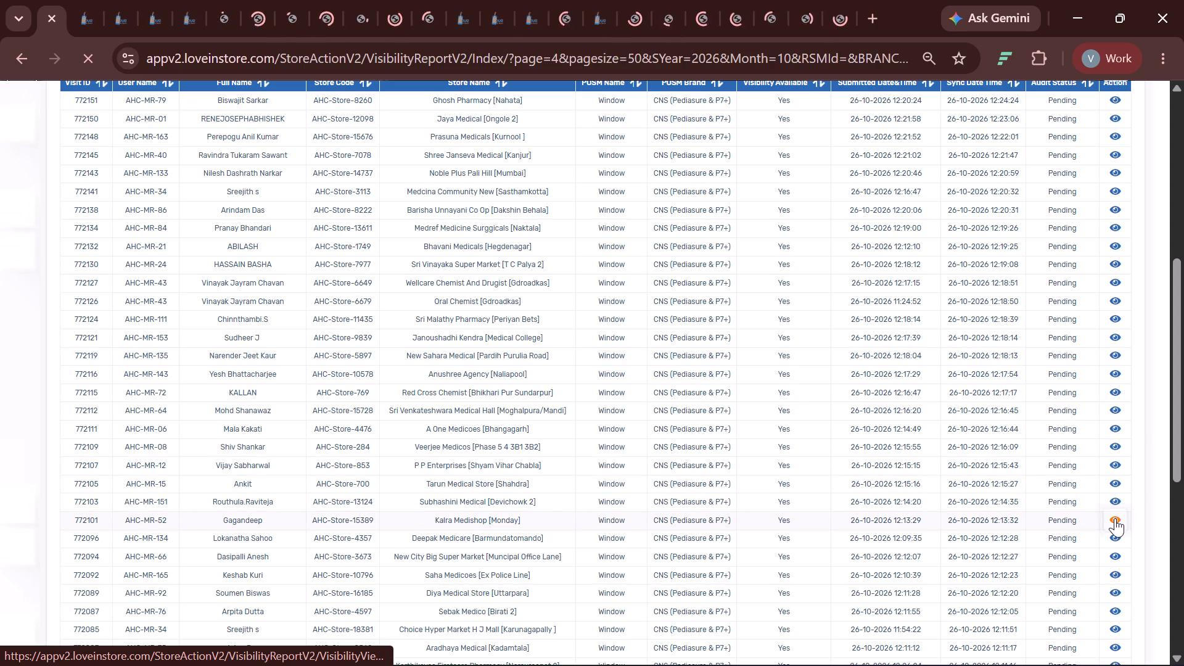
ctrl+click(1115, 532)
ctrl+click(1115, 539)
ctrl+click(1115, 557)
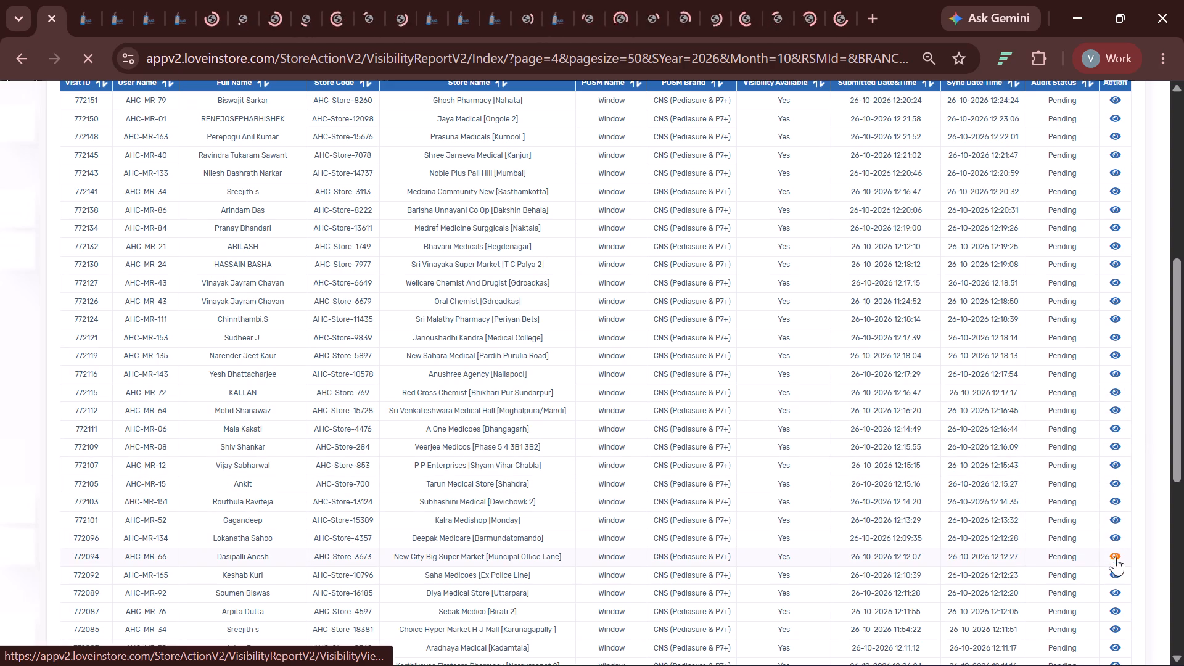
Open each pending visit from 772092 down to 772083 in its own tab.
ctrl+click(1116, 569)
ctrl+click(1116, 576)
ctrl+click(1116, 594)
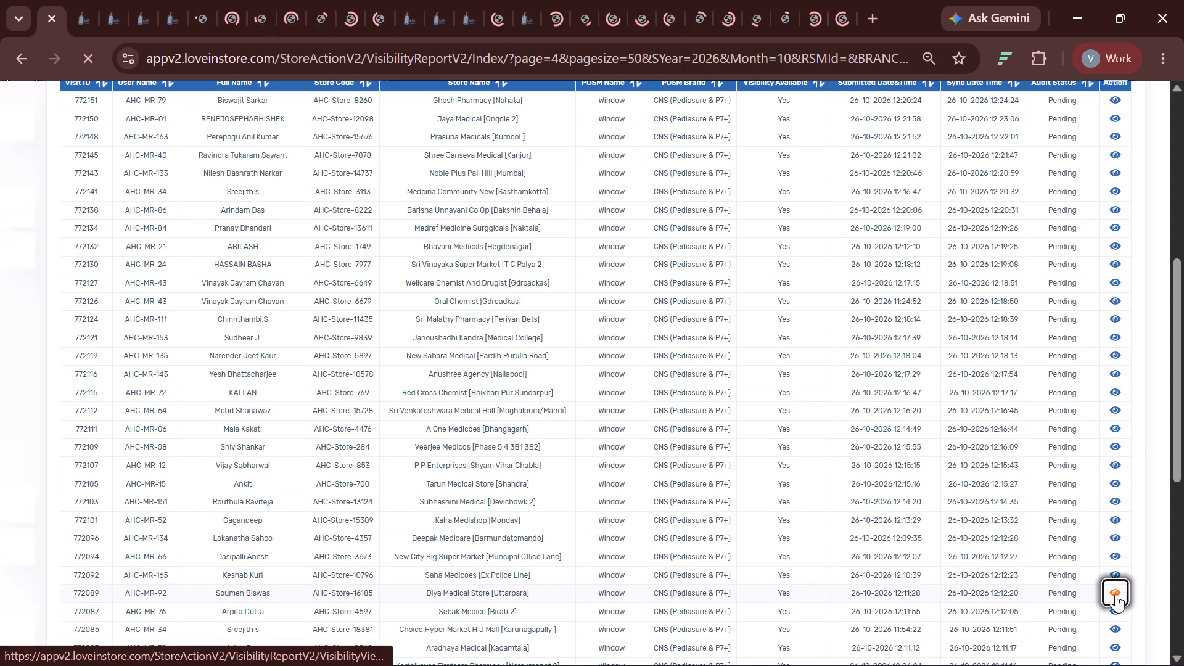
ctrl+click(1114, 608)
ctrl+click(1114, 623)
ctrl+click(1113, 641)
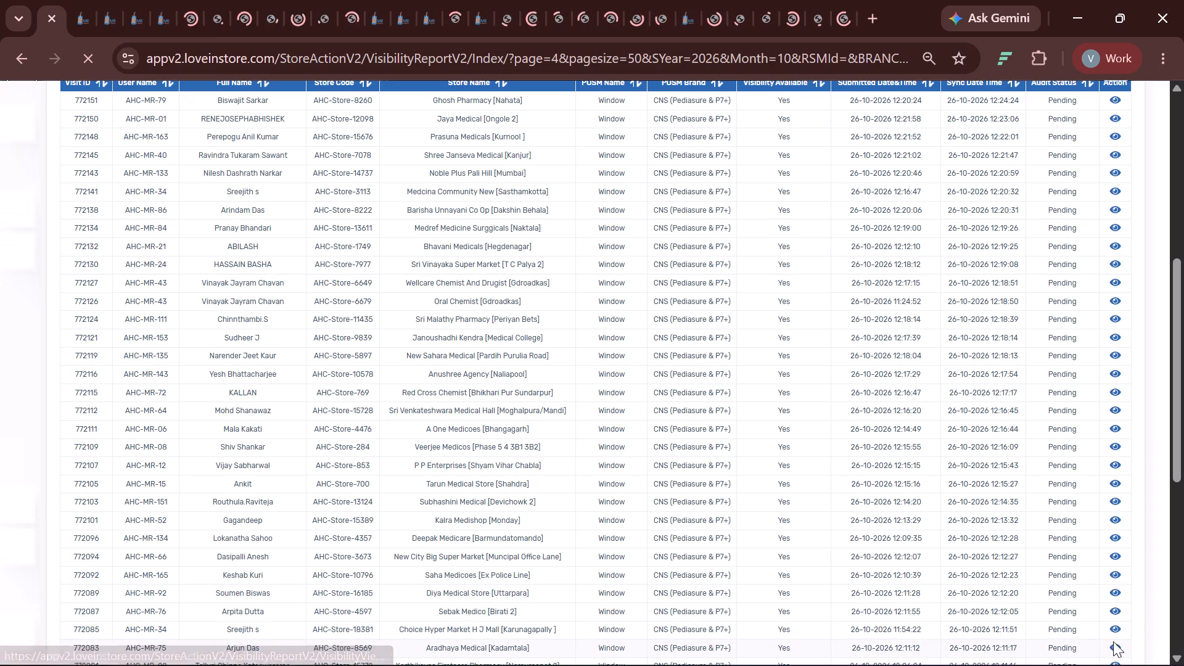
ctrl+click(1113, 643)
ctrl+double_click(1045, 654)
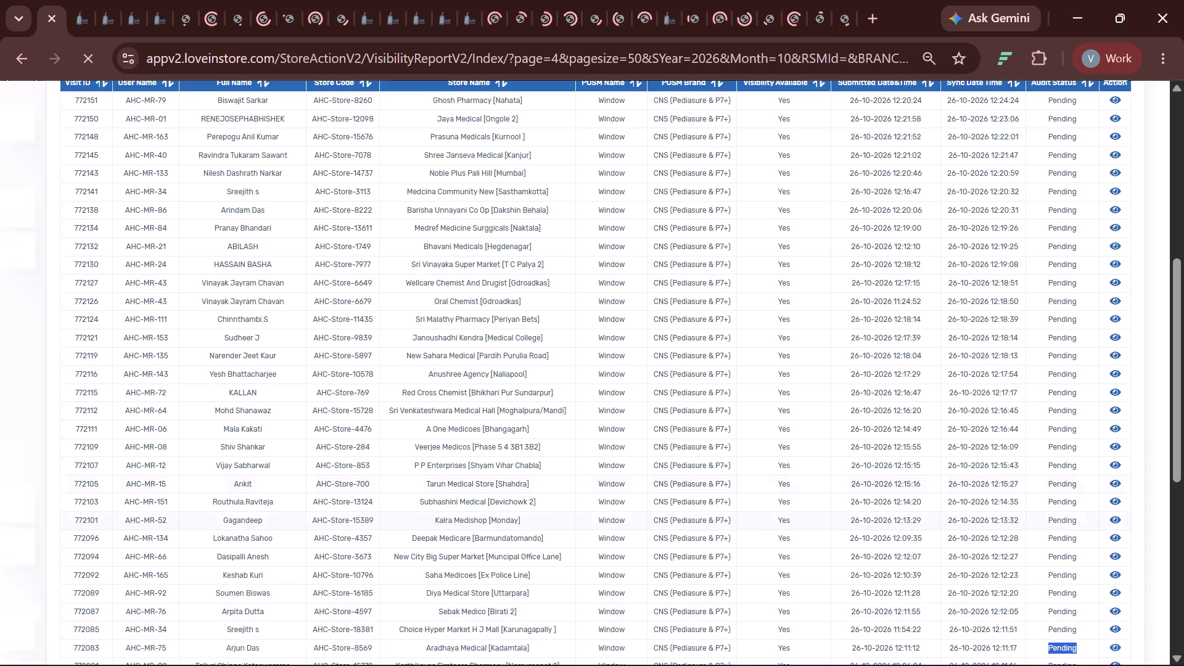
scroll(1056, 487, down, 6)
ctrl+click(1113, 230)
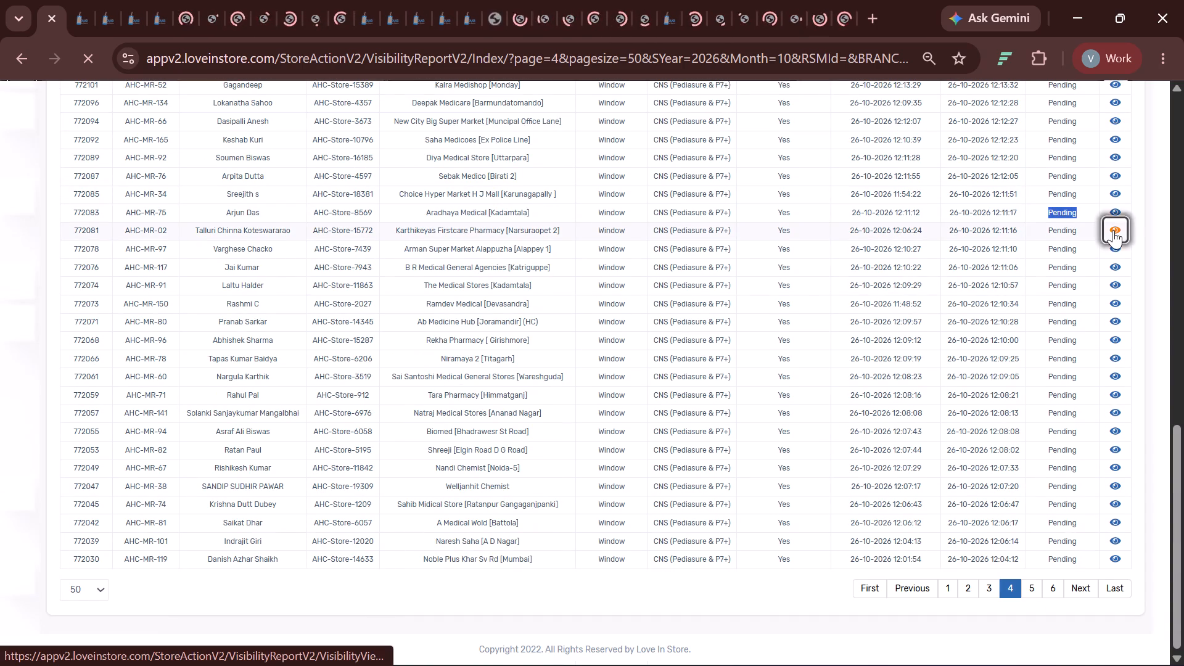
ctrl+click(1116, 252)
ctrl+click(1116, 270)
ctrl+click(1116, 288)
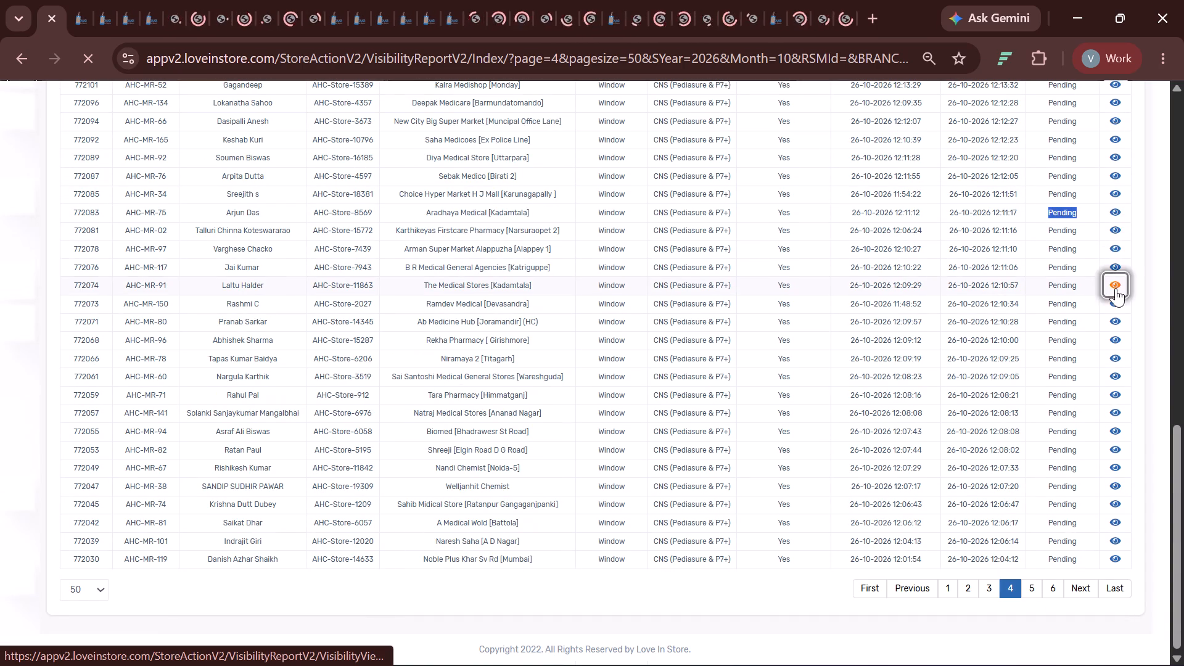
ctrl+click(1116, 303)
ctrl+click(1116, 319)
ctrl+click(1116, 335)
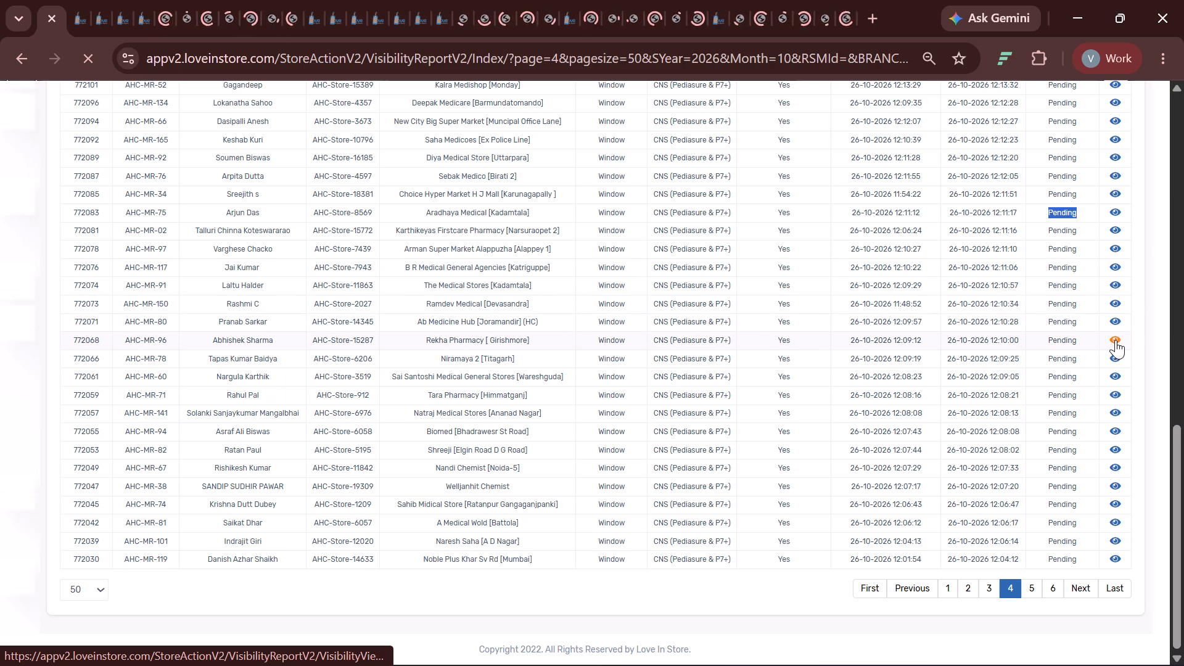
ctrl+click(1116, 351)
ctrl+click(1116, 375)
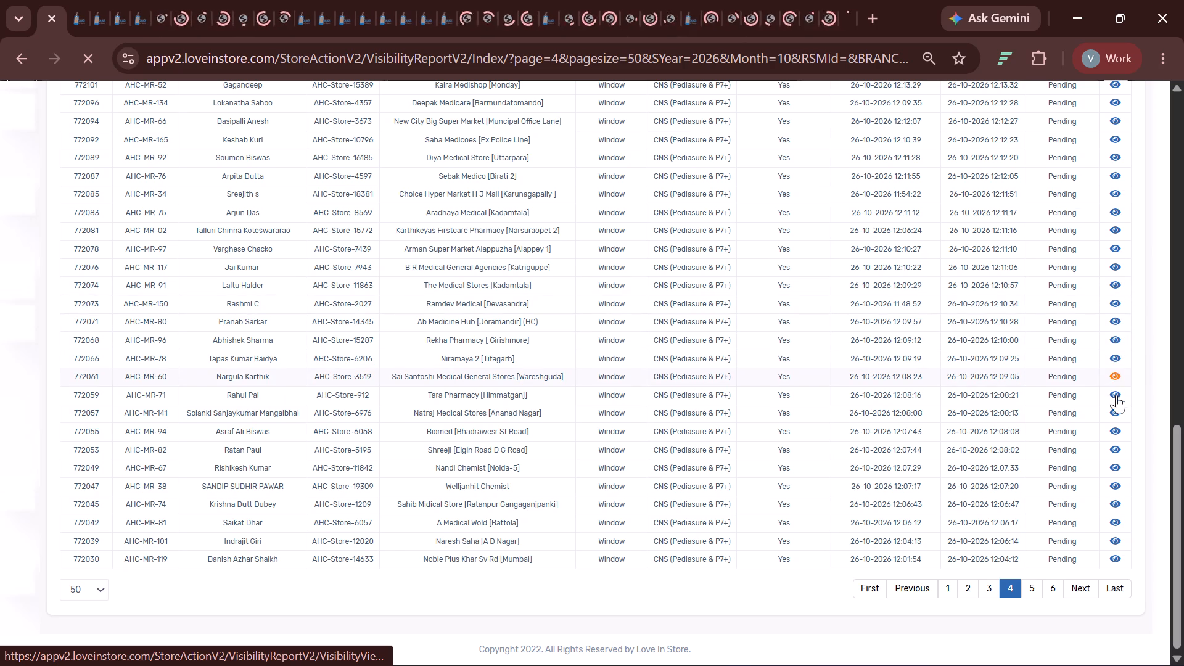
ctrl+click(1116, 395)
Open each remaining pending visit on page 4, from 772057 down to 772030, in its own tab.
ctrl+click(1116, 411)
ctrl+click(1116, 427)
ctrl+click(1116, 445)
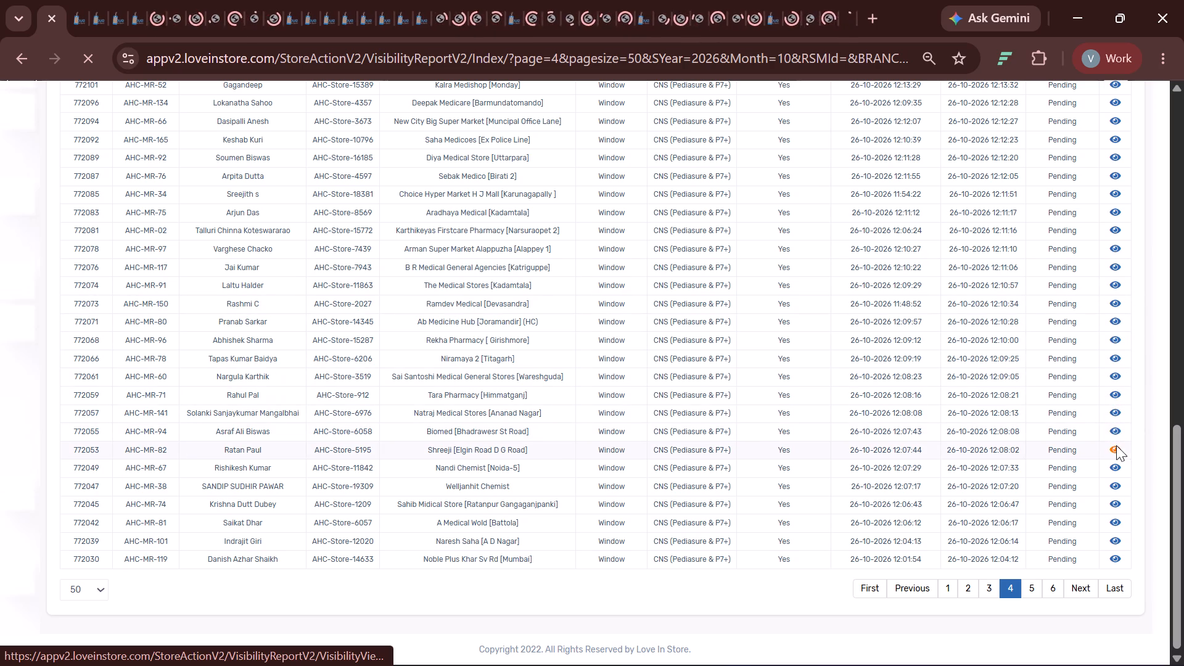
ctrl+click(1116, 465)
ctrl+click(1116, 486)
ctrl+click(1117, 506)
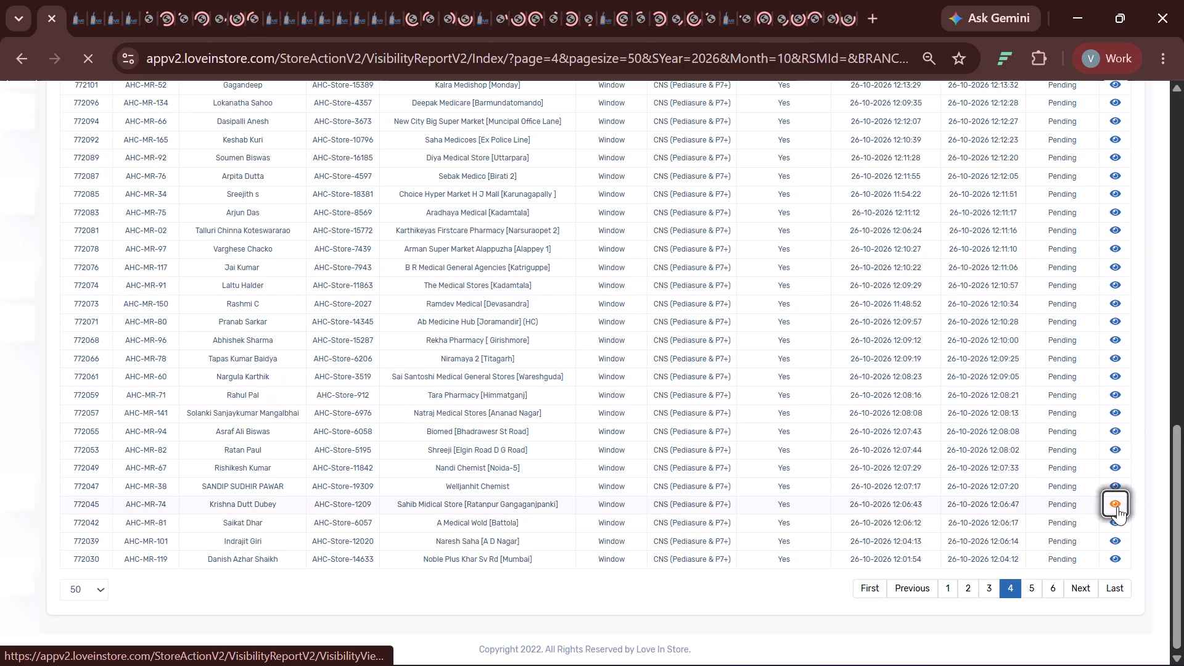
ctrl+drag(1117, 506, 1183, 529)
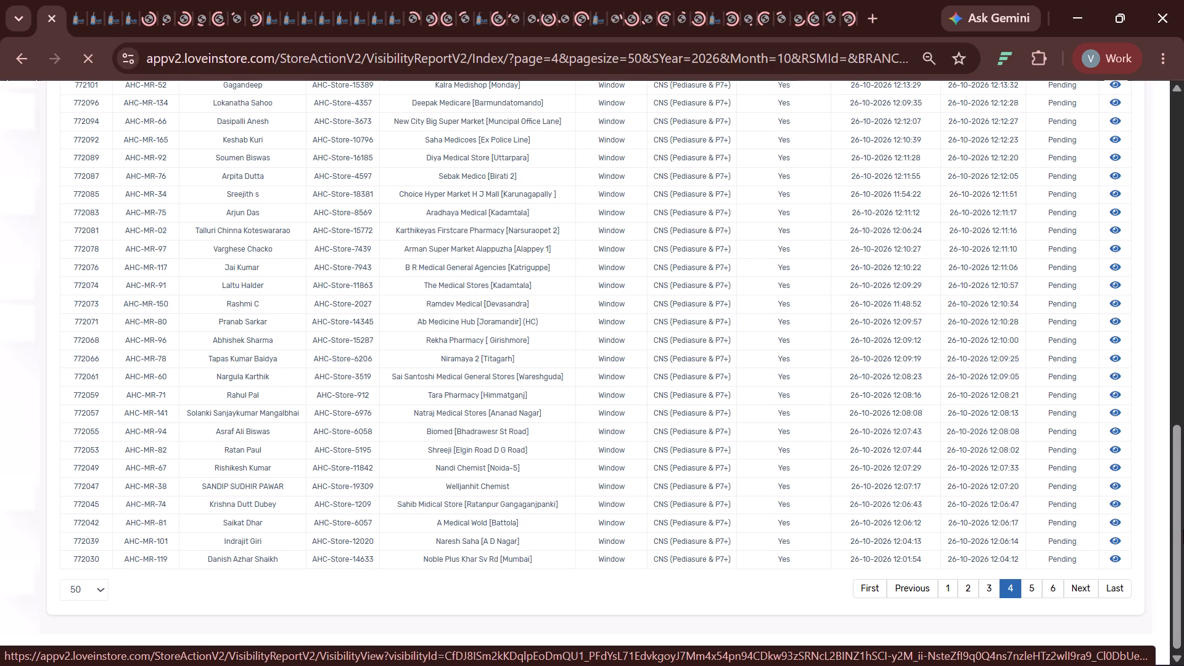
ctrl+drag(1183, 529, 1120, 533)
ctrl+click(1112, 522)
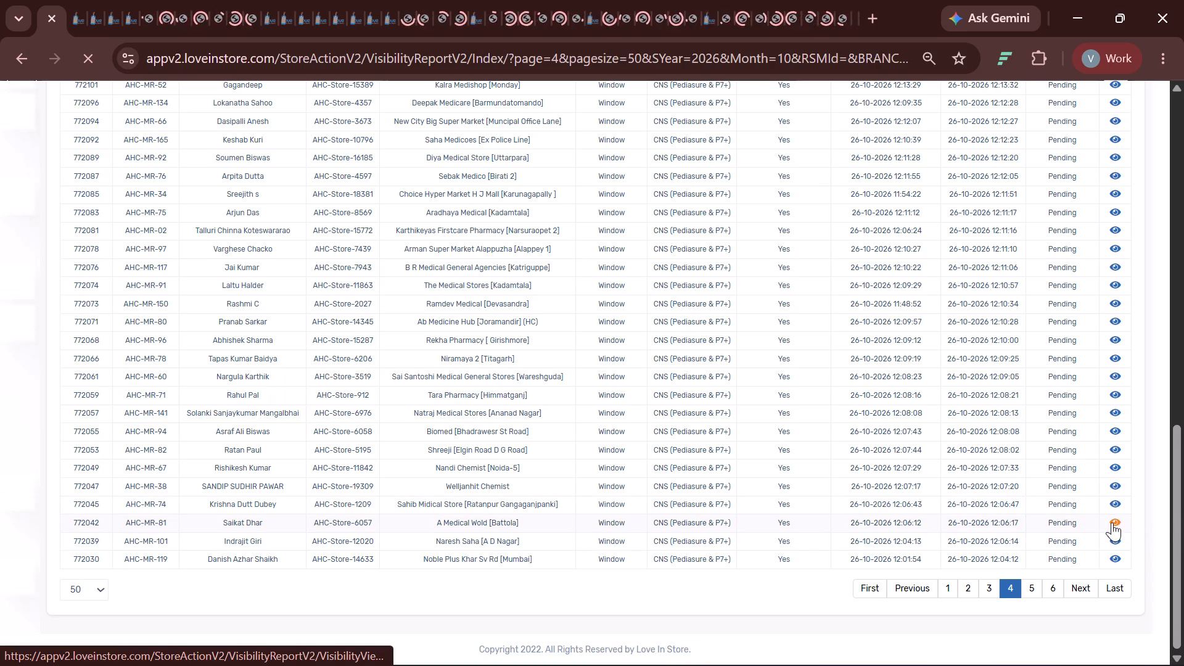
ctrl+click(1114, 539)
ctrl+click(1114, 556)
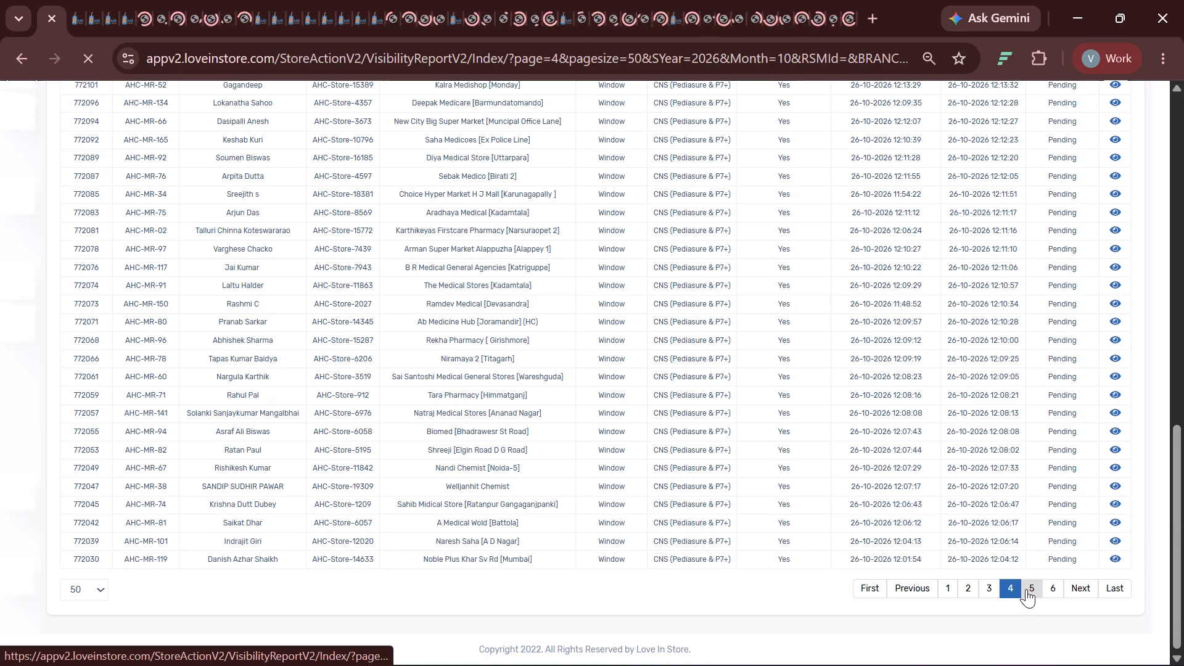
Go to page 5 of the visibility list and open each pending visit from 772027 down to 772011 in its own tab.
click(1026, 589)
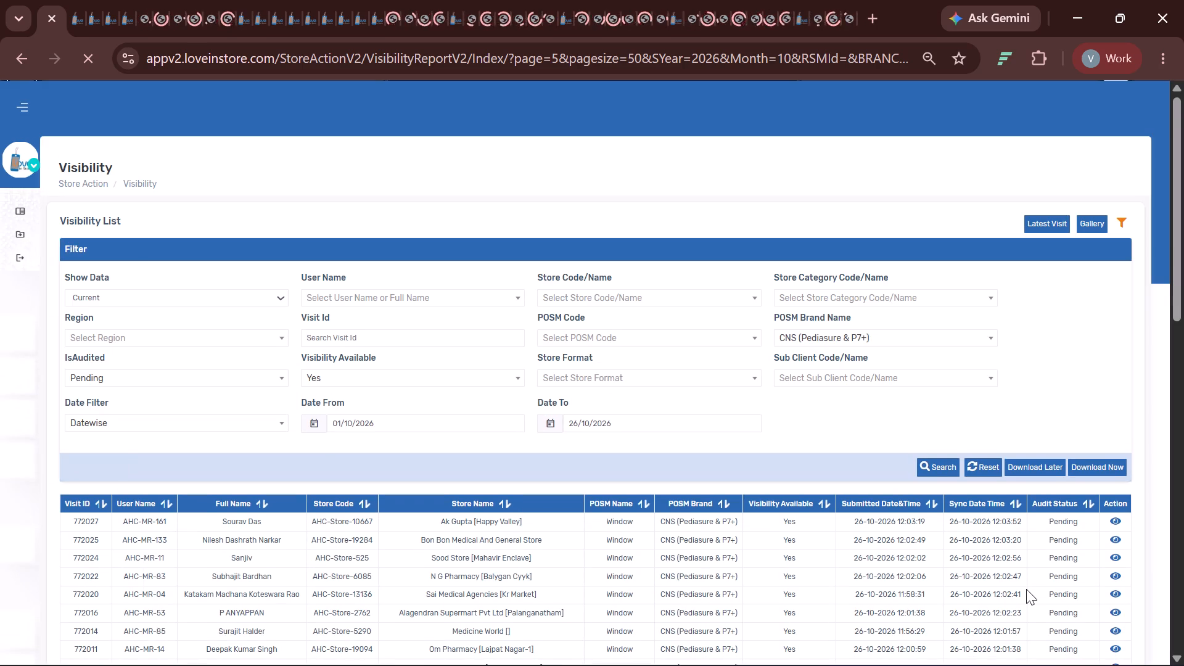
scroll(1026, 589, down, 5)
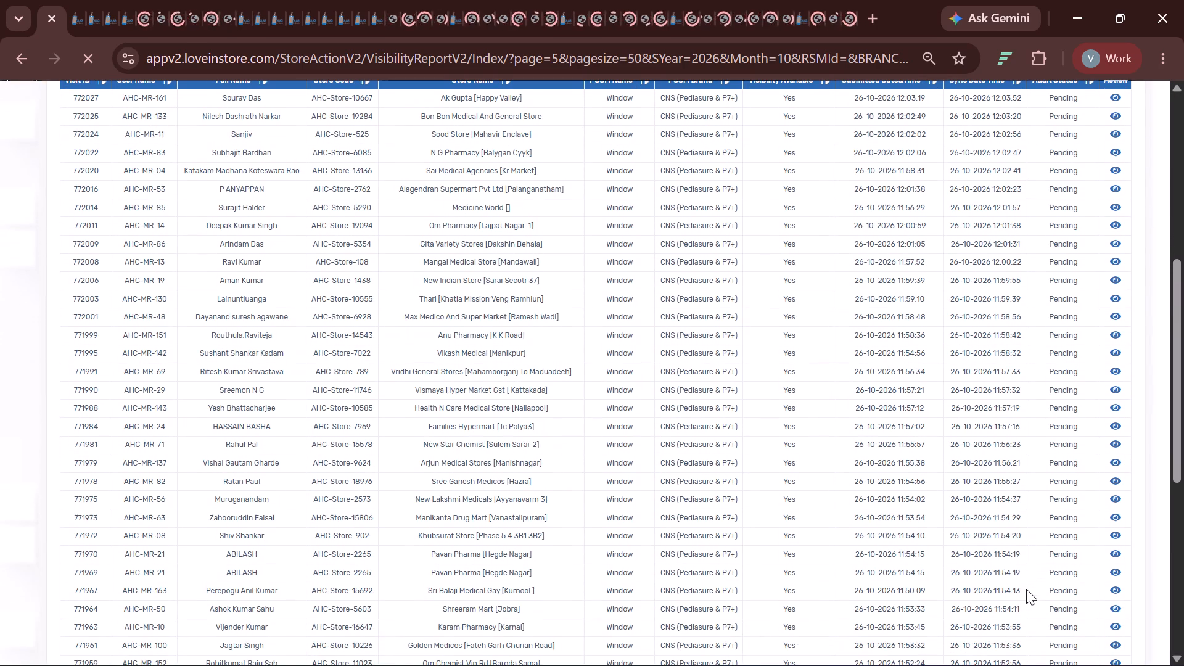
ctrl+click(1117, 102)
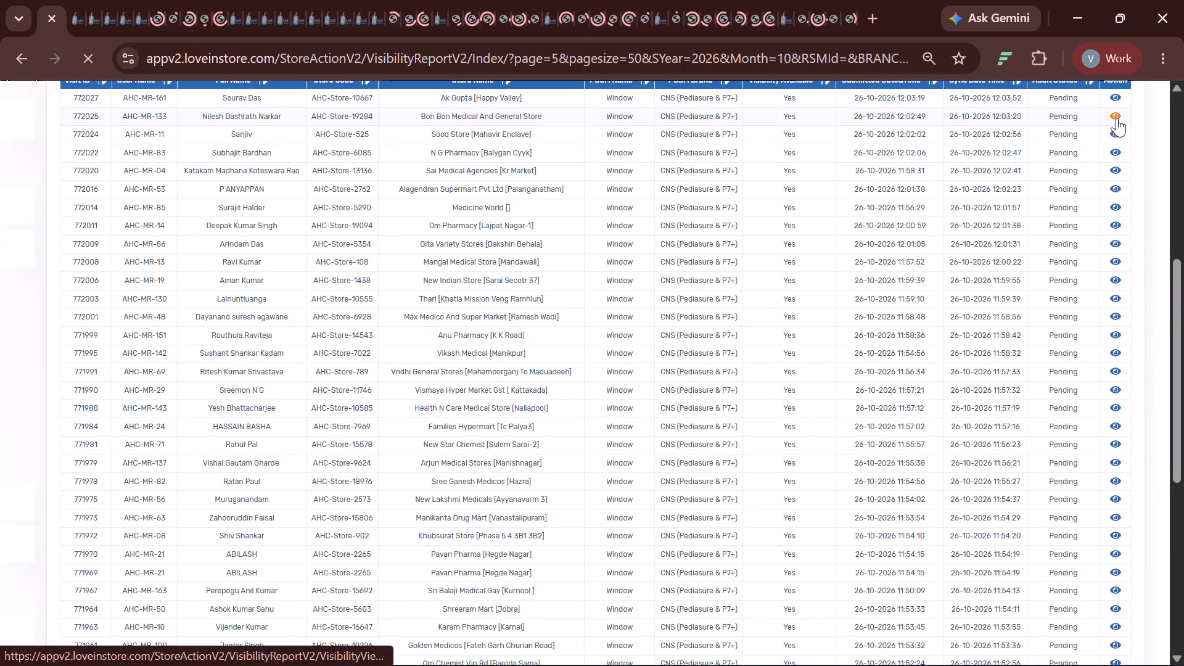
ctrl+click(1117, 118)
ctrl+click(1116, 126)
ctrl+click(1116, 135)
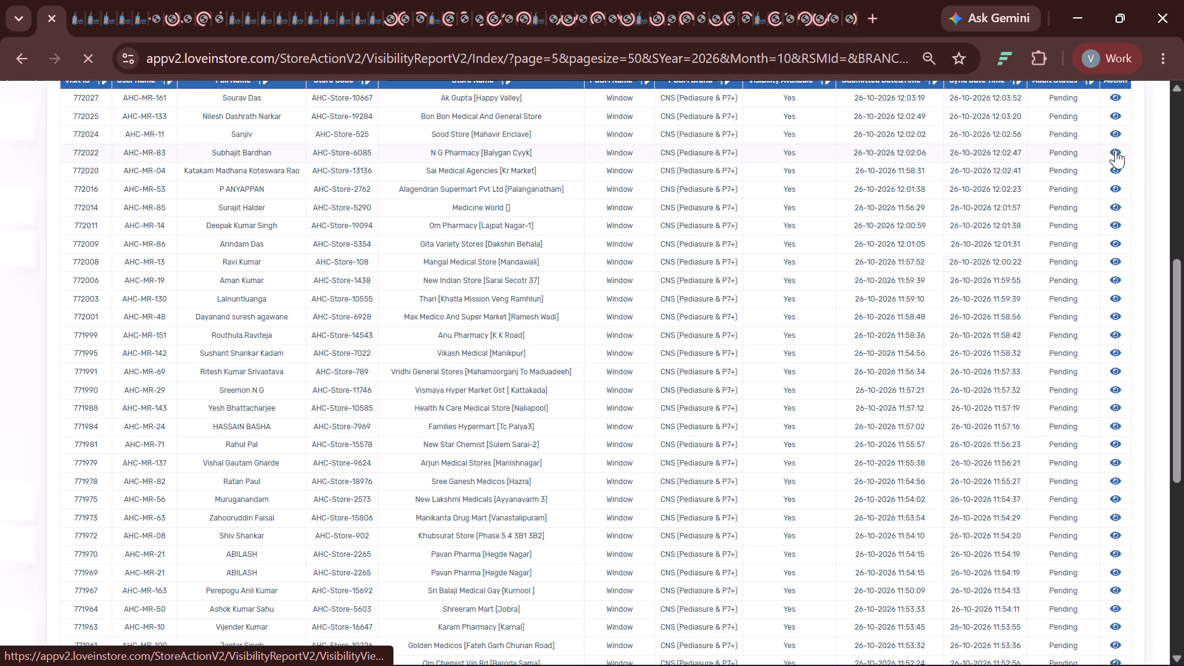
ctrl+click(1116, 150)
ctrl+click(1117, 168)
ctrl+click(1117, 184)
ctrl+click(1117, 200)
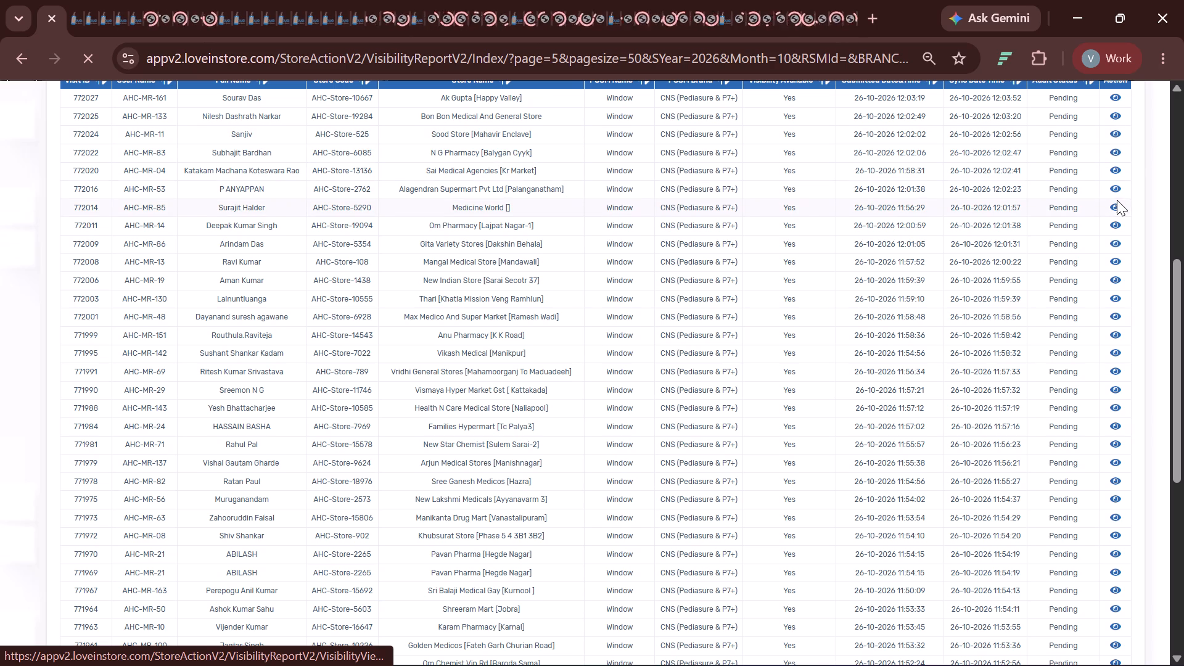
ctrl+click(1116, 214)
ctrl+click(1115, 208)
ctrl+click(1117, 221)
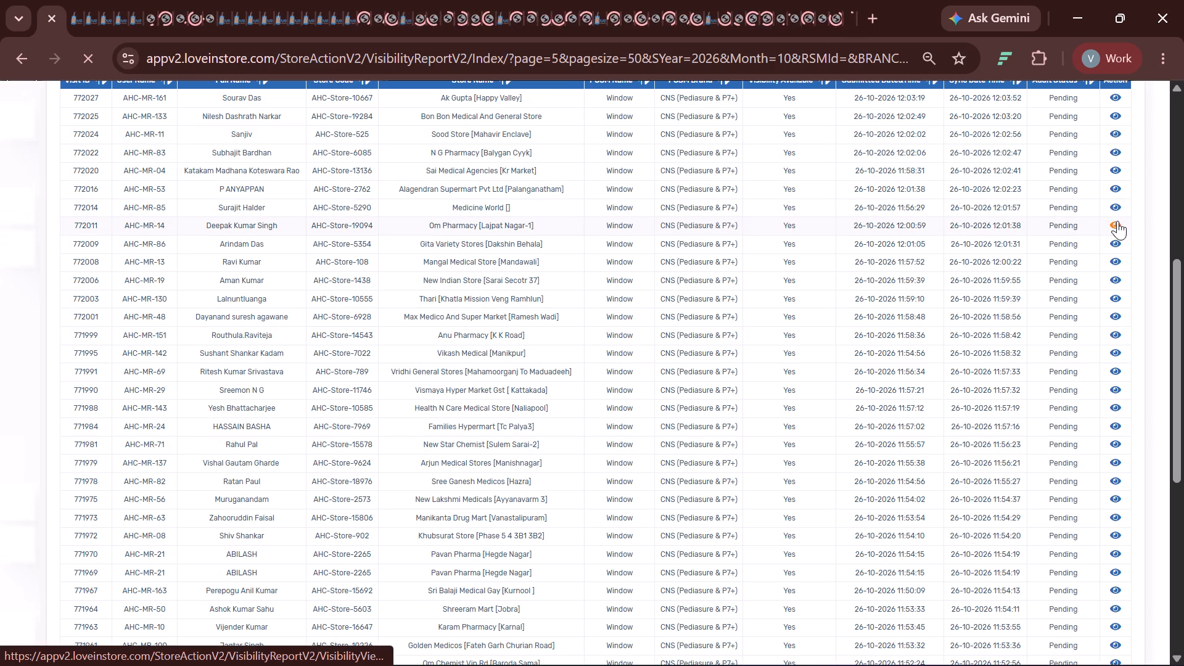
Open each pending visit from 772009 down to 771984 in its own tab.
ctrl+click(1117, 242)
ctrl+click(1117, 261)
ctrl+click(1117, 281)
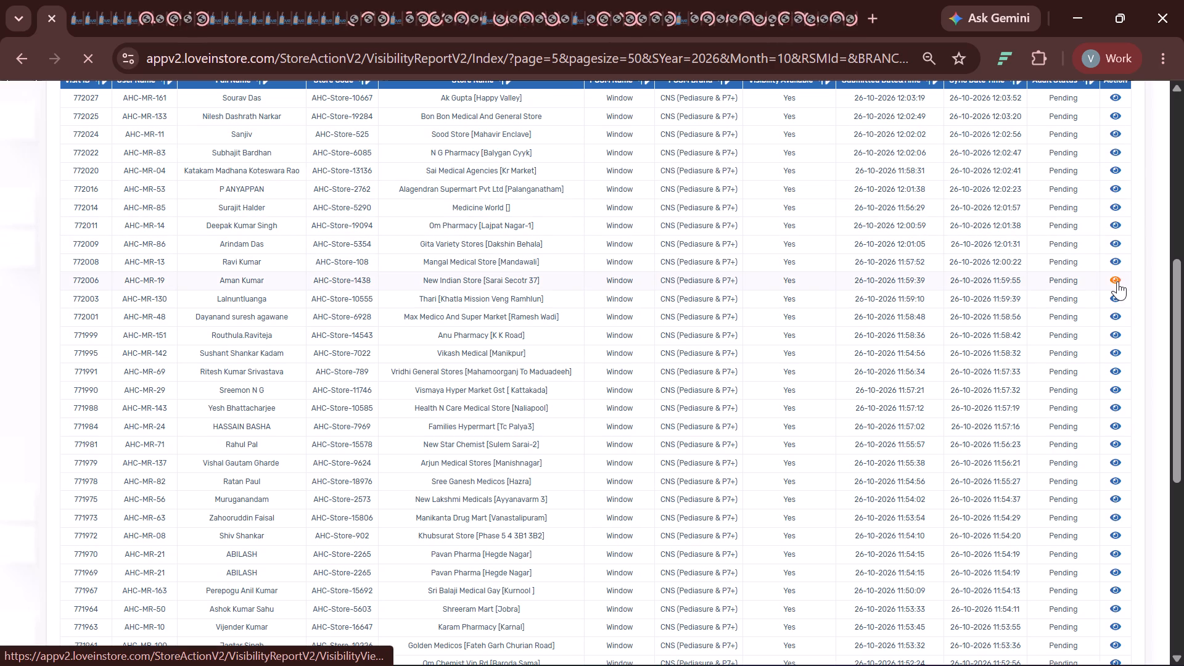
ctrl+click(1117, 297)
ctrl+click(1117, 318)
ctrl+click(1117, 334)
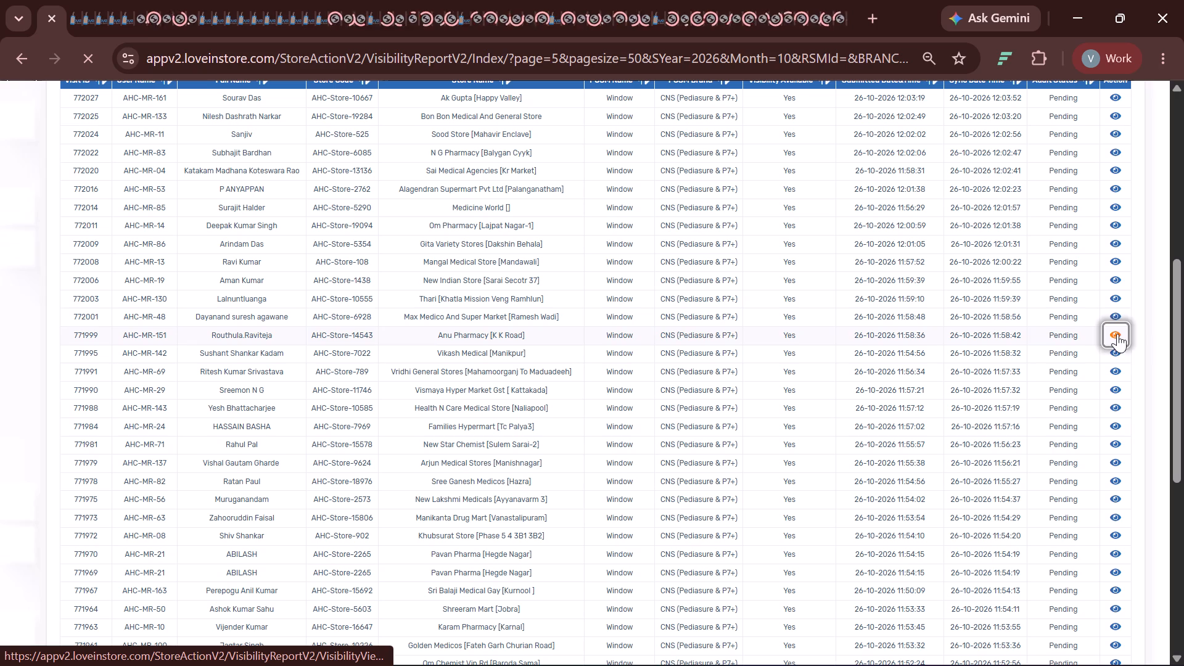
ctrl+click(1117, 349)
ctrl+click(1117, 364)
ctrl+click(1117, 366)
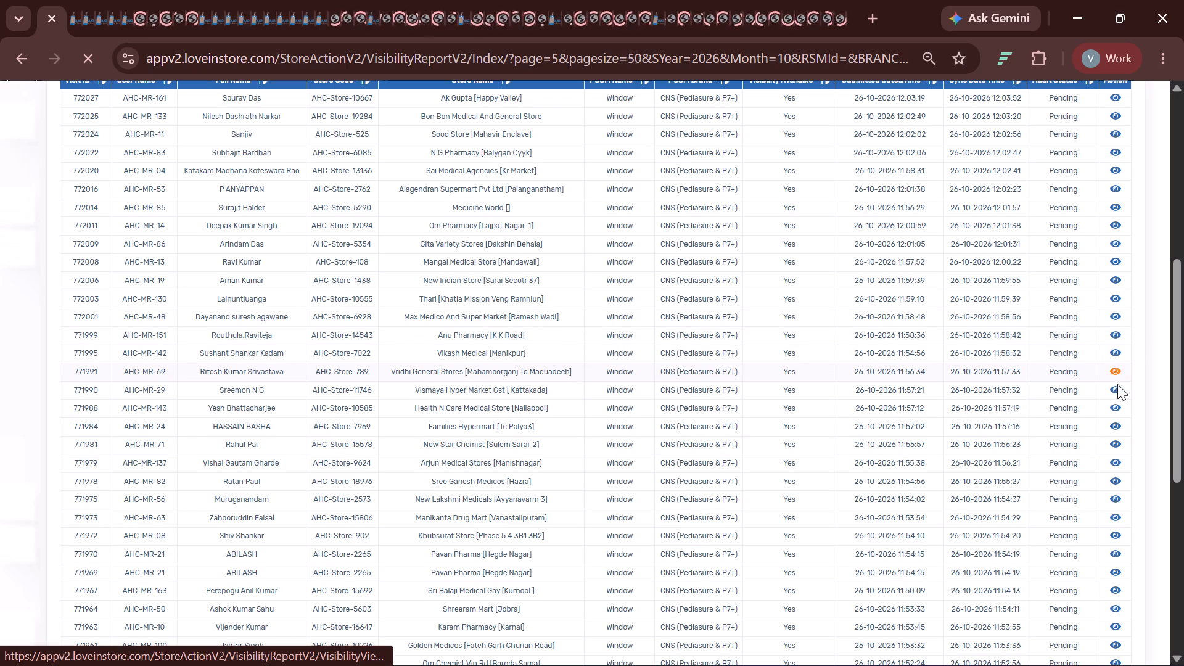
ctrl+click(1117, 388)
ctrl+click(1116, 411)
ctrl+click(1116, 426)
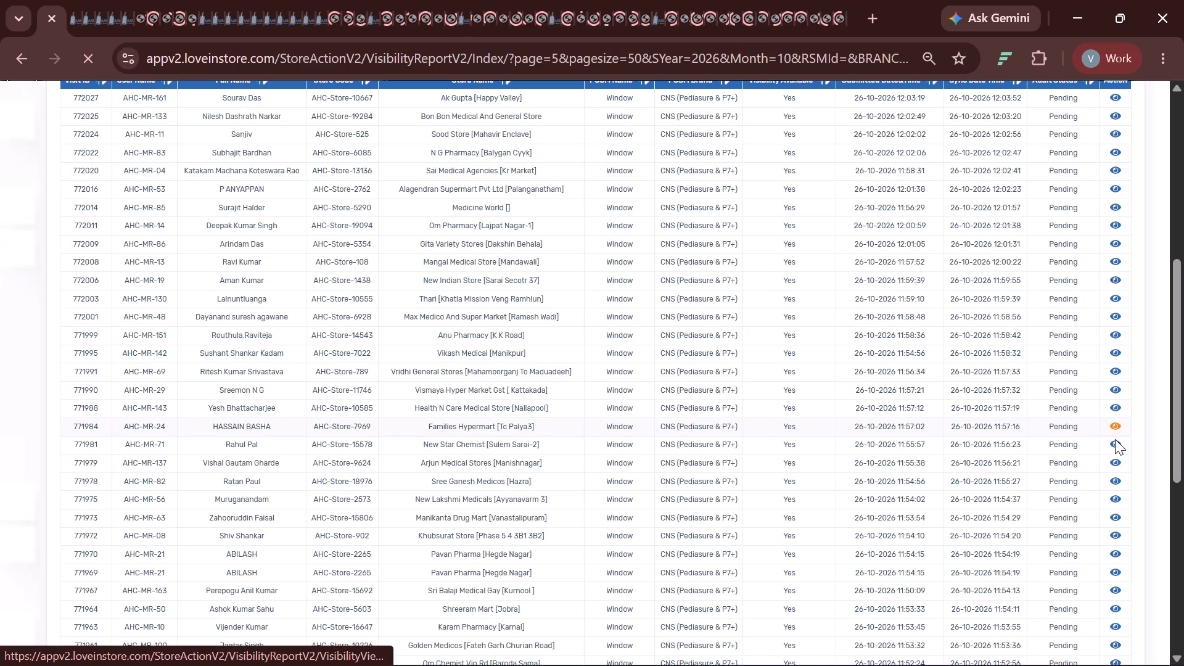
Open each pending visit from 771981 down to 771961 in its own tab.
ctrl+click(1115, 439)
ctrl+click(1116, 460)
ctrl+click(1120, 480)
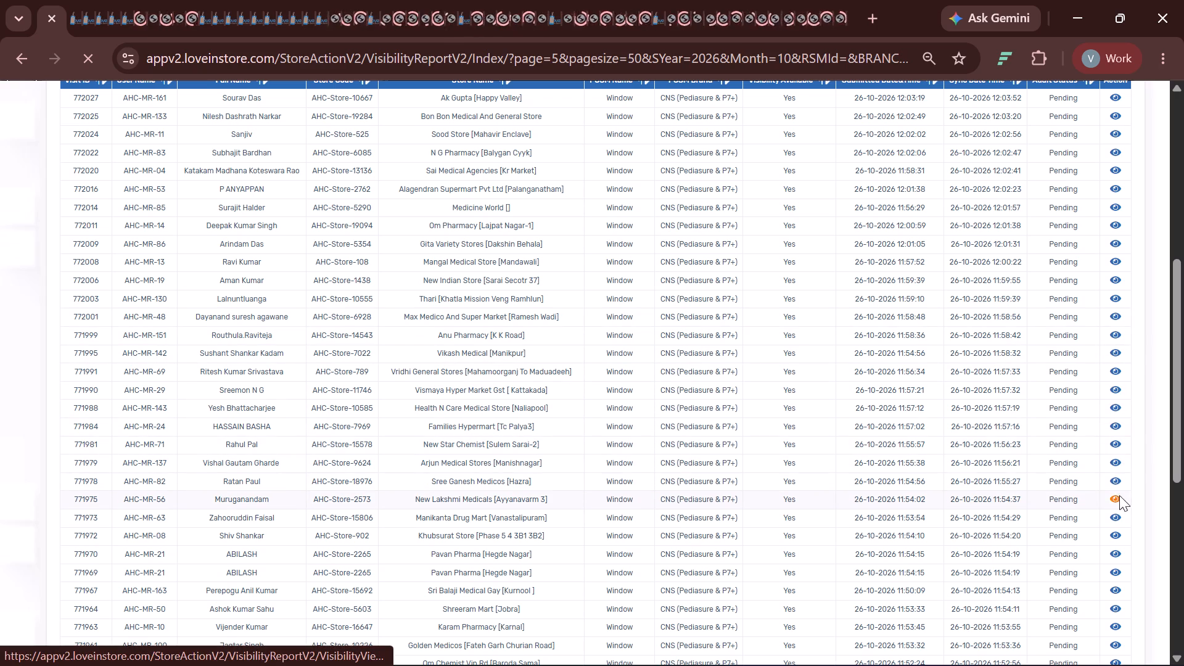
ctrl+click(1119, 495)
ctrl+click(1116, 516)
ctrl+click(1116, 532)
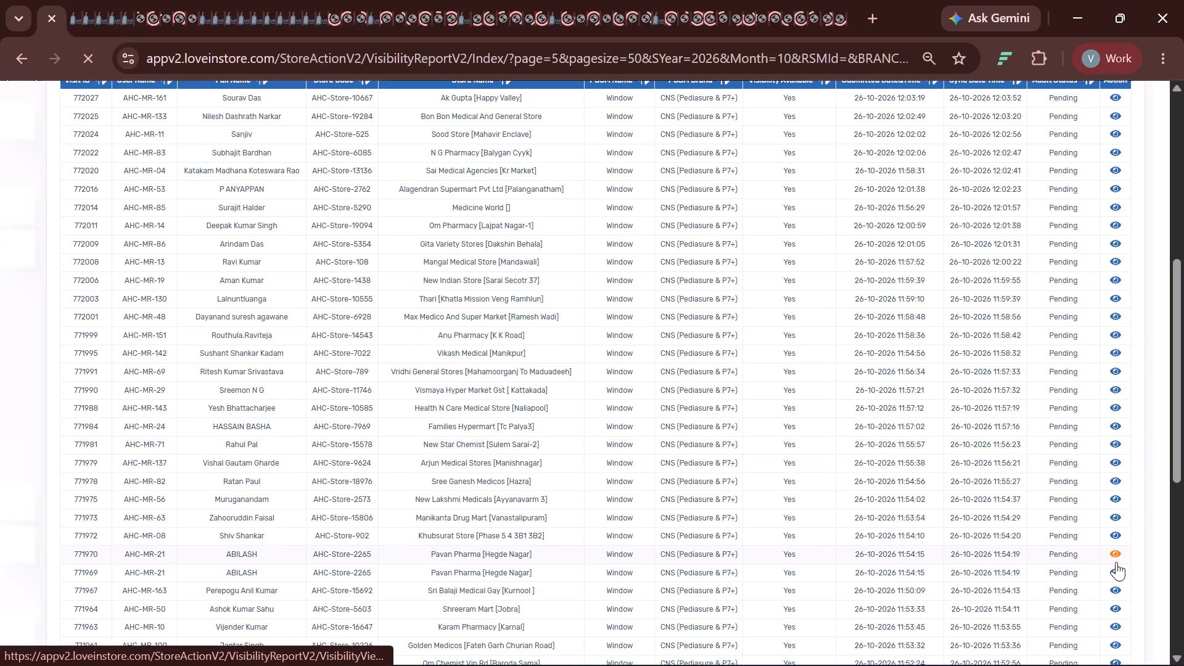
ctrl+click(1116, 562)
ctrl+click(1115, 554)
ctrl+click(1116, 572)
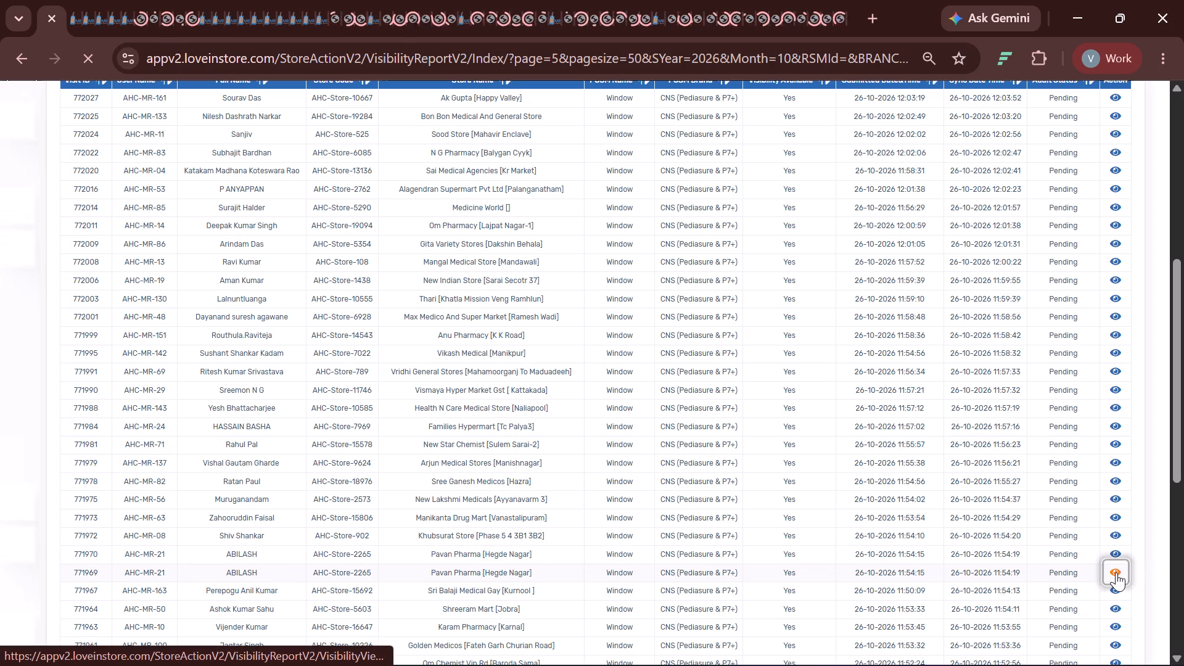
ctrl+click(1116, 585)
ctrl+click(1115, 611)
ctrl+click(1115, 627)
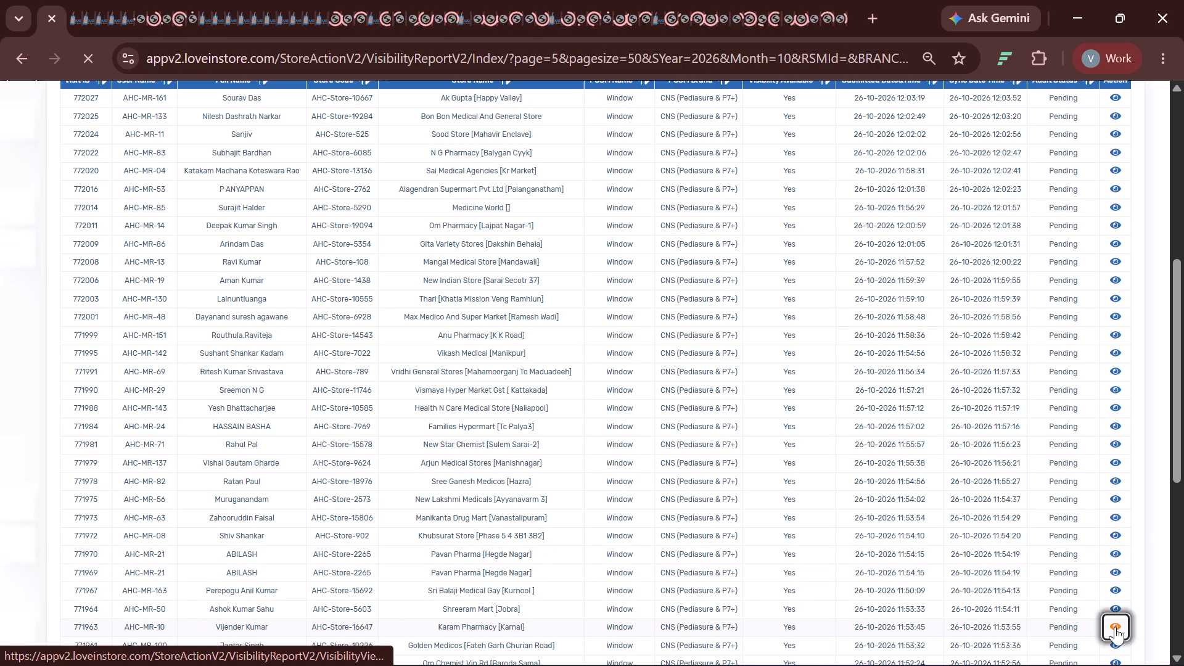
ctrl+click(1114, 647)
ctrl+double_click(1071, 639)
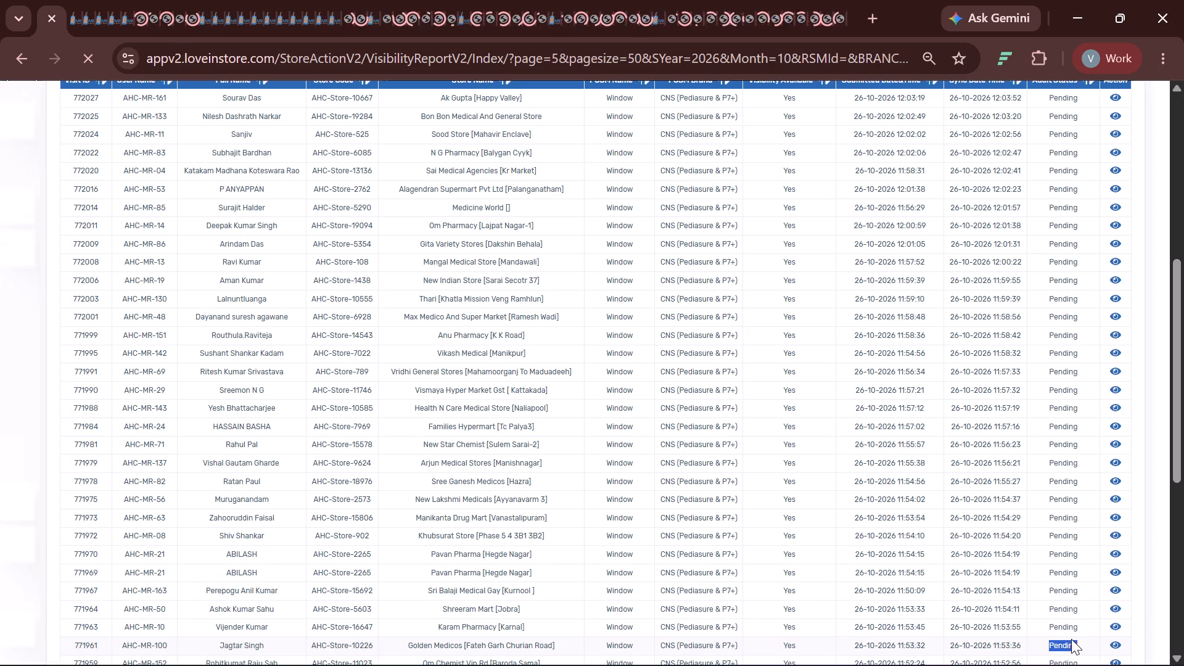
Open each pending visit from 771959 down to 771941 in its own tab.
ctrl+scroll(1081, 516, down, 5)
ctrl+click(1117, 264)
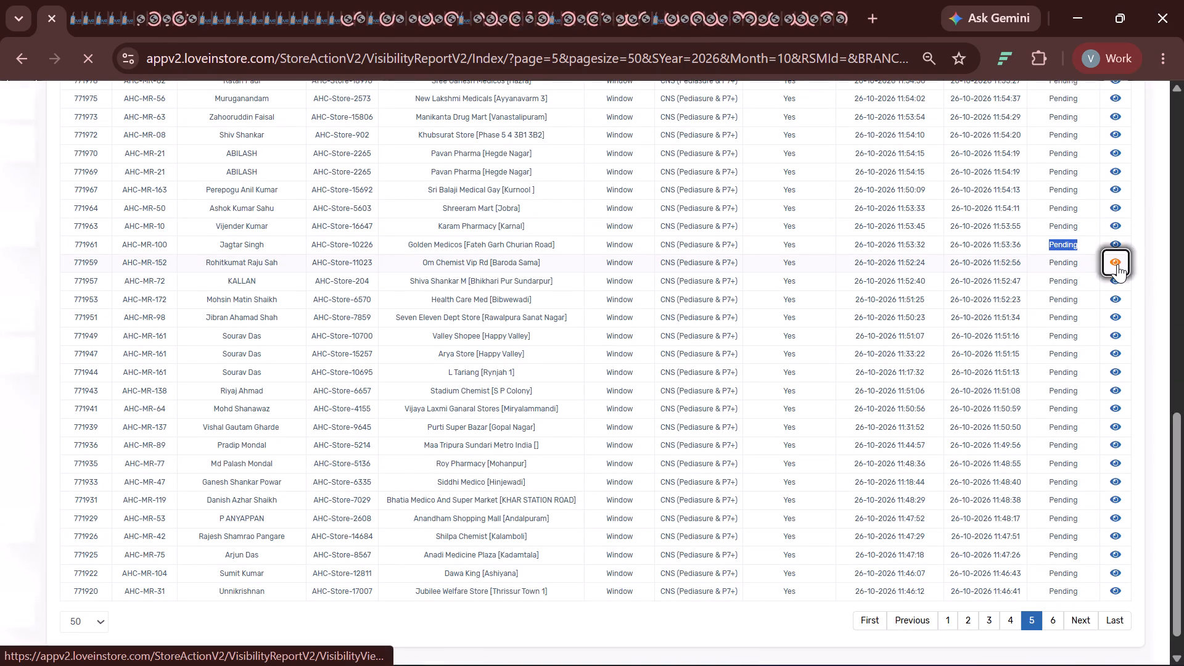
ctrl+click(1117, 282)
ctrl+click(1116, 299)
ctrl+click(1116, 315)
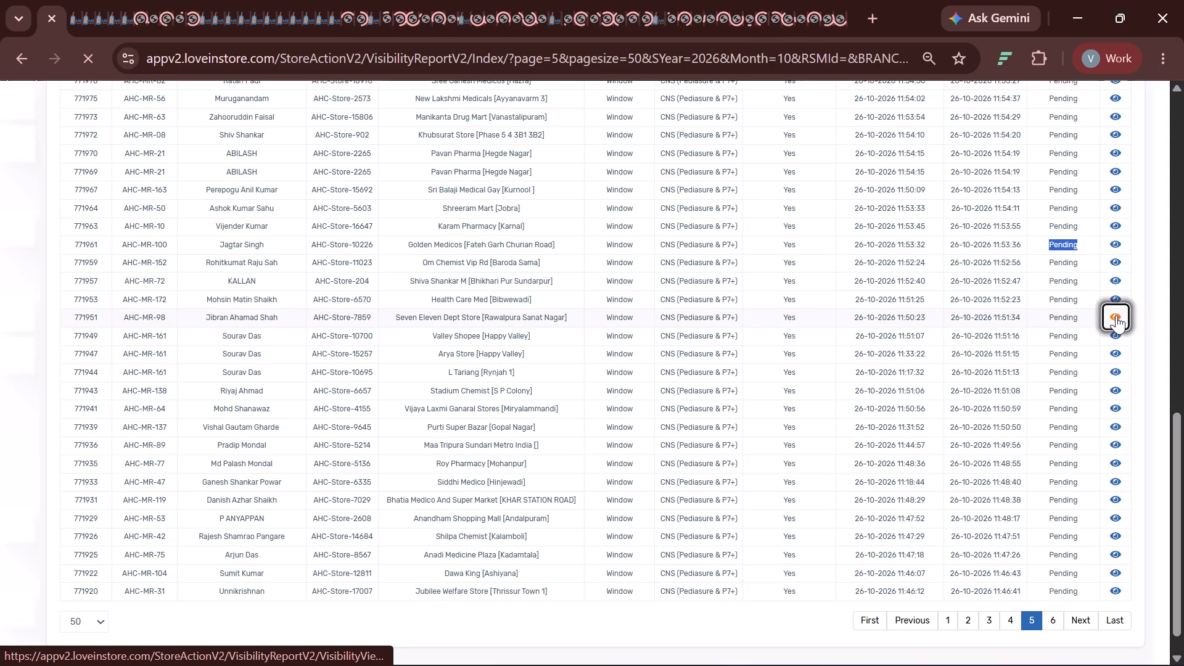
ctrl+click(1116, 327)
ctrl+click(1116, 336)
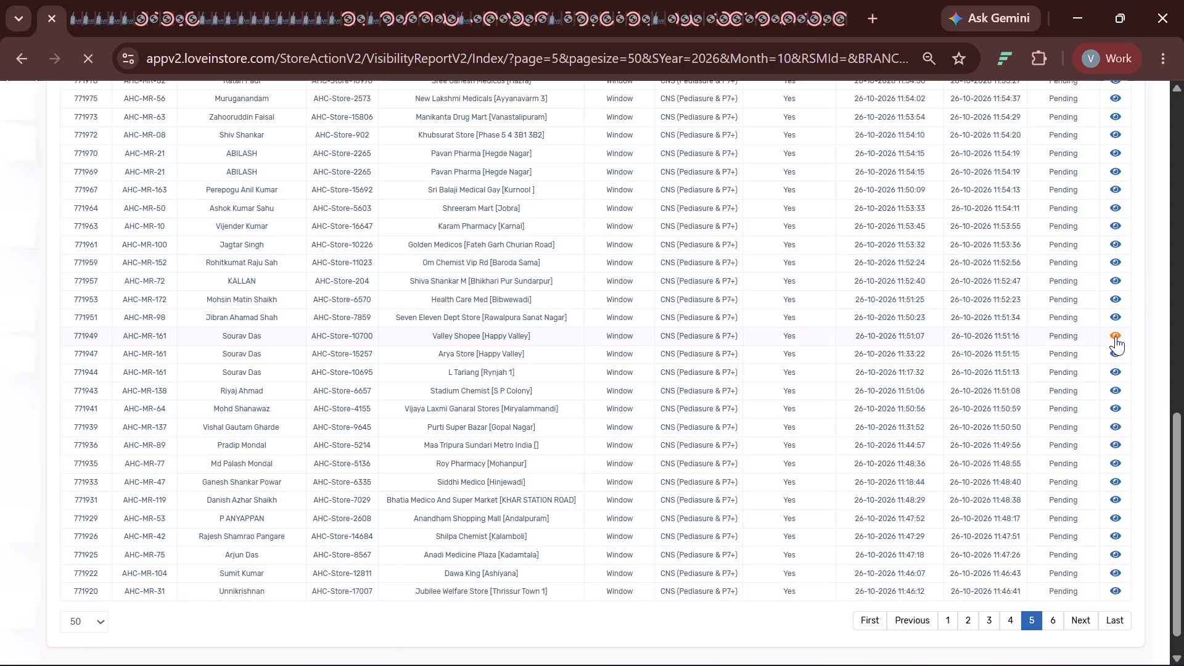
ctrl+click(1114, 353)
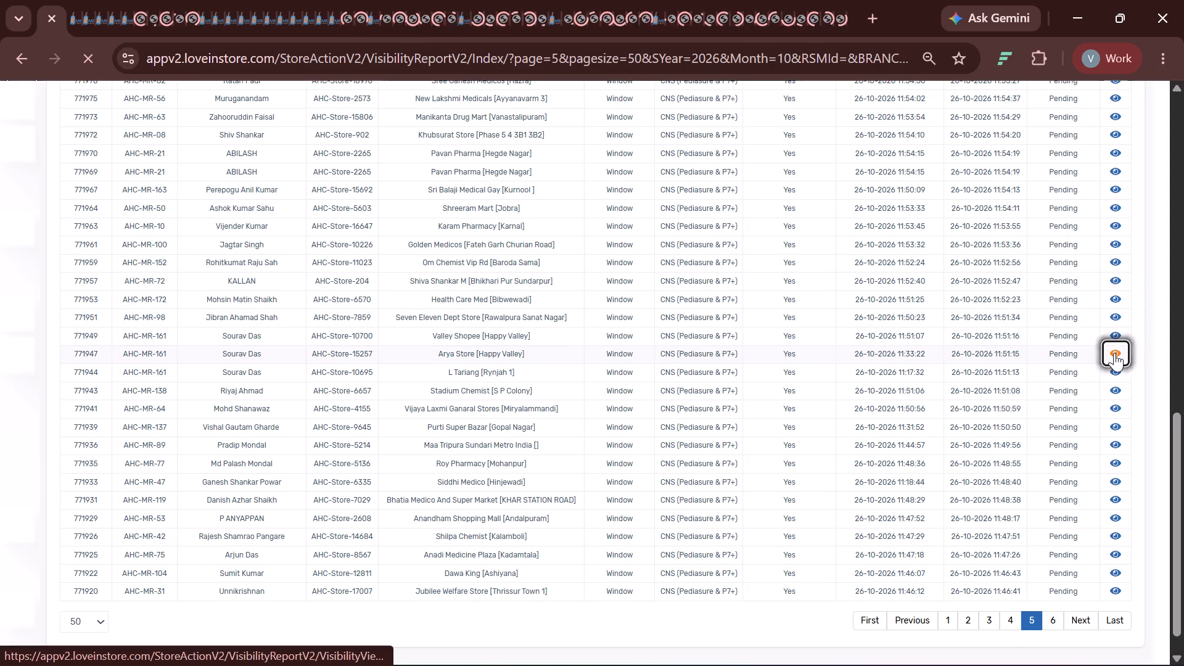
ctrl+click(1116, 369)
ctrl+click(1116, 391)
ctrl+click(1116, 410)
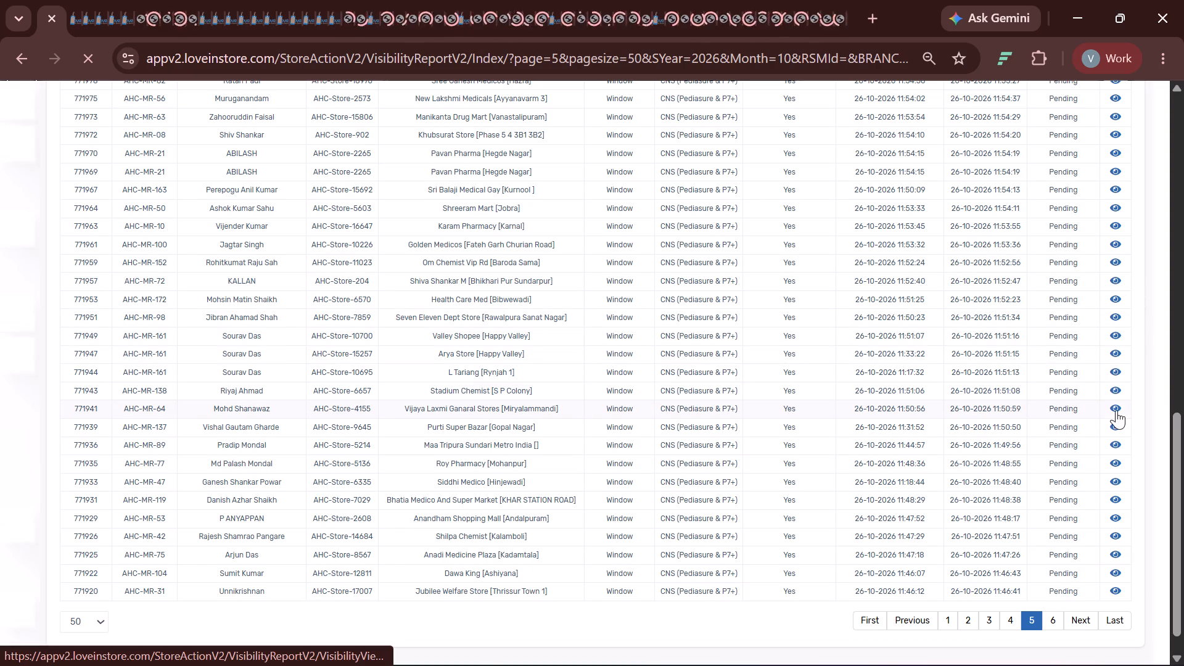
ctrl+click(1116, 422)
ctrl+click(1116, 439)
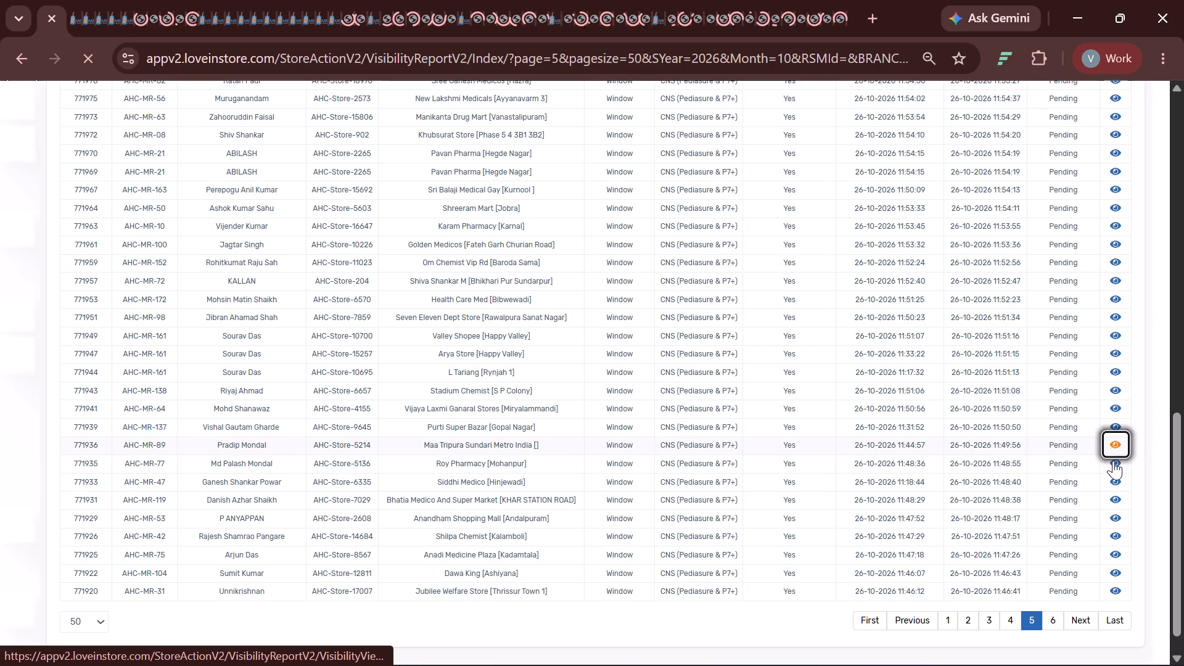
ctrl+click(1113, 461)
ctrl+click(1113, 480)
ctrl+click(1113, 503)
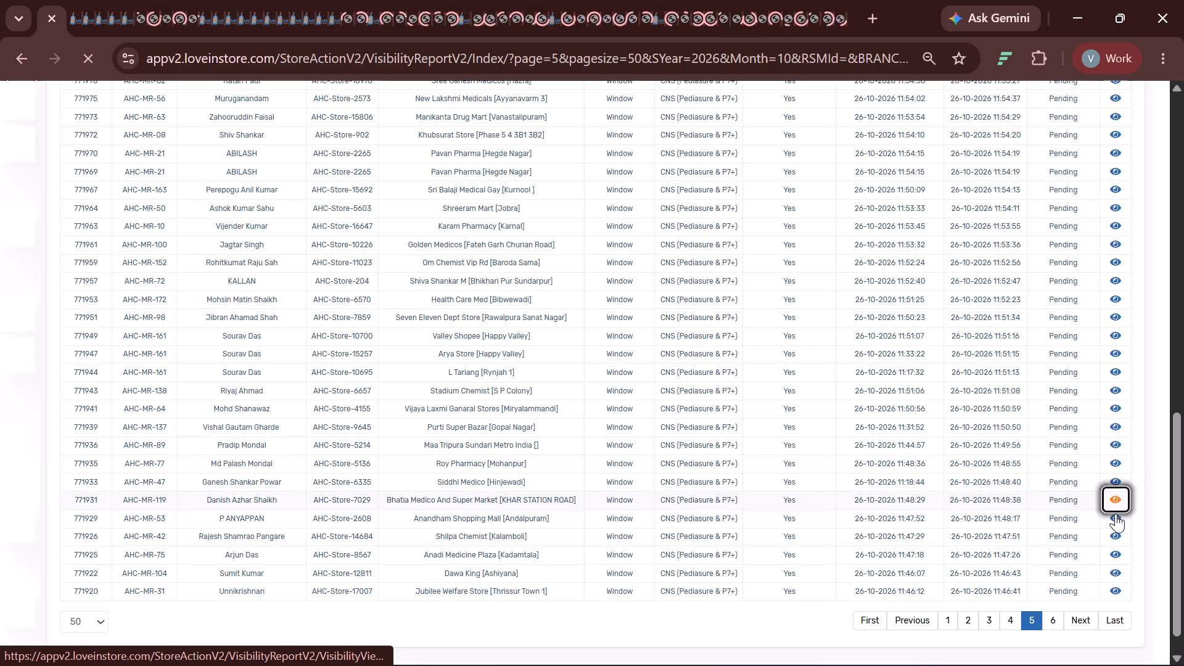
ctrl+click(1116, 517)
ctrl+click(1116, 538)
ctrl+click(1115, 553)
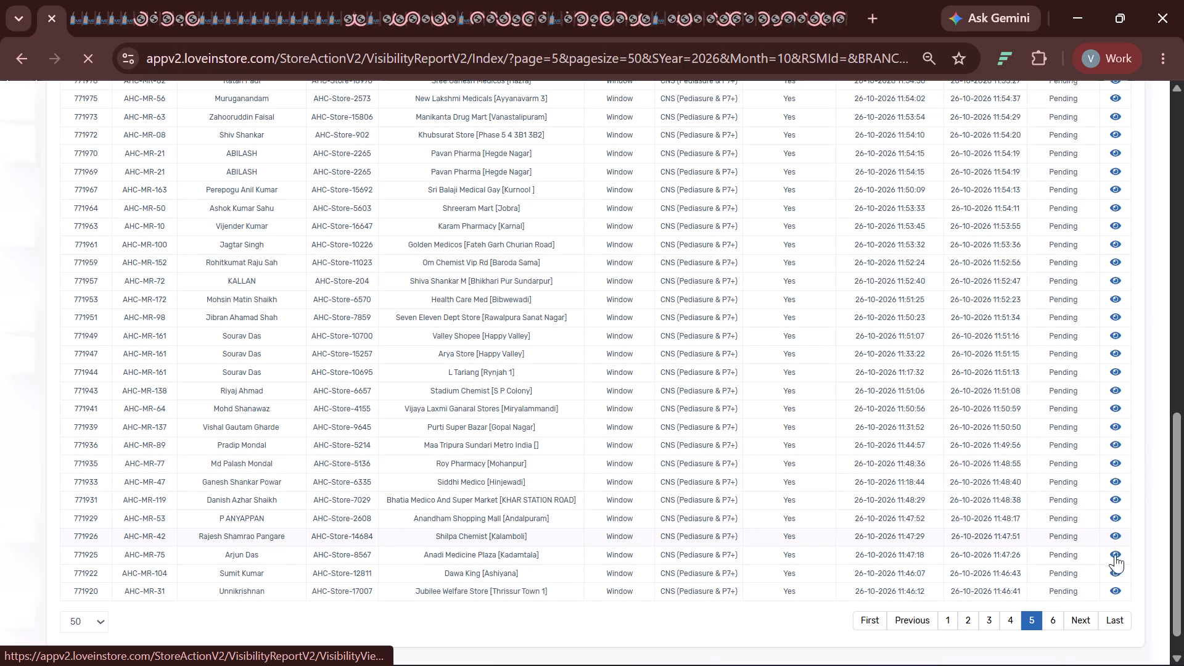
ctrl+click(1115, 573)
ctrl+click(1115, 590)
Go to page 6 of the visibility list and open each pending visit from 771918 down to 771584 in its own tab.
click(1045, 622)
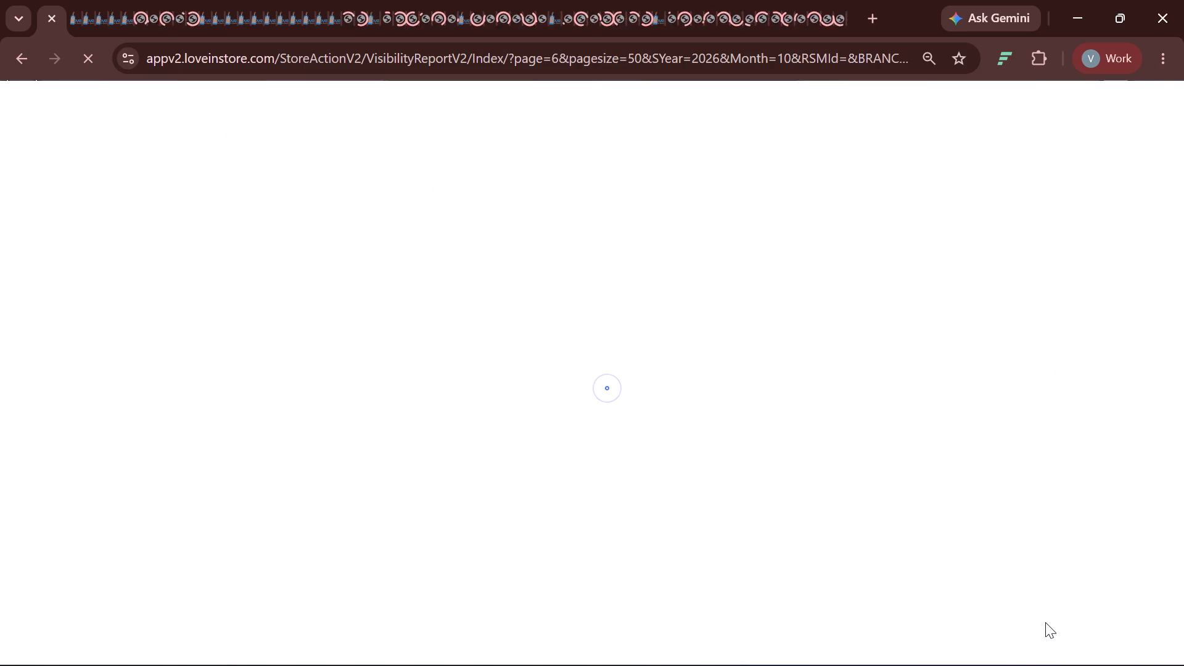
scroll(1045, 622, down, 4)
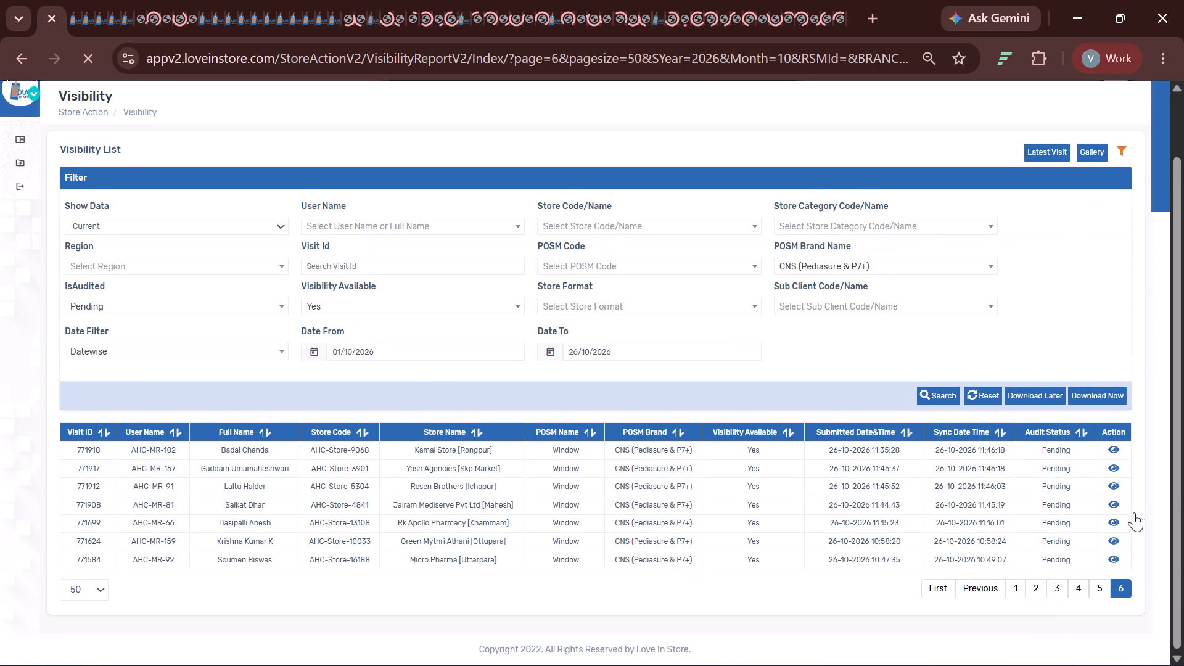
ctrl+click(1113, 444)
ctrl+click(1113, 471)
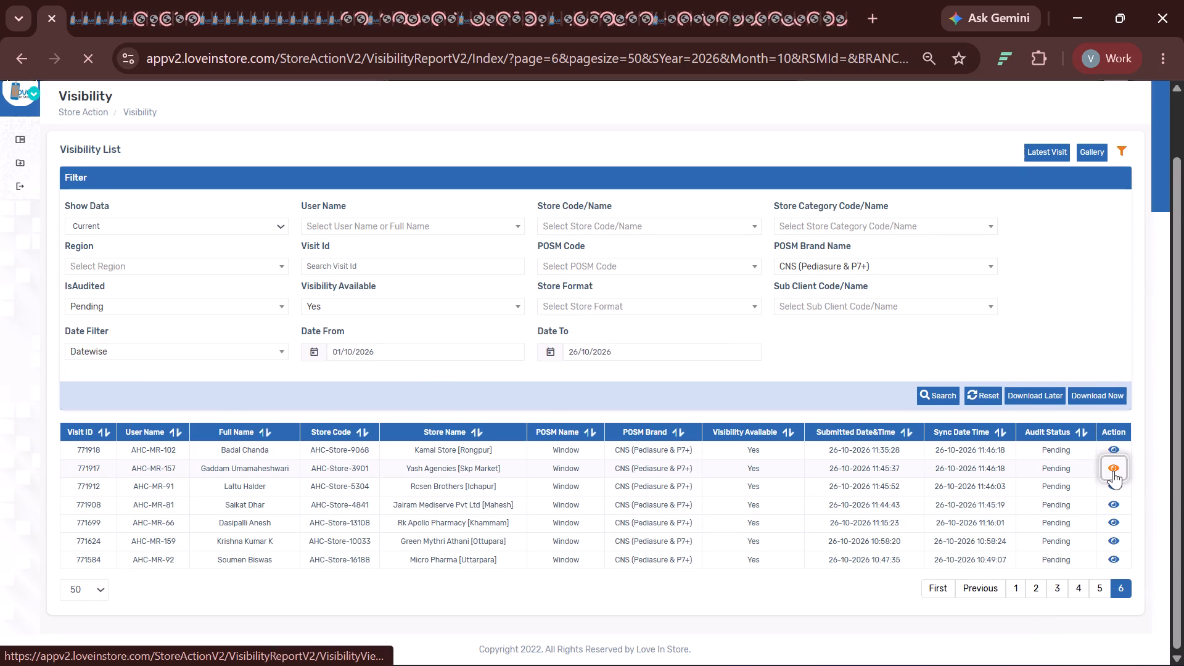
ctrl+click(1113, 482)
ctrl+drag(1113, 496, 1114, 503)
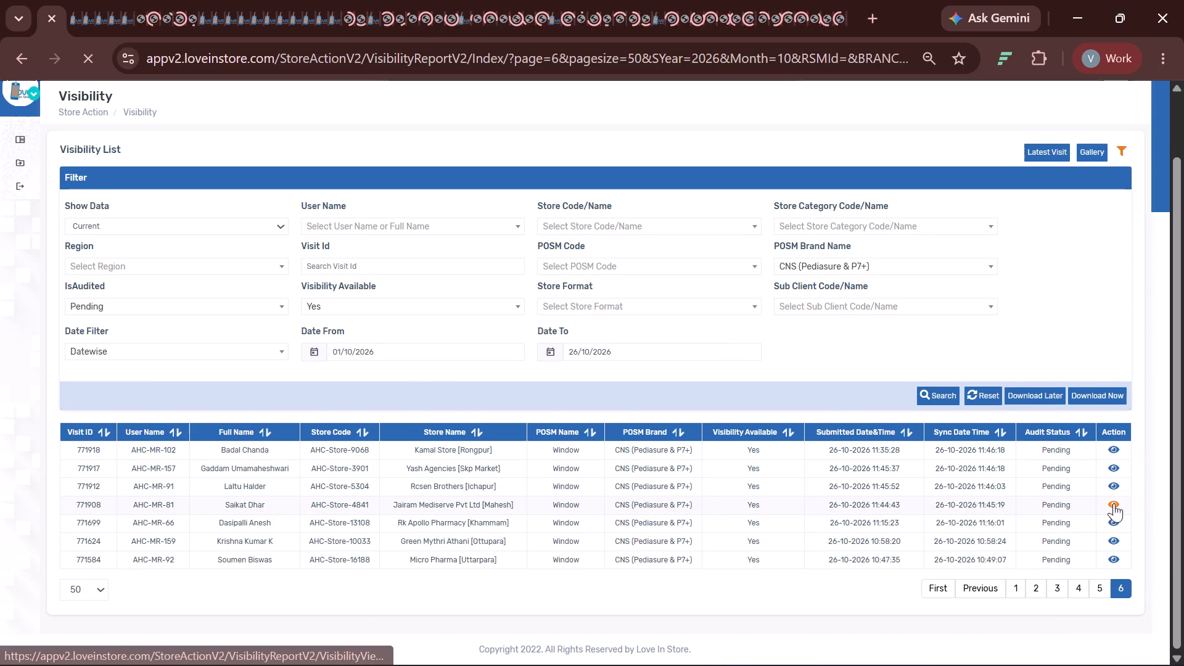
ctrl+click(1114, 503)
ctrl+click(1114, 527)
ctrl+click(1113, 545)
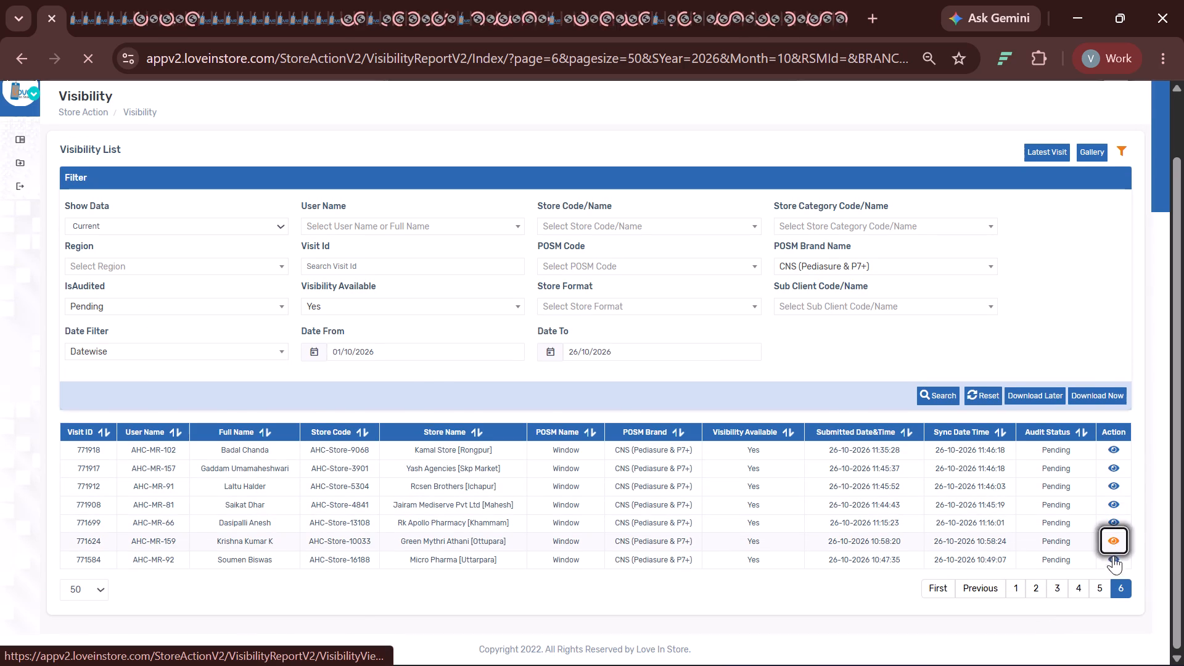
ctrl+click(1113, 560)
Return the visibility list to its first page.
click(945, 581)
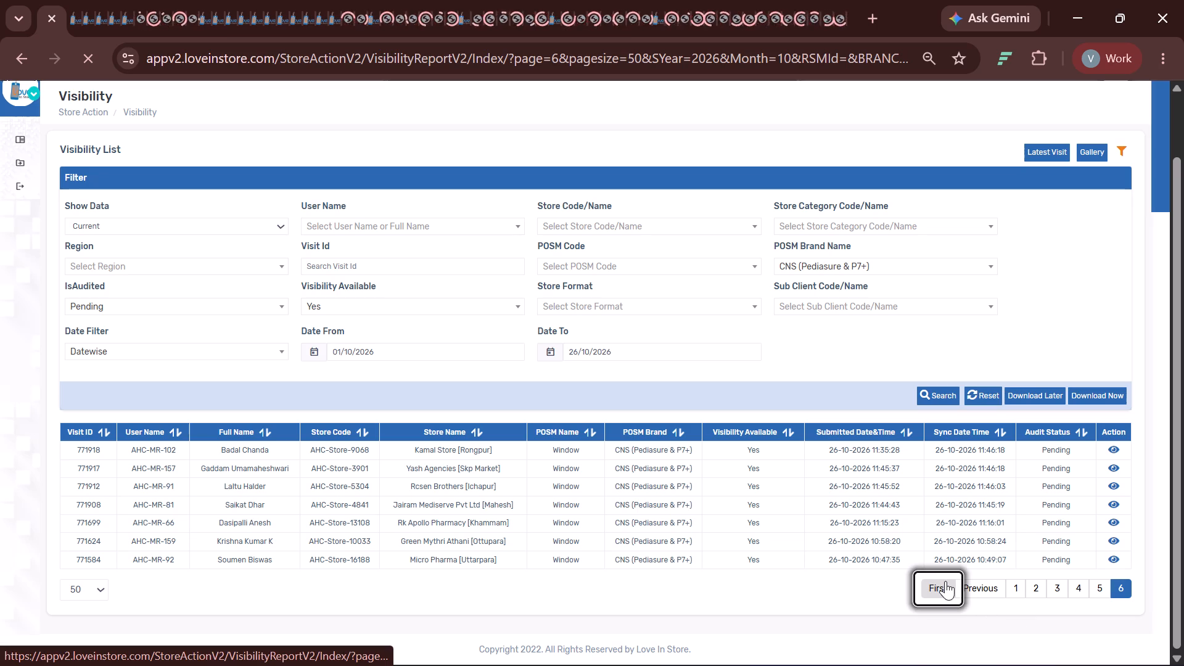
Audit visit 772151 with stock face up No, the other four questions Yes, shelf present Yes (Silver & Gold) and 3 face-ups, and save it.
key(ctrl+Tab)
scroll(847, 511, down, 4)
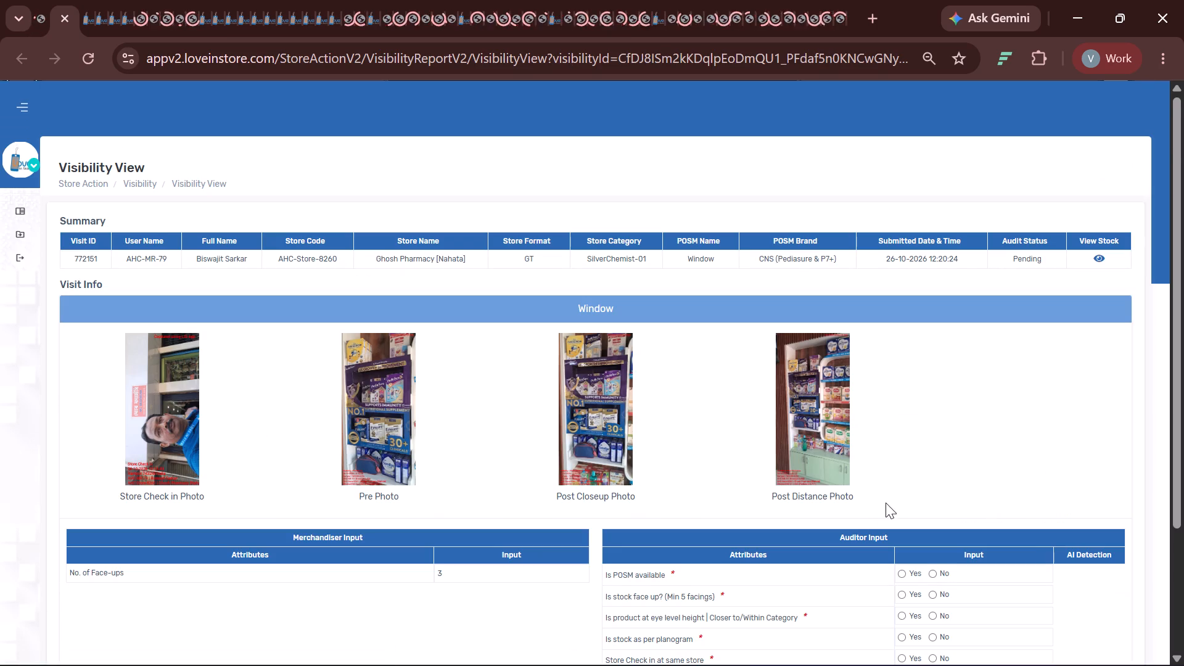
scroll(886, 503, down, 3)
click(903, 411)
key(Tab)
key(Right)
key(Tab)
key(space)
key(Tab)
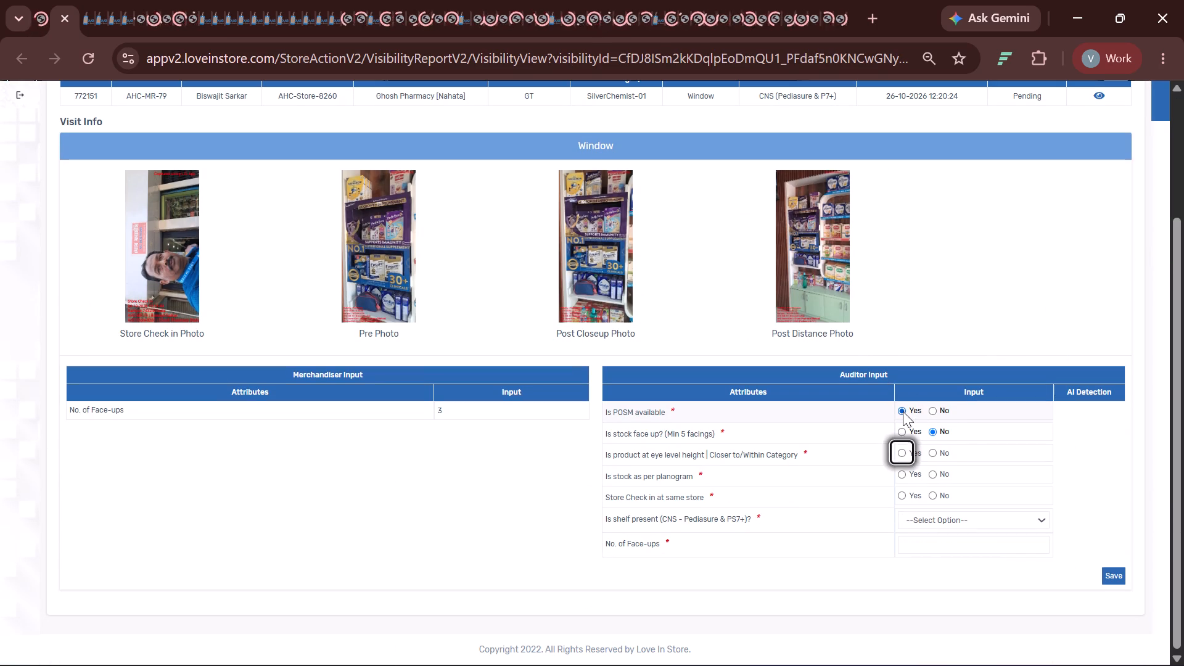
key(space)
key(Tab)
key(Right)
key(Tab)
key(shift+Tab)
key(Right)
key(Tab)
key(Right)
key(Tab)
key(3)
key(Tab)
key(space)
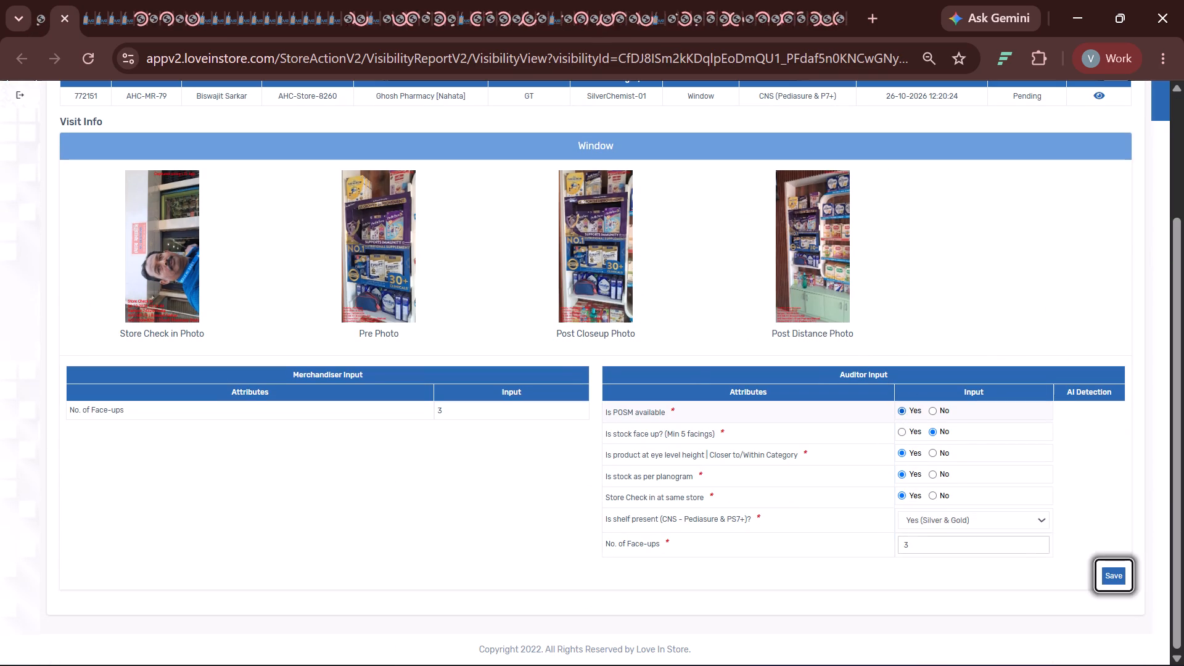
Audit visit 772150 with eye level height No, the other four questions Yes, shelf present Yes (Silver & Gold) and 5 face-ups, and save it.
key(ctrl+Tab)
scroll(903, 411, down, 4)
click(903, 411)
key(Tab)
key(space)
key(Tab)
key(Right)
key(Tab)
key(space)
key(Tab)
key(space)
key(Tab)
key(Right)
key(Tab)
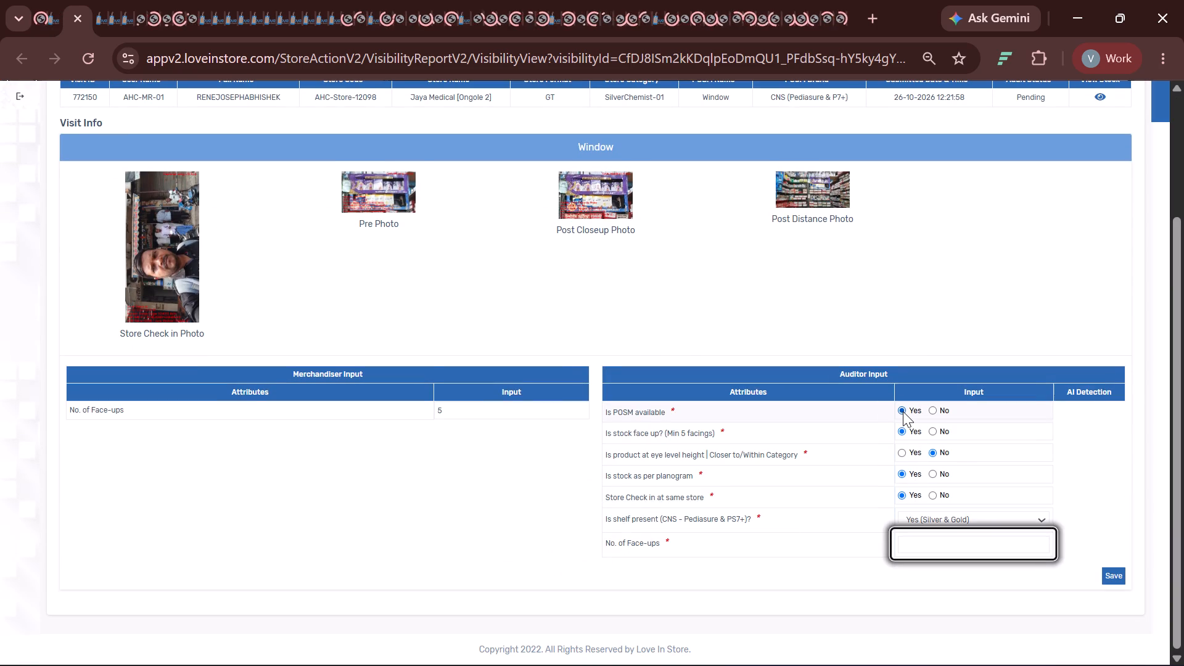
key(5)
key(Tab)
key(space)
Audit visit 772148 with stock face up and eye level No, the other three Yes, shelf present Yes (Silver & Gold), 4 face-ups, and save it.
key(ctrl+Tab)
scroll(903, 411, down, 4)
click(903, 411)
key(Tab)
key(Right)
key(Tab)
key(Right)
key(Tab)
key(space)
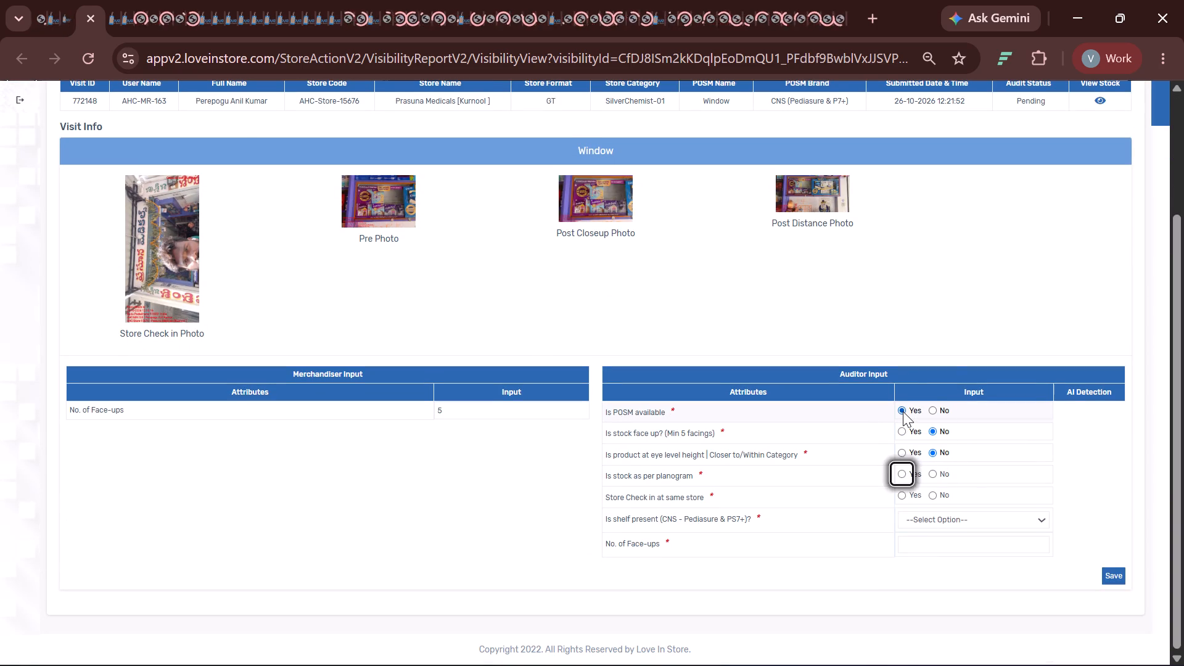
key(Tab)
key(space)
key(Tab)
key(Right)
key(Tab)
key(3)
key(shift+Tab)
key(Tab)
key(4)
key(Tab)
key(space)
Audit visit 772145 with eye level height No, the other four questions Yes, shelf present Yes (Silver & Gold) and 5 face-ups, and save it.
key(ctrl+Tab)
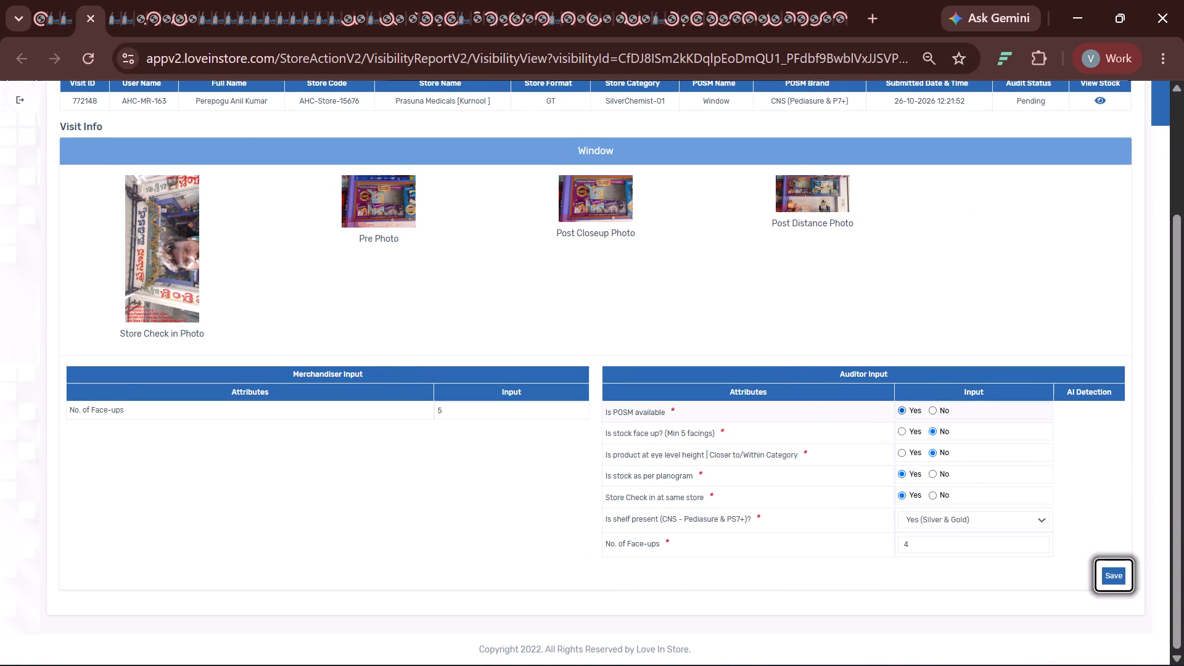
scroll(903, 411, down, 3)
click(903, 411)
key(Tab)
key(space)
key(Tab)
key(Right)
key(Tab)
key(space)
key(Tab)
key(space)
key(Tab)
key(Right)
key(Tab)
key(5)
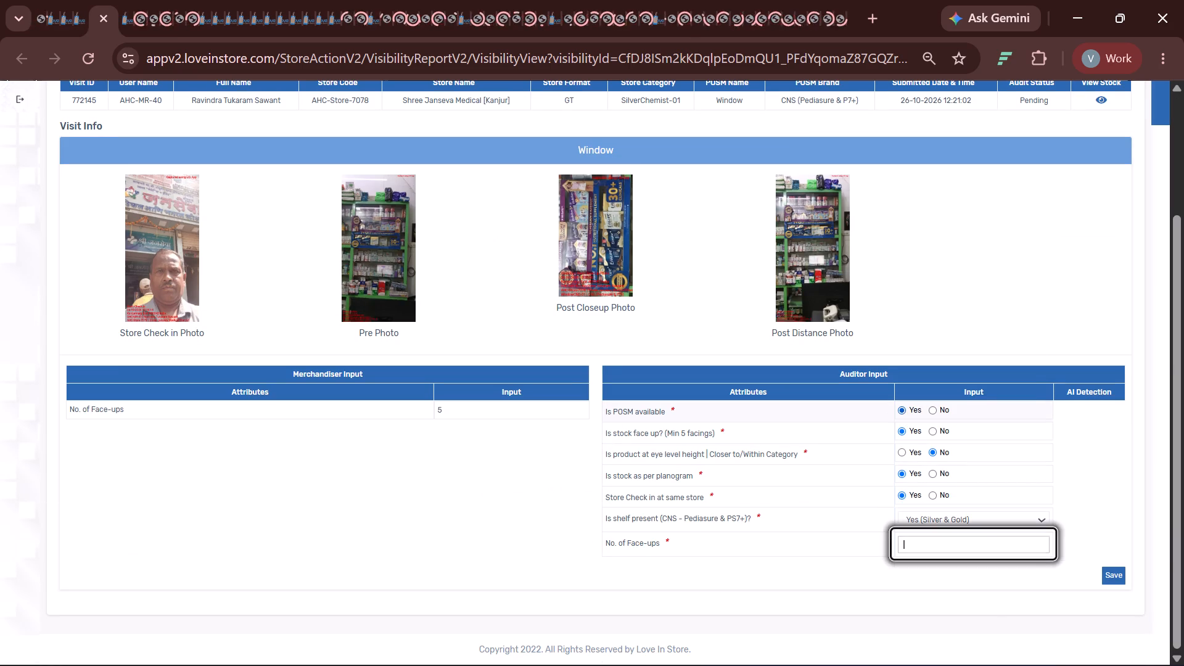
key(Tab)
key(space)
Audit visit 772143 with POSM available, stock face up and eye level No, the other two Yes, shelf present Yes (Silver & Gold), 2 face-ups, and save it.
key(ctrl+Tab)
scroll(903, 411, down, 3)
click(903, 411)
key(Right)
key(Tab)
key(Right)
key(Tab)
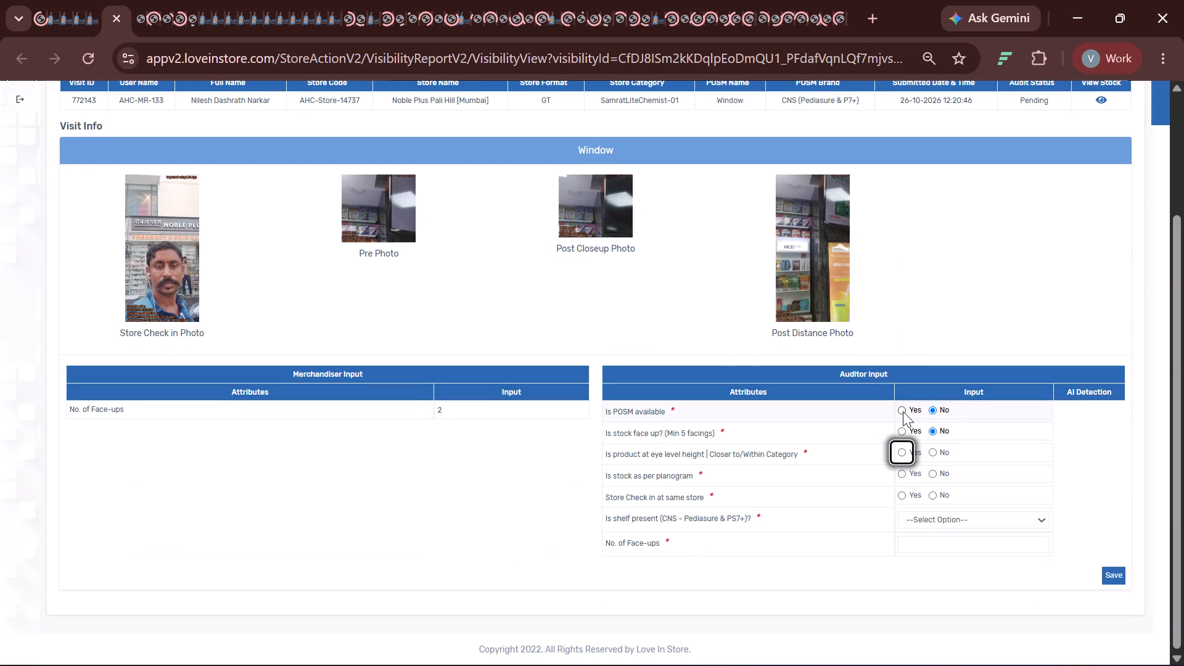
key(Right)
key(Tab)
key(space)
key(Tab)
key(space)
key(Tab)
key(Right)
key(Tab)
key(2)
key(Tab)
key(space)
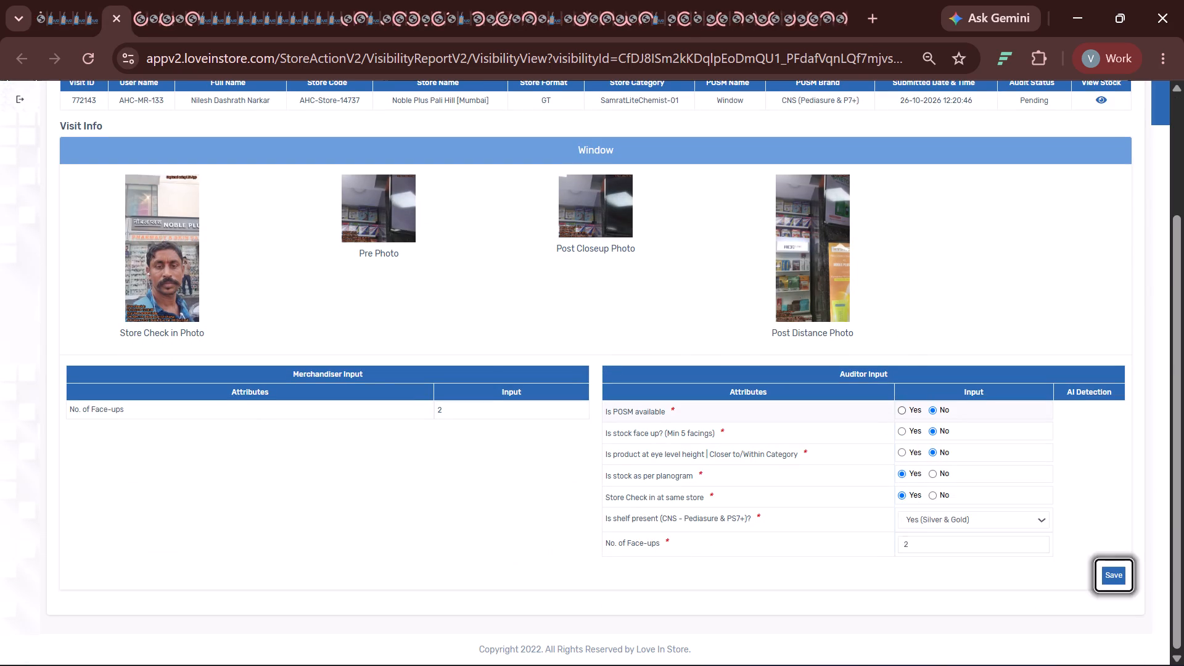
Audit visit 772141 with POSM available and eye level No, the other three Yes, shelf present Yes (Silver & Gold), 5 face-ups, and save it.
key(ctrl+Tab)
scroll(903, 411, down, 4)
double_click(903, 411)
key(Tab)
key(space)
key(Tab)
key(Right)
key(Tab)
key(space)
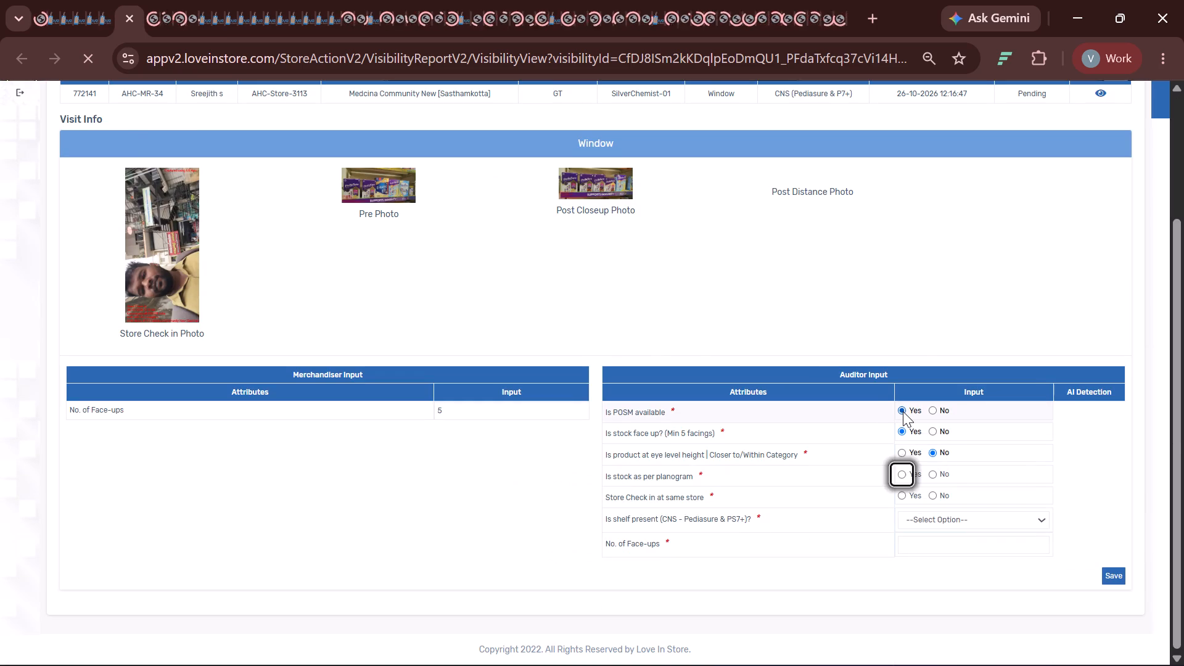
key(Tab)
key(shift+Tab)
key(shift+Tab)
key(shift+Tab)
key(shift+Tab)
key(Right)
key(Tab)
key(space)
key(Tab)
key(space)
key(Tab)
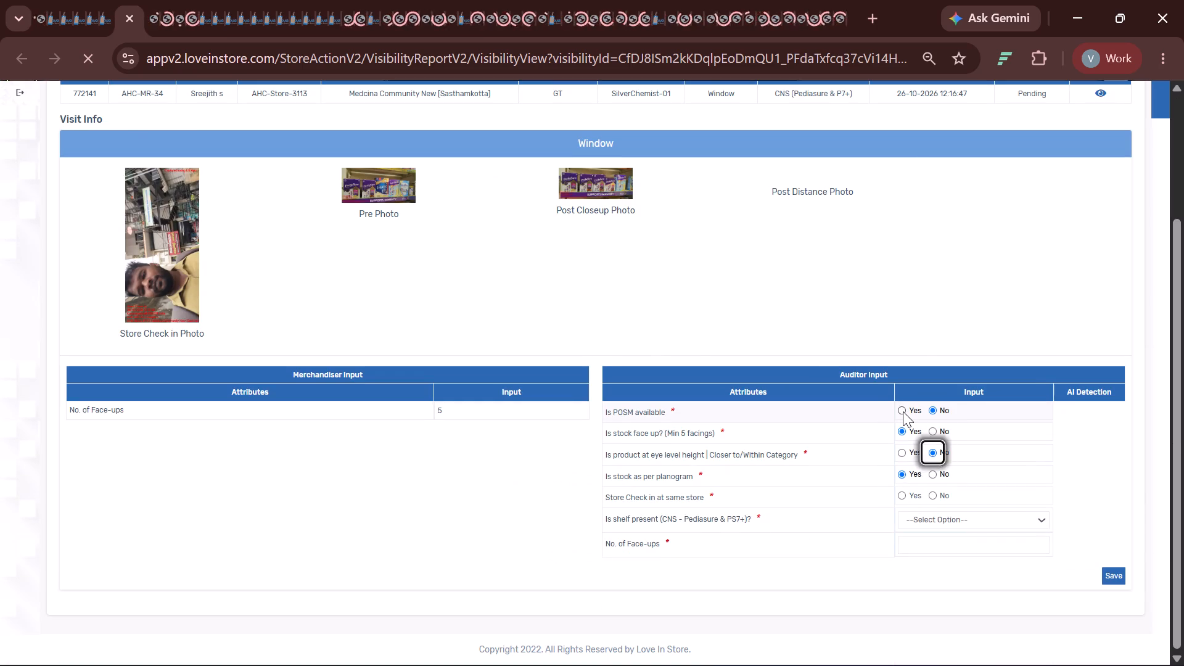
key(space)
key(Tab)
key(space)
key(Tab)
key(Right)
key(Tab)
key(5)
key(Tab)
key(space)
Audit visit 772138 with eye level height No, the other four questions Yes, shelf present Yes (Silver & Gold) and 5 face-ups, and save it.
key(ctrl+Tab)
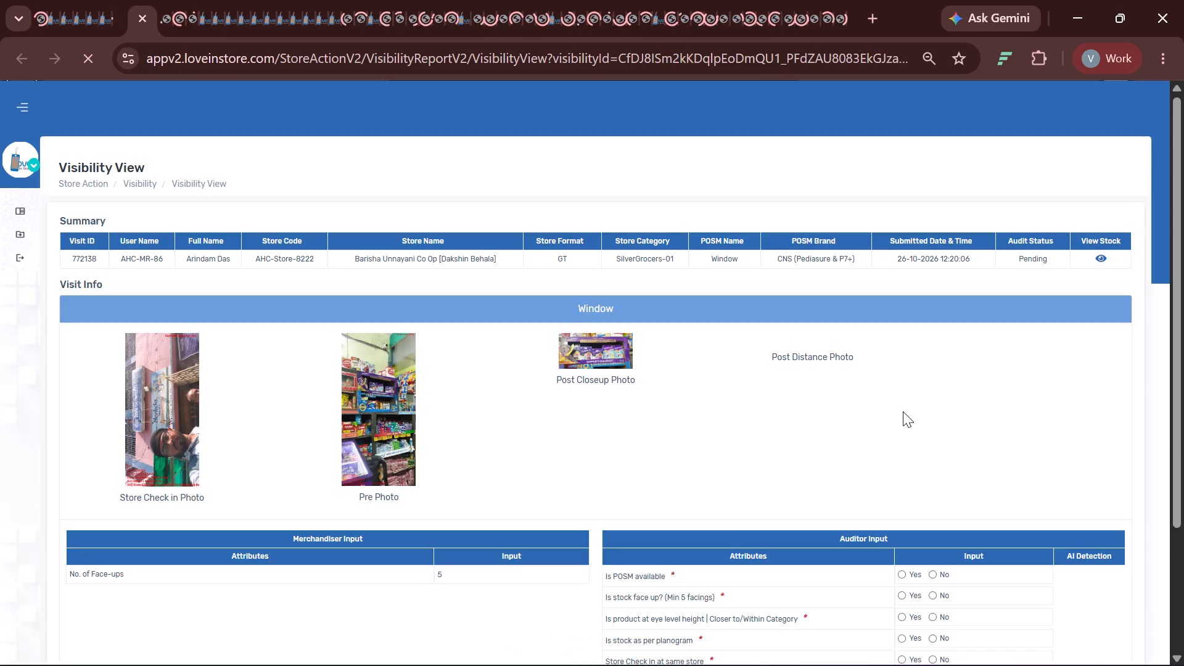
scroll(903, 411, down, 4)
click(903, 411)
key(Tab)
key(space)
key(Tab)
key(Right)
key(Tab)
key(space)
key(Tab)
key(Tab)
key(Right)
key(shift+Tab)
key(space)
key(Tab)
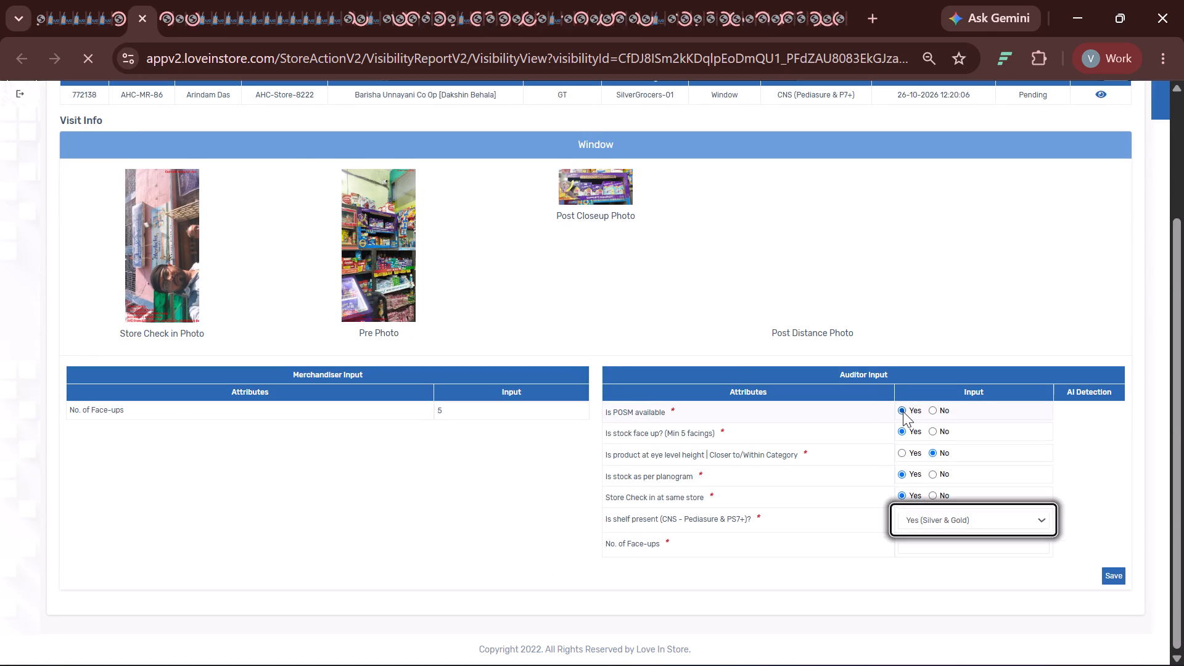
key(Tab)
key(6)
key(shift+Tab)
key(5)
key(Tab)
key(space)
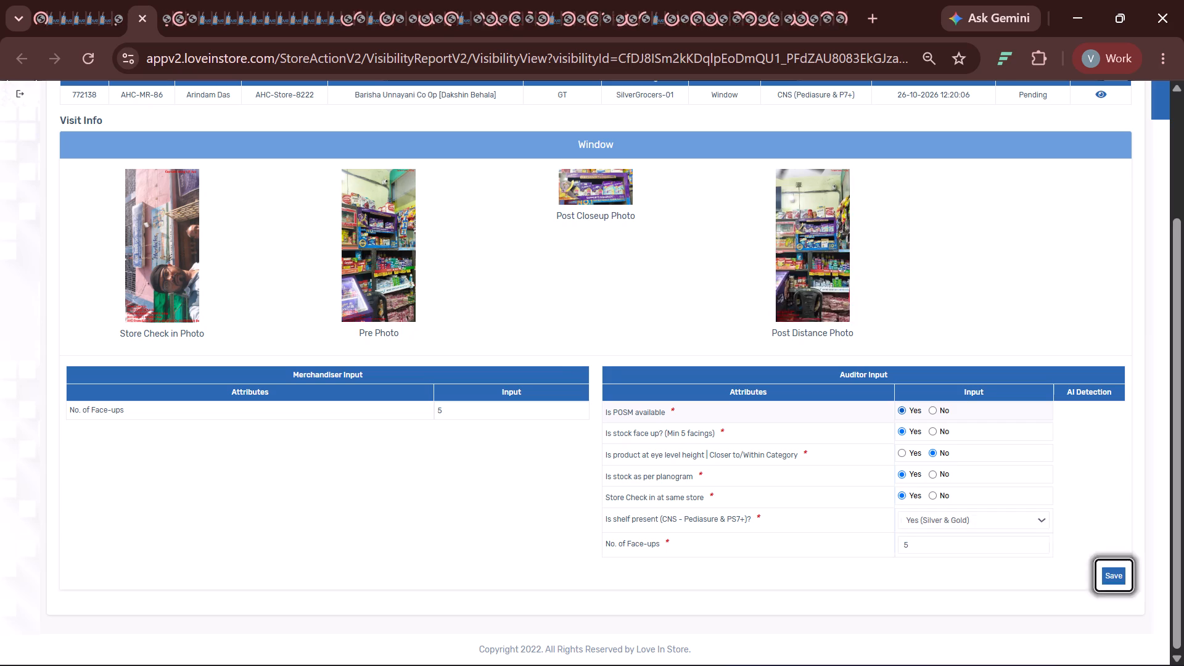
Audit visit 772134 with stock face up and eye level No, the other three Yes, shelf present Yes (Silver & Gold), 4 face-ups, and save it.
key(ctrl+Tab)
scroll(903, 411, down, 3)
click(903, 411)
key(Tab)
key(Right)
key(Tab)
key(Right)
key(Tab)
key(space)
key(Tab)
key(space)
key(Tab)
key(Right)
key(Tab)
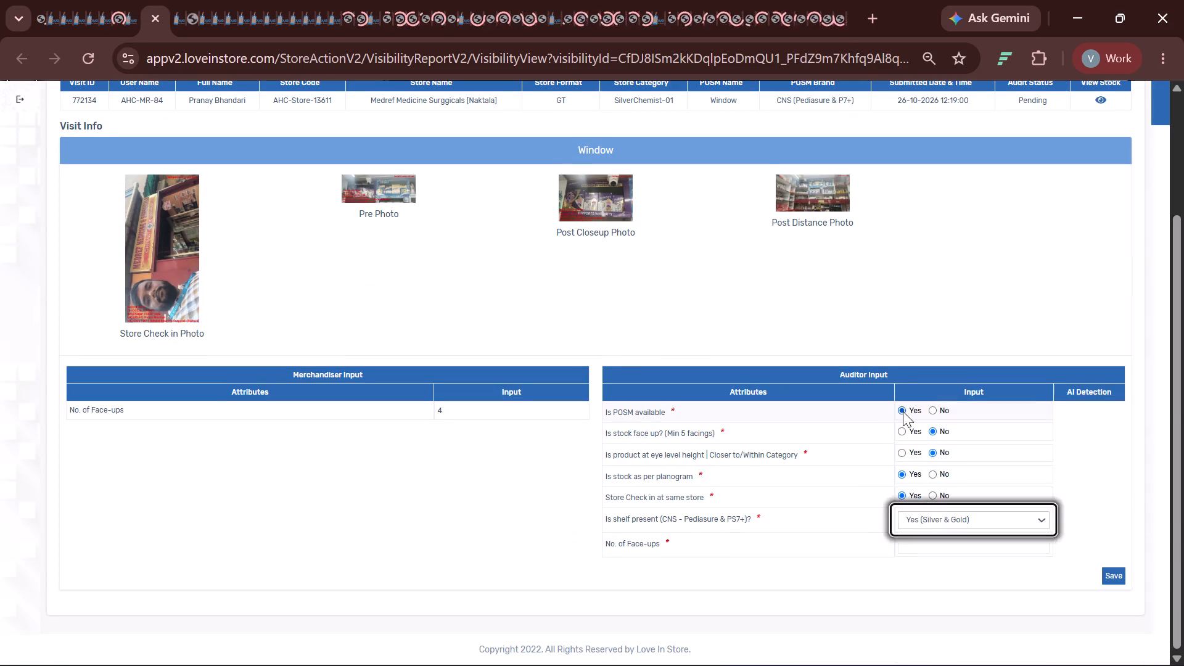
key(4)
key(Tab)
key(space)
Audit visit 772132 with stock face up and eye level No, the other three Yes, shelf present Yes (Silver & Gold), 3 face-ups, and save it.
key(ctrl+Tab)
scroll(903, 411, down, 3)
click(903, 411)
key(Tab)
key(Right)
key(Tab)
key(Right)
key(Tab)
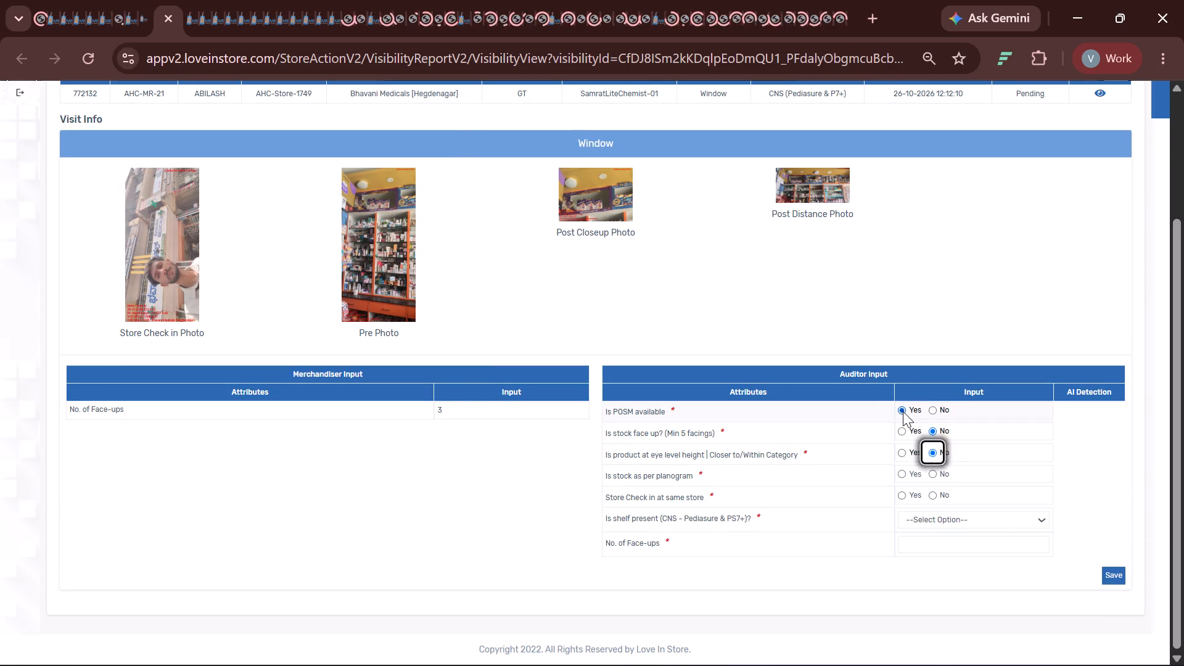
key(space)
key(Tab)
key(space)
key(Tab)
key(Right)
key(Tab)
key(3)
key(Tab)
key(space)
Fill in visit 772130's audit with eye level height No, the other four questions Yes, shelf present Yes (Silver & Gold) and 6 face-ups.
key(ctrl+Tab)
scroll(903, 411, down, 4)
click(903, 411)
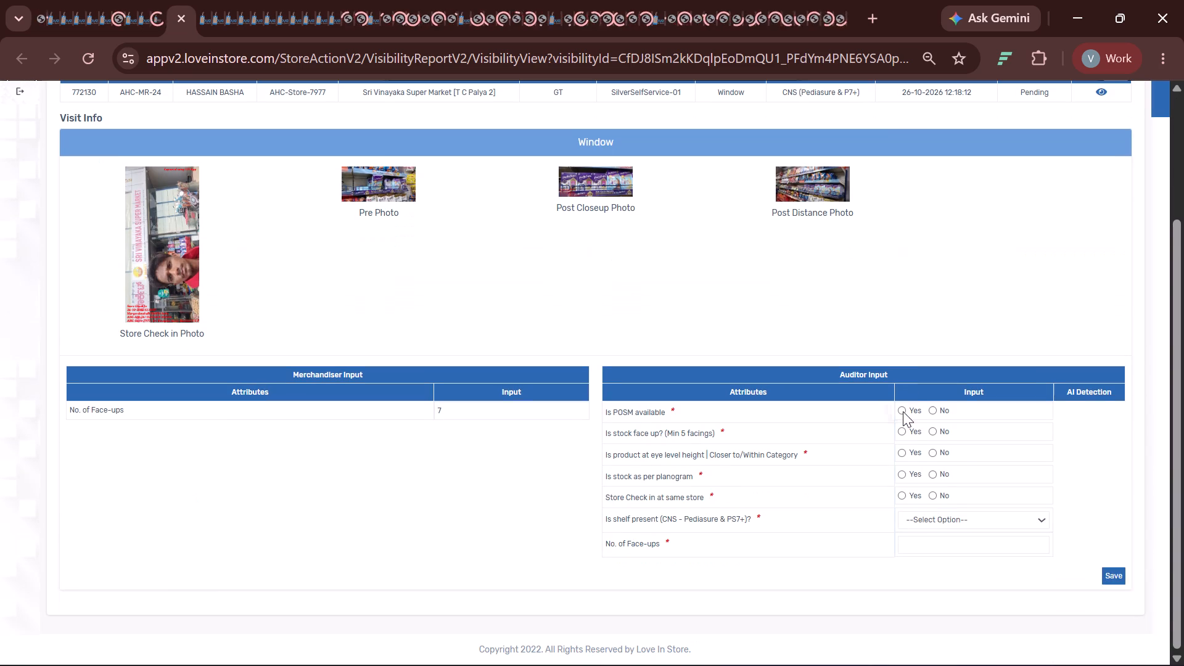
key(Tab)
key(space)
key(Tab)
key(Right)
key(Tab)
key(space)
key(Tab)
key(space)
key(Tab)
key(Right)
key(Tab)
key(6)
key(Tab)
Save the completed audit of visit 772130.
key(ctrl+Tab)
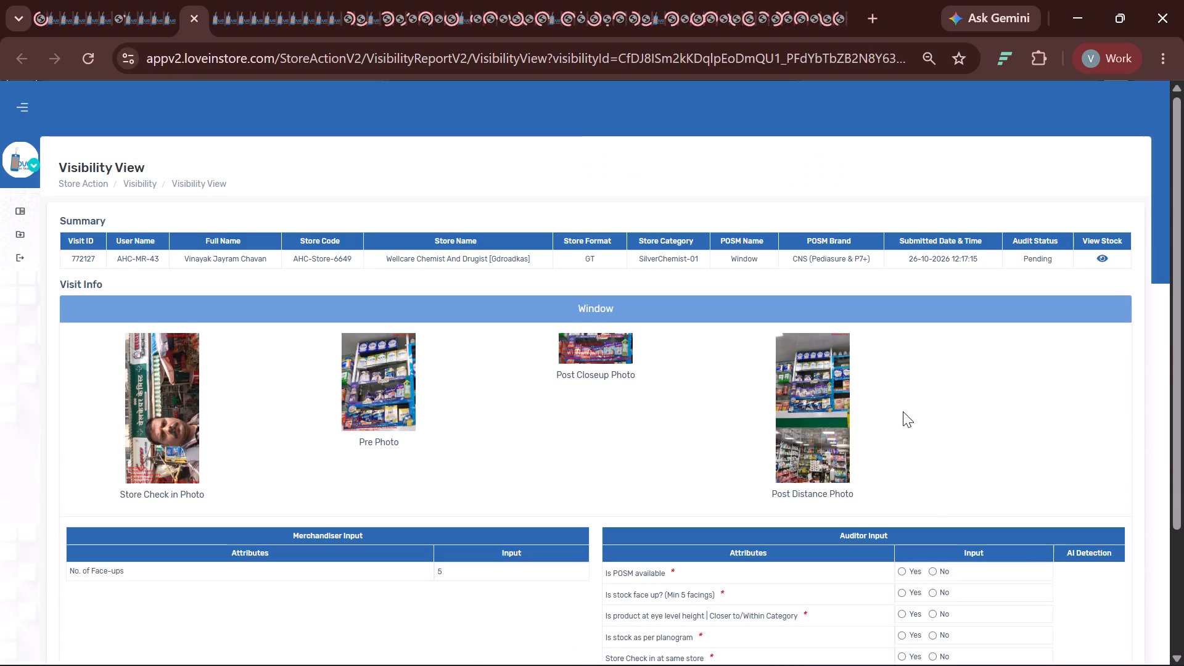
key(ctrl+shift+Tab)
key(space)
Audit visit 772127 with eye level height No, the other four questions Yes, shelf present Yes (Silver & Gold) and 5 face-ups, and save it.
key(ctrl+Tab)
scroll(903, 411, down, 3)
click(903, 411)
key(Tab)
key(space)
key(Tab)
key(Right)
key(Tab)
key(space)
key(Tab)
key(space)
key(Tab)
key(Right)
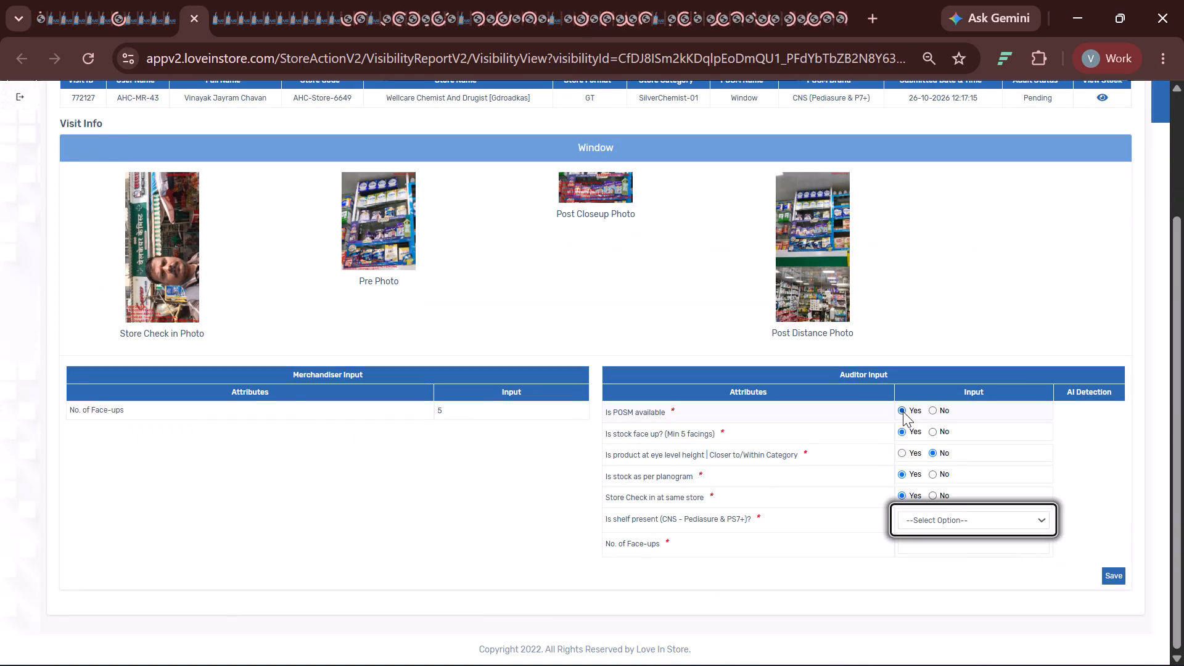
key(Tab)
key(5)
key(Tab)
key(space)
Audit visit 772126 with eye level height No, the other four questions Yes, shelf present Yes (Silver & Gold) and 6 face-ups, and save it.
key(ctrl+Tab)
scroll(903, 411, down, 3)
click(903, 411)
key(Tab)
key(space)
key(Tab)
key(Right)
key(Tab)
key(space)
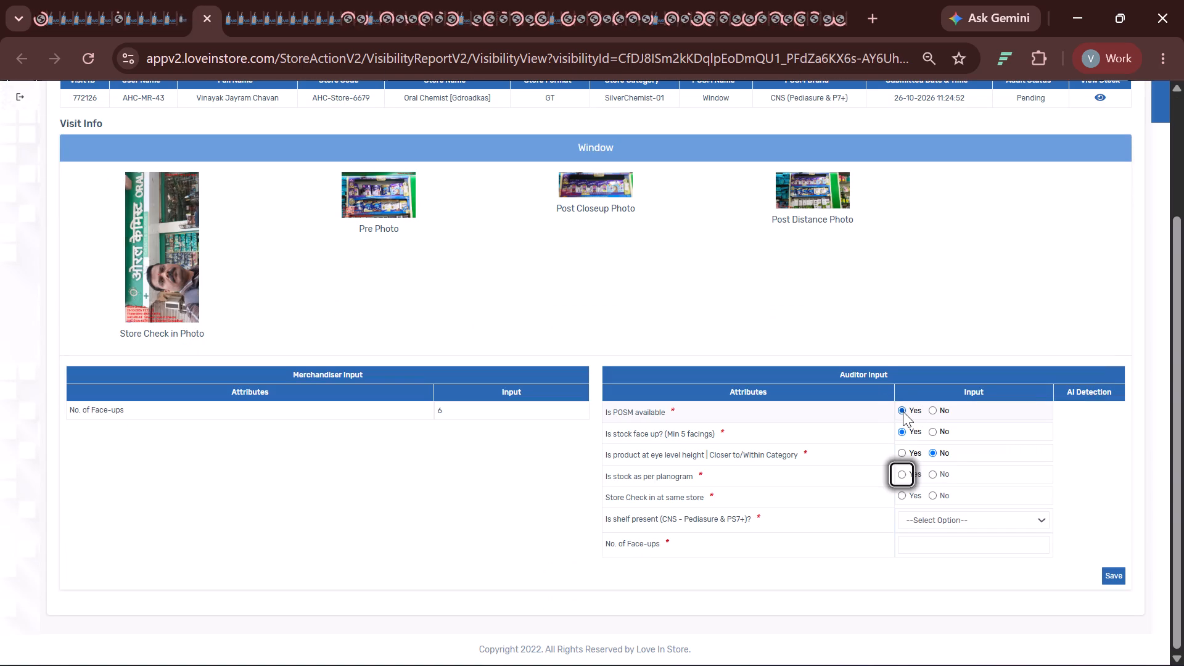
key(Tab)
key(space)
key(Tab)
key(Right)
key(Tab)
key(6)
key(Tab)
key(space)
Audit visit 772124 with stock face up and eye level No, the other three Yes, shelf present Yes (Silver & Gold), 4 face-ups, and save it.
key(ctrl+Tab)
scroll(903, 411, down, 5)
click(903, 411)
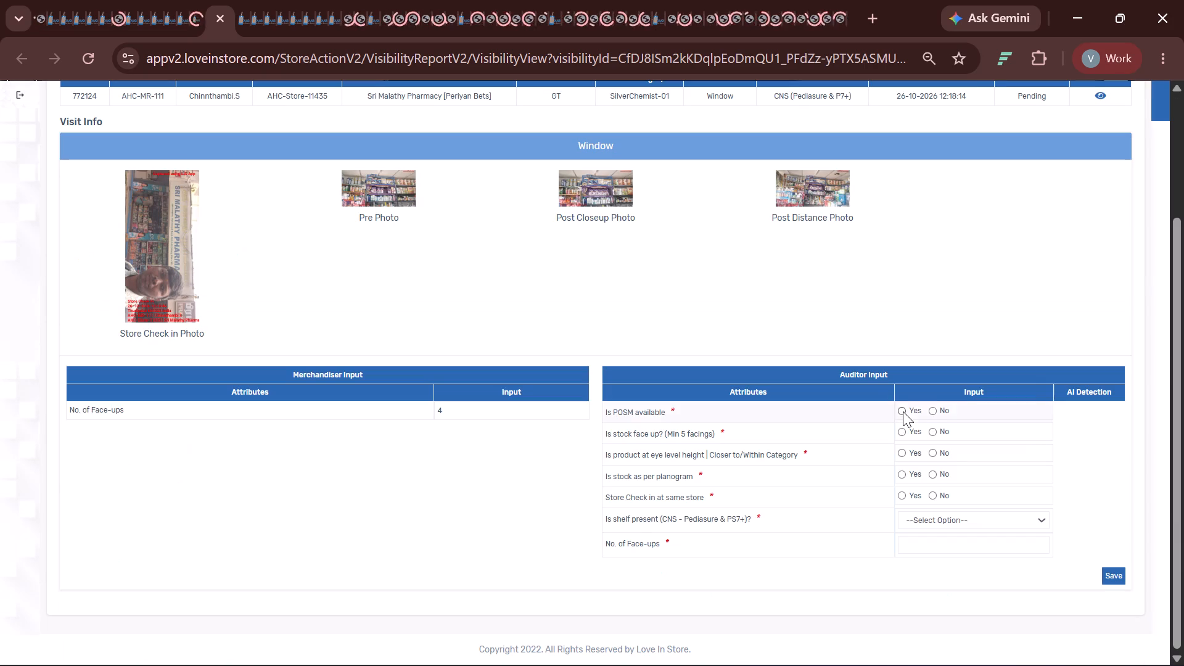
key(Tab)
key(space)
key(Tab)
key(Right)
key(shift+Tab)
key(Right)
key(Tab)
key(space)
key(Tab)
key(space)
key(Tab)
key(space)
key(Tab)
key(Right)
key(Tab)
key(4)
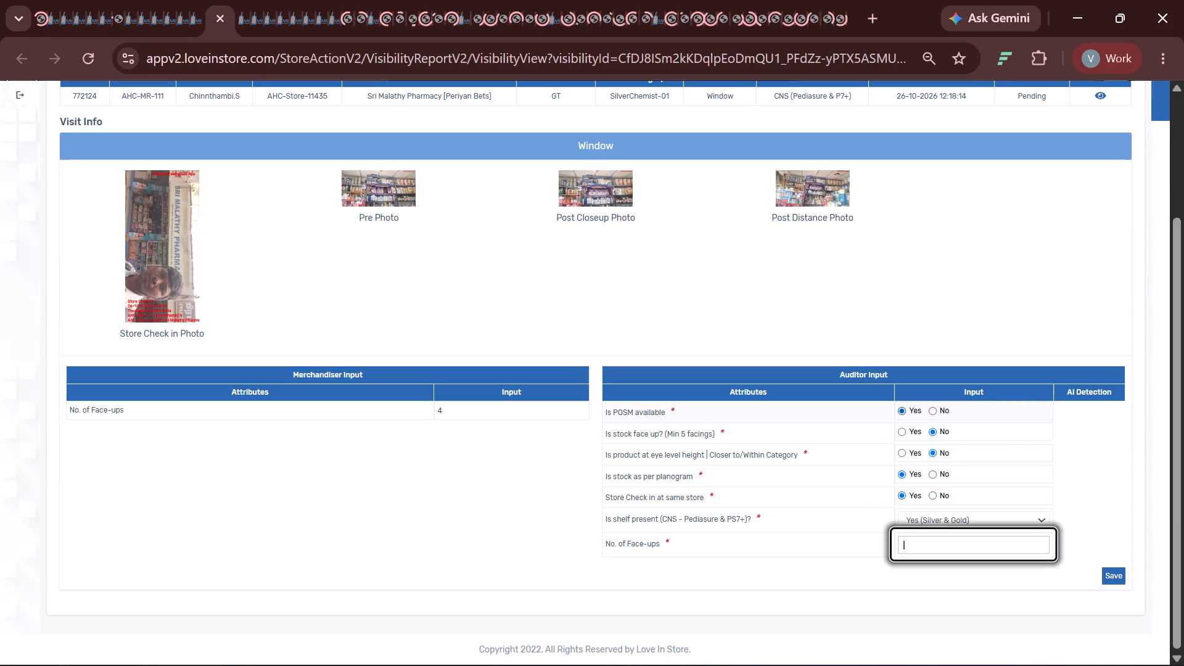
key(Tab)
key(space)
Audit visit 772121 with POSM, stock face up and eye level No, planogram and same store Yes, shelf Yes (Silver & Gold), 2 face-ups, and save.
key(ctrl+Tab)
scroll(903, 411, down, 4)
click(903, 411)
key(Right)
key(Tab)
key(Right)
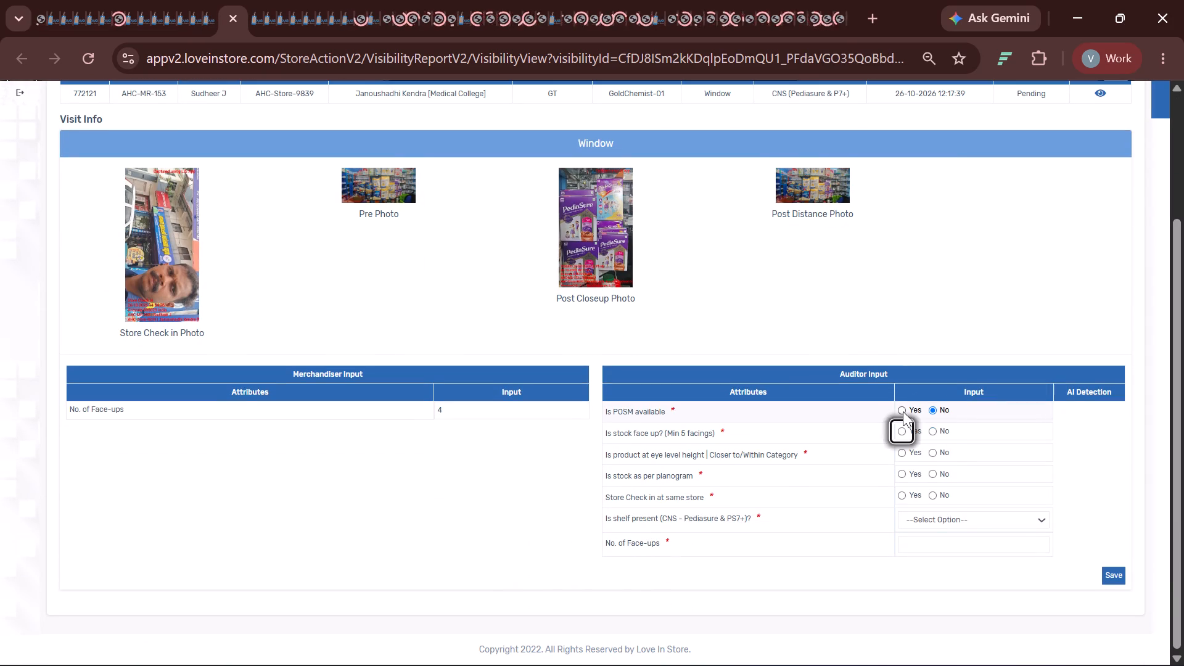
key(Tab)
key(Right)
key(Tab)
key(space)
key(Tab)
key(Tab)
key(Right)
key(shift+Tab)
key(space)
key(Tab)
key(Tab)
key(2)
key(Tab)
key(space)
Audit visit 772119 with stock face up and eye level No, the other three Yes, shelf present Yes (Silver & Gold), 2 face-ups, and save it.
key(ctrl+Tab)
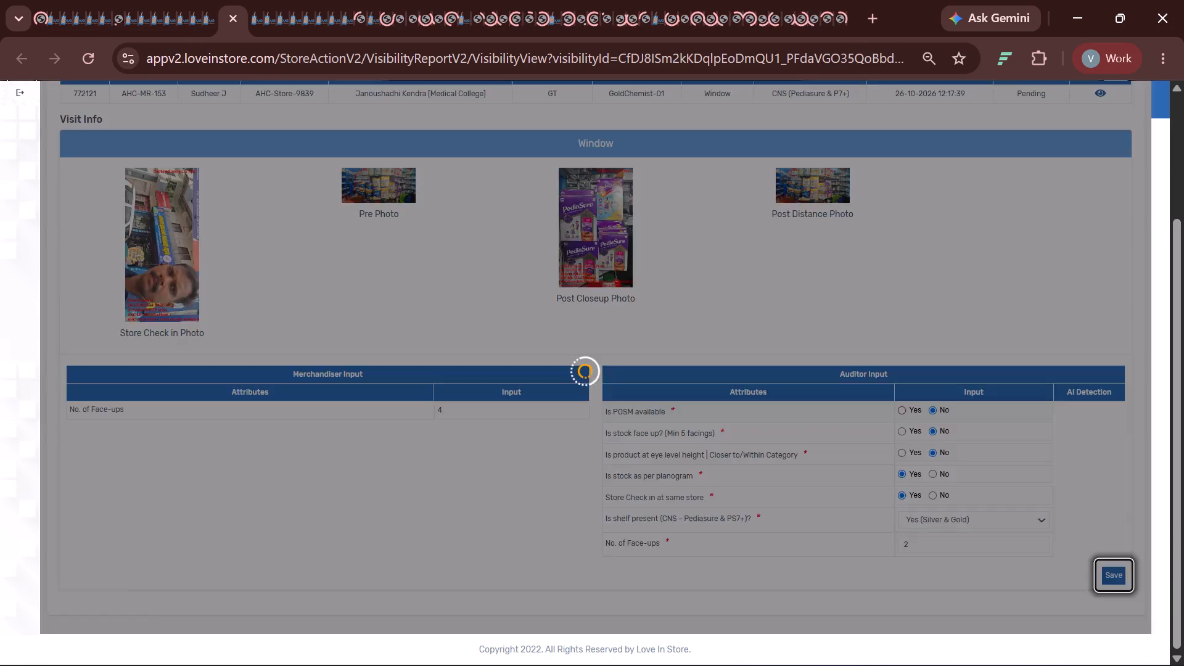
scroll(903, 411, down, 4)
click(903, 411)
key(Tab)
key(Right)
key(Tab)
key(Right)
key(Tab)
key(space)
key(Tab)
key(Tab)
key(Right)
key(shift+Tab)
key(space)
key(Tab)
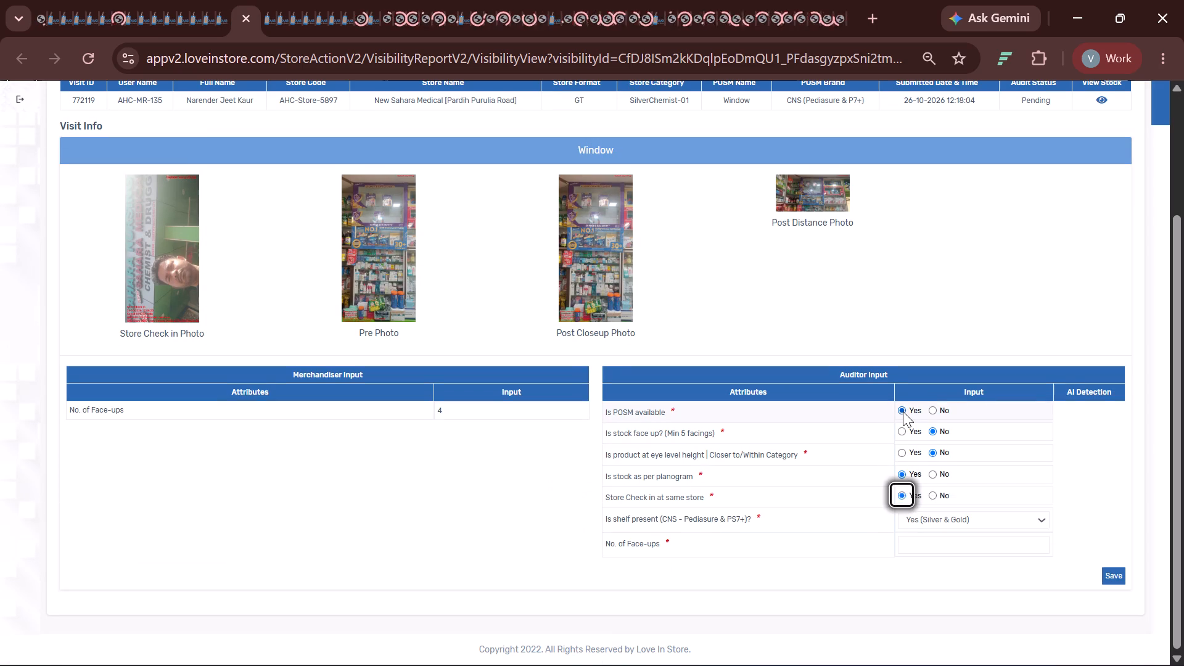
key(Tab)
key(2)
key(Tab)
key(space)
Audit visit 772116 with eye level height No, the other four questions Yes, shelf present Yes (Silver & Gold) and 5 face-ups, and save it.
key(ctrl+Tab)
scroll(903, 411, down, 3)
click(903, 411)
key(Tab)
key(space)
key(Tab)
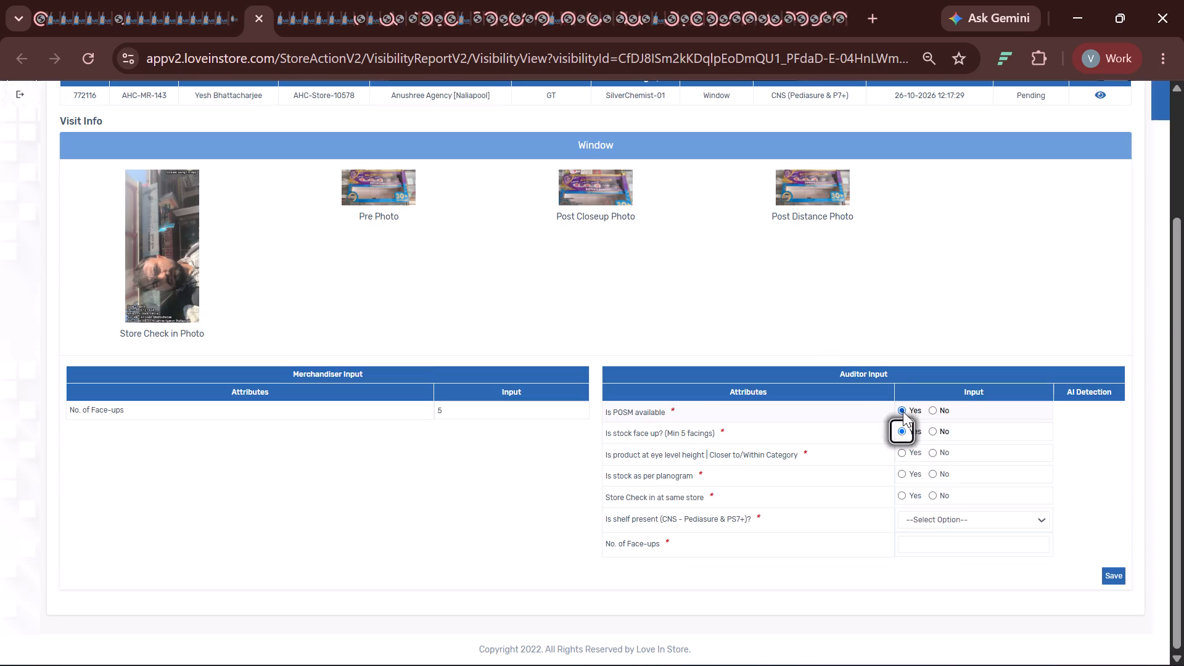
key(Right)
key(Tab)
key(space)
key(Tab)
key(space)
key(Tab)
key(Right)
key(Tab)
key(5)
key(Tab)
key(space)
Audit visit 772115 with stock face up and eye level No, the other three Yes, shelf present Yes (Silver & Gold), 3 face-ups, and save it.
key(ctrl+Tab)
scroll(903, 411, down, 3)
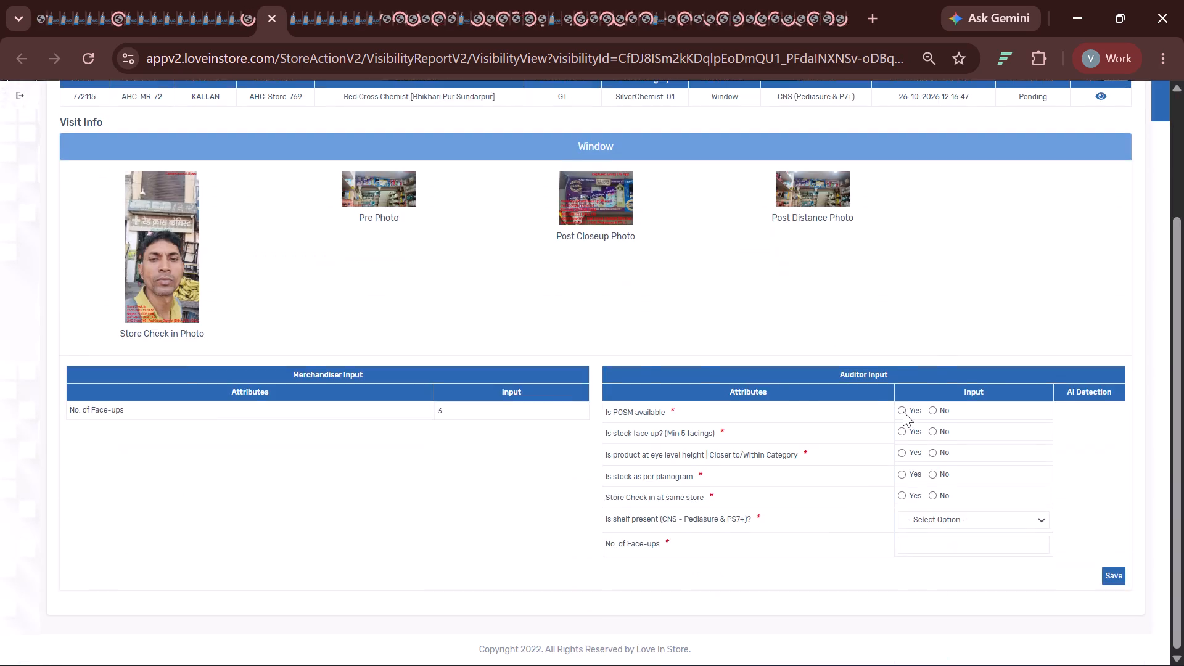
key(Tab)
key(Right)
key(Tab)
scroll(903, 411, down, 4)
click(903, 411)
key(Tab)
key(Right)
key(Tab)
key(Right)
key(Tab)
key(space)
key(Tab)
key(space)
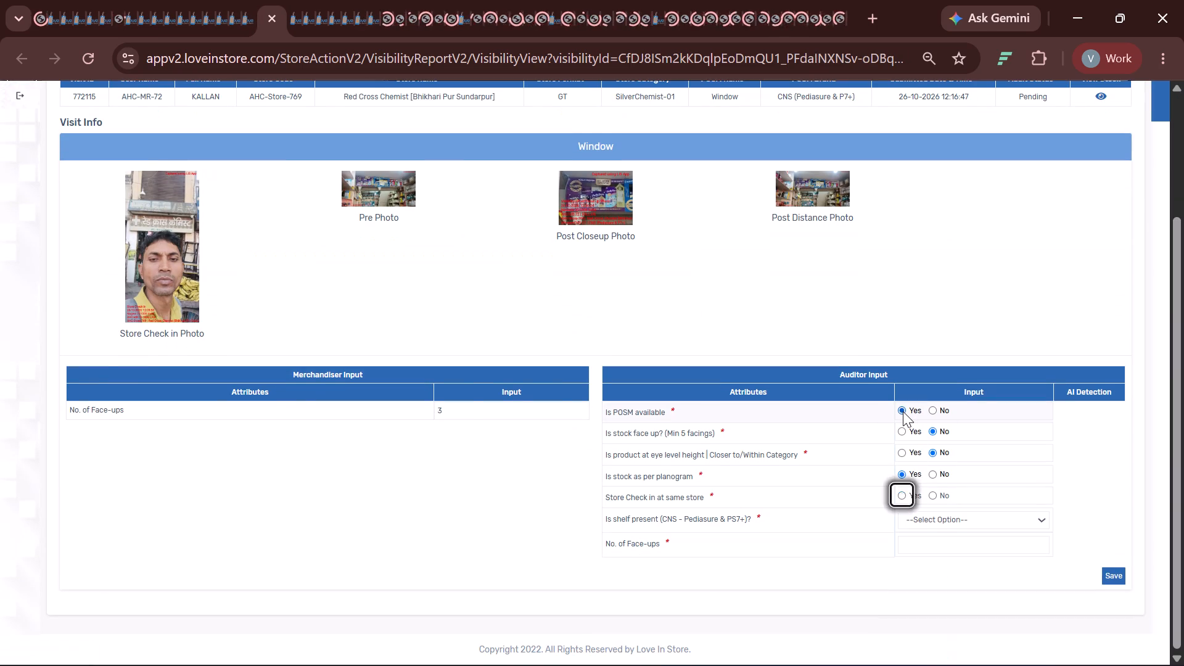
key(Tab)
key(Right)
key(Tab)
key(3)
key(Tab)
key(space)
Audit visit 772112 with eye level height No, the other four questions Yes, shelf present Yes (Silver & Gold) and 5 face-ups, and save it.
key(ctrl+Tab)
scroll(903, 411, down, 3)
click(903, 411)
key(Tab)
key(space)
key(Tab)
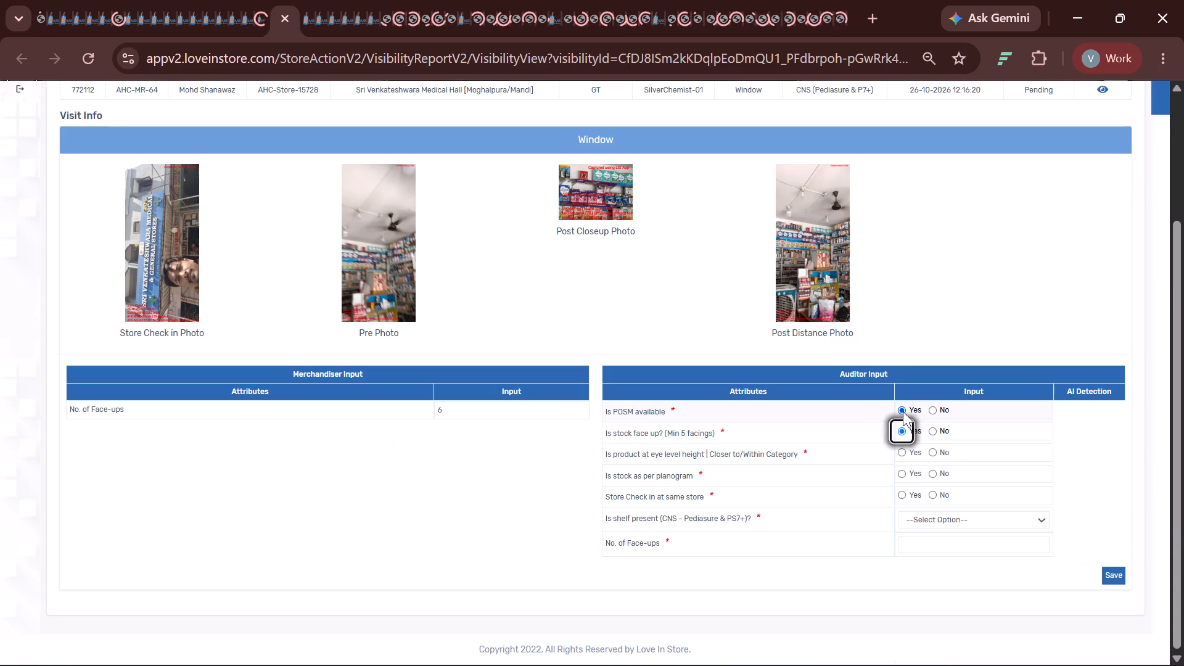
key(Right)
key(Tab)
key(space)
key(Tab)
key(space)
key(Tab)
key(Right)
key(Tab)
key(5)
key(Tab)
key(space)
Audit visit 772111 with stock face up and eye level No, the other three Yes, shelf present Yes (Silver & Gold), 4 face-ups, and save it.
key(ctrl+Tab)
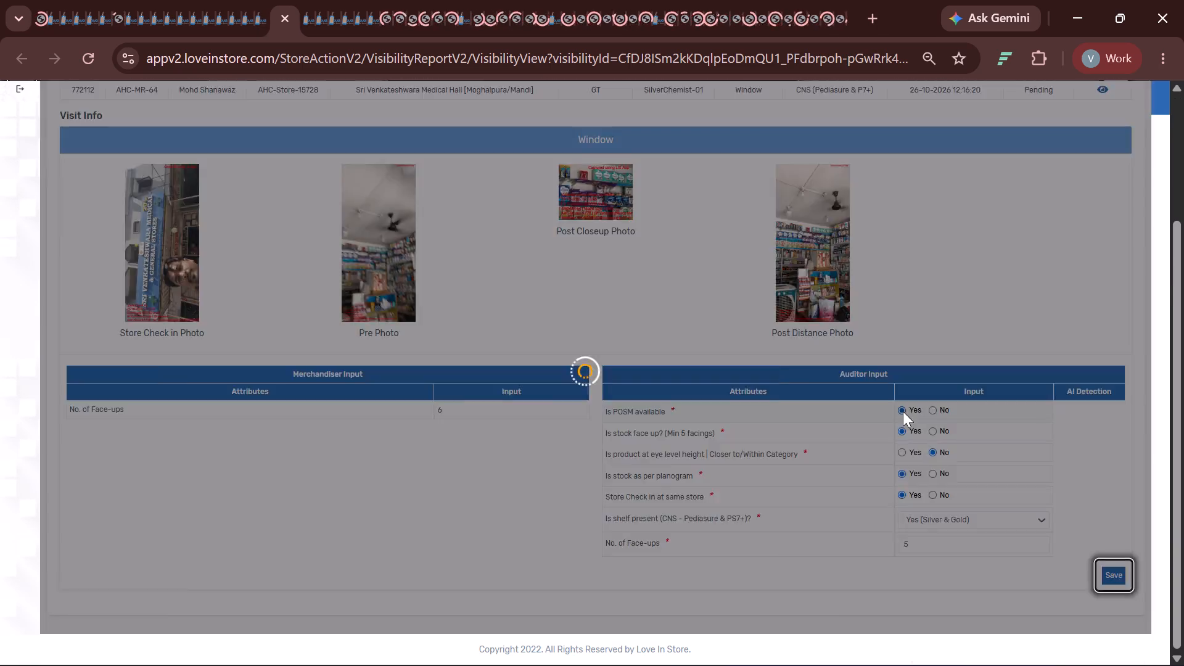
scroll(903, 411, down, 4)
click(903, 411)
key(Tab)
key(space)
key(Tab)
key(Right)
key(Tab)
key(space)
key(Tab)
key(space)
key(Tab)
key(Right)
key(shift+Tab)
key(shift+Tab)
key(shift+Tab)
key(shift+Tab)
key(shift+Tab)
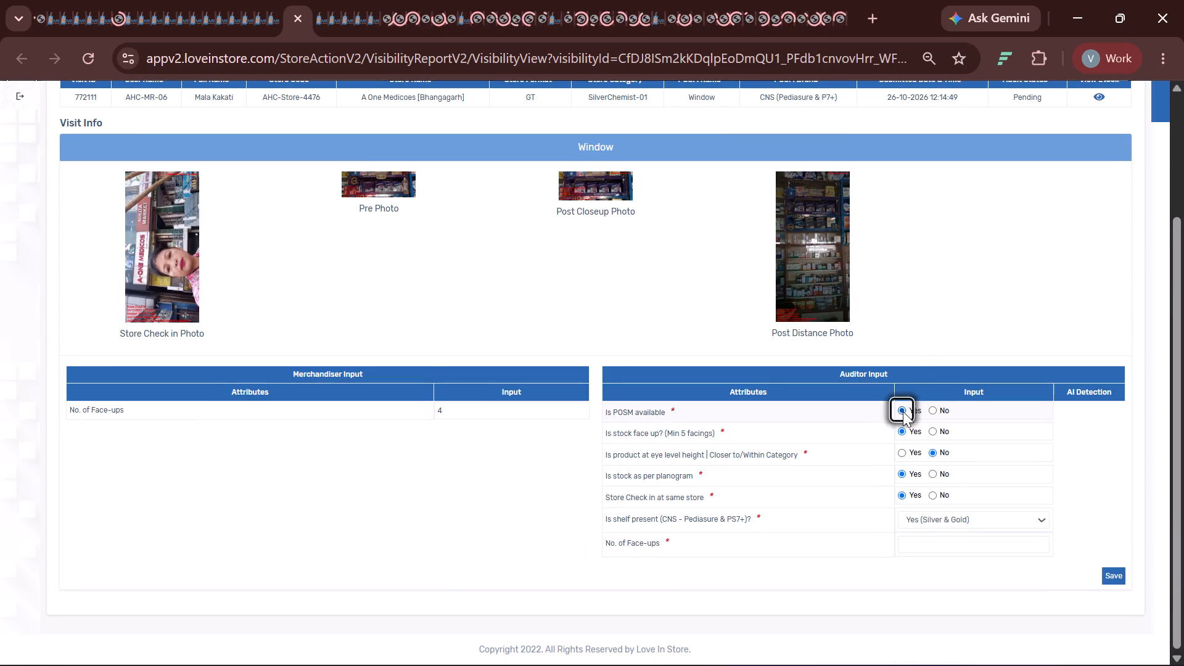
key(Right)
key(Tab)
key(Right)
key(shift+Tab)
key(Right)
key(Tab)
key(Tab)
key(Tab)
key(Tab)
key(Tab)
key(Tab)
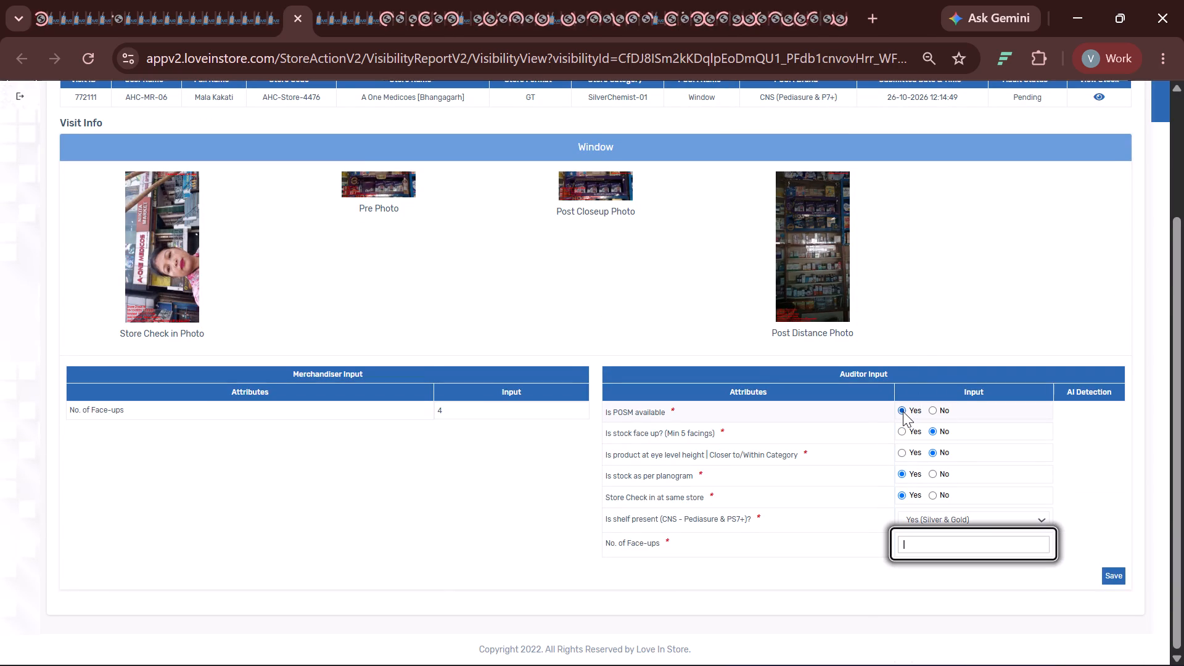
key(4)
key(Tab)
key(space)
Audit visit 772109 with eye level height No, the other four questions Yes, shelf present Yes (Silver & Gold) and 5 face-ups, and save it.
key(ctrl+Tab)
scroll(903, 411, down, 4)
key(Tab)
key(space)
key(Tab)
key(Right)
key(Tab)
key(space)
key(Tab)
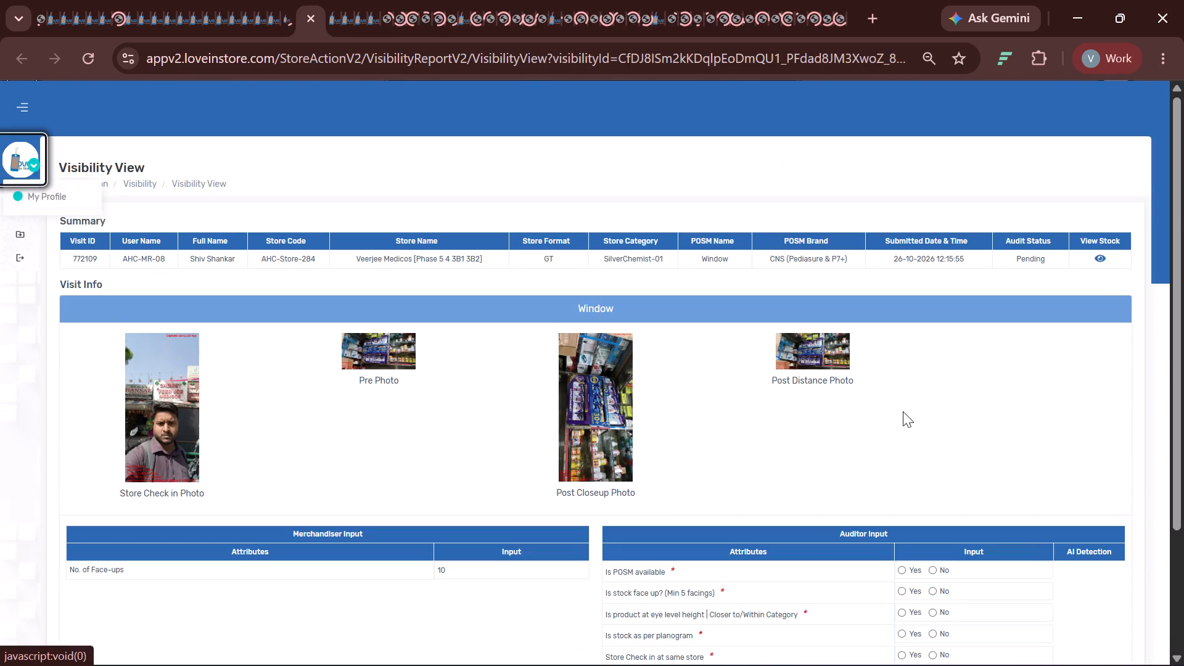
scroll(903, 411, down, 3)
double_click(903, 411)
key(Tab)
key(space)
key(Tab)
key(Right)
key(Tab)
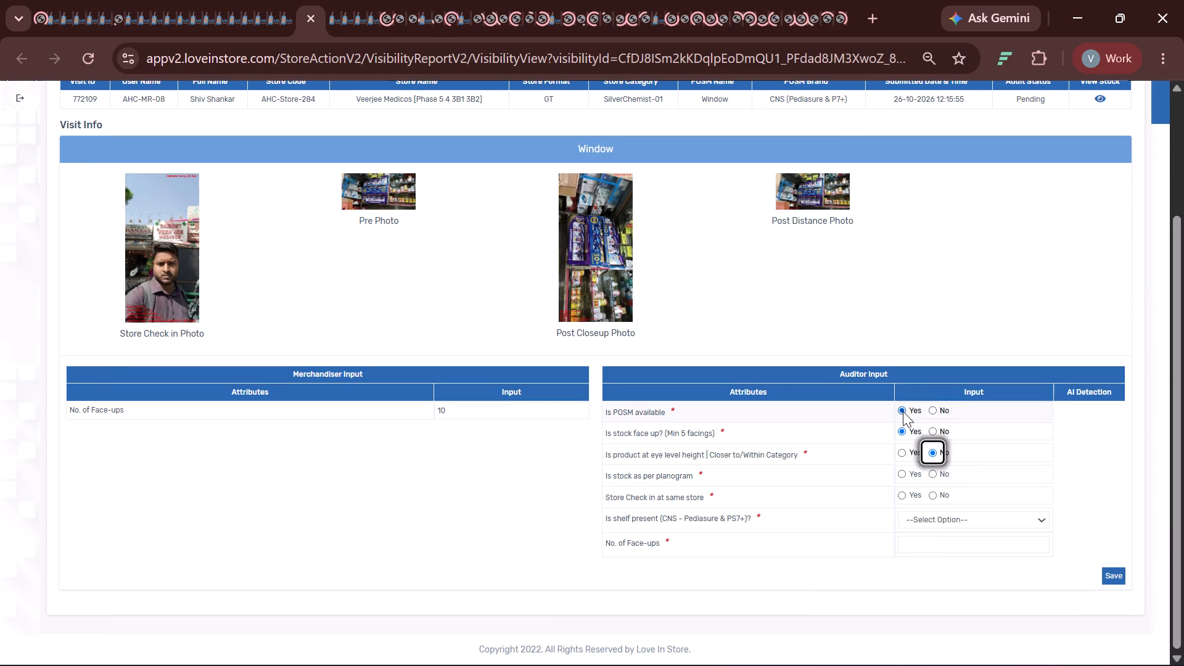
key(space)
key(Tab)
key(space)
key(Tab)
key(Right)
key(Tab)
text(56)
key(Tab)
key(shift+Tab)
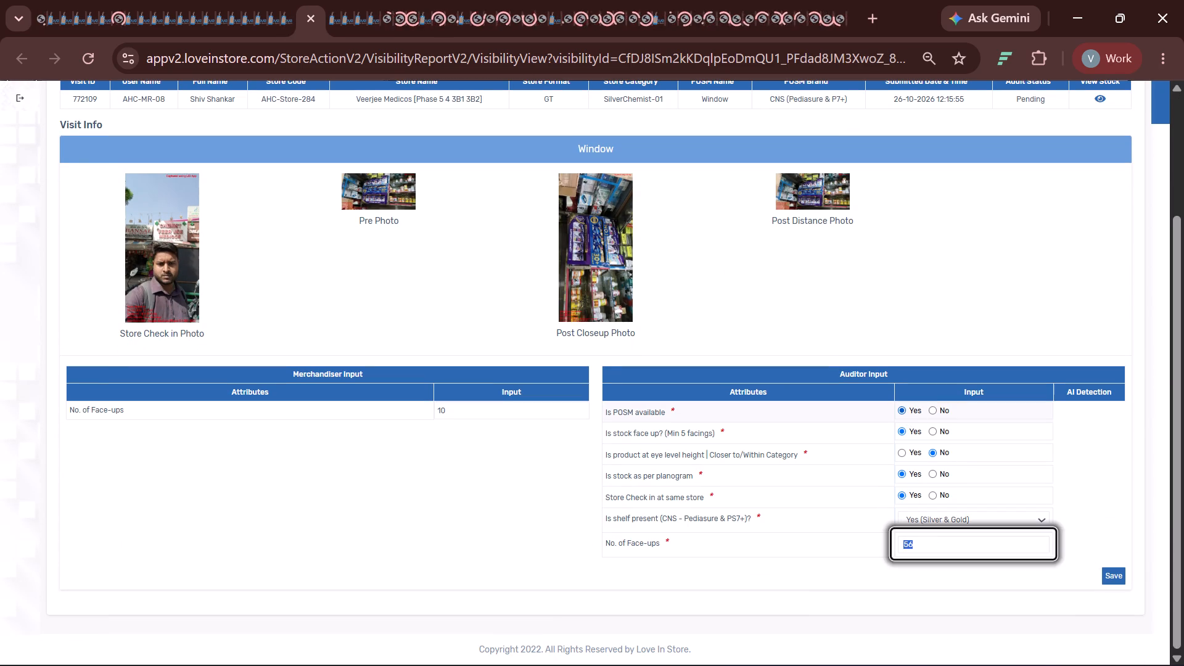
key(5)
key(Tab)
key(space)
Audit visit 772107 with stock face up and eye level No, the other three Yes, shelf present Yes (Silver & Gold), 3 face-ups, and save it.
key(ctrl+Tab)
scroll(903, 411, down, 4)
click(903, 411)
key(Tab)
key(Right)
key(Tab)
key(space)
key(Tab)
key(space)
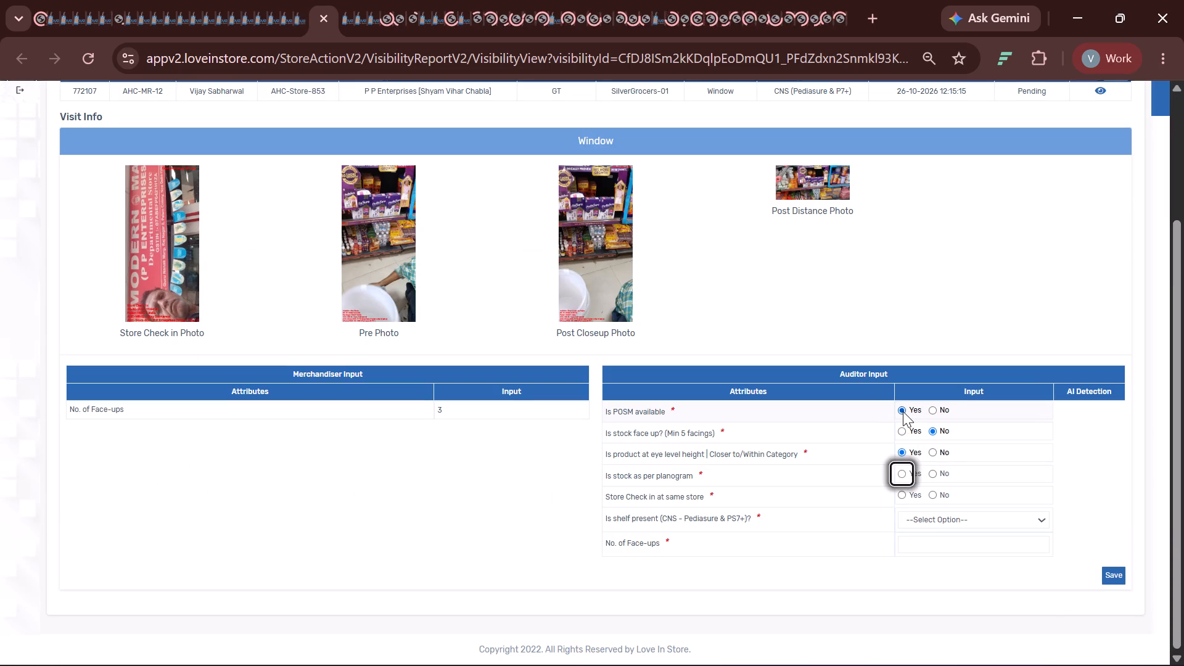
key(Tab)
key(space)
key(Tab)
key(space)
key(Tab)
key(Right)
key(Tab)
key(shift+Tab)
key(shift+Tab)
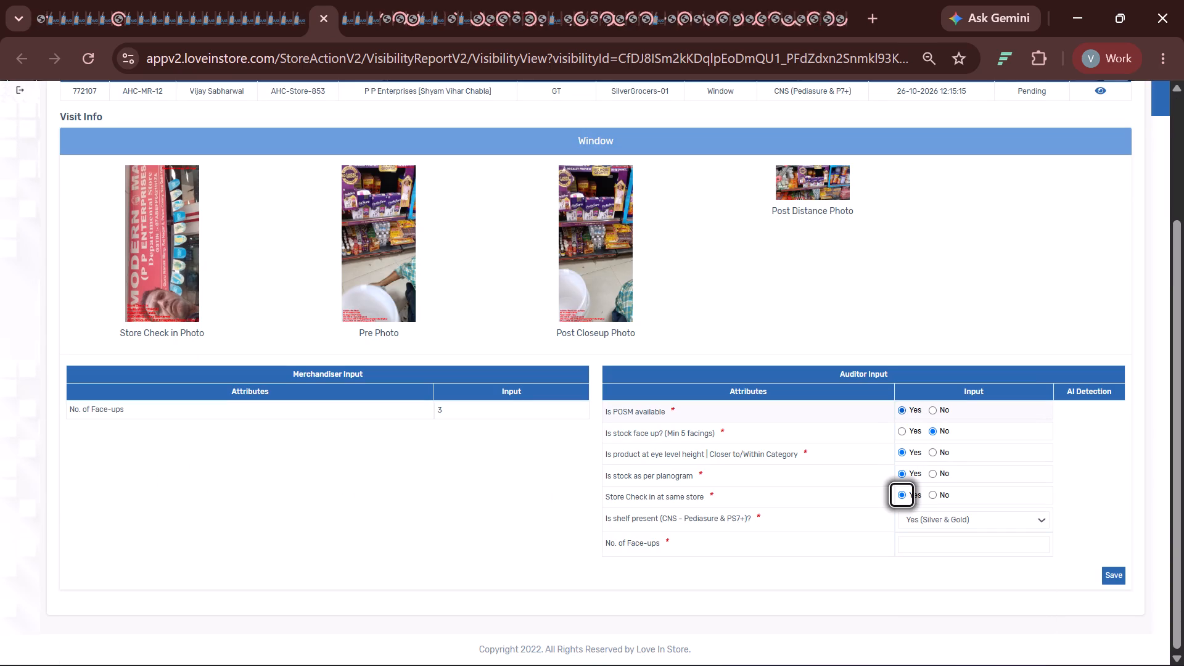
key(shift+Tab)
key(shift+Tab)
key(Right)
key(Tab)
key(Tab)
key(Tab)
key(Tab)
key(Tab)
key(shift+Tab)
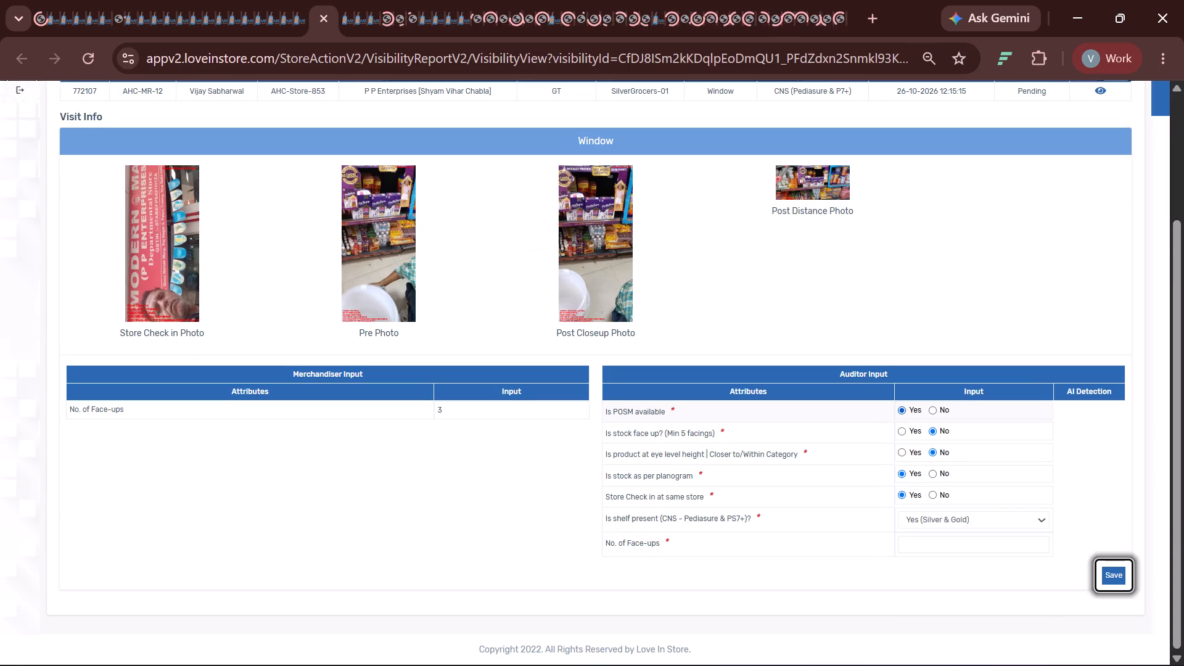
key(3)
key(Tab)
key(space)
Audit visit 772105 with eye level height No, the other four questions Yes, shelf present Yes (Silver & Gold) and 5 face-ups, and save it.
key(ctrl+Tab)
scroll(903, 411, down, 5)
click(903, 411)
key(Tab)
key(space)
key(Tab)
key(Right)
key(Tab)
key(space)
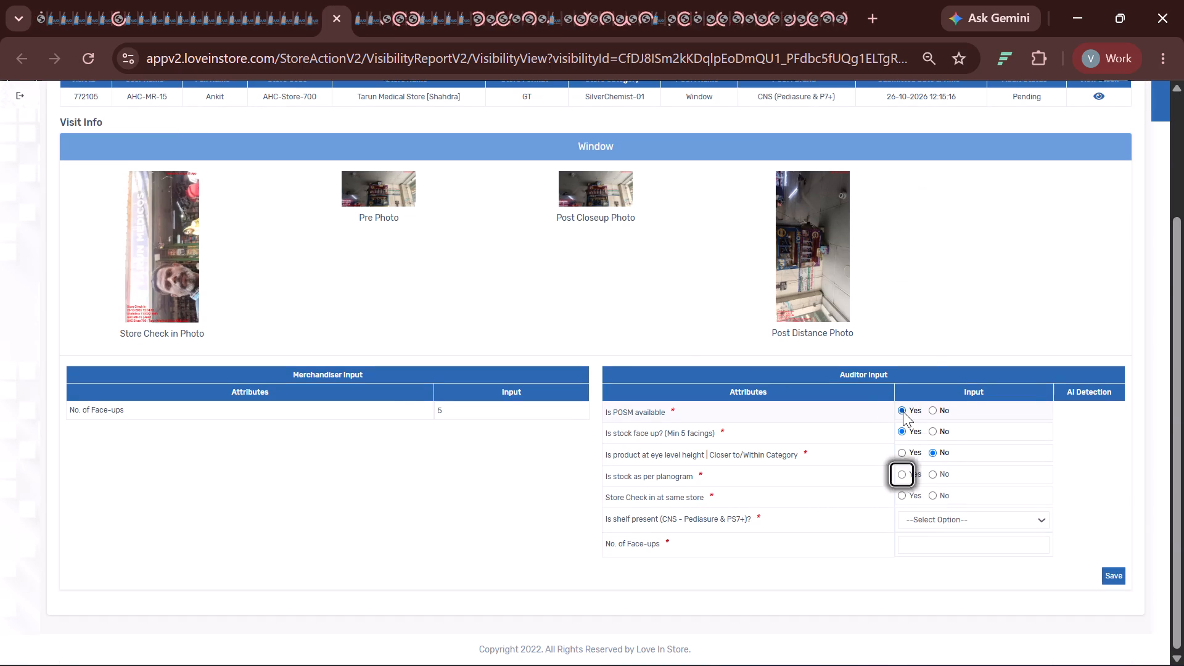
key(Tab)
key(space)
key(Tab)
key(Right)
key(Tab)
key(5)
key(Tab)
key(space)
Audit visit 772103 with POSM, stock face up and eye level No, planogram and same store Yes, shelf Yes (Silver & Gold), 3 face-ups, and save.
key(ctrl+Tab)
scroll(903, 411, down, 4)
click(903, 411)
key(Tab)
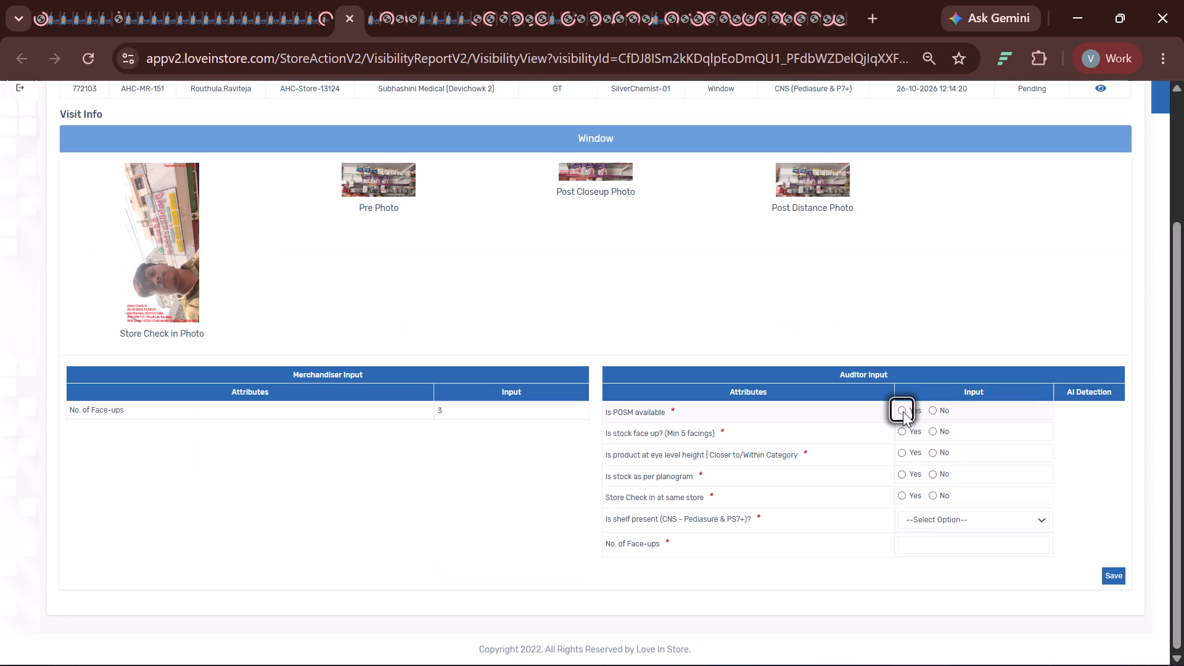
key(Right)
key(Tab)
key(Right)
key(Tab)
key(space)
key(Tab)
key(space)
key(Tab)
key(Right)
key(shift+Tab)
key(shift+Tab)
key(shift+Tab)
key(shift+Tab)
key(Right)
key(Right)
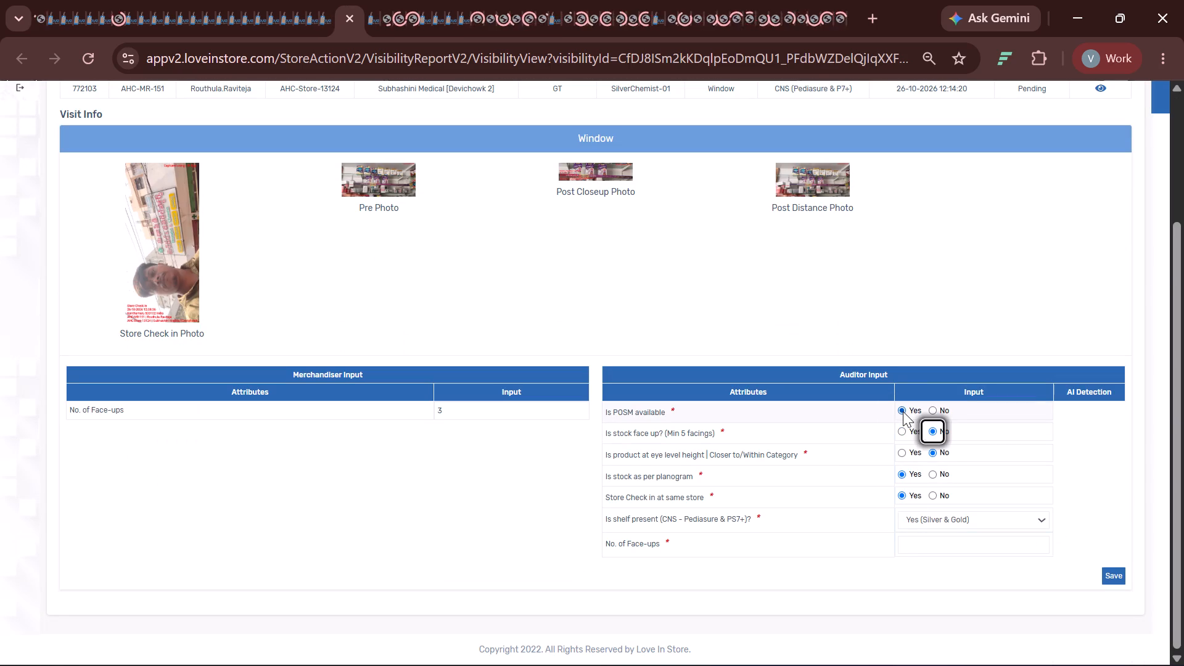
key(shift+Tab)
key(Right)
key(Tab)
key(Tab)
key(Tab)
key(Tab)
key(Tab)
key(Tab)
key(3)
key(Tab)
key(space)
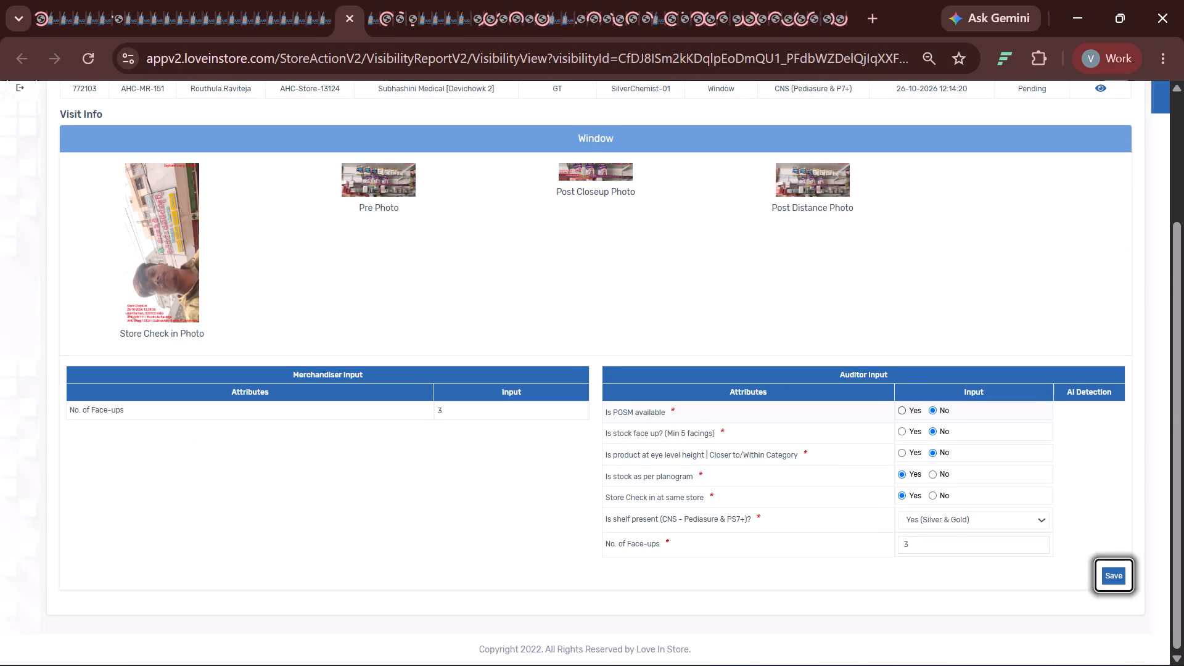
Audit visit 772101 with eye level height No, the other four questions Yes, shelf present Yes (Silver & Gold) and 6 face-ups, and save it.
key(ctrl+Tab)
scroll(903, 411, down, 5)
click(903, 411)
key(Tab)
key(space)
key(Tab)
key(Right)
key(Tab)
key(space)
key(Tab)
key(space)
key(Tab)
key(Right)
key(Tab)
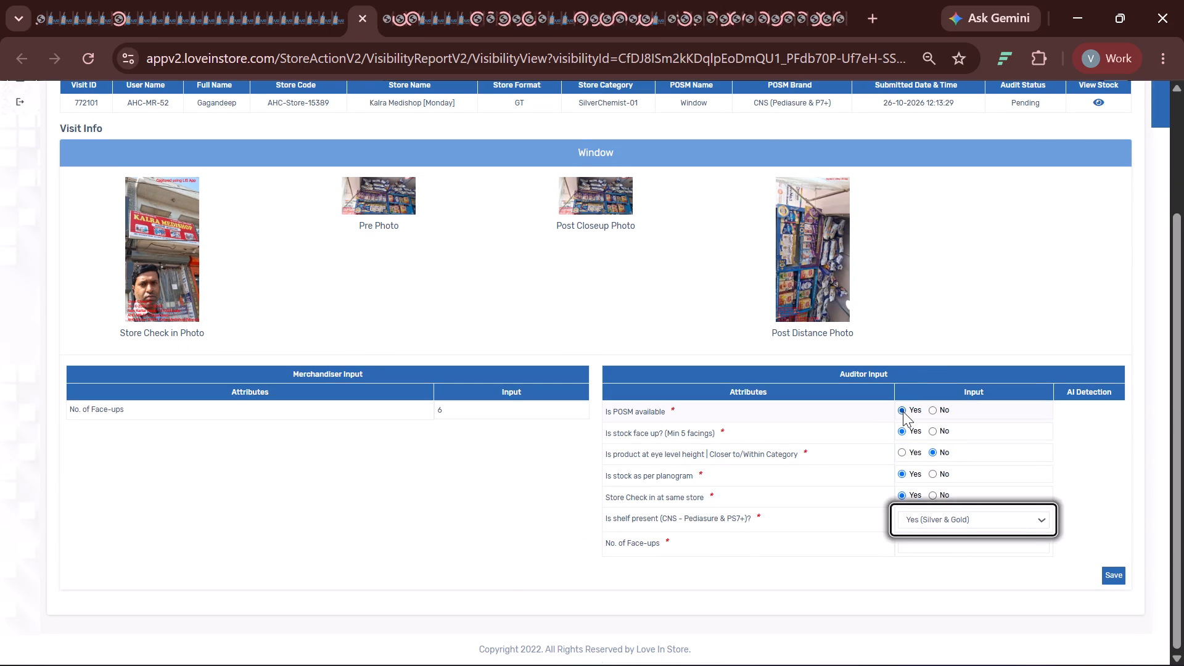
key(6)
key(Tab)
key(space)
Audit visit 772096 with stock face up and eye level No, the other three Yes, shelf present Yes (Silver & Gold), 4 face-ups, and save it.
key(ctrl+Tab)
scroll(903, 411, down, 3)
click(903, 411)
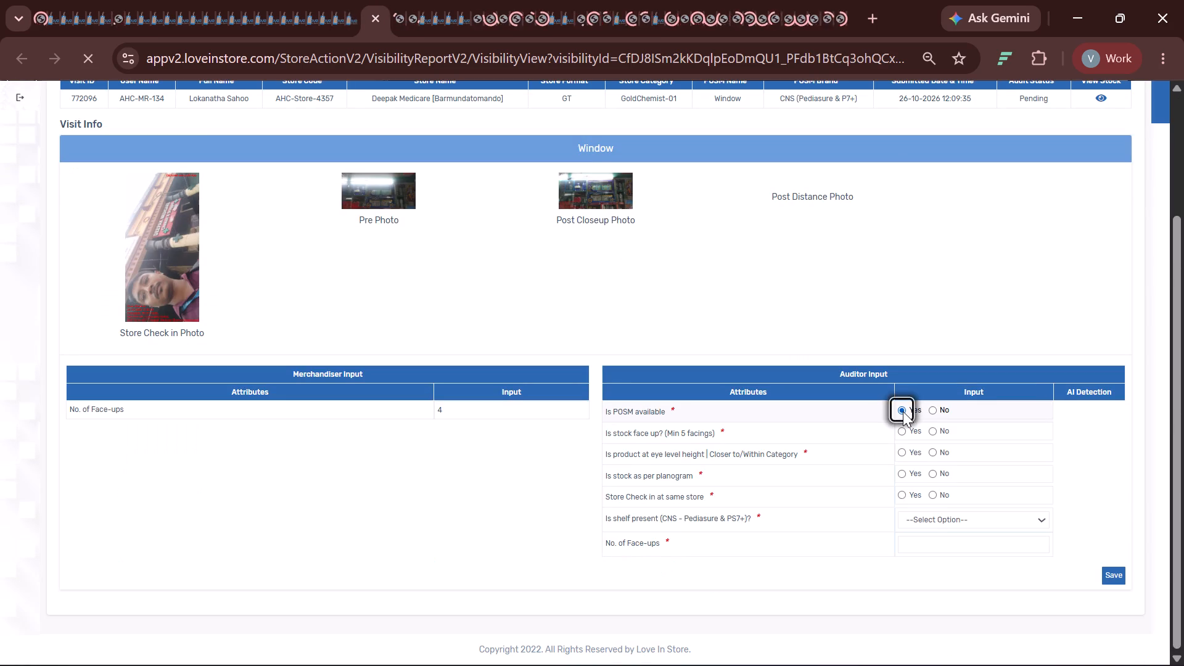
key(Tab)
key(Right)
key(Tab)
key(Right)
key(Tab)
key(space)
key(Tab)
key(space)
key(Tab)
key(Right)
key(Tab)
key(4)
key(Tab)
key(space)
Audit visit 772094 with POSM and eye level No, the other three Yes, shelf present Yes (Silver & Gold), 5 face-ups, and save it.
key(ctrl+Tab)
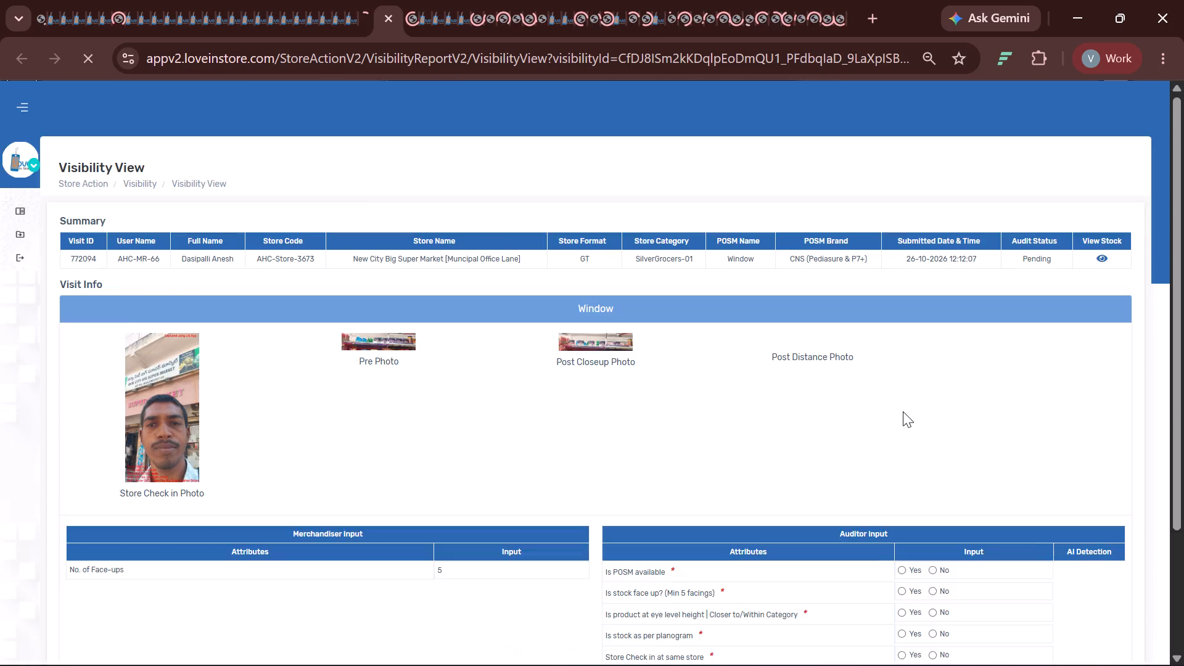
scroll(903, 411, down, 3)
click(903, 411)
key(Right)
key(Tab)
key(Right)
key(Tab)
key(Right)
key(Tab)
key(space)
key(Tab)
key(space)
key(Tab)
key(Right)
key(shift+Tab)
key(shift+Tab)
key(shift+Tab)
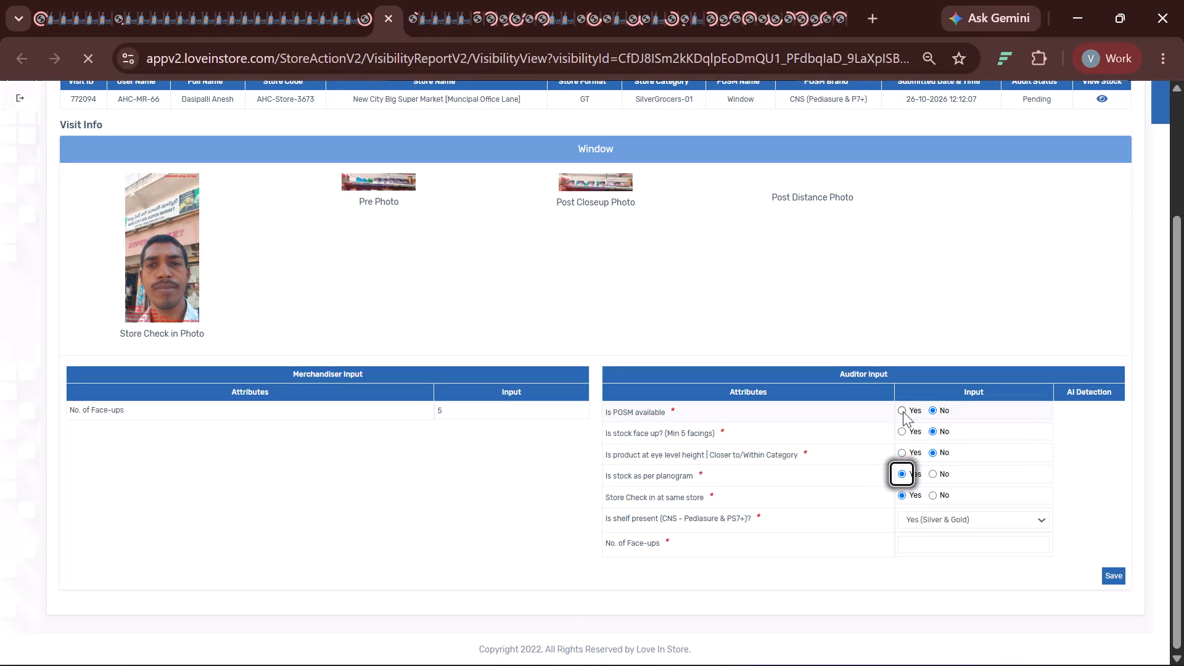
key(shift+Tab)
key(Right)
key(Tab)
key(Tab)
key(Tab)
key(Tab)
key(Tab)
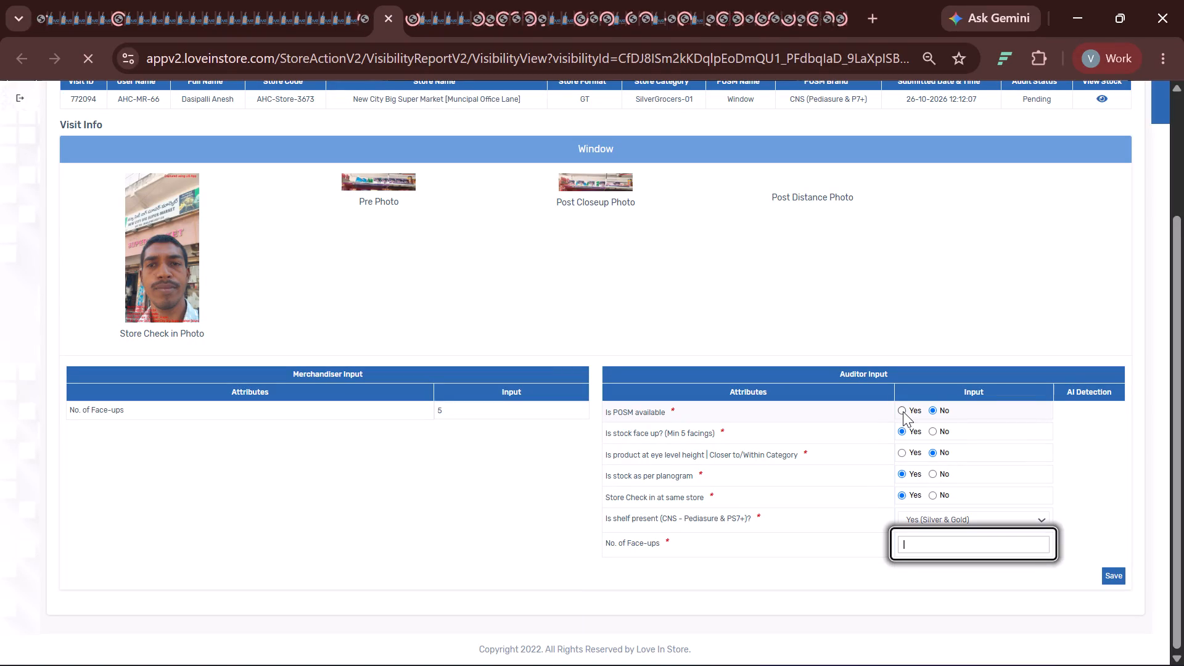
key(5)
key(Tab)
key(space)
Audit the next open visit with stock face up and eye level No, the other three Yes, shelf Yes (Silver & Gold), 4 face-ups, and save.
key(ctrl+Tab)
scroll(903, 411, down, 2)
click(903, 411)
key(Tab)
key(Right)
key(Tab)
key(Right)
key(Tab)
key(space)
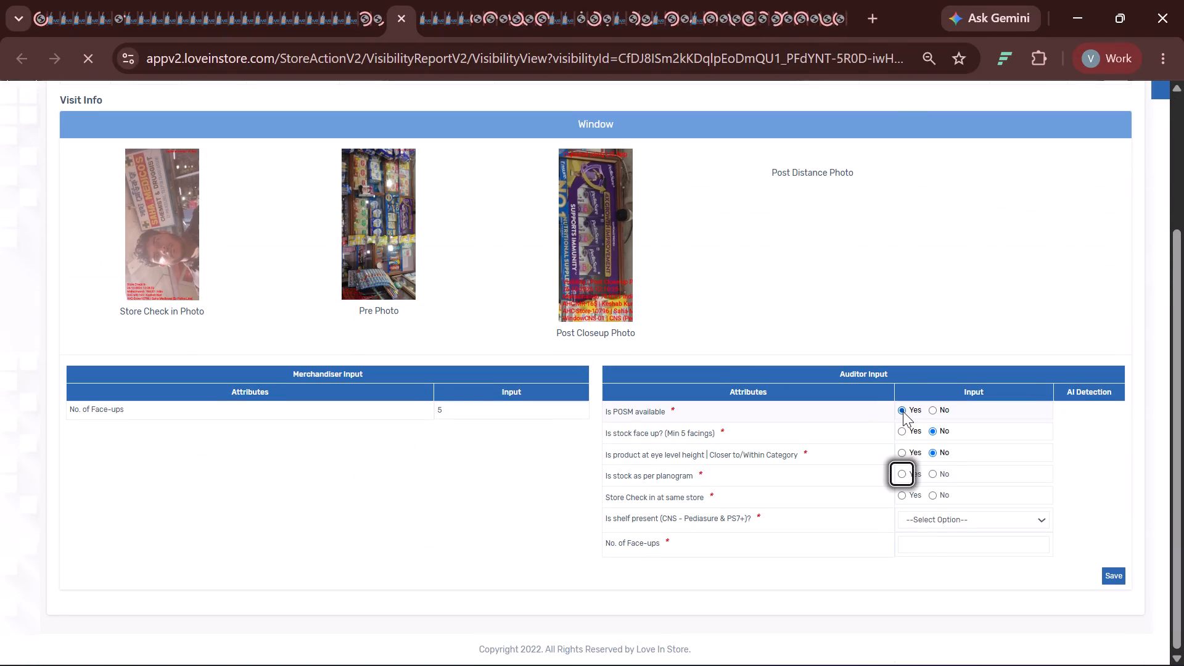
key(Tab)
key(space)
key(Tab)
key(Right)
key(Tab)
key(4)
key(Tab)
key(space)
Audit visit 772089 with stock face up and eye level No, the other three Yes, shelf present Yes (Silver & Gold), 3 face-ups, and save it.
key(ctrl+Tab)
scroll(903, 411, down, 4)
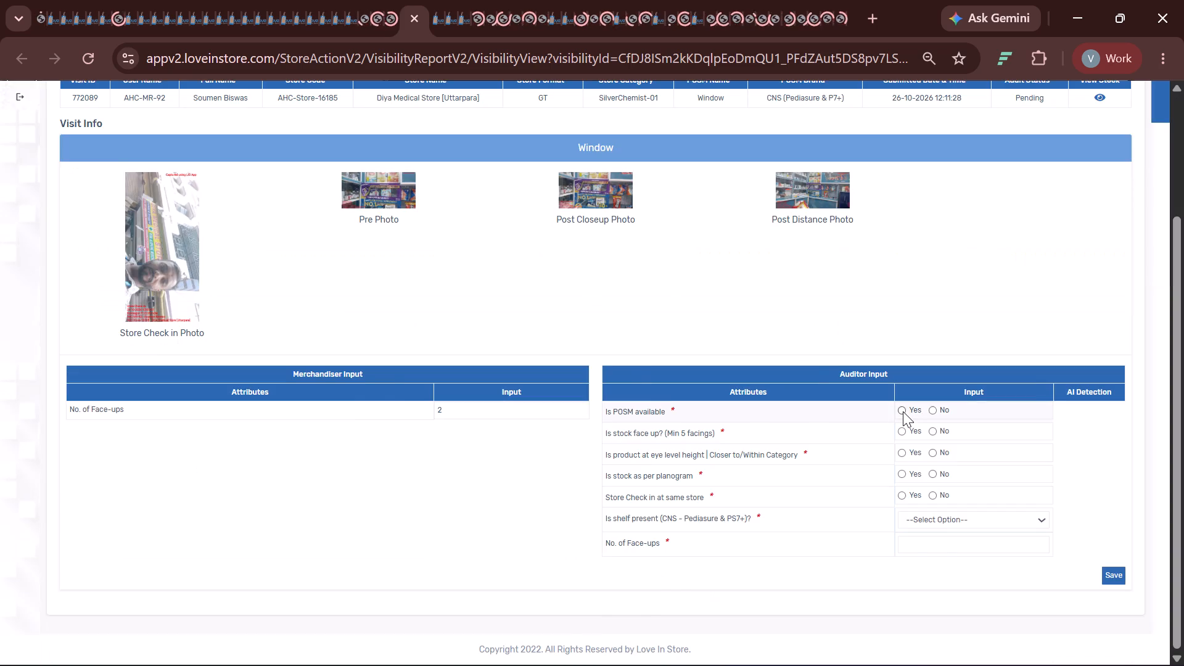
key(Tab)
key(Right)
key(Tab)
key(Right)
scroll(903, 411, down, 3)
click(903, 411)
key(Tab)
key(Right)
key(Tab)
key(Right)
key(Tab)
key(space)
key(Tab)
key(space)
key(Tab)
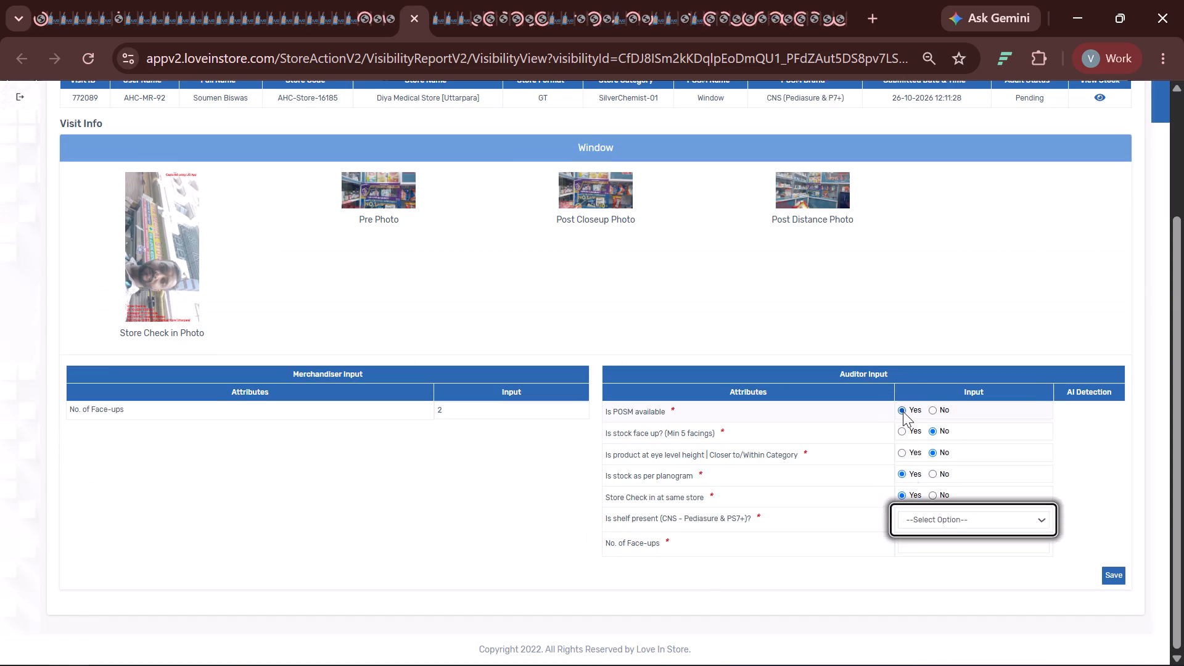
key(Right)
key(Tab)
key(3)
key(Tab)
key(space)
Audit visit 772087 with stock face up and eye level No, the other three Yes, shelf present Yes (Silver & Gold), 4 face-ups, and save it.
key(ctrl+Tab)
scroll(903, 411, down, 4)
click(903, 411)
key(Tab)
key(Right)
key(Tab)
key(Right)
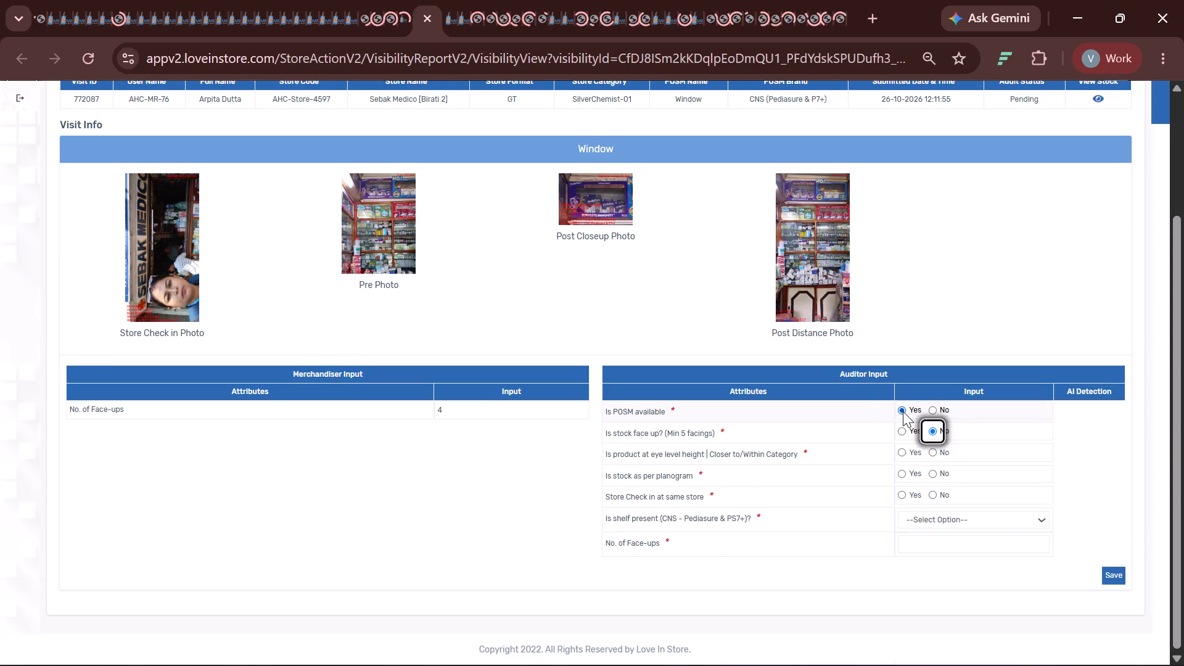
key(Tab)
key(space)
key(Tab)
key(space)
key(Tab)
key(Right)
key(Tab)
key(4)
key(Tab)
key(space)
Audit visit 772085 with POSM No, the other four questions Yes, shelf present Yes (Silver & Gold) and 10 face-ups, and save it.
key(ctrl+Tab)
scroll(903, 411, down, 3)
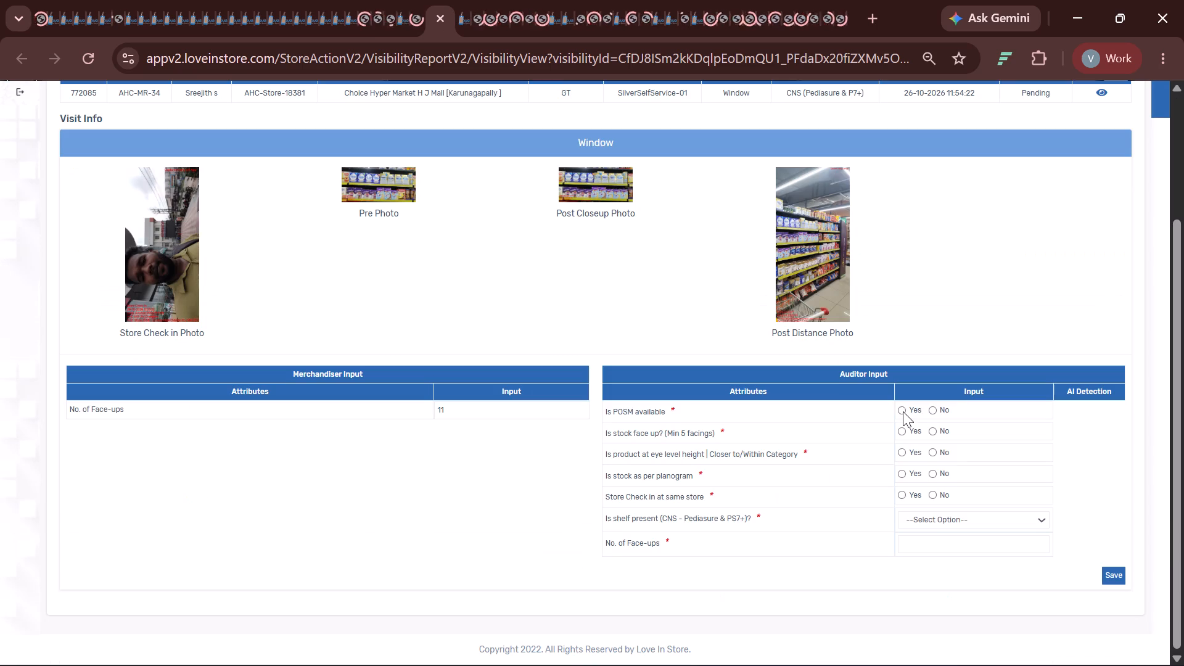
click(903, 411)
key(Right)
key(Tab)
key(space)
key(Tab)
key(space)
key(Tab)
key(Tab)
key(space)
key(shift+Tab)
key(space)
key(Tab)
key(Tab)
key(Right)
key(Tab)
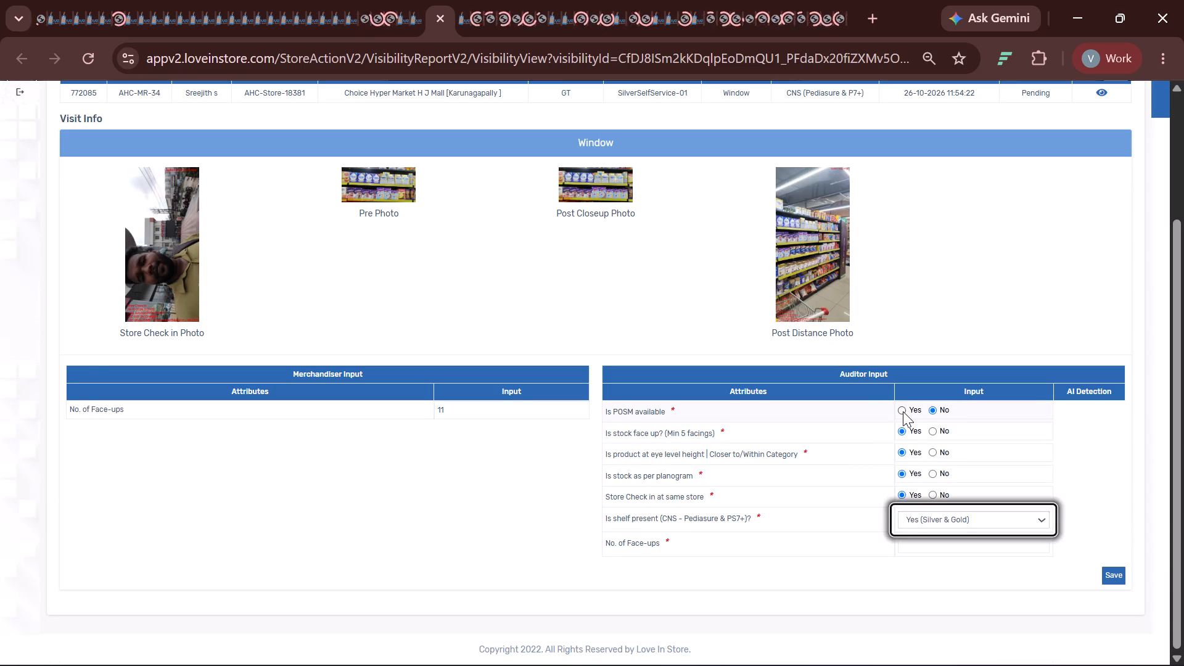
text(10)
key(Tab)
key(space)
Audit visit 772083 with eye level height No, the other four questions Yes, shelf present Yes (Silver & Gold) and 5 face-ups, and save it.
key(ctrl+Tab)
scroll(903, 411, down, 3)
click(903, 411)
key(Tab)
key(space)
key(Tab)
key(Right)
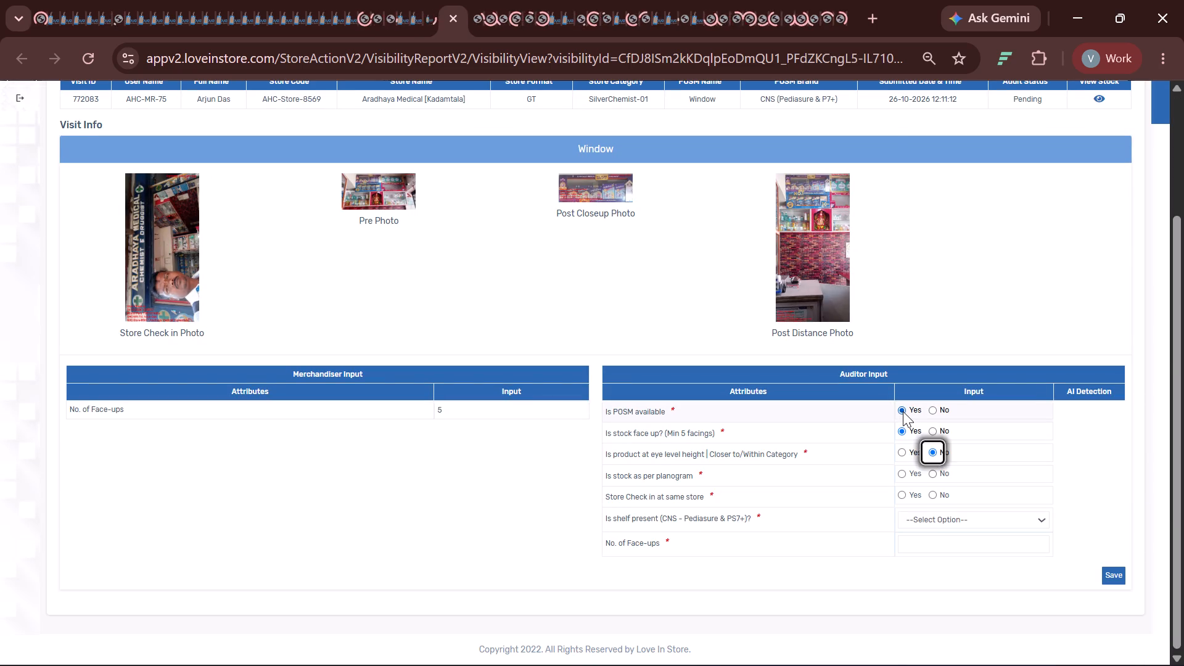
key(Tab)
key(space)
key(Tab)
key(space)
key(Tab)
key(Right)
key(Tab)
key(5)
key(Tab)
key(space)
Audit visit 772081 with stock face up and eye level No, the other three Yes, shelf present Yes (Silver & Gold), 4 face-ups, and save it.
key(ctrl+Tab)
scroll(903, 411, down, 3)
click(903, 411)
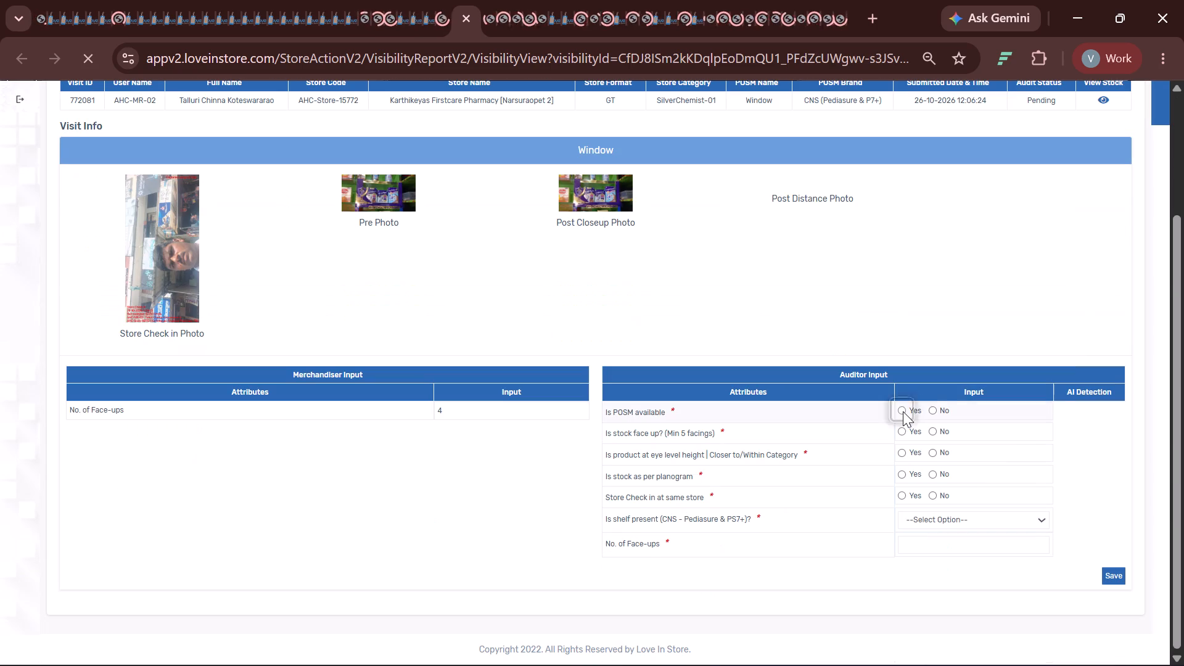
key(Right)
key(Right)
key(Tab)
key(Right)
key(Tab)
key(Right)
key(Tab)
key(space)
key(Tab)
key(space)
key(Tab)
key(Right)
key(Tab)
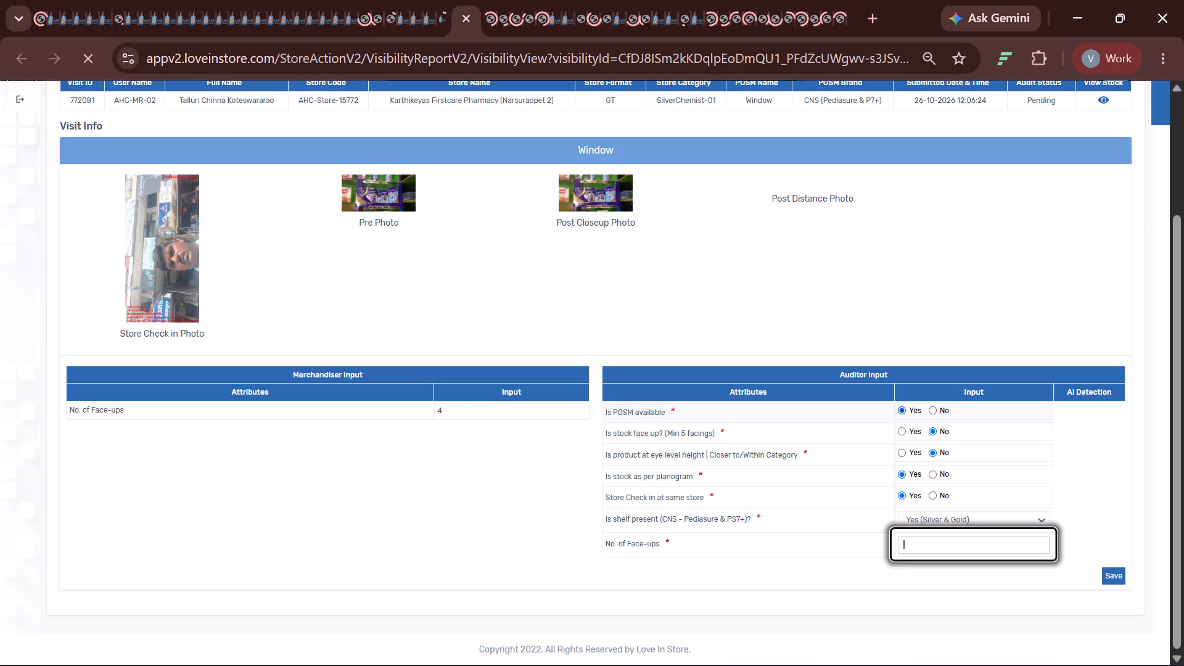
key(4)
key(Tab)
key(space)
Audit visit 772078 with POSM and eye level No, the other three Yes, shelf present Yes (Silver & Gold), 5 face-ups, and save it.
key(ctrl+Tab)
scroll(903, 411, down, 4)
double_click(903, 411)
key(Right)
key(Tab)
key(space)
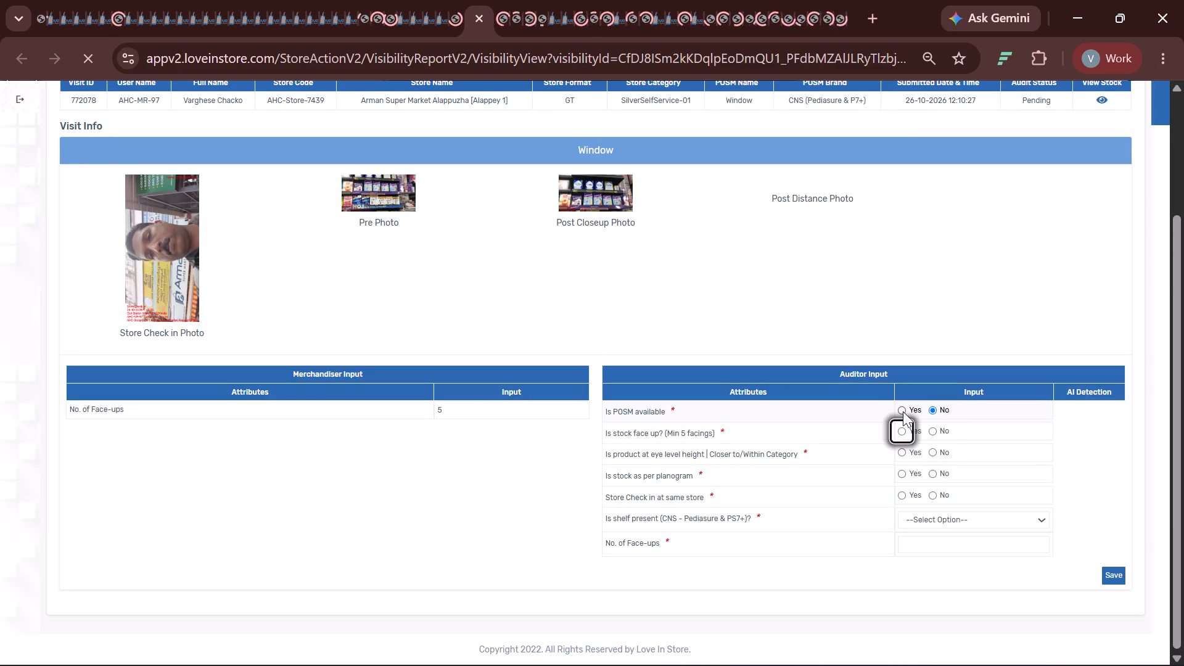
key(Tab)
key(Right)
key(Tab)
key(space)
key(Tab)
key(space)
key(Tab)
key(Right)
key(Tab)
key(5)
key(Tab)
key(space)
Audit visit 772076 with stock face up and eye level No, the other three Yes, shelf present Yes (Silver & Gold), 3 face-ups, and save it.
key(ctrl+Tab)
scroll(903, 411, down, 3)
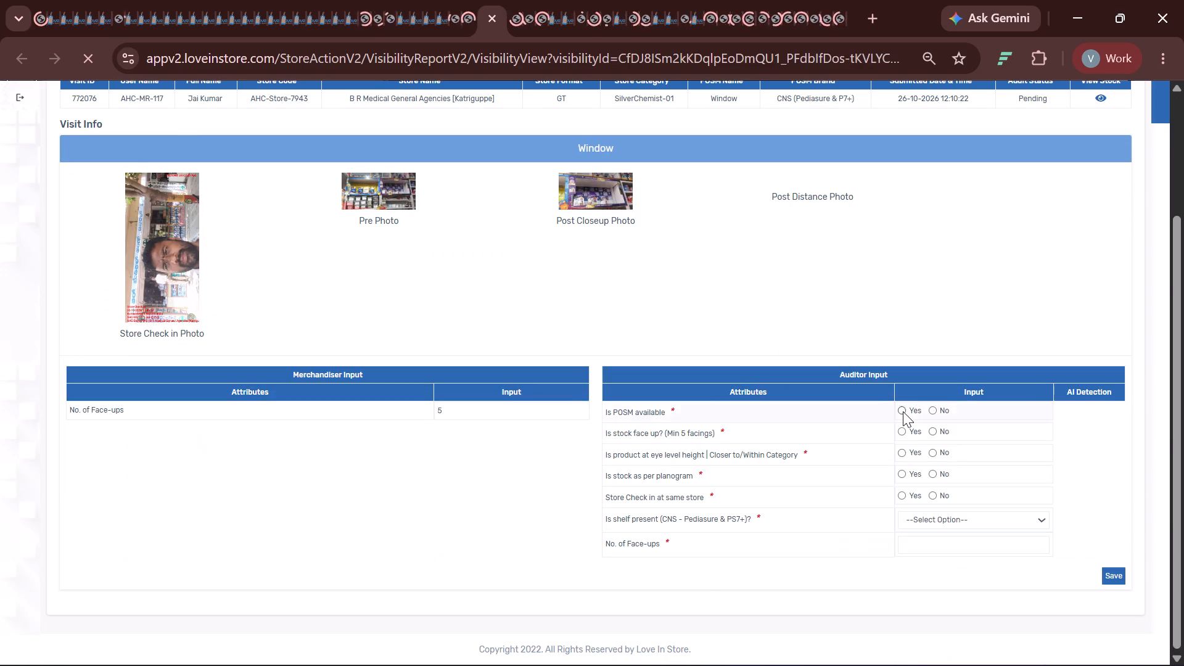
click(903, 411)
key(Tab)
key(Right)
key(Tab)
key(Right)
key(Tab)
key(space)
key(Tab)
key(space)
key(Tab)
key(Right)
key(Tab)
key(3)
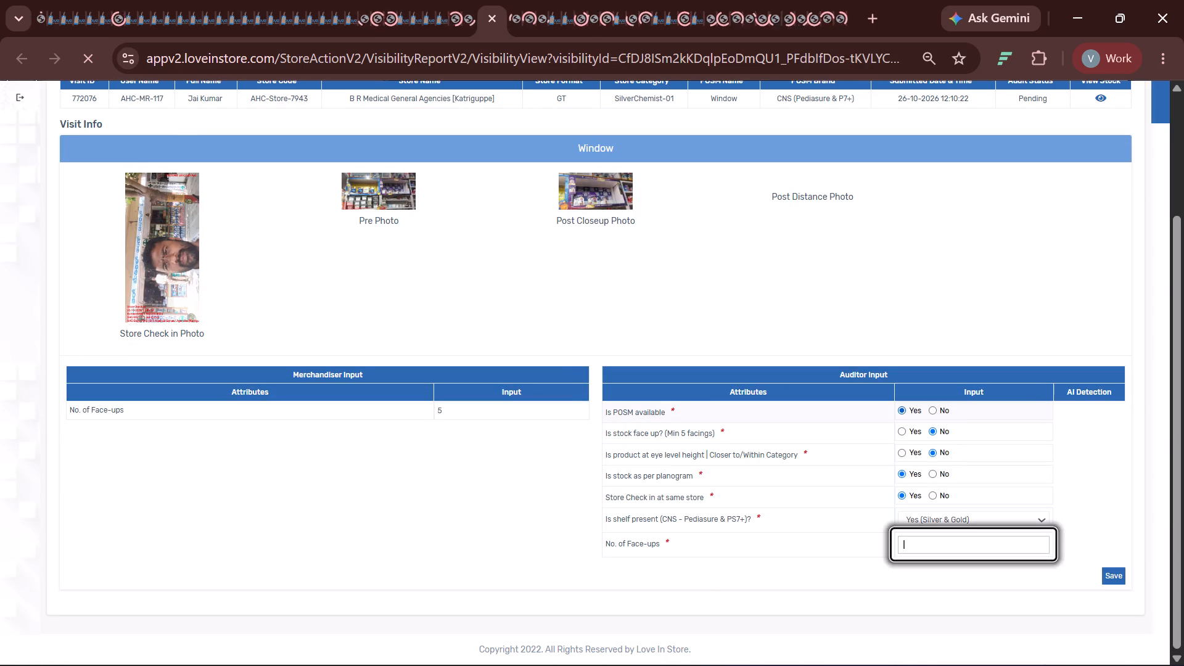
key(Tab)
key(space)
Audit visit 772074 with stock face up and eye level No, the other three Yes, shelf present Yes (Silver & Gold), 3 face-ups, and save it.
key(ctrl+Tab)
scroll(903, 411, down, 4)
click(903, 411)
key(Tab)
key(Right)
key(Tab)
key(Right)
key(Tab)
key(space)
key(Tab)
key(space)
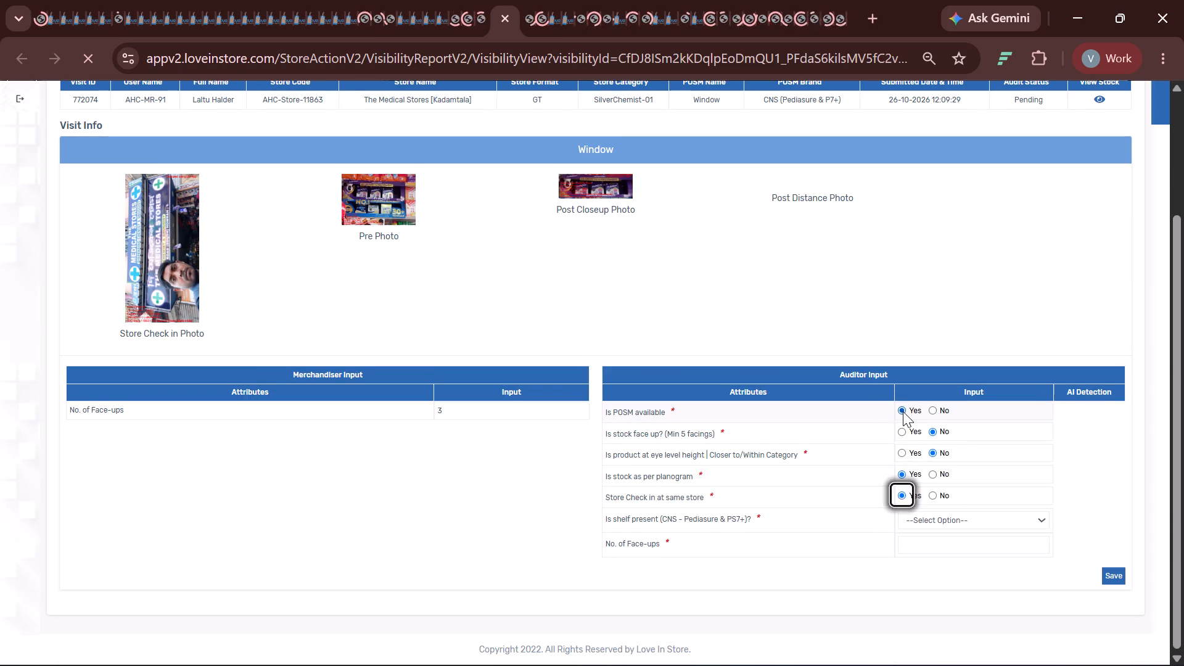
key(Tab)
key(Right)
key(Tab)
key(3)
key(Tab)
key(space)
Audit visit 772073 with POSM No, the other four questions Yes, shelf present Yes (Silver & Gold) and 10 face-ups, and save it.
key(ctrl+Tab)
scroll(903, 411, down, 3)
click(903, 411)
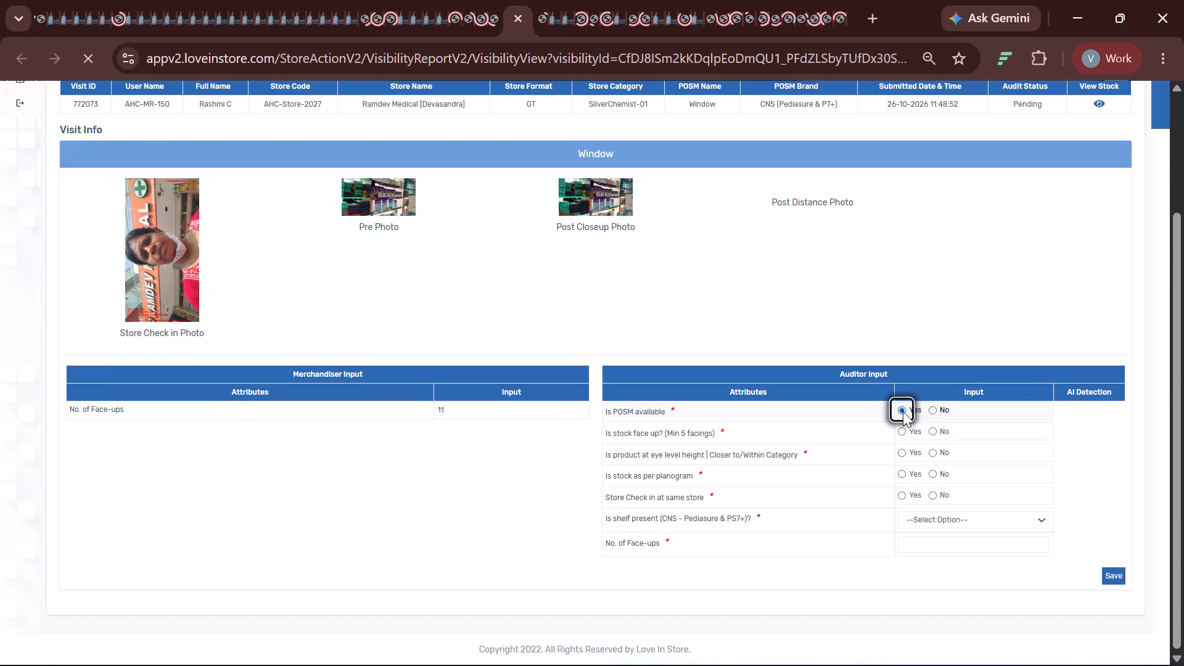
key(Right)
key(Tab)
key(space)
key(Tab)
key(space)
key(Tab)
key(space)
key(space)
key(Tab)
key(Tab)
key(Right)
key(Tab)
key(shift+Tab)
key(shift+Tab)
key(space)
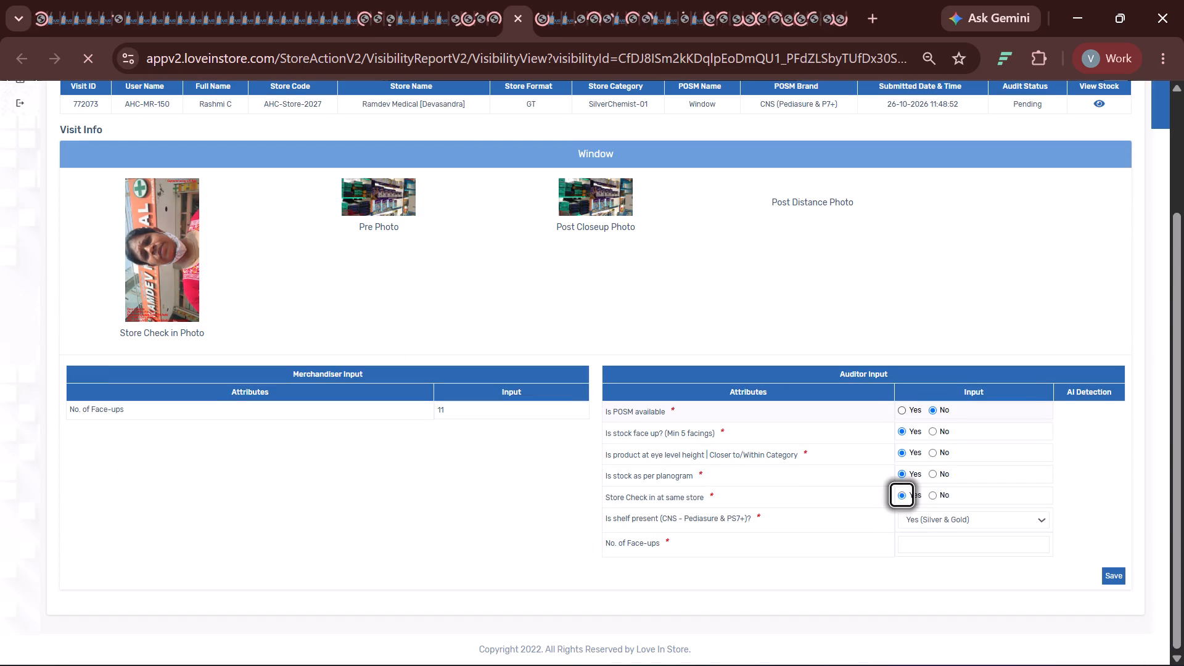
key(Tab)
key(Tab)
text(1-)
key(Tab)
key(shift+Tab)
text(19)
key(BackSpace)
key(0)
key(Tab)
key(space)
Audit visit 772071 with stock face up and eye level No, the other three Yes, shelf present Yes (Silver & Gold), 2 face-ups, and save it.
key(ctrl+Tab)
scroll(903, 411, down, 4)
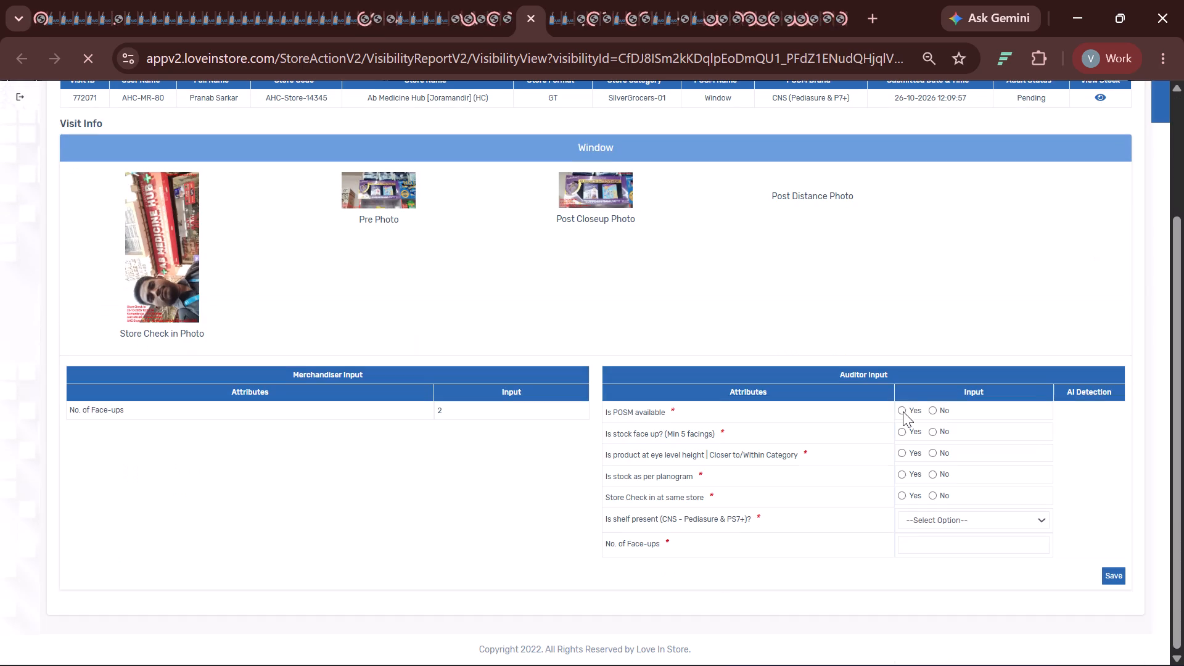
click(903, 411)
key(Tab)
key(Right)
key(Tab)
key(Right)
key(Tab)
key(space)
key(Tab)
key(space)
key(Tab)
key(Right)
key(Tab)
key(2)
key(Tab)
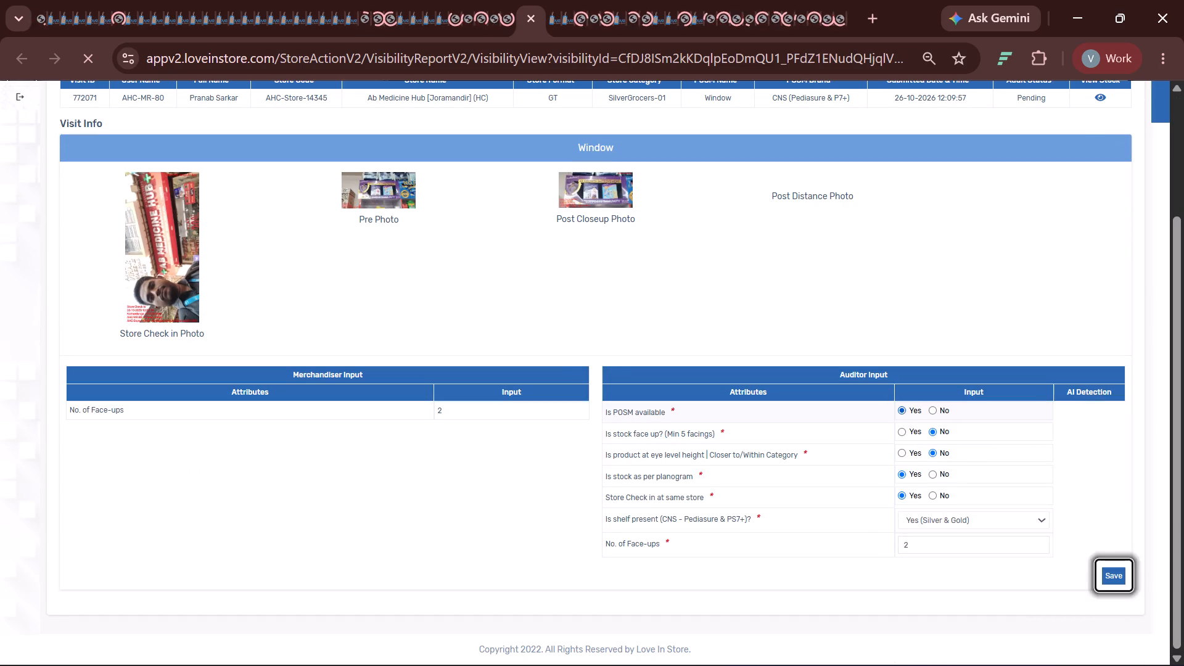
key(space)
Audit visit 772068 with stock face up and eye level No, the other three Yes, shelf present Yes (Silver & Gold), 4 face-ups, and save it.
key(ctrl+Tab)
scroll(903, 411, down, 4)
click(903, 411)
key(Tab)
key(Right)
key(Tab)
key(Right)
key(Tab)
key(space)
key(Tab)
key(space)
key(Tab)
key(Right)
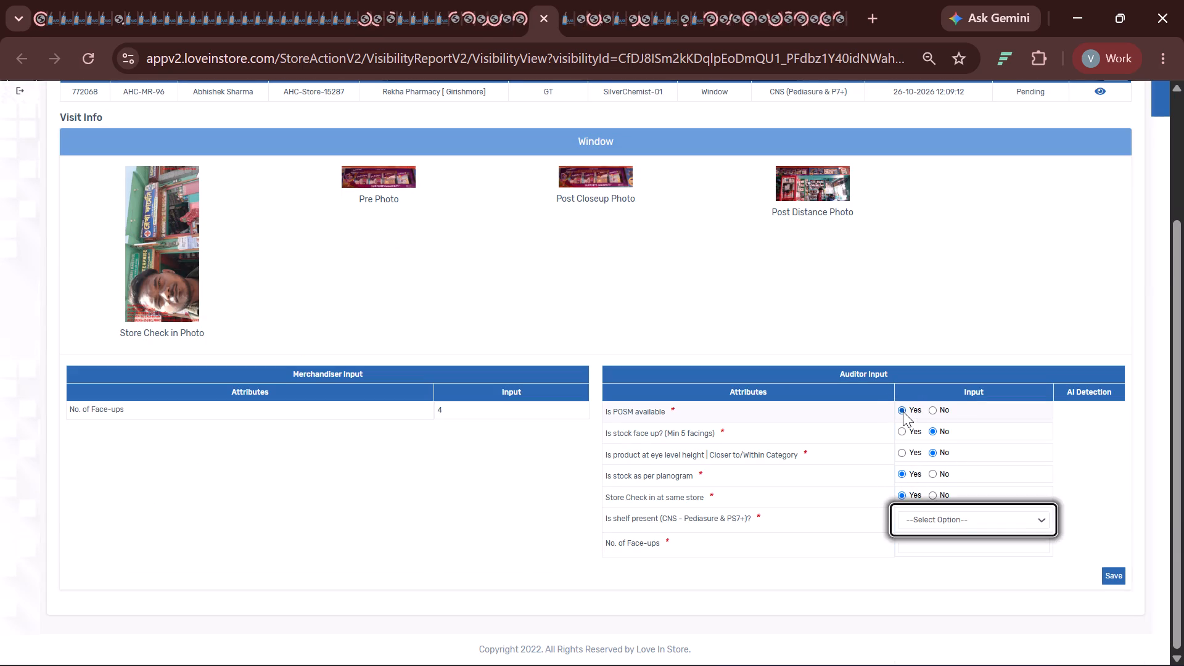
key(Tab)
key(4)
key(Tab)
key(space)
Audit visit 772061 with eye level No, the other four questions Yes, shelf present Yes (Silver & Gold) and 5 face-ups, and save it.
key(ctrl+Tab)
scroll(903, 411, down, 3)
click(903, 411)
key(Tab)
key(Right)
key(Tab)
key(Right)
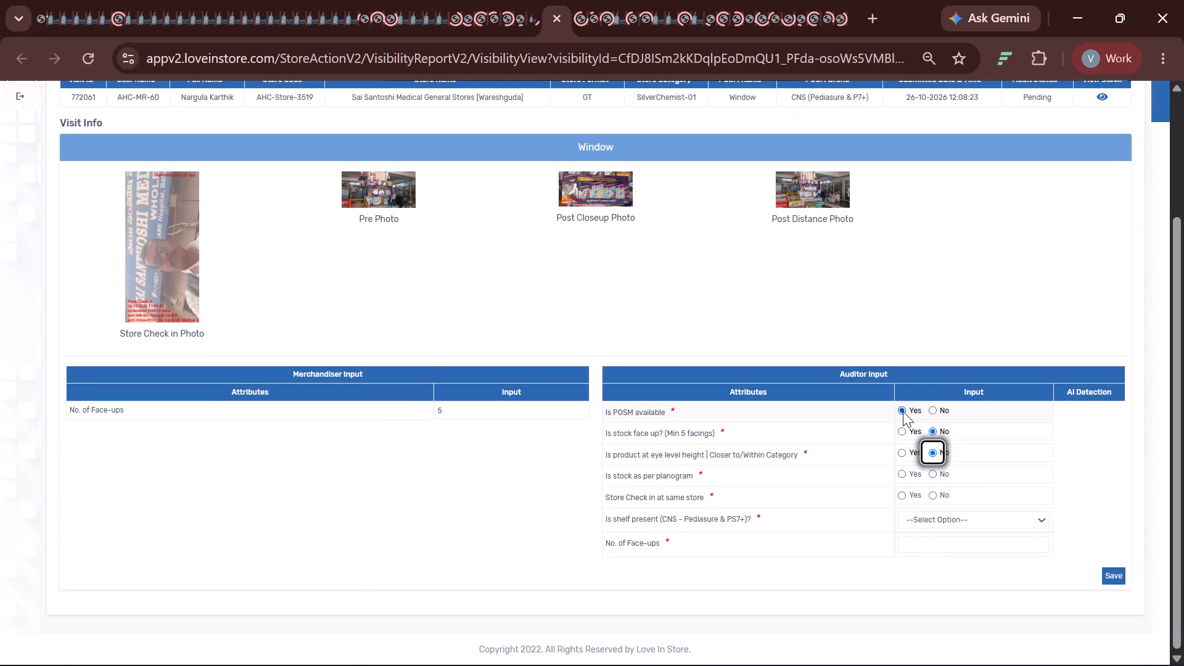
key(shift+Tab)
key(Right)
key(Tab)
key(space)
key(Tab)
key(space)
key(Tab)
key(space)
key(Tab)
key(Right)
key(Tab)
key(5)
key(Tab)
key(space)
Audit visit 772059 with stock face up and eye level No, the other three Yes, shelf present Yes (Silver & Gold), 4 face-ups, and save it.
key(ctrl+Tab)
scroll(903, 411, down, 4)
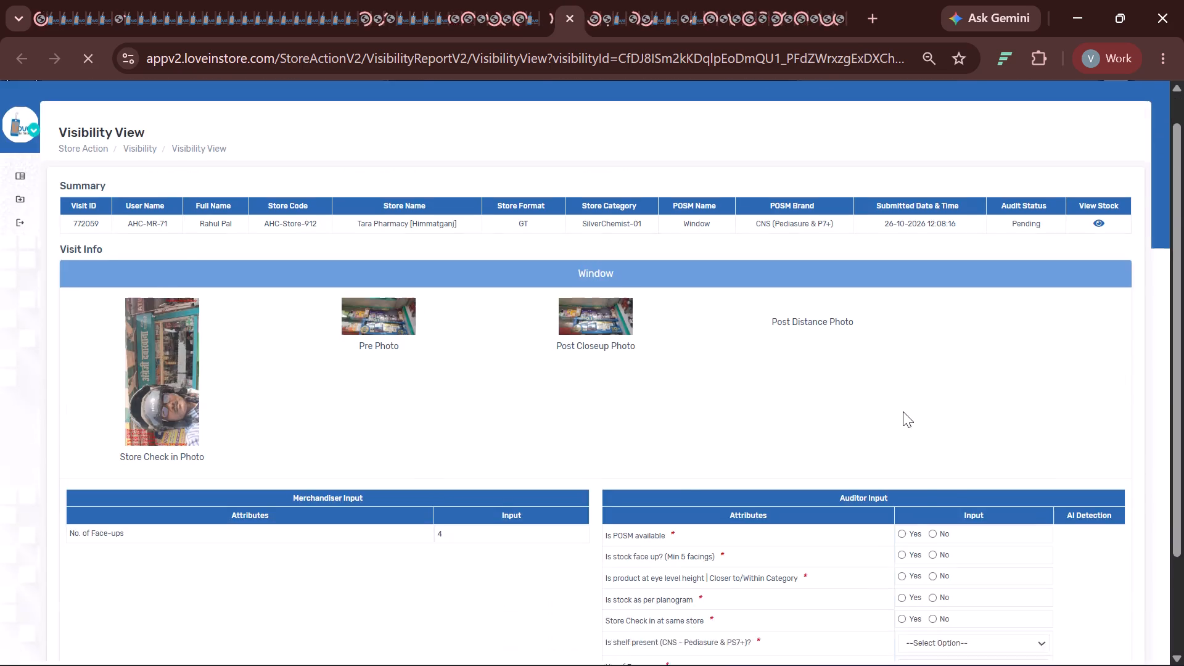
click(903, 411)
key(Tab)
key(space)
key(Tab)
key(Right)
key(Tab)
key(shift+Tab)
key(shift+Tab)
key(Right)
key(Tab)
key(space)
key(Tab)
key(space)
key(Tab)
key(space)
key(Tab)
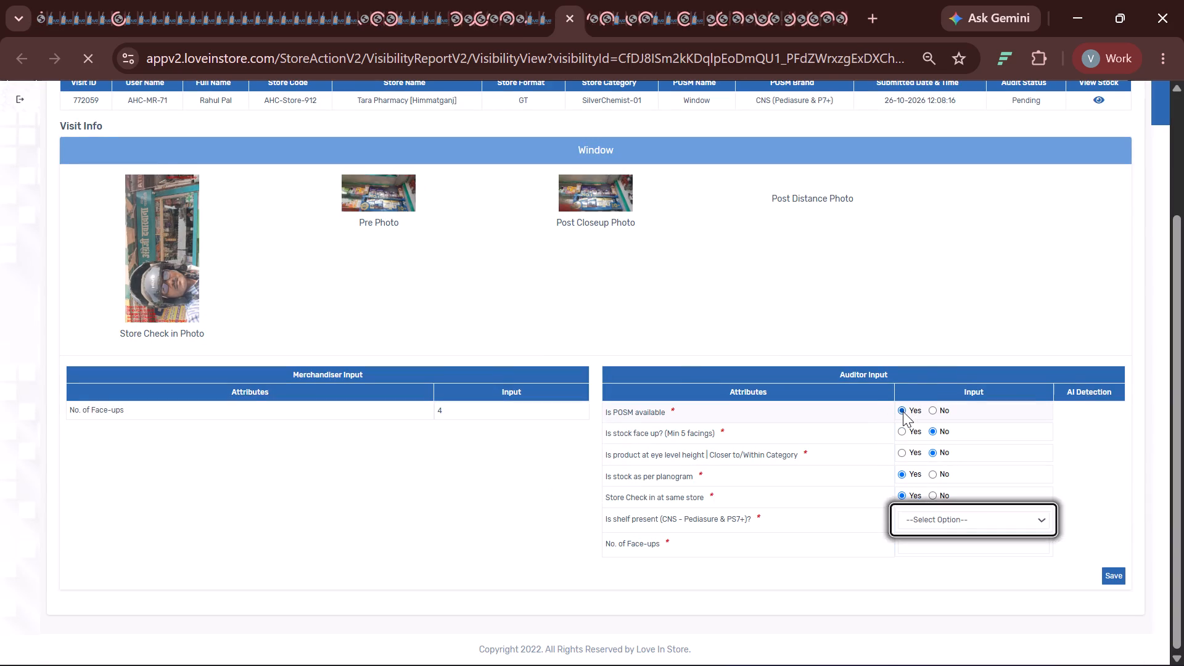
key(Right)
key(Tab)
key(4)
key(Tab)
key(space)
Audit visit 772057 with eye level No, the other four questions Yes, shelf present Yes (Silver & Gold) and 6 face-ups, and save it.
key(ctrl+Tab)
scroll(903, 411, down, 2)
click(903, 411)
key(Tab)
key(space)
key(Tab)
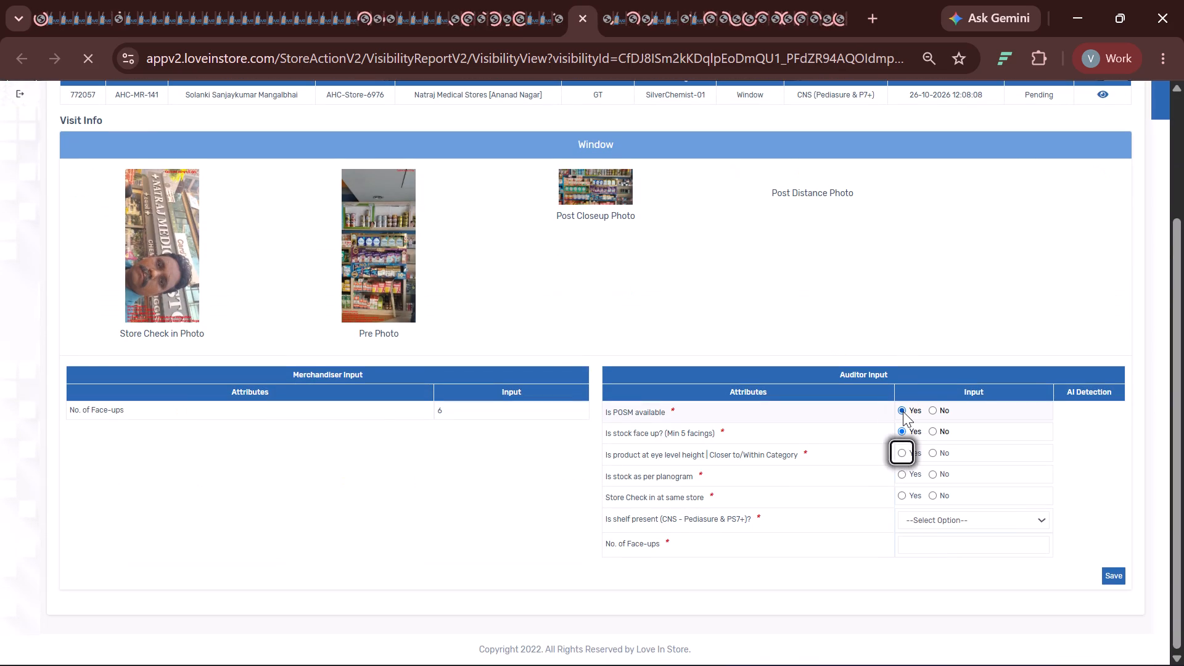
key(Right)
key(Tab)
key(space)
key(Tab)
key(space)
key(Tab)
key(Right)
key(Tab)
key(6)
key(Tab)
key(space)
Audit visit 772055 with POSM and same-store check-in Yes, the other three No, shelf present Yes (Silver & Gold), 0 face-ups, and save it.
key(ctrl+Tab)
scroll(903, 411, down, 4)
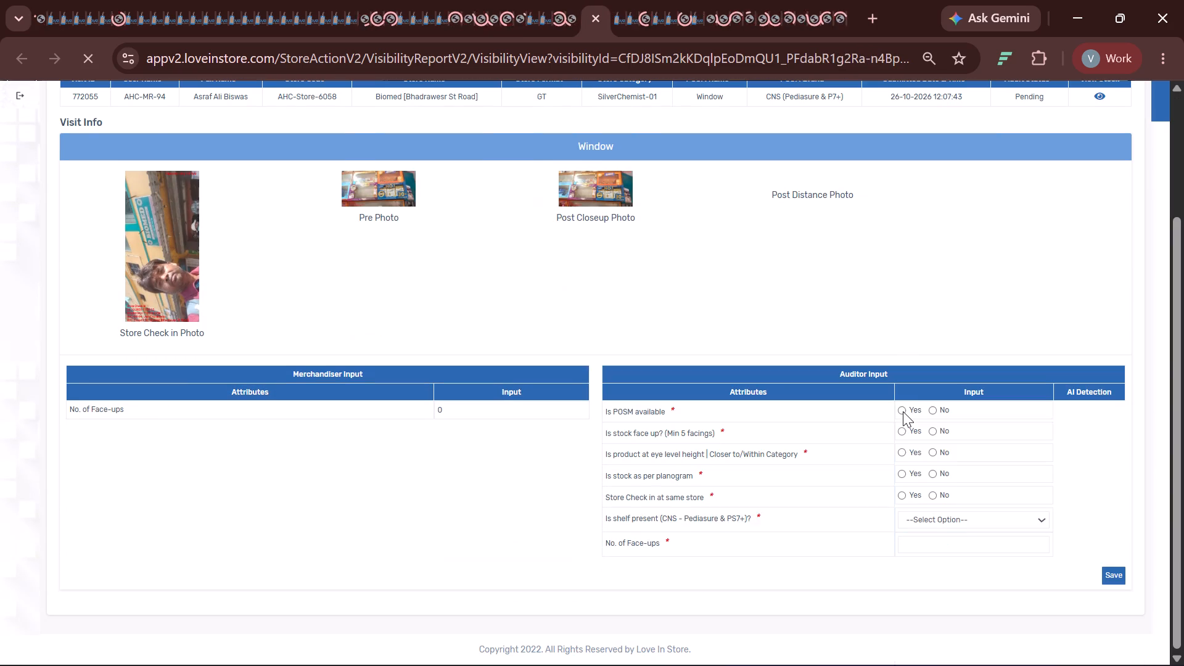
click(903, 411)
key(Tab)
key(Right)
key(Tab)
key(Right)
key(Tab)
key(space)
key(Right)
key(Tab)
key(space)
key(Tab)
key(Right)
key(Tab)
key(9)
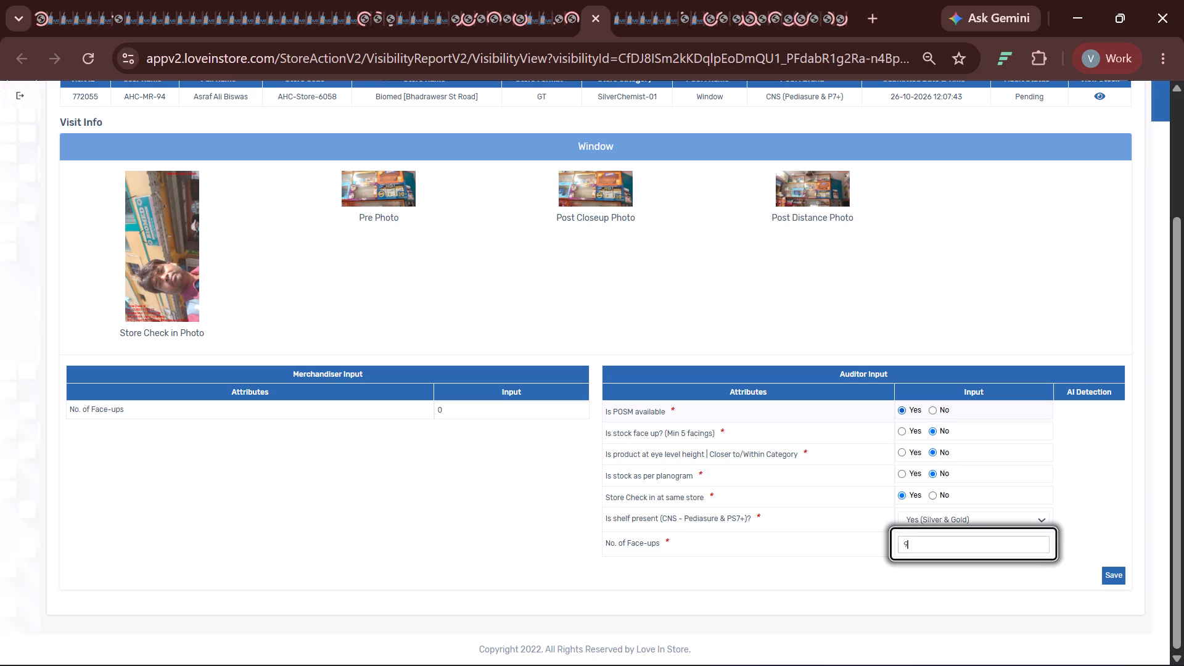
key(shift+Tab)
key(Tab)
key(0)
key(Tab)
key(space)
Audit visit 772053 with stock face up and eye level No, the other three Yes, shelf present Yes (Silver & Gold), 4 face-ups, and save it.
key(ctrl+Tab)
scroll(903, 411, down, 3)
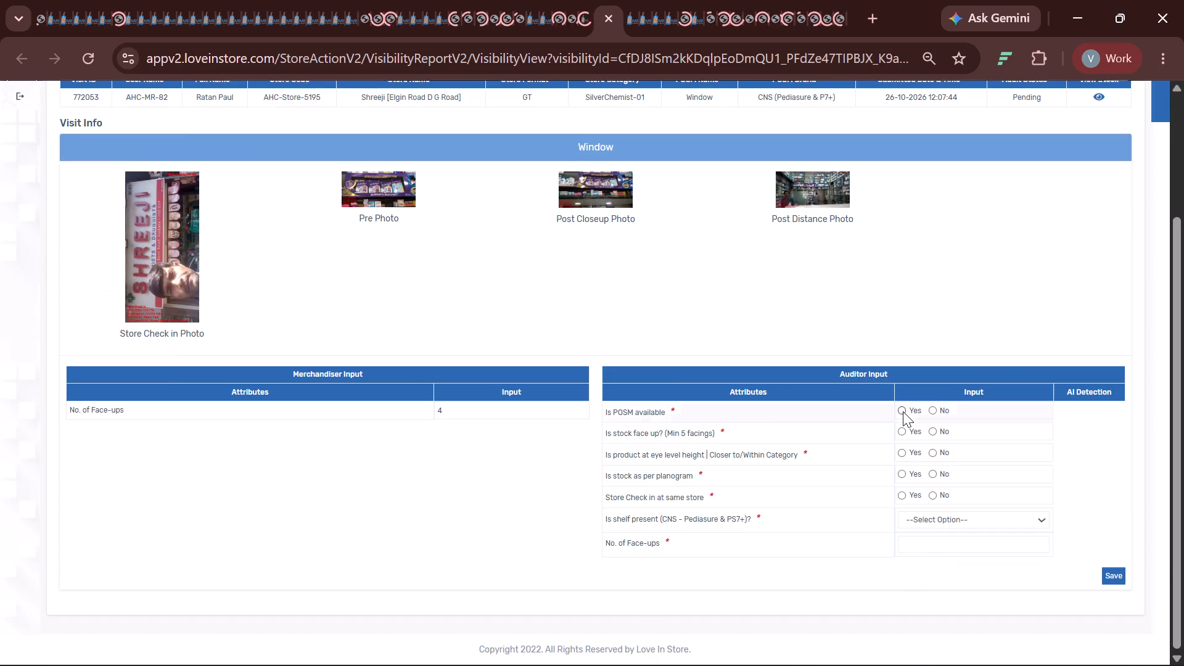
key(Tab)
key(space)
scroll(903, 411, down, 3)
click(903, 411)
key(Tab)
key(Right)
key(Tab)
key(Right)
key(Tab)
key(space)
key(Tab)
key(space)
key(Tab)
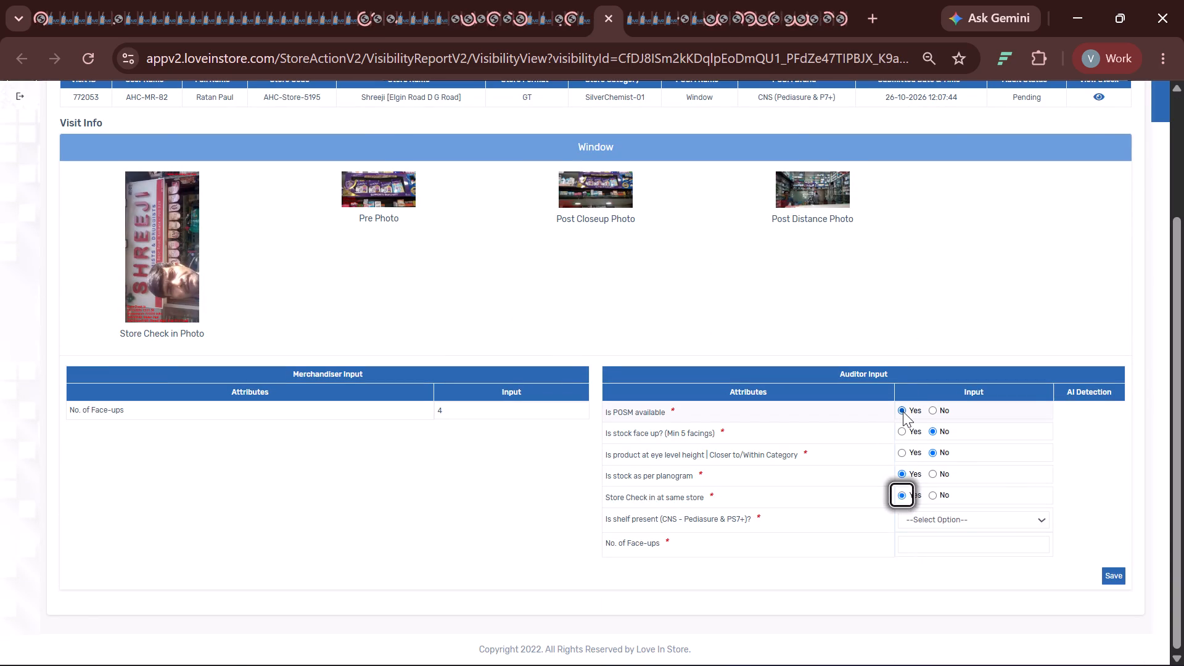
key(Right)
key(Tab)
key(4)
key(Tab)
key(space)
Audit visit 772049 with stock face up and eye level No, the other three Yes, shelf present Yes (Silver & Gold), 4 face-ups, and save it.
key(ctrl+Tab)
scroll(903, 411, down, 3)
click(903, 411)
key(Tab)
key(Right)
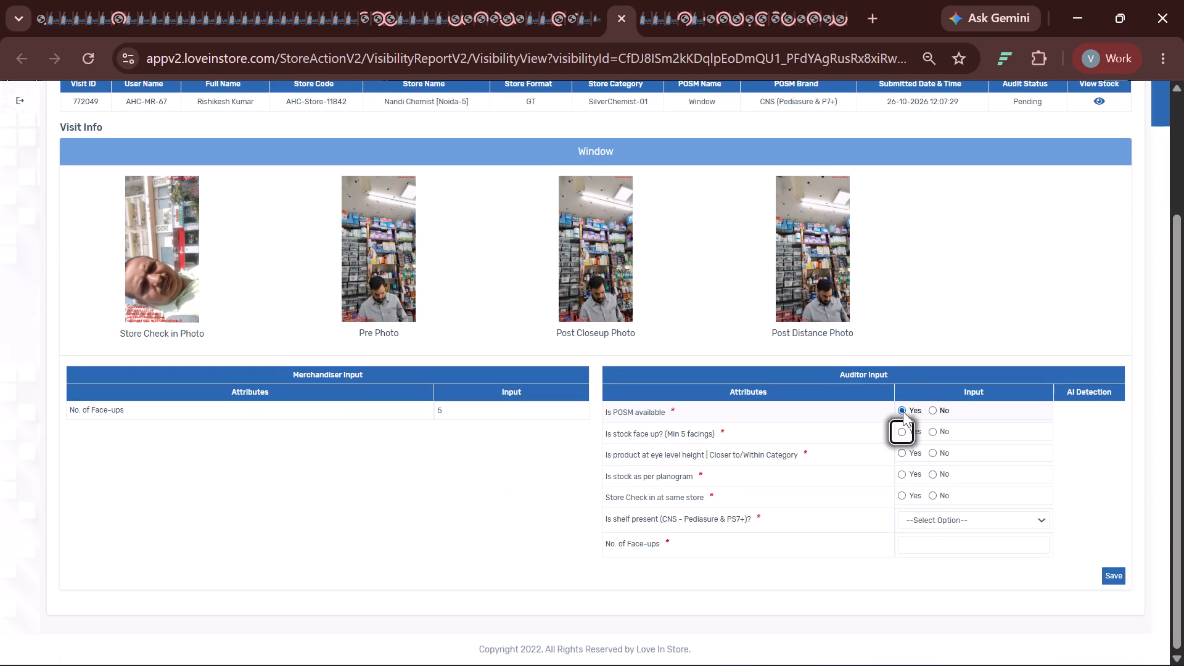
key(Tab)
key(Right)
key(shift+Tab)
key(Right)
key(Right)
key(Tab)
key(space)
key(Tab)
key(space)
key(Tab)
key(space)
key(Tab)
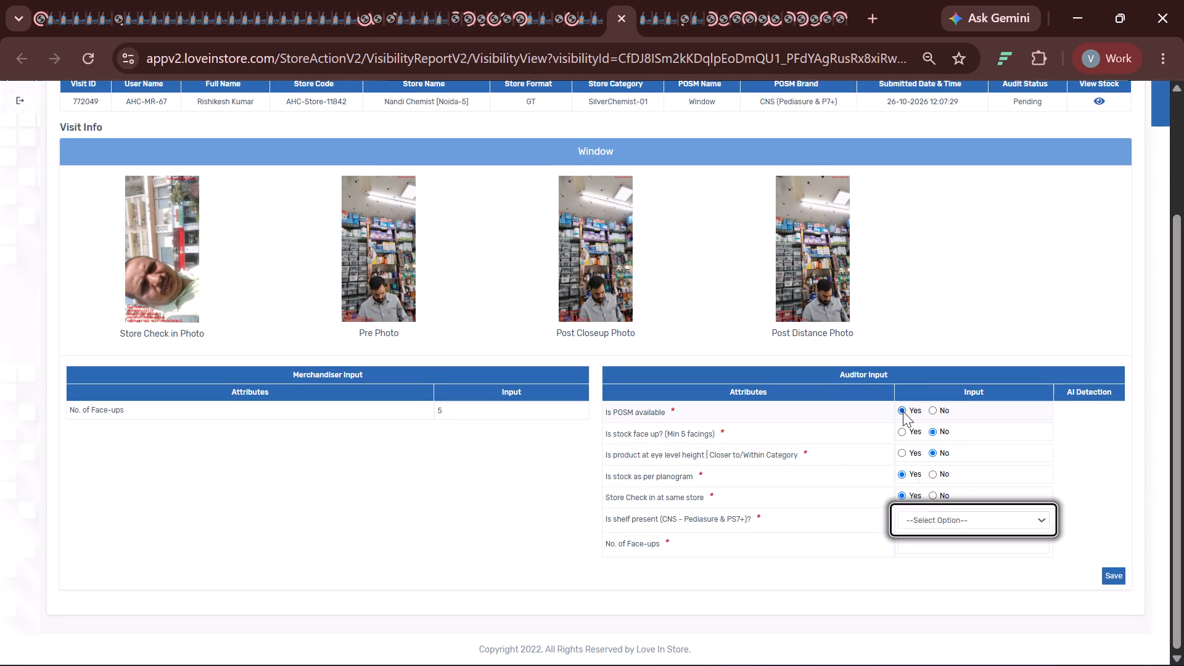
key(Right)
key(Tab)
key(4)
key(Tab)
key(space)
Audit visit 772047 with POSM and eye level No, the other three Yes, shelf present Yes (Silver & Gold), 5 face-ups, and save it.
key(ctrl+Tab)
scroll(903, 411, down, 3)
click(903, 411)
key(Tab)
key(space)
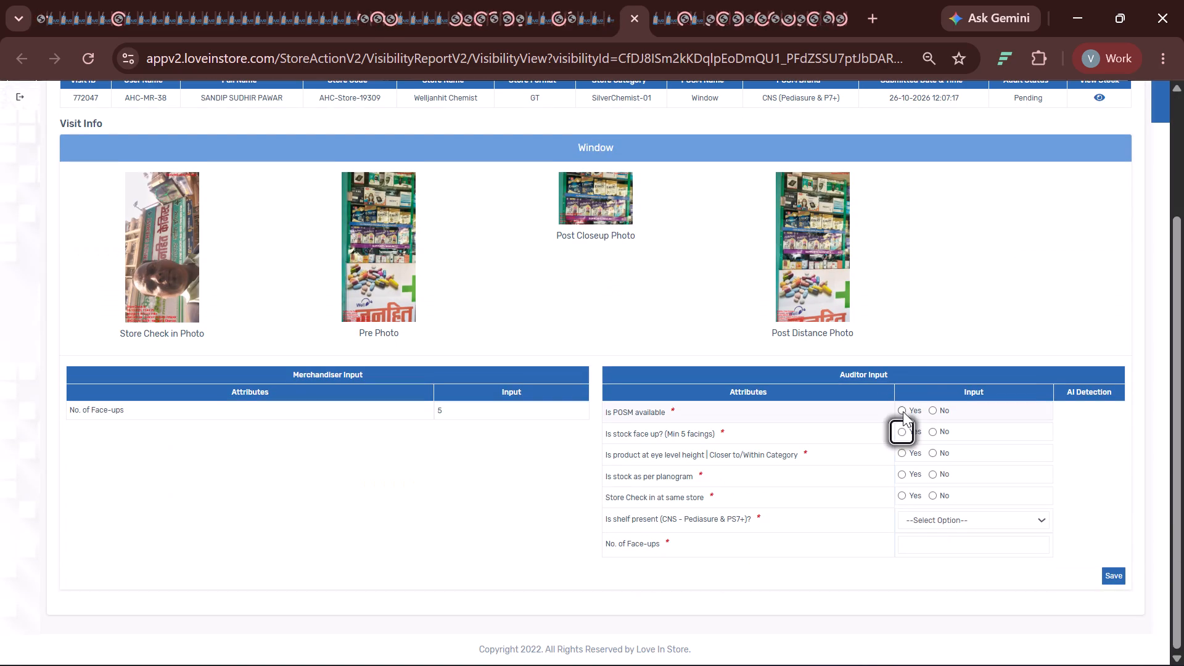
key(Tab)
key(Right)
key(Tab)
key(space)
key(Tab)
key(space)
key(Tab)
key(Right)
double_click(903, 411)
key(Right)
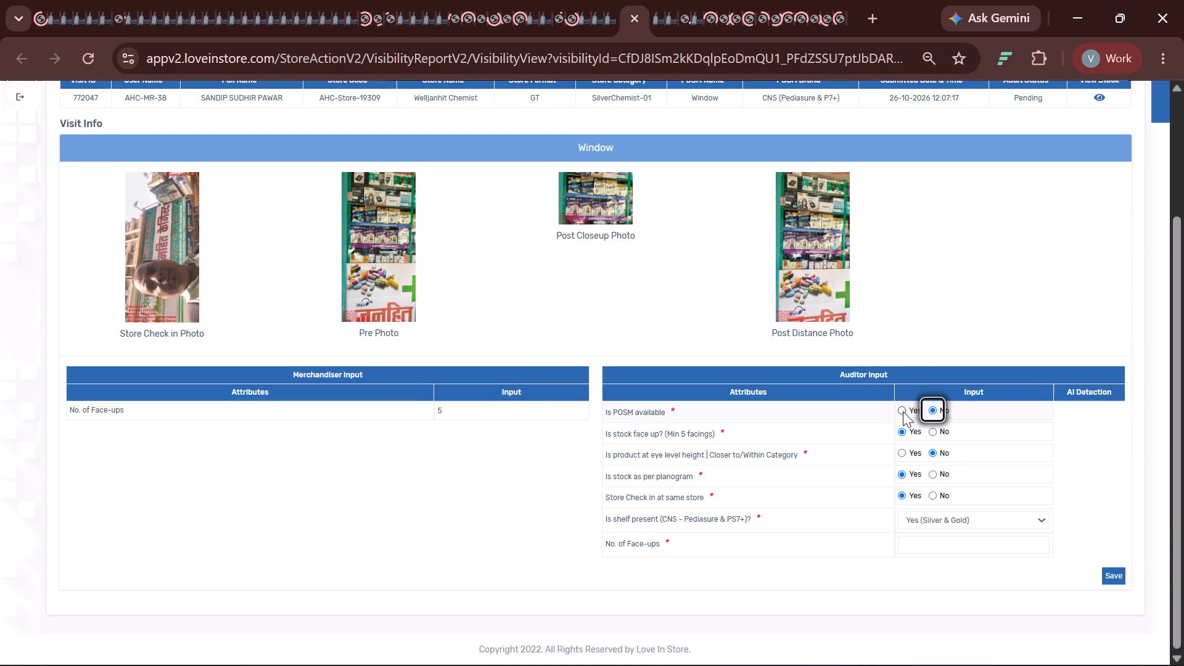
key(Tab)
key(Tab)
key(Tab)
key(Tab)
key(Tab)
key(Tab)
key(5)
key(Tab)
key(space)
key(ctrl+Tab)
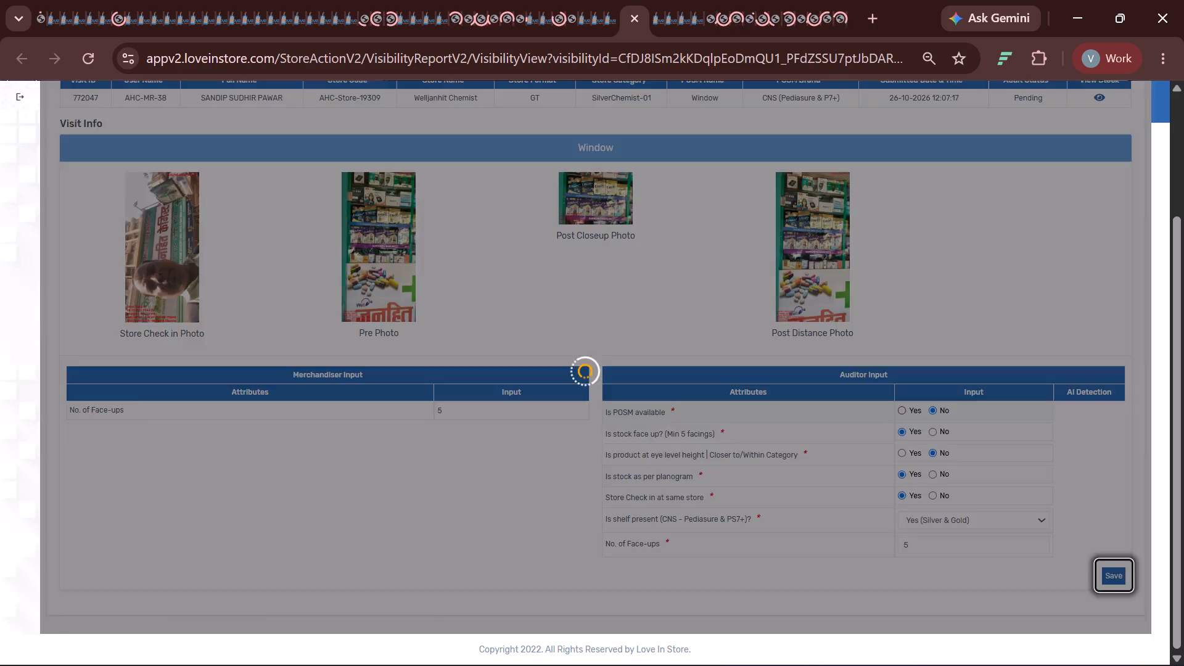
Audit visit 772045 with POSM, stock face up and eye level No, the other two Yes, shelf present Yes (Silver & Gold), 4 face-ups, and save it.
scroll(903, 411, down, 3)
click(903, 411)
key(Tab)
key(Right)
key(Tab)
key(Right)
key(shift+Tab)
key(Right)
key(Tab)
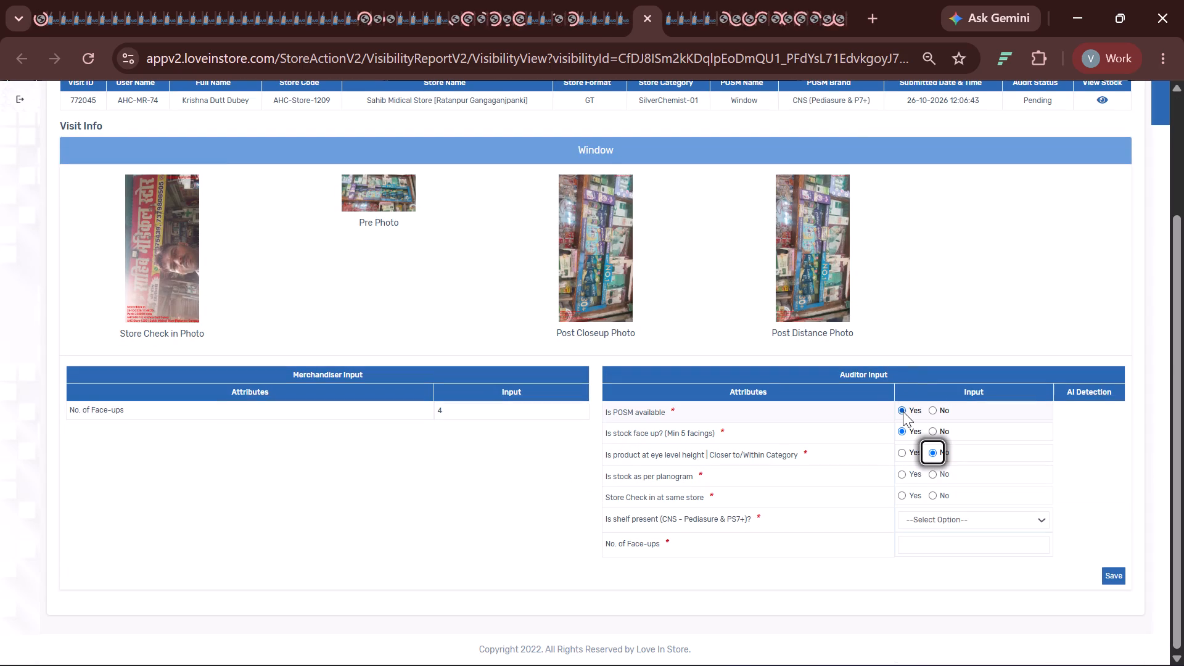
key(shift+Tab)
key(shift+Tab)
key(Right)
key(Tab)
key(space)
key(Tab)
key(space)
key(Tab)
key(space)
key(Tab)
key(space)
key(Tab)
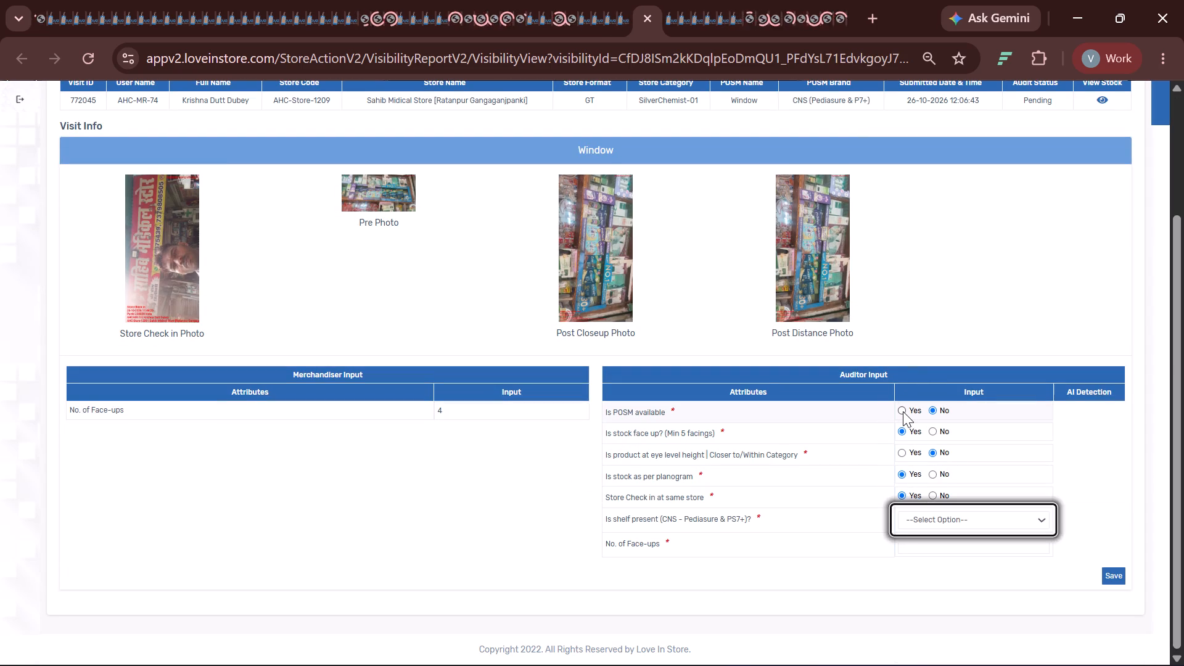
key(shift+Tab)
key(shift+Tab)
key(shift+Tab)
key(shift+Tab)
key(Right)
key(Tab)
key(space)
key(Tab)
key(Tab)
key(Tab)
key(Right)
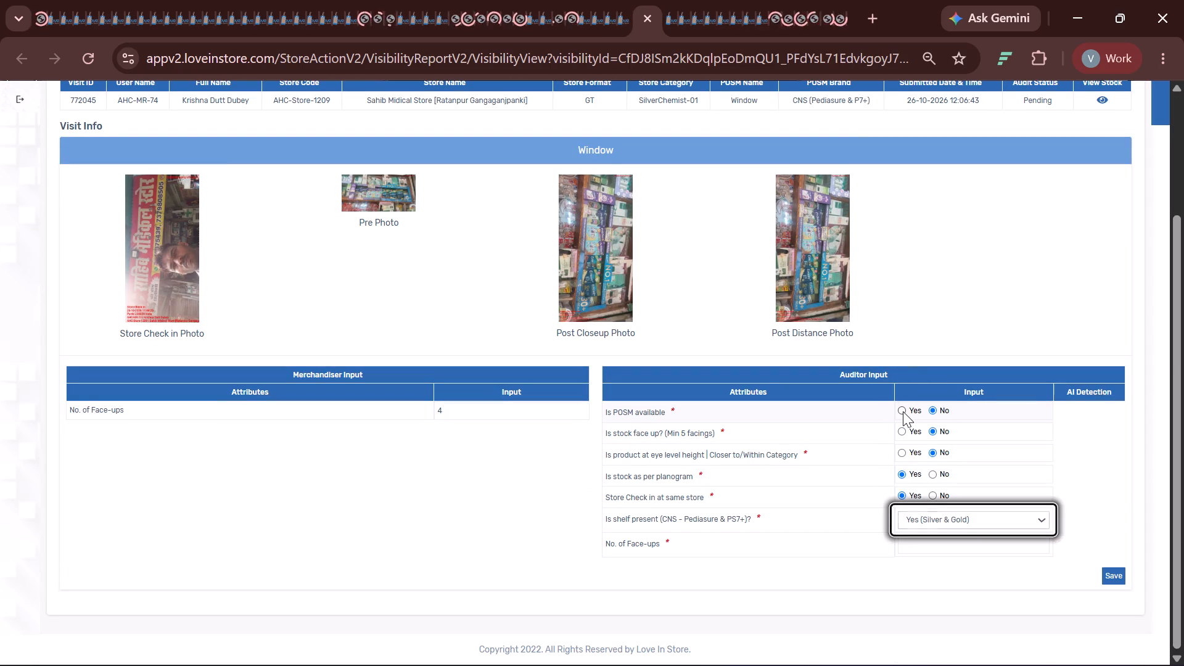
key(Tab)
key(4)
key(Tab)
key(space)
Audit visit 772042 with stock face up No, the other four Yes, shelf present Yes (Silver & Gold), 3 face-ups, and save it.
key(ctrl+Tab)
scroll(903, 411, down, 2)
click(903, 411)
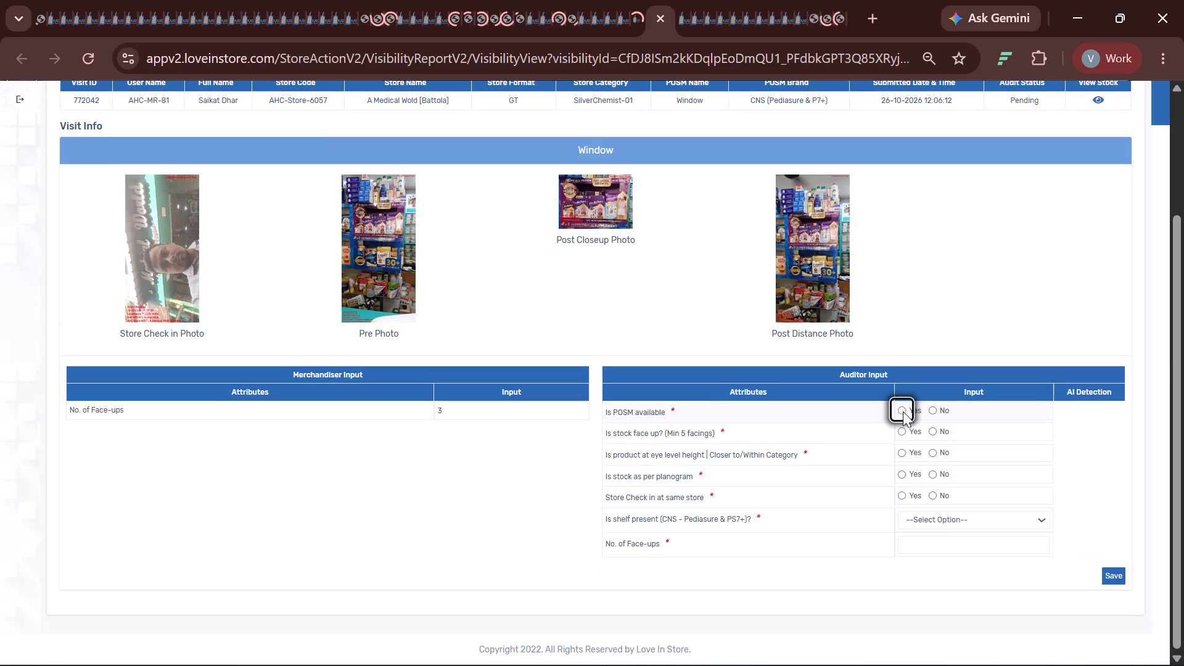
key(Tab)
key(Right)
key(Tab)
key(space)
key(Tab)
key(space)
key(Tab)
key(space)
key(Tab)
key(Right)
key(Tab)
key(3)
key(Tab)
key(space)
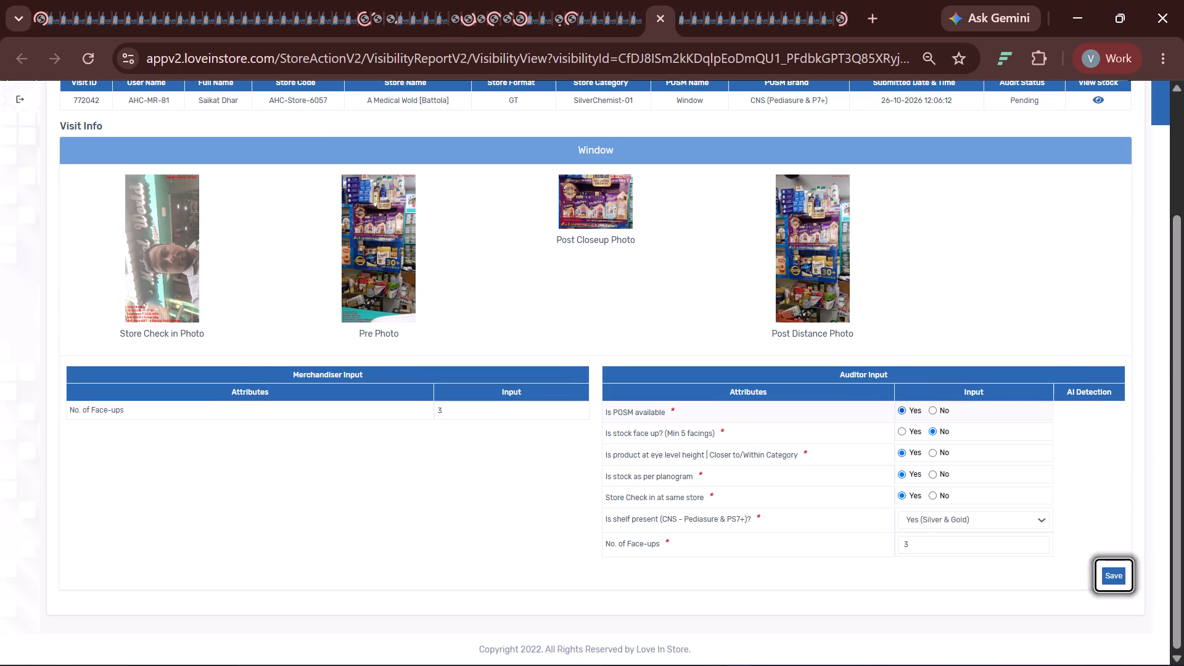
Audit visit 772039 with stock face up and eye level No, the other three Yes, shelf present Yes (Silver & Gold), 2 face-ups, and save it.
key(ctrl+Tab)
scroll(903, 411, down, 3)
click(903, 411)
key(Tab)
key(Right)
key(Tab)
key(Right)
key(Tab)
key(space)
key(Tab)
key(space)
key(Tab)
key(Right)
key(Tab)
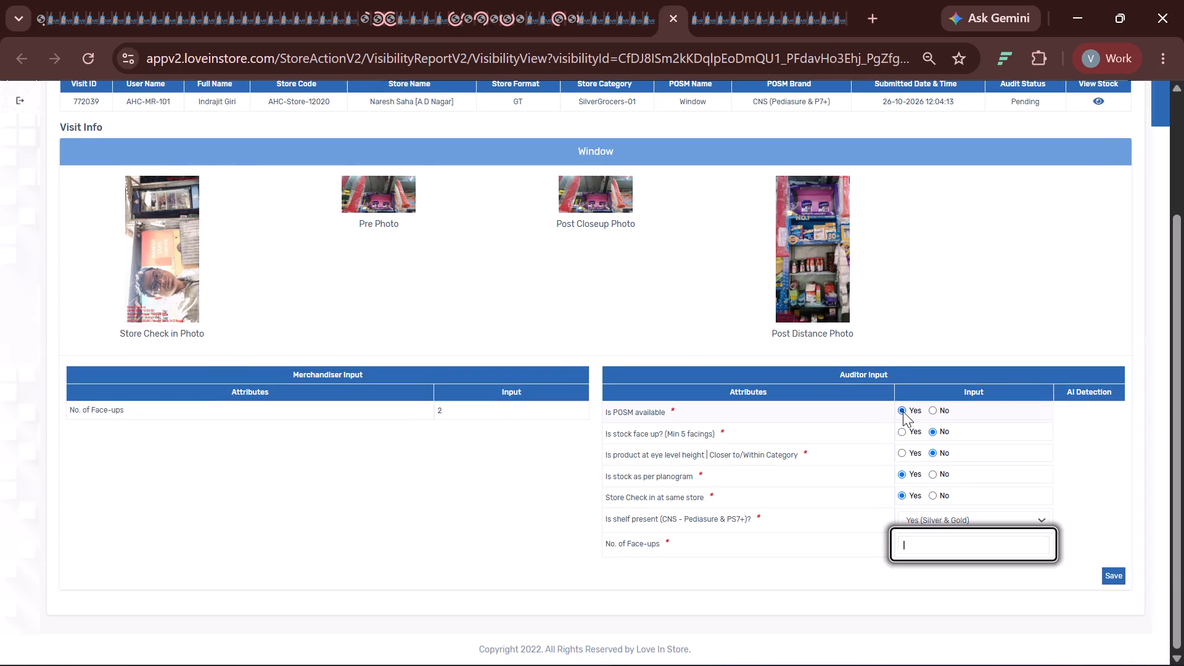
key(2)
key(Tab)
key(space)
Audit visit 772030 with POSM and eye level No, the other three Yes, shelf present Yes (Samrat Supreme), 7 face-ups, and save it.
key(ctrl+Tab)
scroll(903, 411, down, 4)
key(Right)
key(Tab)
key(space)
key(Tab)
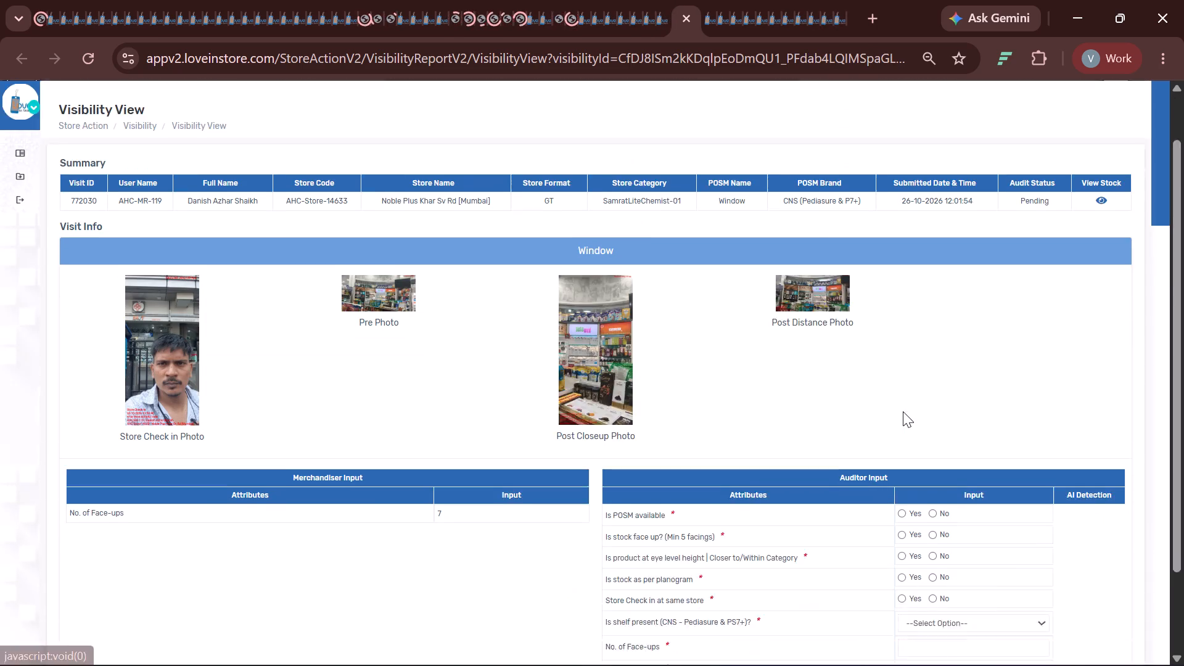
key(Right)
click(903, 411)
key(Right)
key(Tab)
key(space)
key(Tab)
key(Right)
key(Tab)
key(space)
key(Tab)
key(Tab)
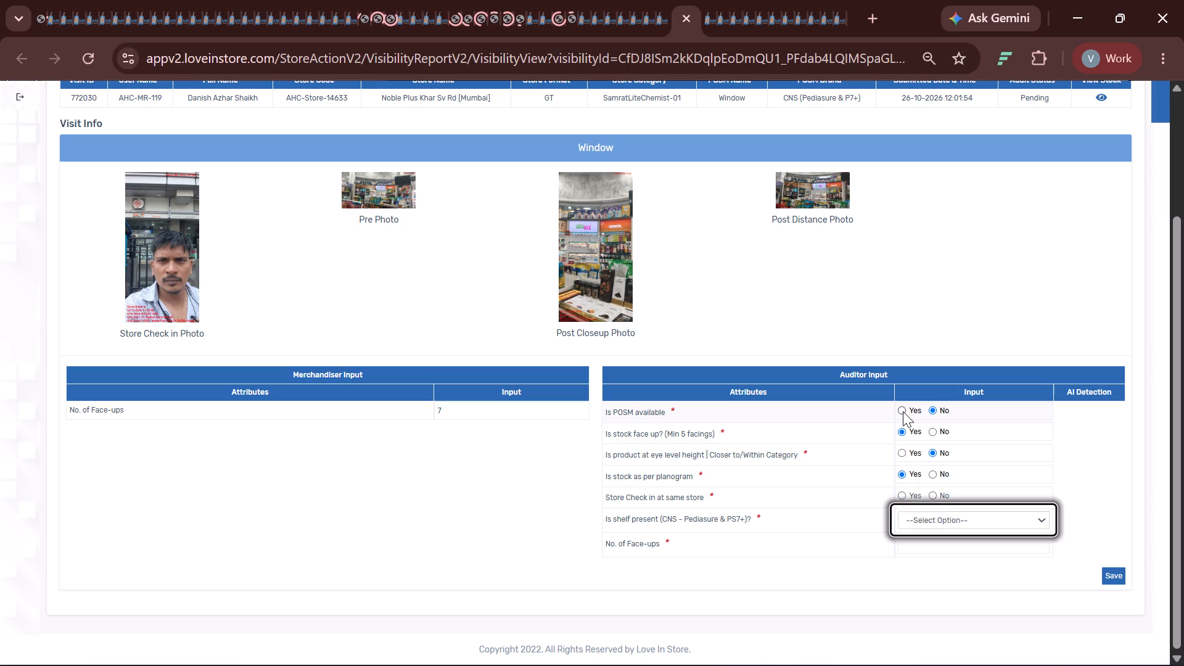
key(Right)
key(shift+Tab)
key(space)
key(Tab)
key(Right)
key(Right)
key(Right)
key(Right)
key(Tab)
key(7)
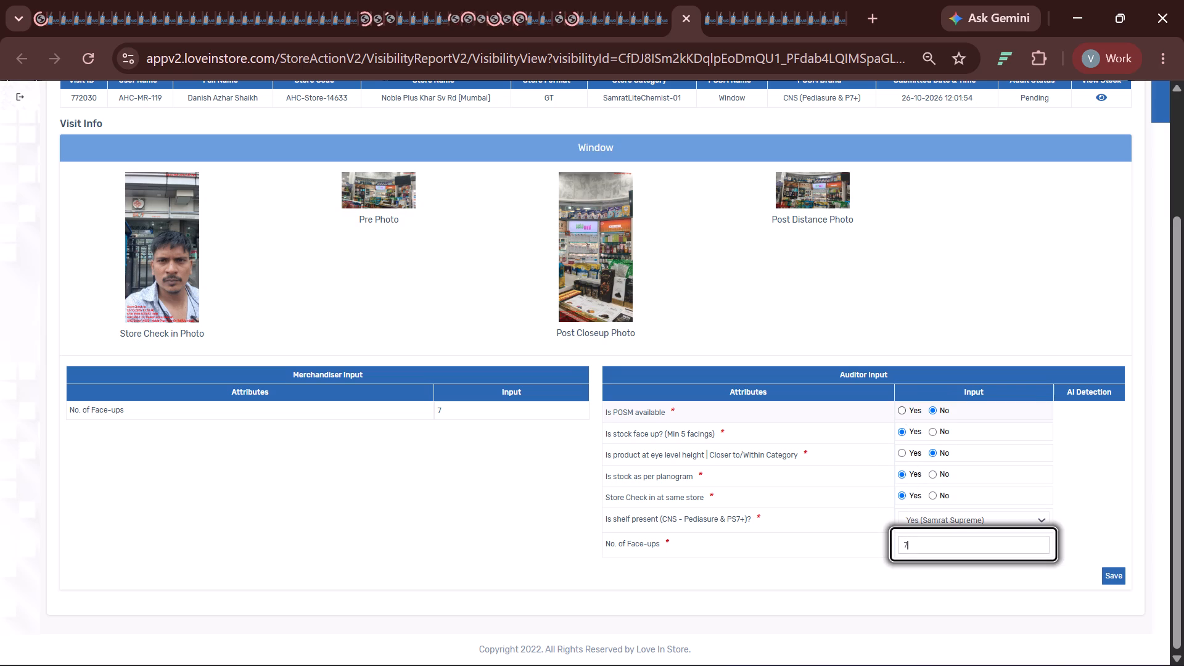
key(Tab)
key(space)
Audit visit 772027 with stock face up No, the other four Yes, shelf present Yes (Silver & Gold), 3 face-ups, and save it.
key(ctrl+Tab)
scroll(903, 411, down, 3)
click(903, 411)
key(Tab)
key(Right)
key(Tab)
key(Right)
key(Tab)
key(space)
key(shift+Tab)
key(Right)
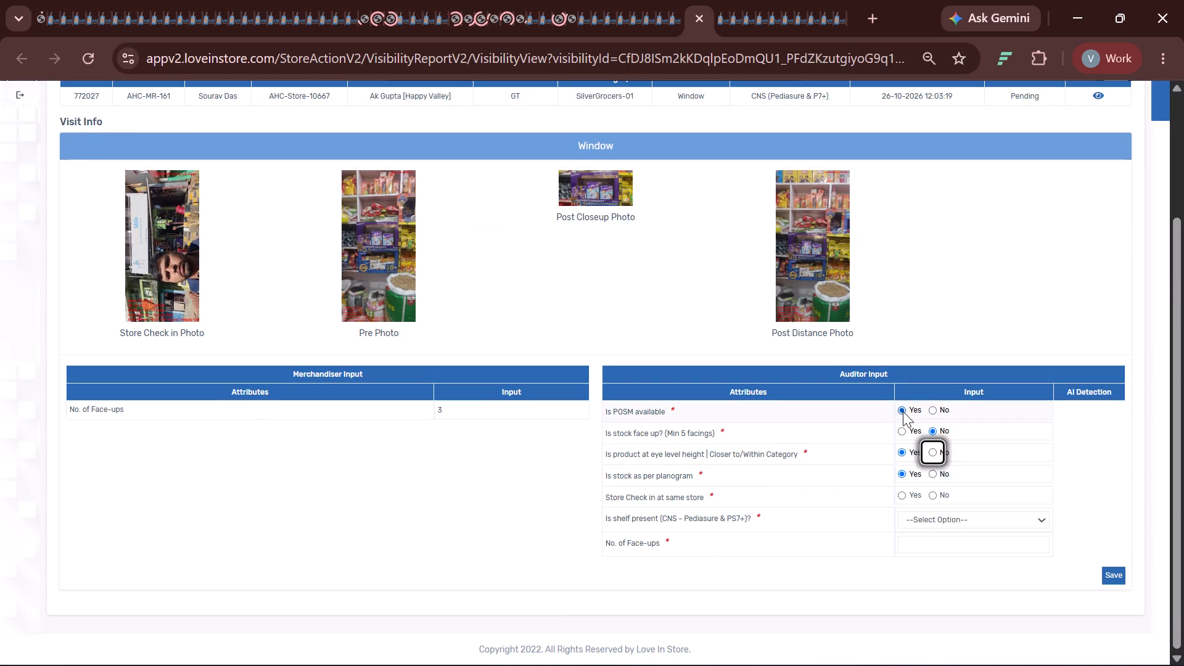
key(Tab)
key(space)
key(Tab)
key(space)
key(Tab)
key(Right)
key(Tab)
key(3)
key(Tab)
key(space)
Audit visit 772025 with POSM, stock face up and eye level No, the other two Yes, shelf present Yes (Silver & Gold), 3 face-ups, and save it.
key(ctrl+Tab)
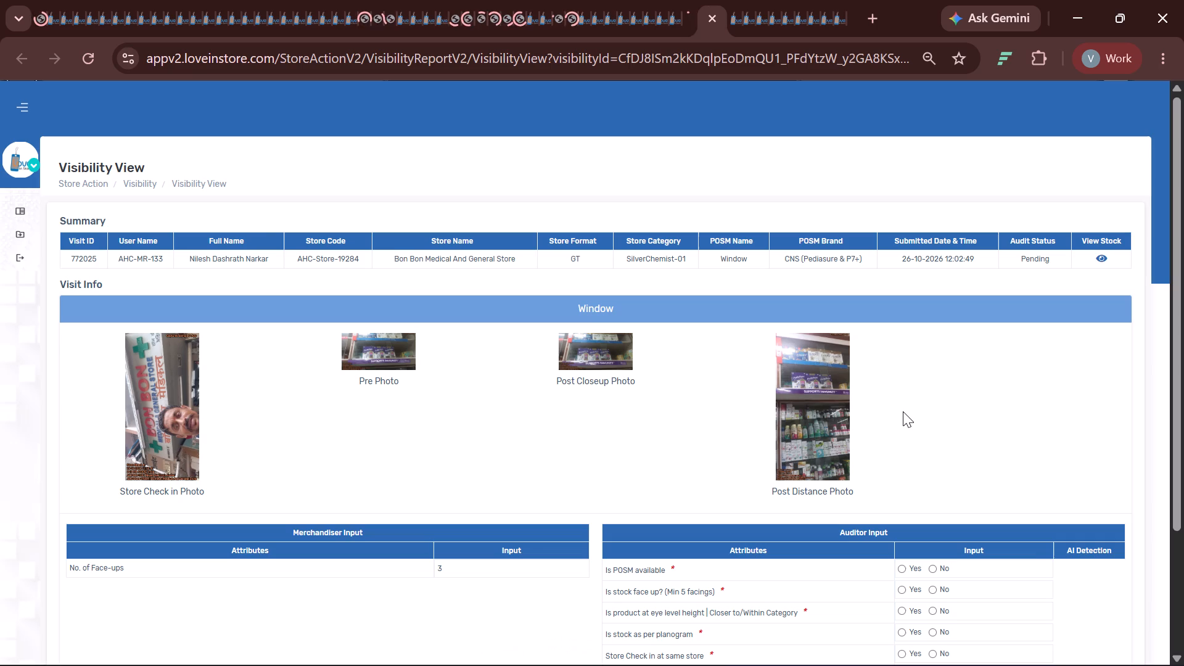
scroll(903, 411, down, 4)
double_click(903, 411)
scroll(903, 411, down, 5)
click(903, 411)
key(Right)
key(Tab)
key(Right)
key(Tab)
key(Right)
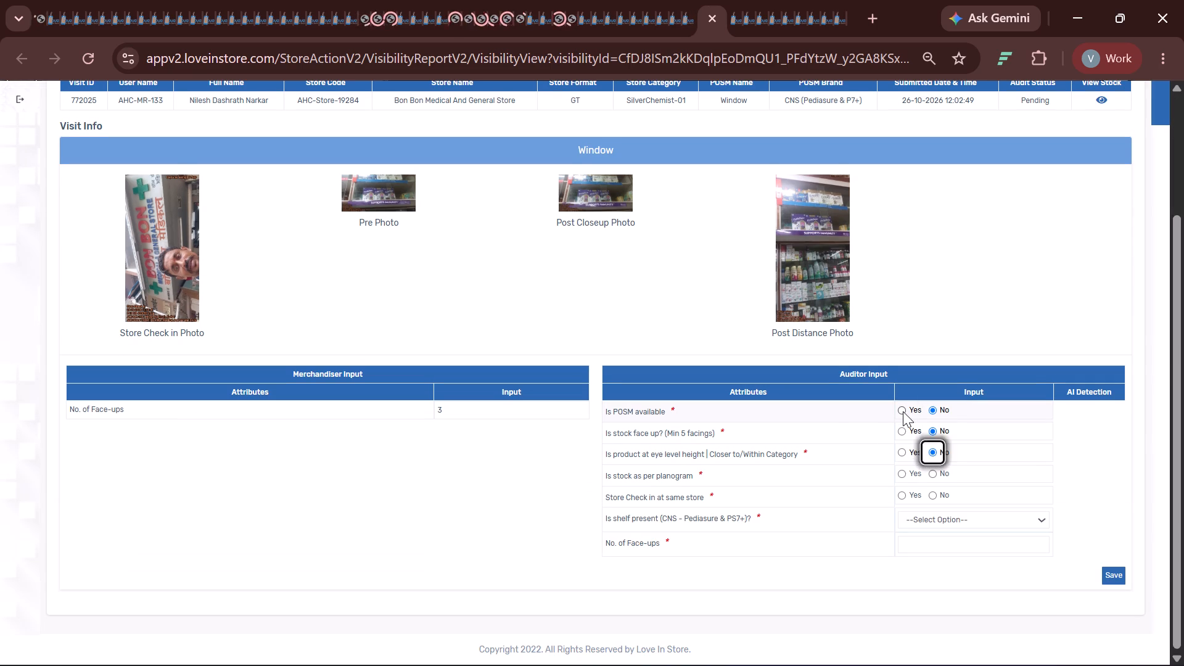
key(Tab)
key(space)
key(Tab)
key(space)
key(shift+Tab)
key(space)
key(Tab)
key(Tab)
key(Right)
key(Tab)
key(3)
key(Tab)
key(space)
Audit visit 772024 with all five Yes/No checks Yes, shelf present Yes (Silver & Gold), 6 face-ups, and save it.
key(ctrl+Tab)
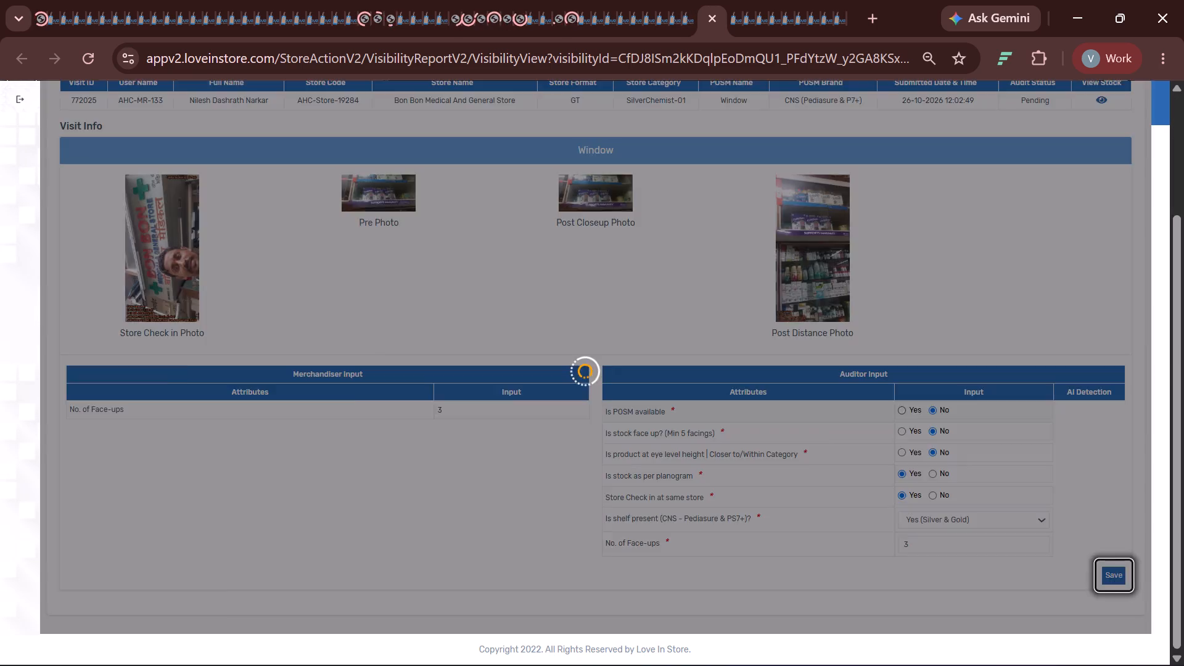
scroll(903, 411, down, 3)
click(903, 411)
key(Tab)
key(space)
key(Tab)
key(space)
key(Tab)
key(space)
key(space)
key(Tab)
key(Tab)
key(Right)
key(Tab)
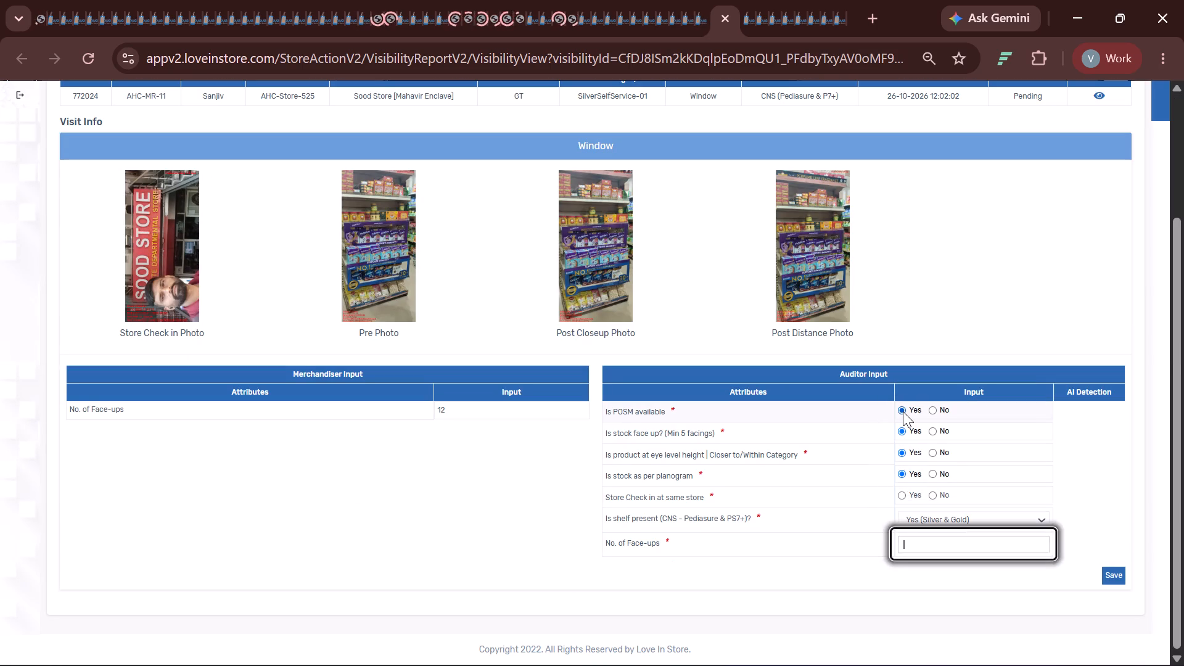
key(shift+Tab)
key(shift+Tab)
key(space)
key(Tab)
key(Tab)
key(6)
key(Tab)
key(space)
Audit visit 772022 with stock face up and eye level No, the other three Yes, shelf present Yes (Silver & Gold), 4 face-ups, and save it.
key(ctrl+Tab)
scroll(903, 411, down, 4)
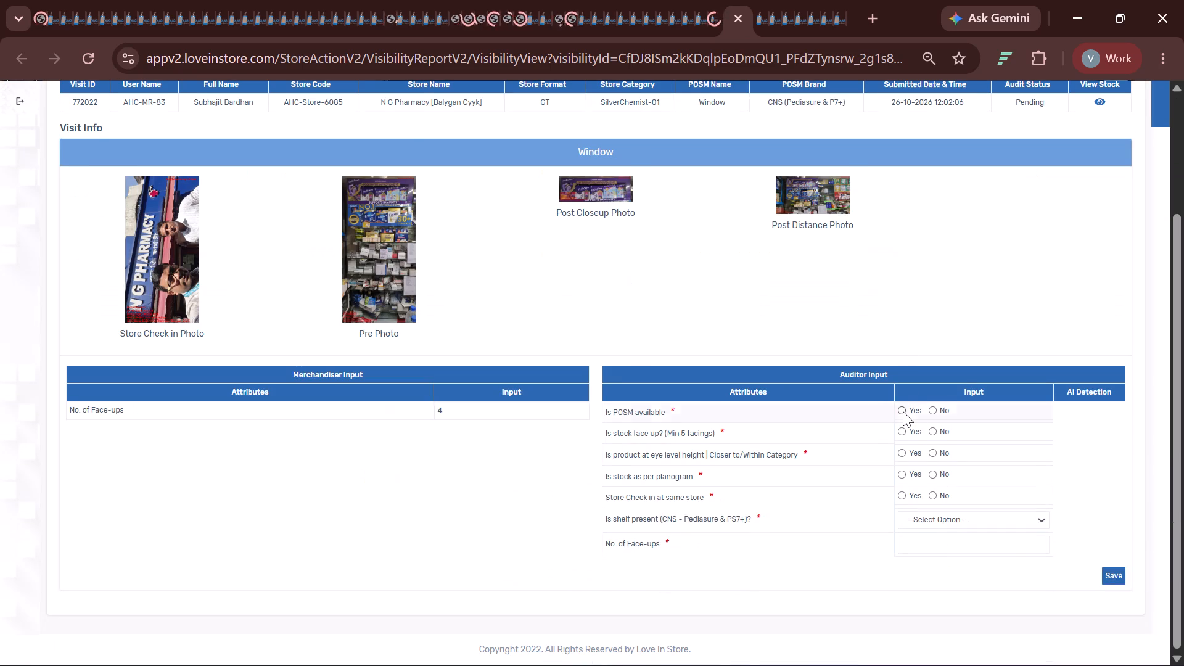
click(903, 411)
key(Tab)
key(space)
key(Tab)
key(Right)
key(shift+Tab)
key(Right)
key(Tab)
key(space)
key(Tab)
key(space)
key(Tab)
key(space)
key(Tab)
key(Right)
key(Tab)
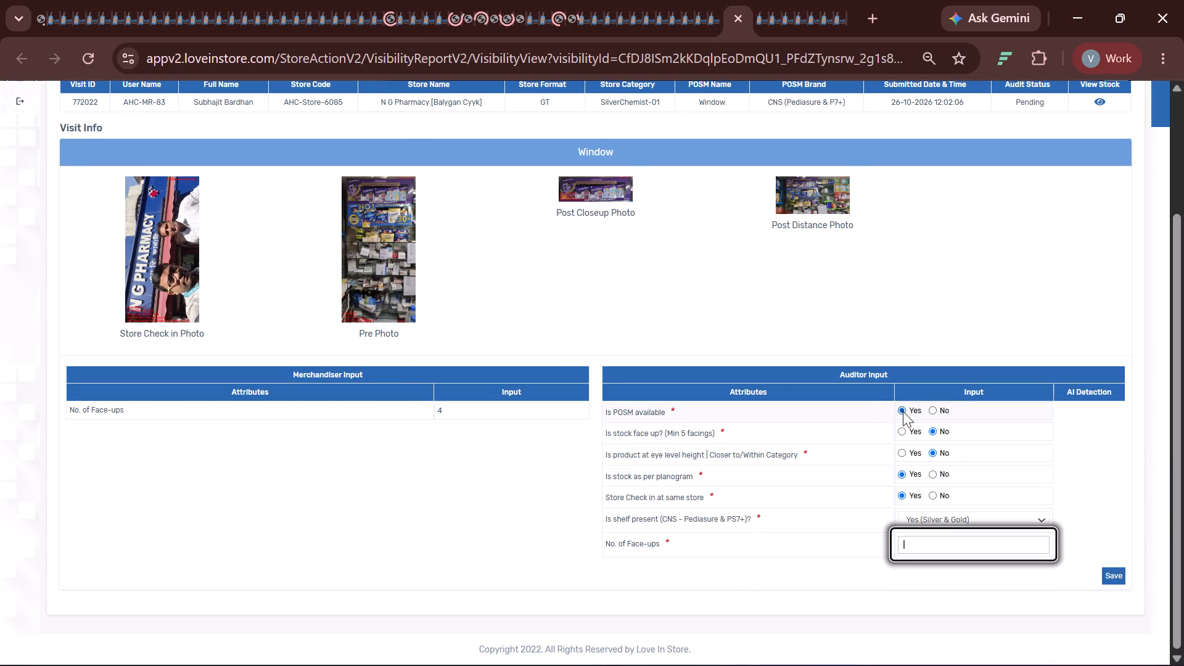
key(4)
key(Tab)
key(space)
Audit visit 772020 with all five Yes/No checks Yes, shelf present Yes (Platinum Stores), 5 face-ups, and save it.
key(ctrl+Tab)
scroll(903, 411, down, 3)
double_click(903, 411)
key(Tab)
key(space)
key(Tab)
key(space)
key(Tab)
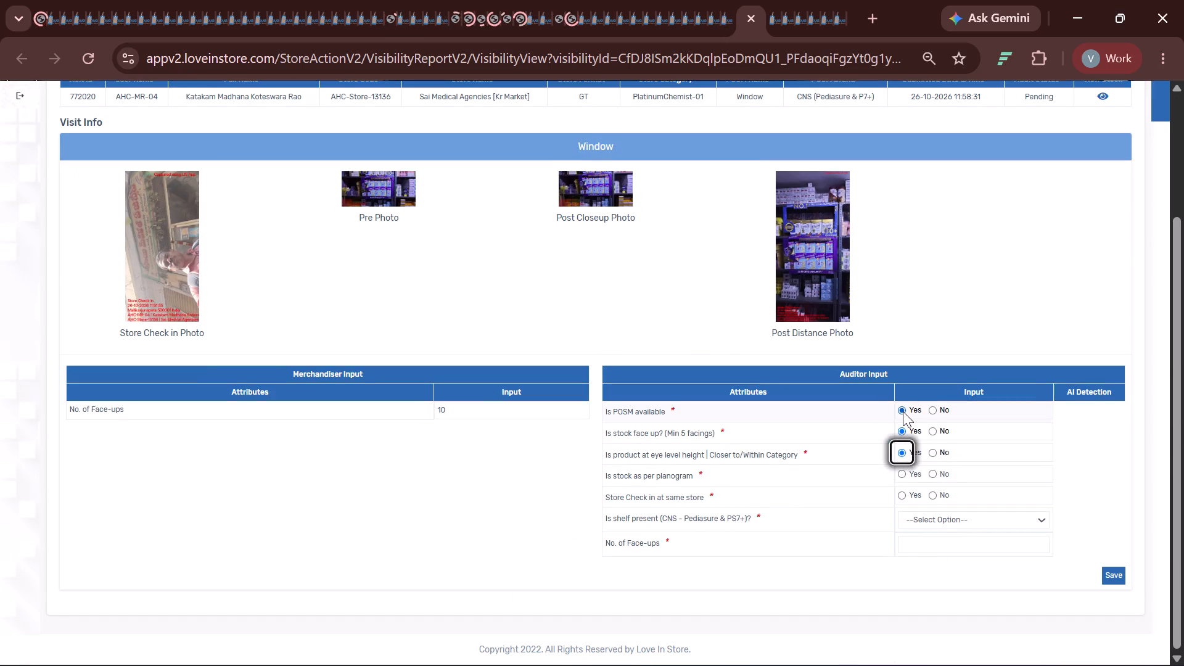
key(space)
key(space)
key(Tab)
key(Tab)
key(Right)
key(shift+Tab)
key(space)
key(Tab)
key(Right)
key(Tab)
key(6)
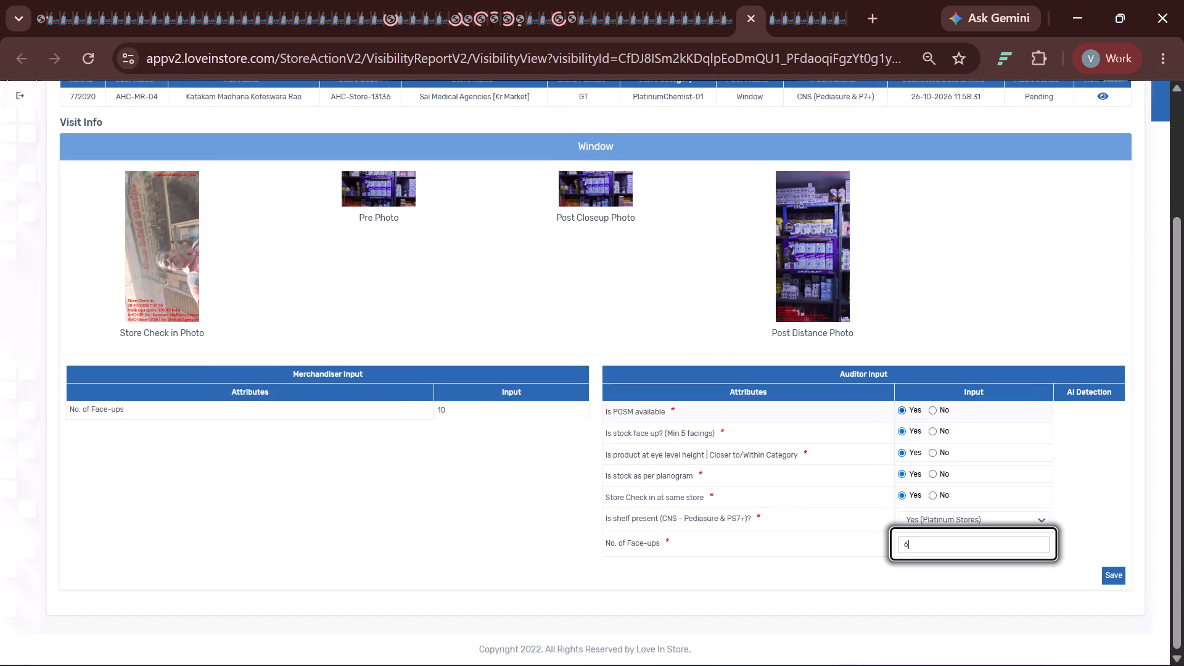
key(shift+Tab)
key(shift+Tab)
key(Tab)
key(Tab)
key(5)
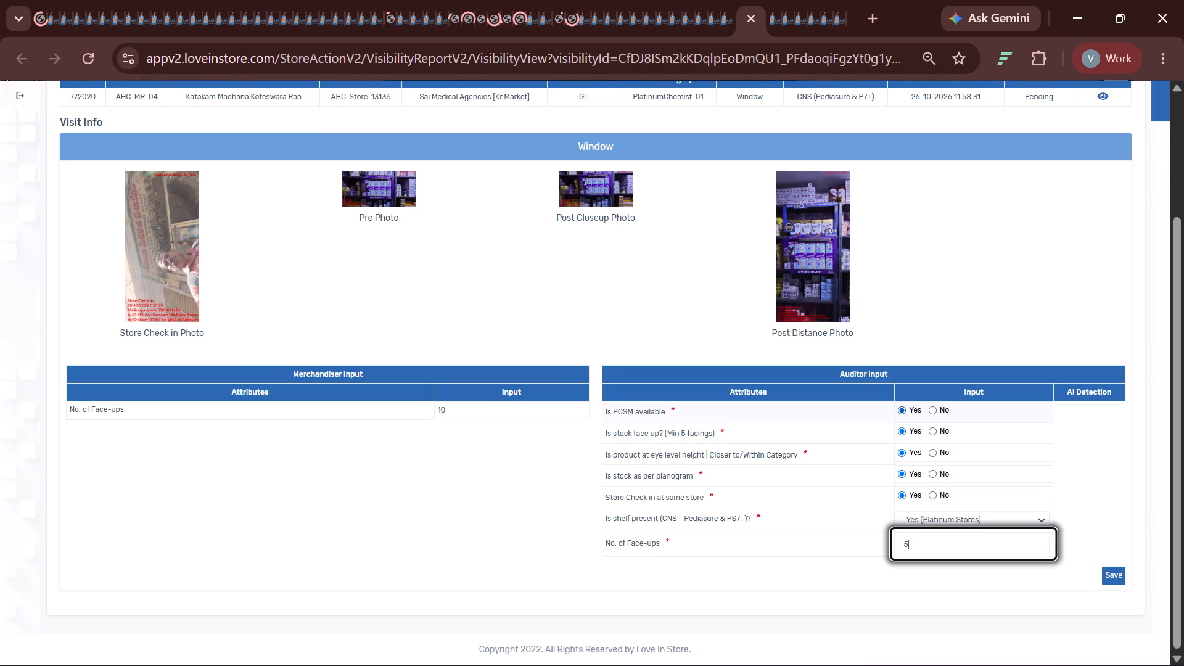
key(Tab)
key(space)
Audit visit 772016 with eye level No, the other four Yes, shelf present Yes (Silver & Gold), 10 face-ups, and save it.
key(ctrl+Tab)
scroll(903, 411, down, 3)
click(903, 411)
key(Tab)
key(space)
key(Tab)
key(Right)
key(Tab)
key(space)
key(Tab)
key(space)
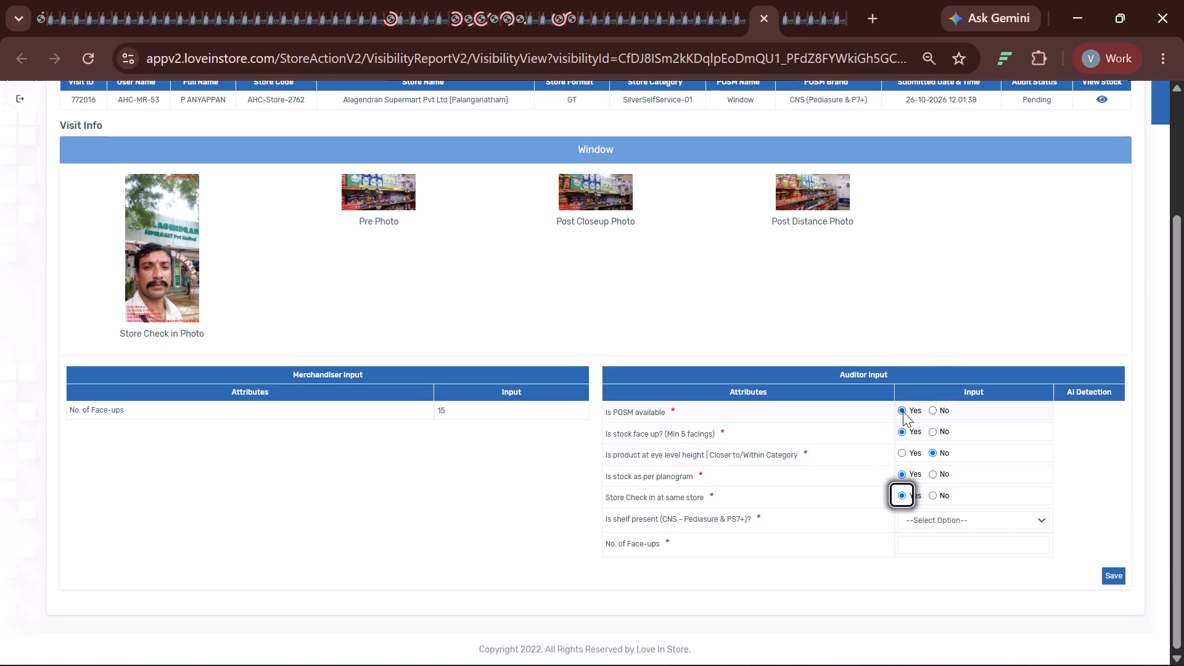
key(Tab)
key(Right)
key(Tab)
text(10)
key(Tab)
key(space)
Audit visit 772014 with all five Yes/No checks Yes, shelf present Yes (Silver & Gold), 6 face-ups, and save it.
key(ctrl+Tab)
scroll(903, 411, down, 4)
click(903, 411)
key(Tab)
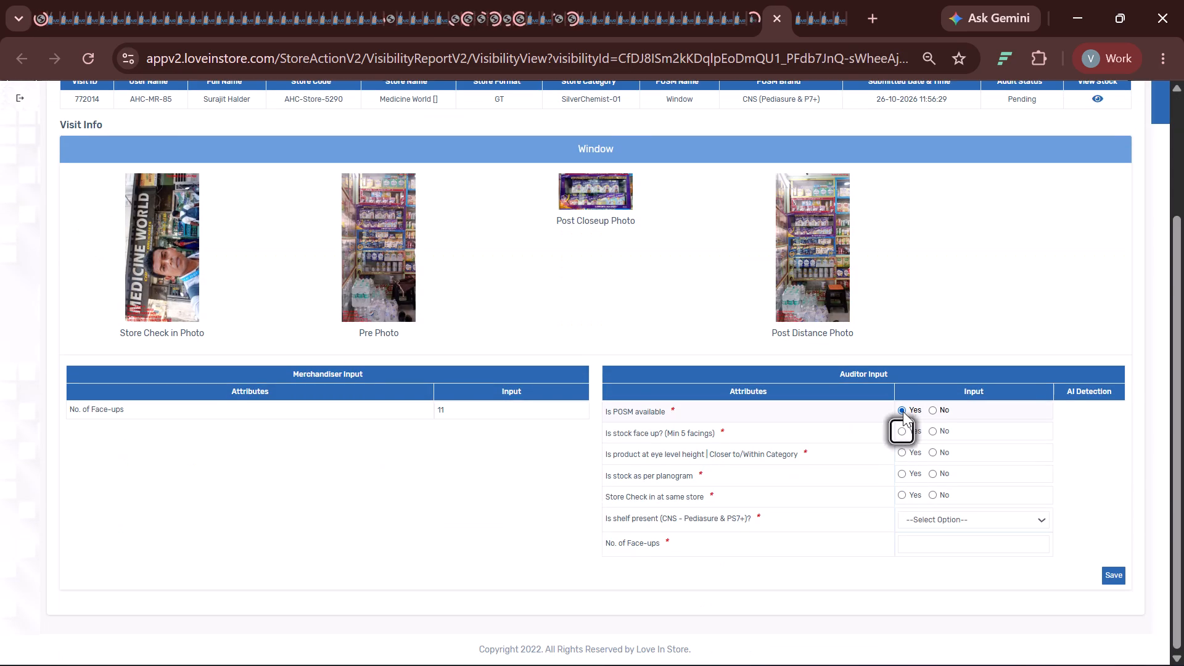
key(space)
key(Tab)
key(space)
key(Tab)
key(space)
key(Tab)
key(space)
key(Tab)
key(Right)
key(Tab)
key(6)
key(Tab)
key(space)
Audit visit 772011 with eye level No, the other four Yes, shelf present Yes (Silver & Gold), 5 face-ups, and save it.
key(ctrl+Tab)
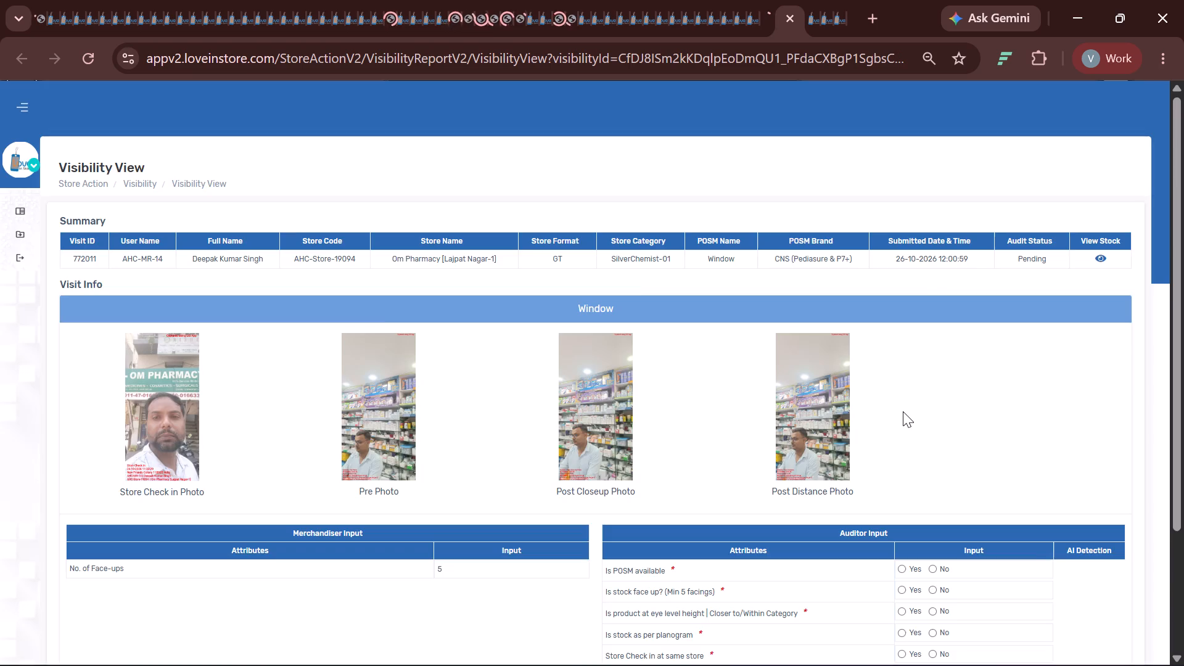
scroll(903, 411, down, 3)
click(903, 411)
key(Tab)
key(space)
key(Tab)
key(Right)
key(Tab)
key(space)
key(Tab)
key(space)
key(Tab)
key(Right)
key(Tab)
key(5)
key(Tab)
key(space)
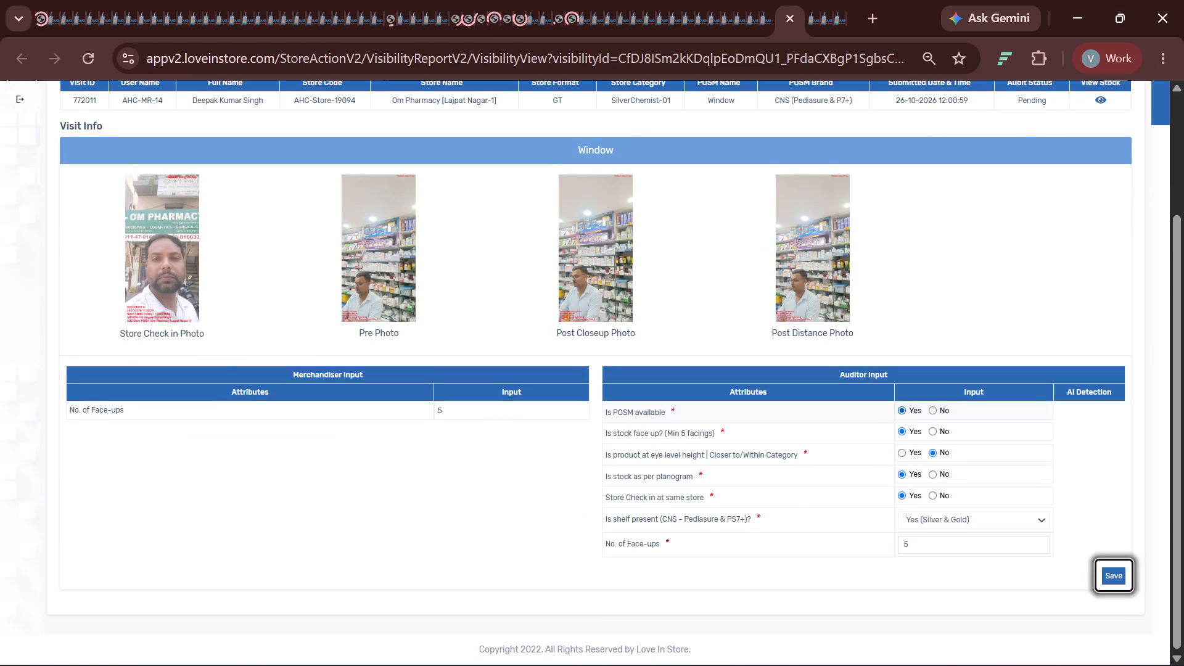
Audit visit 772009 with eye level No, the other four Yes, shelf present Yes (Silver & Gold), 6 face-ups, and save it.
key(ctrl+Tab)
scroll(903, 411, down, 3)
click(903, 411)
key(Tab)
key(space)
key(Tab)
key(Right)
key(shift+Tab)
key(Right)
key(Right)
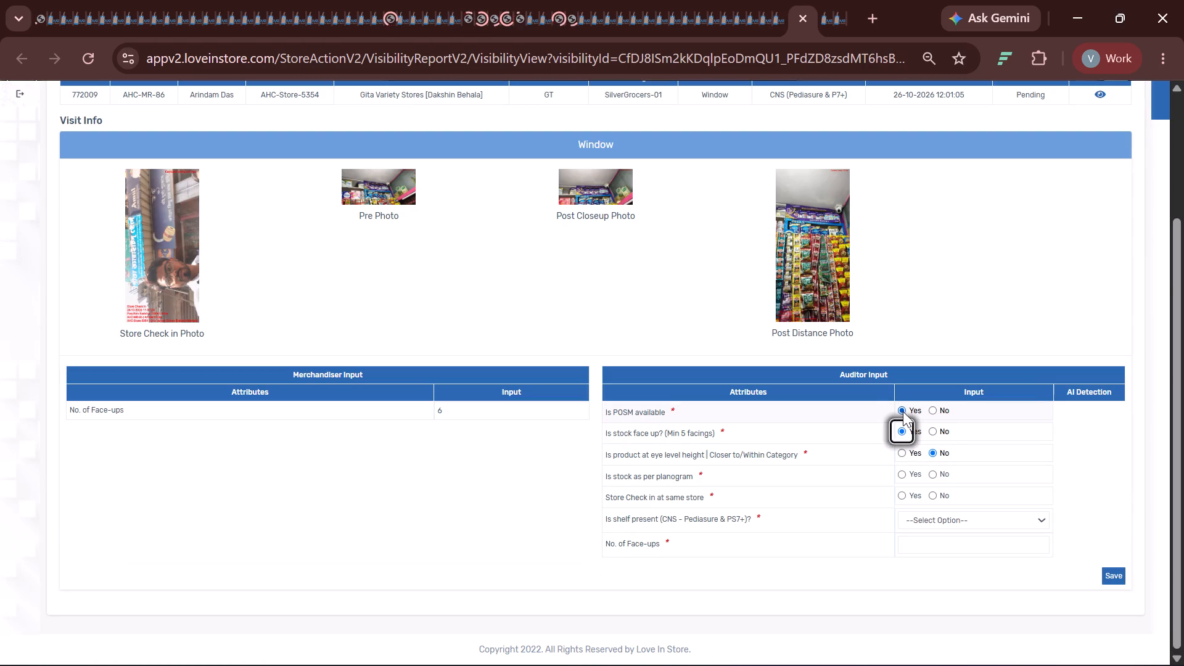
key(Tab)
key(Tab)
key(space)
key(Tab)
key(space)
key(Tab)
key(Right)
key(Tab)
key(6)
key(Tab)
key(space)
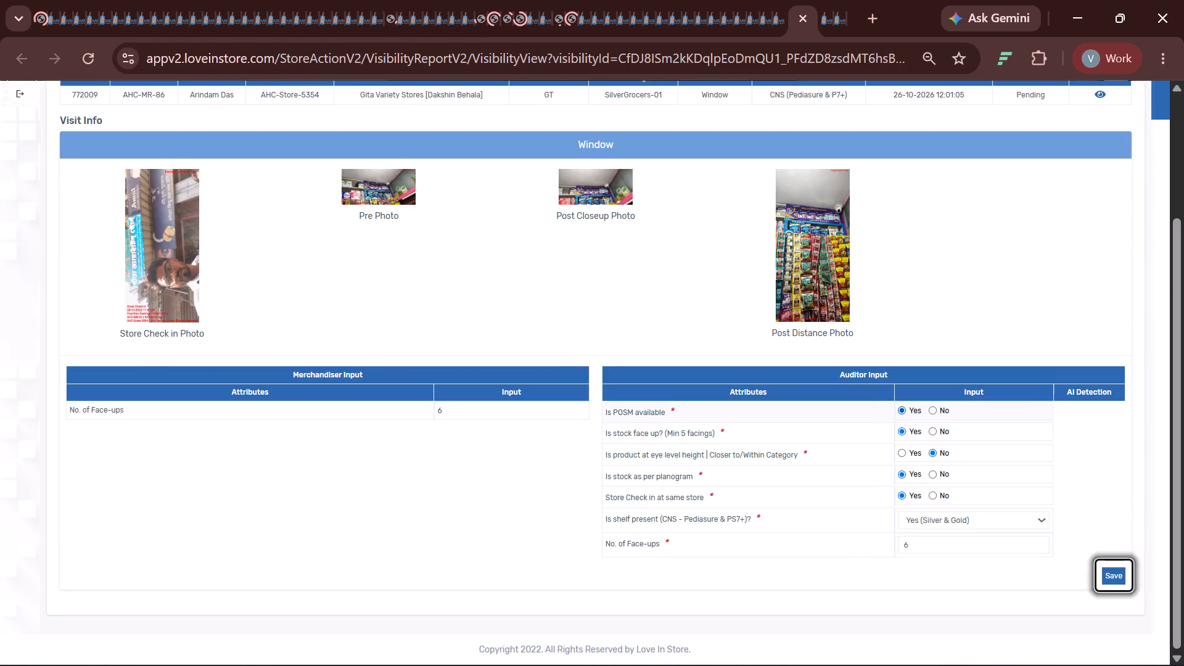
Audit visit 772008 with POSM, stock face-up and eye level No, planogram and same-store check-in Yes, shelf present Yes (Silver & Gold), 4 face-ups, and save it.
key(ctrl+Tab)
scroll(903, 411, down, 2)
click(903, 411)
key(Right)
key(Tab)
key(Right)
key(Tab)
key(Right)
key(Tab)
key(space)
key(Tab)
key(space)
key(Tab)
key(Right)
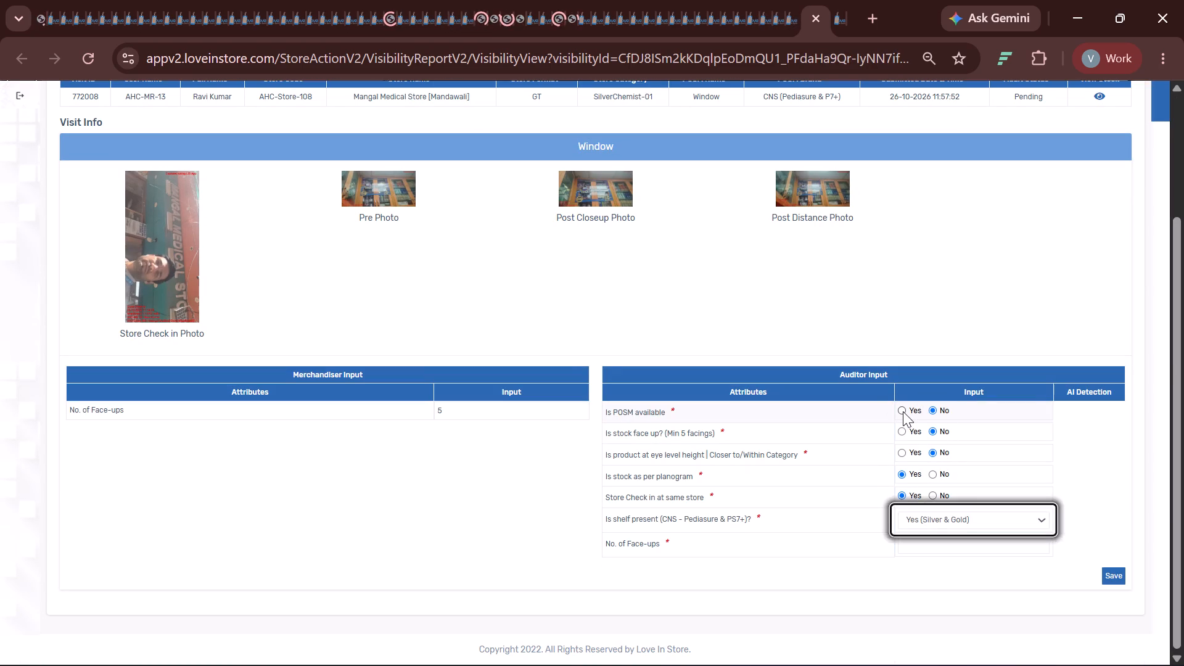
key(Tab)
key(4)
key(Tab)
key(space)
Audit visit 772006 with POSM and planogram Yes, the other three checks No, shelf present Yes (Silver & Gold), 2 face-ups, and save it.
key(ctrl+Tab)
scroll(903, 411, down, 2)
click(903, 411)
key(Tab)
key(Right)
key(Tab)
key(Right)
key(Tab)
key(space)
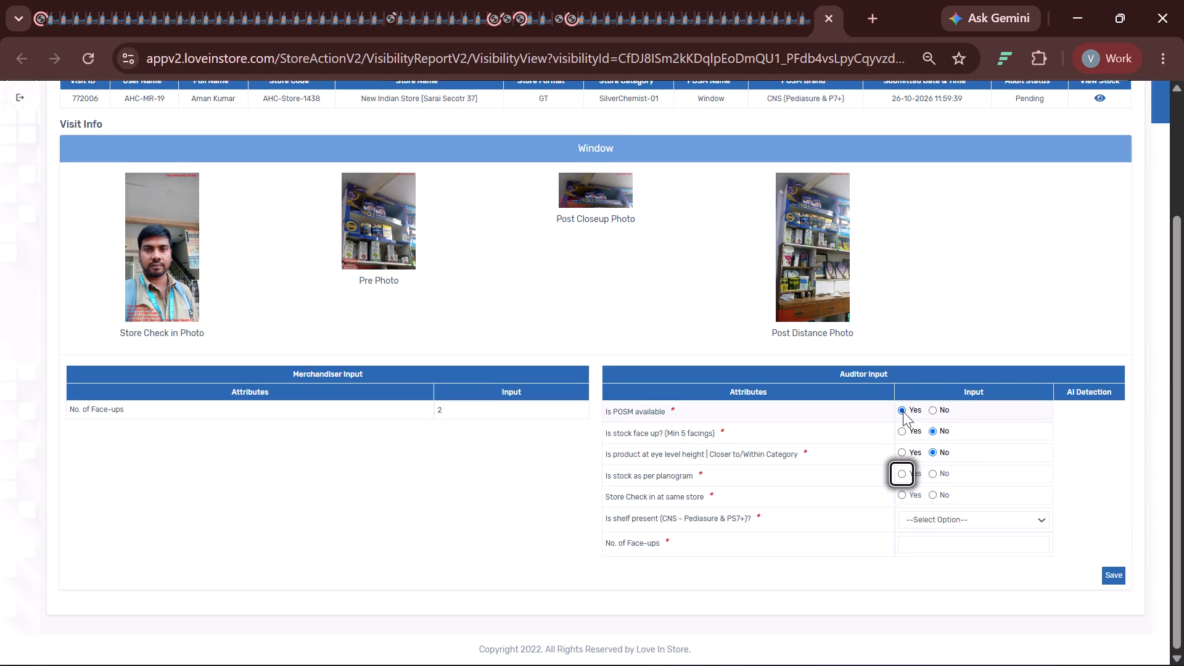
key(Tab)
key(space)
key(Tab)
key(Right)
key(Tab)
key(shift+Tab)
key(shift+Tab)
key(Right)
key(Tab)
key(Tab)
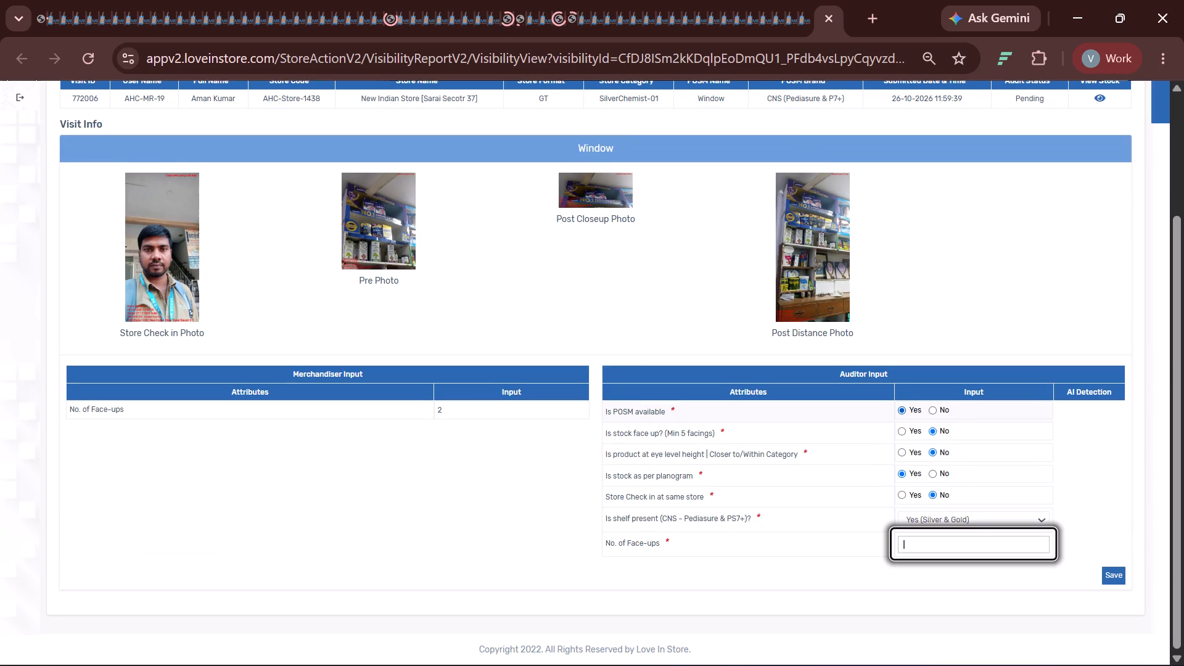
key(2)
key(Tab)
key(space)
Audit visit 772003 with stock face-up and eye level No, the other three Yes, shelf present Yes (Silver & Gold), 3 face-ups, and save it.
key(ctrl+Tab)
scroll(903, 411, down, 3)
click(903, 411)
key(Tab)
key(Right)
key(Tab)
key(Right)
key(Tab)
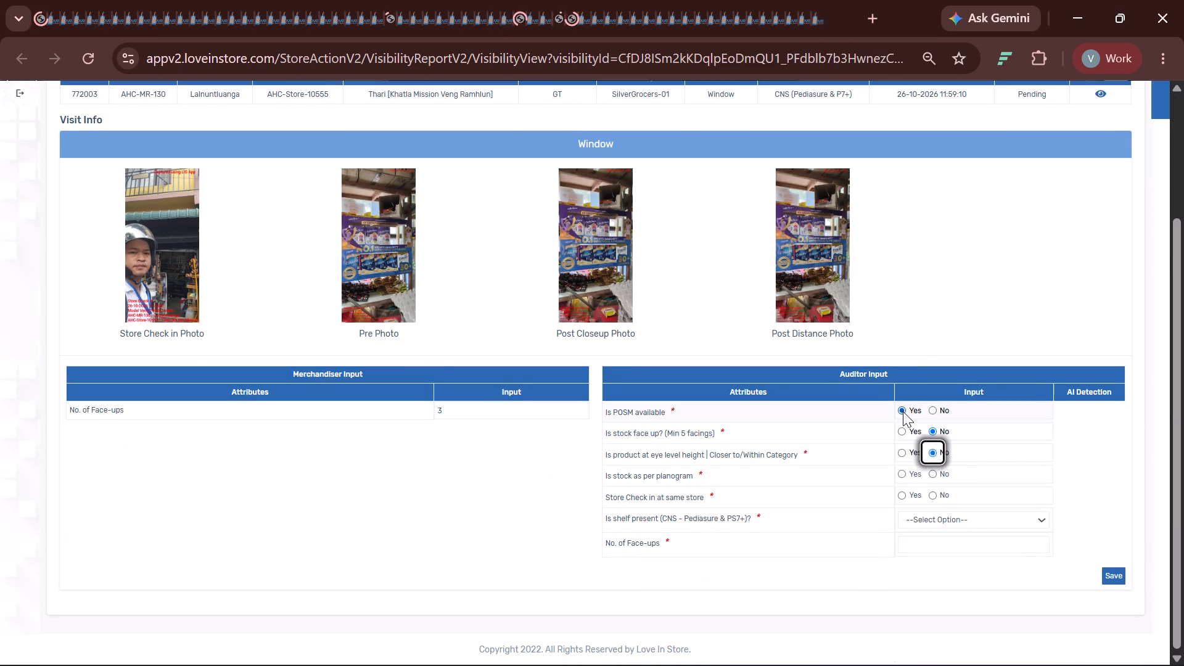
key(space)
key(Tab)
key(space)
key(Tab)
key(Right)
key(Tab)
key(3)
key(Tab)
key(space)
Audit visit 772001 with stock face-up and eye level No, the other three Yes, shelf present Yes (Silver & Gold), 4 face-ups, and save it.
key(ctrl+Tab)
scroll(903, 411, down, 4)
click(903, 411)
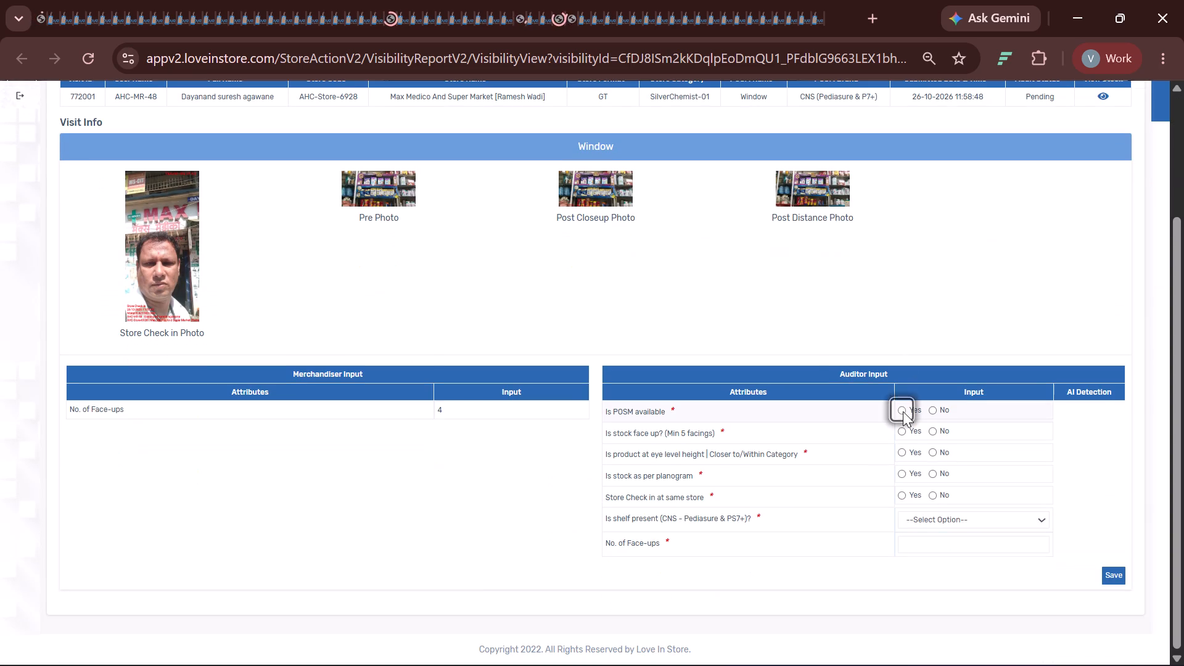
key(Tab)
key(space)
key(Tab)
key(Right)
key(Tab)
key(Right)
key(shift+Tab)
key(shift+Tab)
key(Right)
key(Tab)
key(Tab)
key(Right)
key(Tab)
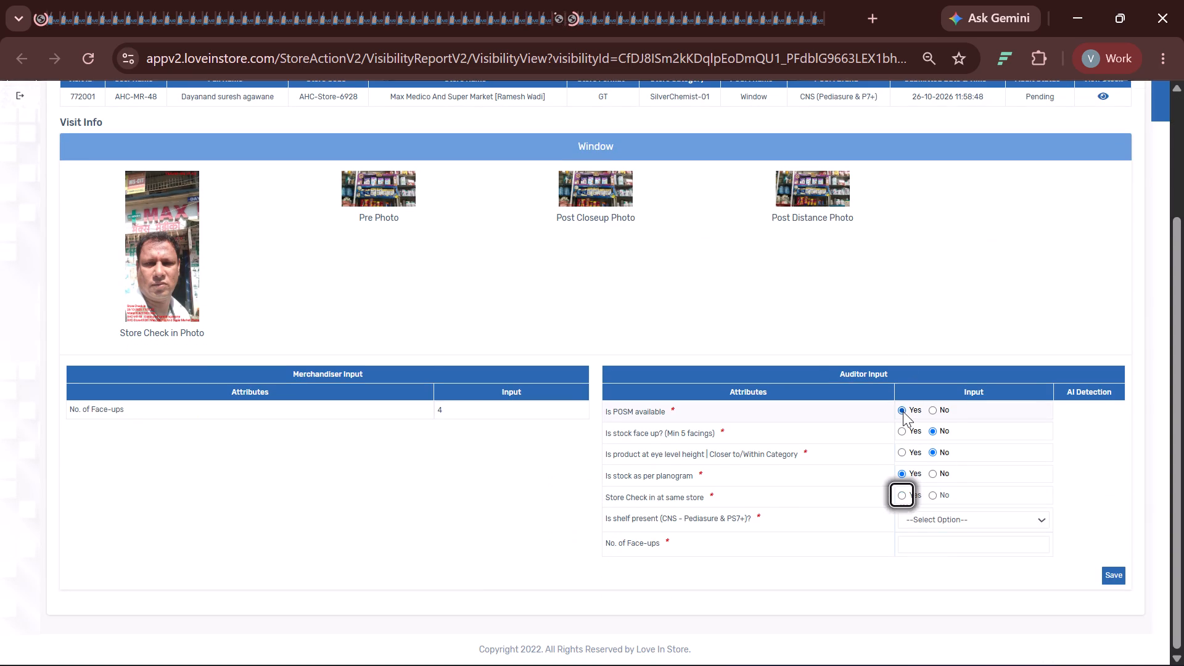
key(space)
key(Tab)
key(Right)
key(Tab)
key(4)
key(Tab)
key(space)
Audit visit 771999 with stock face-up and eye level No, the other three Yes, shelf present Yes (Silver & Gold), 3 face-ups, and save it.
key(ctrl+Tab)
scroll(903, 411, down, 4)
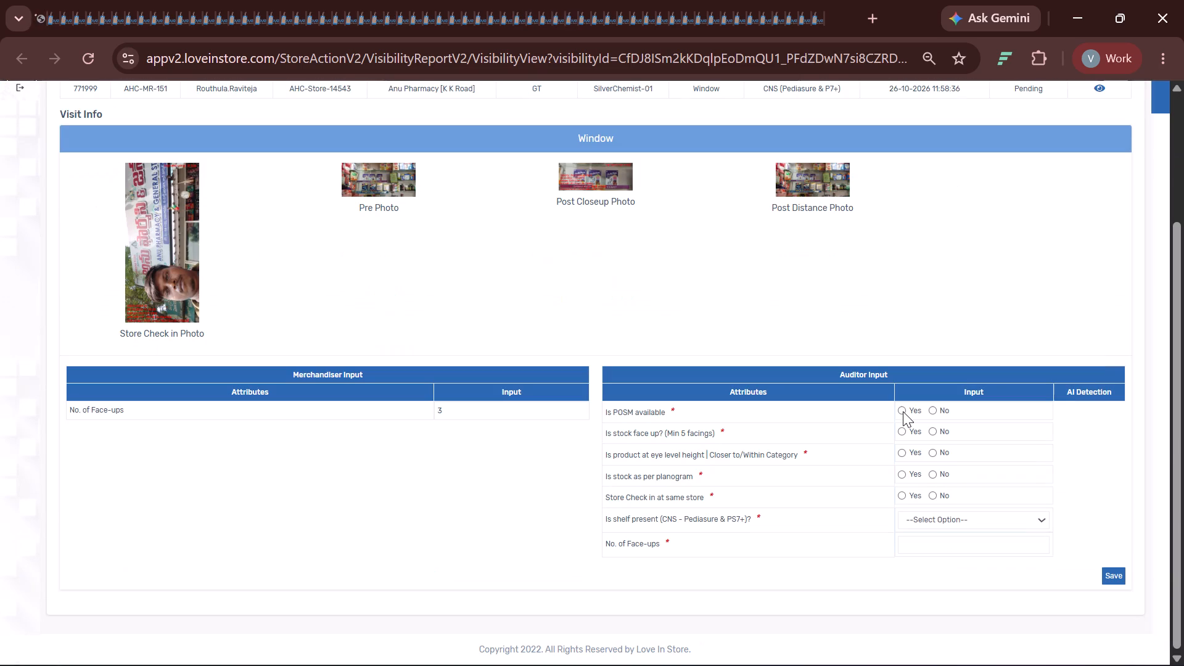
double_click(903, 411)
key(Tab)
key(Right)
key(Tab)
key(Right)
key(Tab)
key(space)
key(Tab)
key(space)
key(Tab)
key(Right)
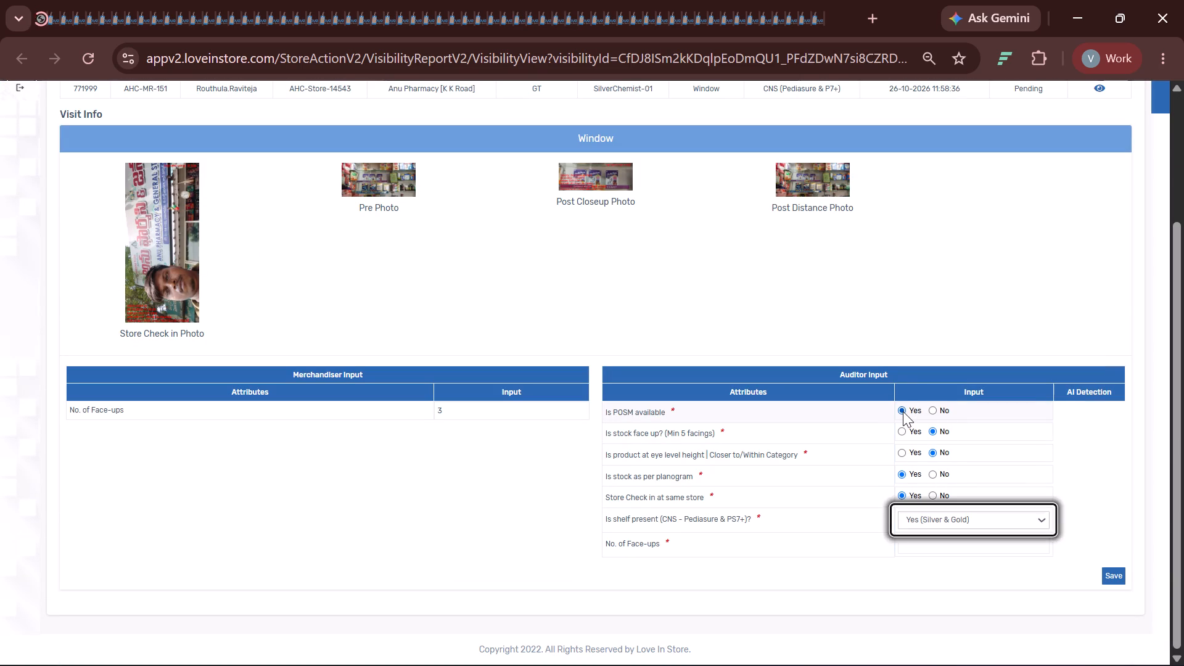
key(Tab)
key(3)
key(Tab)
key(space)
Audit visit 771995 with stock face-up and eye level No, the other three Yes, shelf present Yes (Silver & Gold), 4 face-ups, and save it.
key(ctrl+Tab)
scroll(903, 411, down, 3)
click(903, 411)
key(Tab)
key(Right)
key(Tab)
key(Right)
key(Tab)
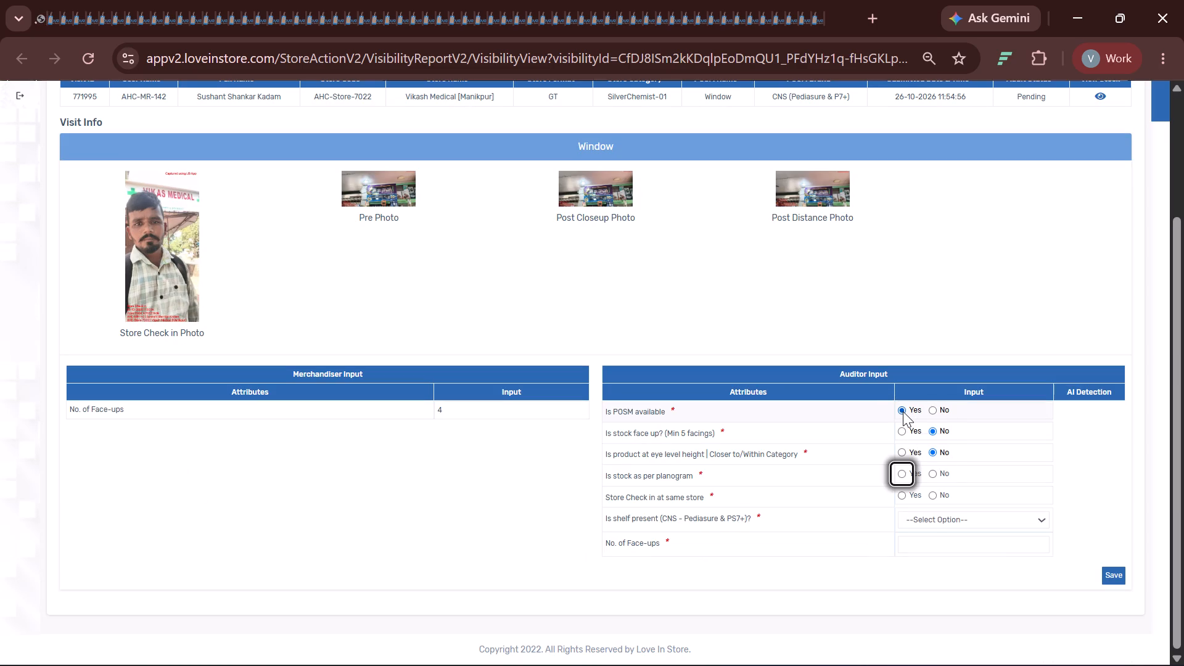
key(space)
key(Tab)
key(space)
key(Tab)
key(Right)
key(Tab)
key(4)
key(Tab)
key(space)
Audit visit 771991 with eye level No, the other four Yes, shelf present Yes (Silver & Gold), 5 face-ups, and save it.
key(ctrl+Tab)
scroll(903, 411, down, 3)
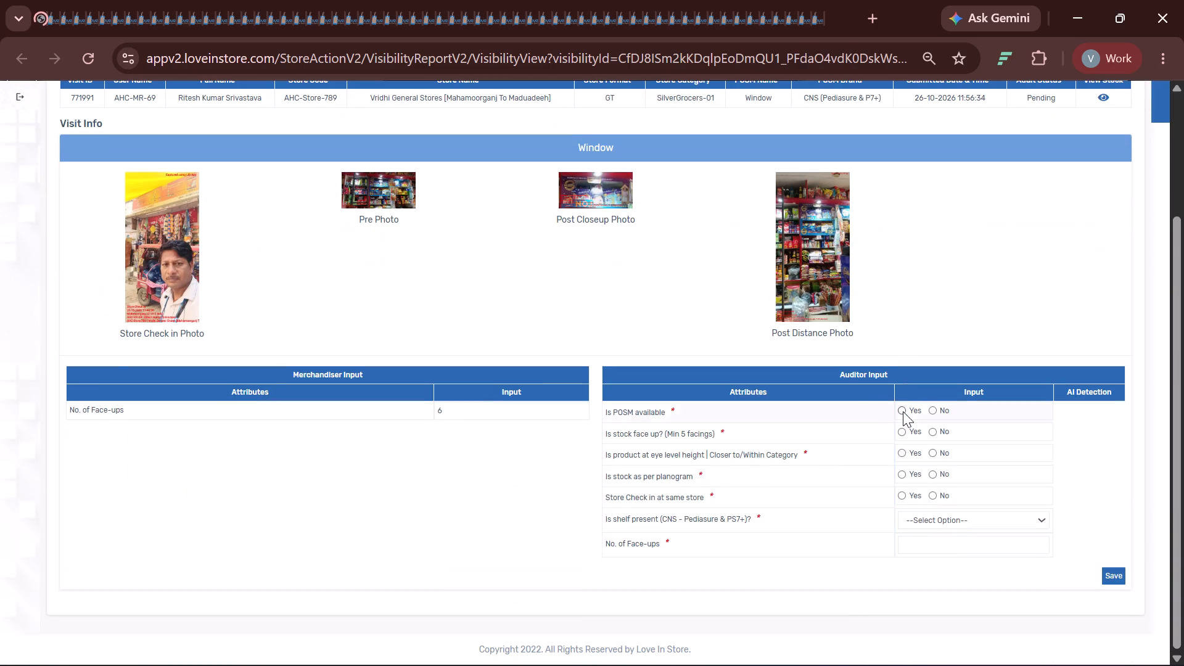
click(903, 411)
key(Tab)
key(space)
key(Tab)
key(Right)
key(Tab)
key(space)
key(Tab)
key(space)
key(Tab)
key(Right)
key(Tab)
key(5)
key(Tab)
key(space)
Audit visit 771990 with all five Yes/No checks Yes, shelf present Yes (Silver & Gold), 6 face-ups, and save it.
key(ctrl+Tab)
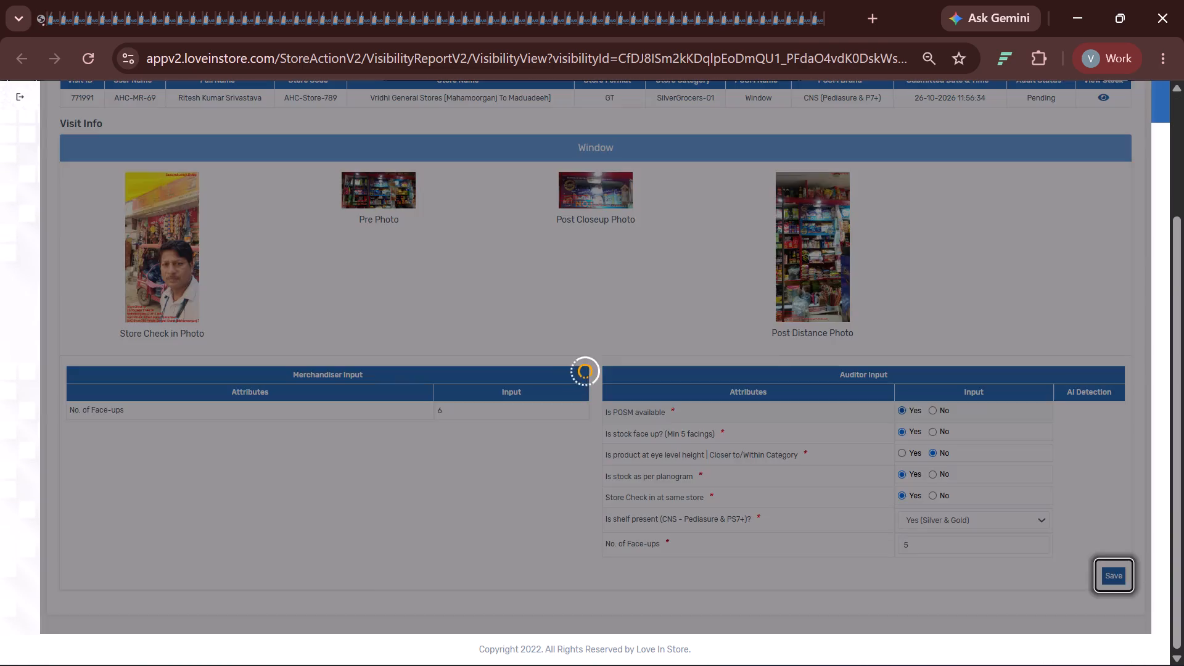
scroll(903, 411, down, 3)
click(903, 411)
key(Tab)
key(space)
key(Tab)
key(space)
key(Tab)
key(space)
key(Tab)
key(space)
key(shift+Tab)
key(shift+Tab)
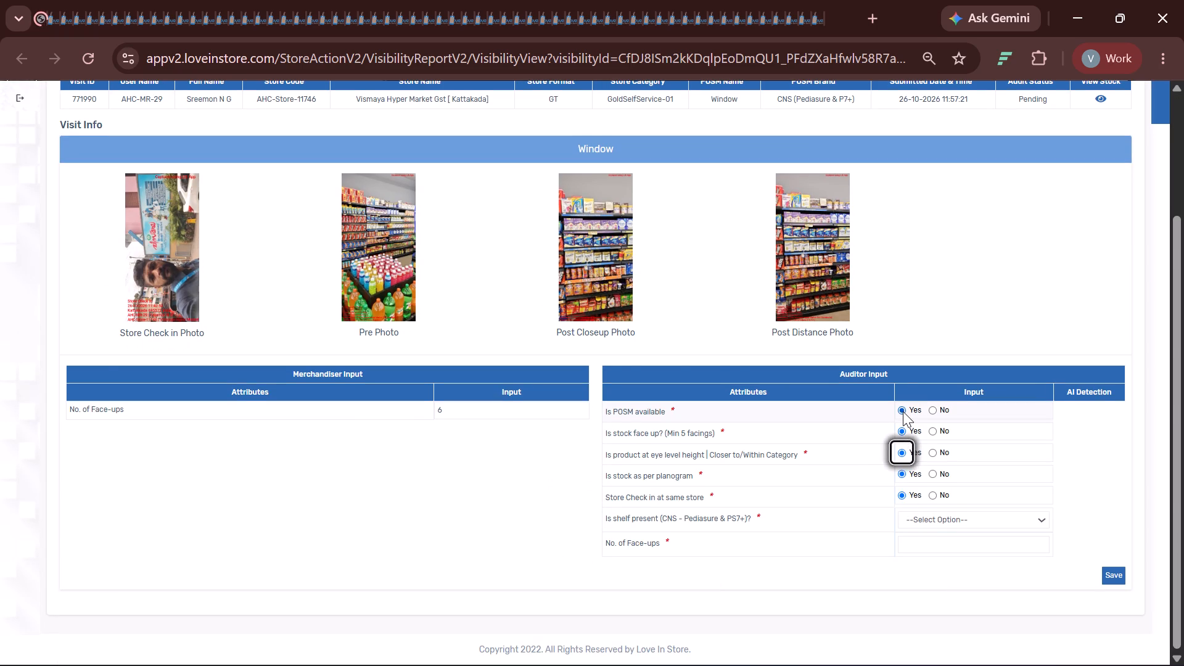
key(Tab)
key(Tab)
key(Tab)
key(Right)
key(Tab)
key(6)
key(Tab)
key(space)
Audit visit 771988 with eye level No, the other four Yes, shelf present Yes (Silver & Gold), 5 face-ups, and save it.
key(ctrl+Tab)
scroll(903, 411, down, 4)
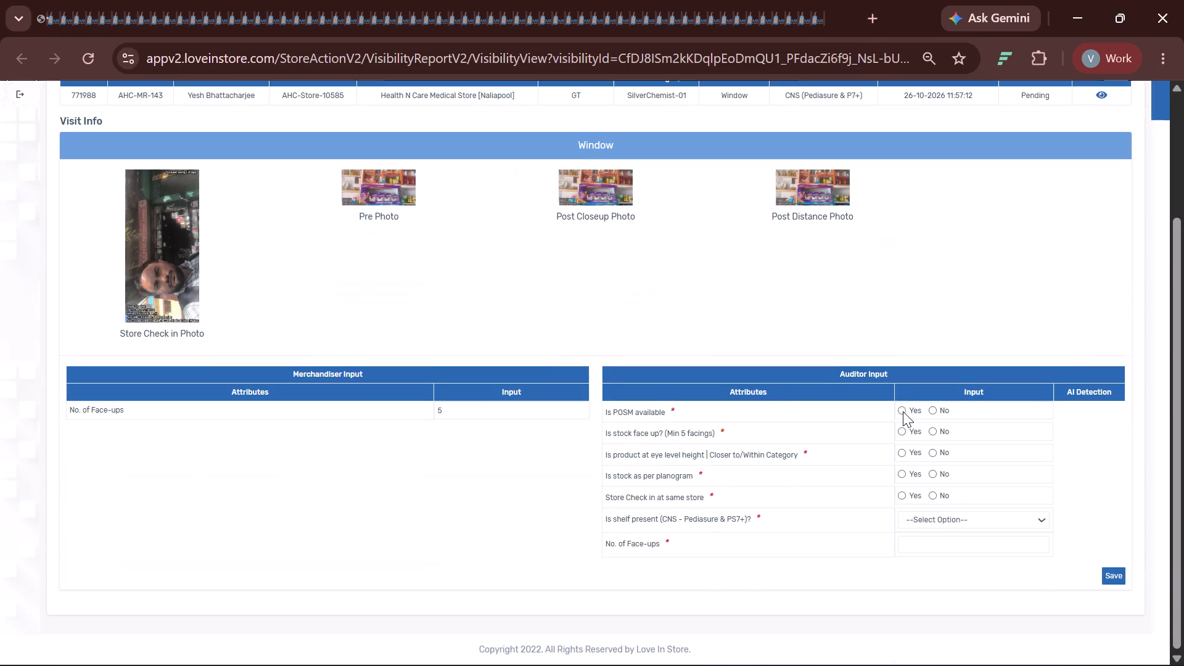
click(903, 411)
key(Tab)
key(Right)
key(Right)
key(Tab)
key(Right)
key(Tab)
key(space)
key(Tab)
key(space)
key(Tab)
key(Right)
key(Tab)
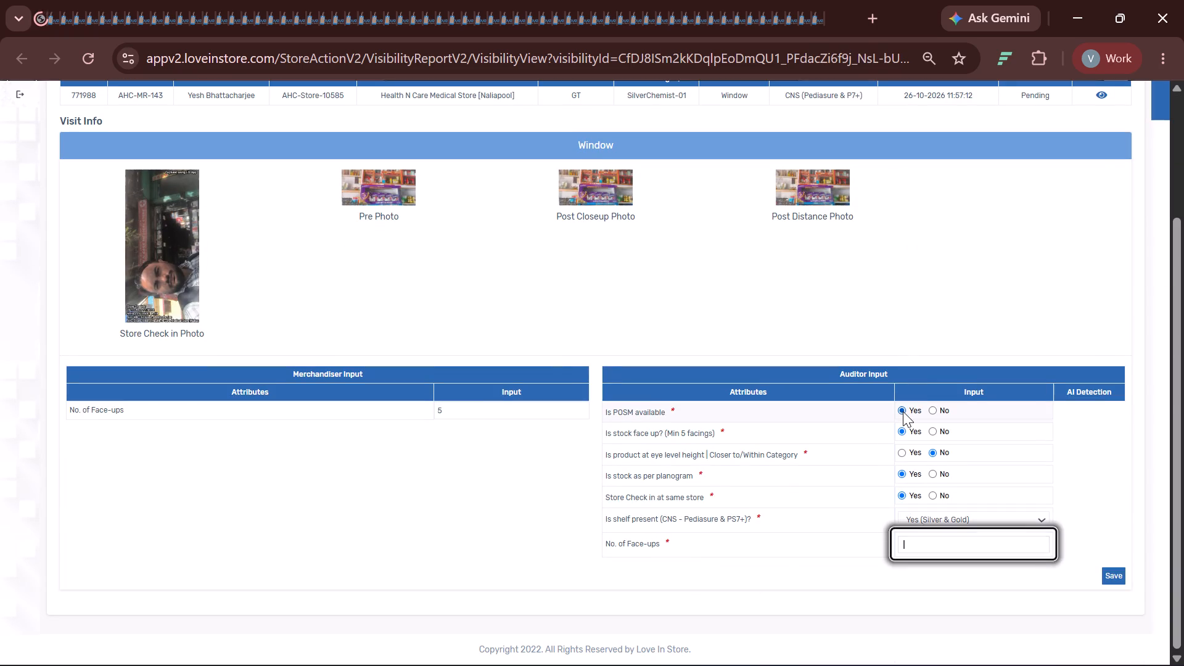
key(5)
key(Tab)
key(space)
Audit visit 771984 with POSM available and eye level No, the other three Yes, shelf present Yes (Silver & Gold), 6 face-ups, and save it.
key(ctrl+Tab)
scroll(903, 411, down, 3)
key(Right)
key(Tab)
key(space)
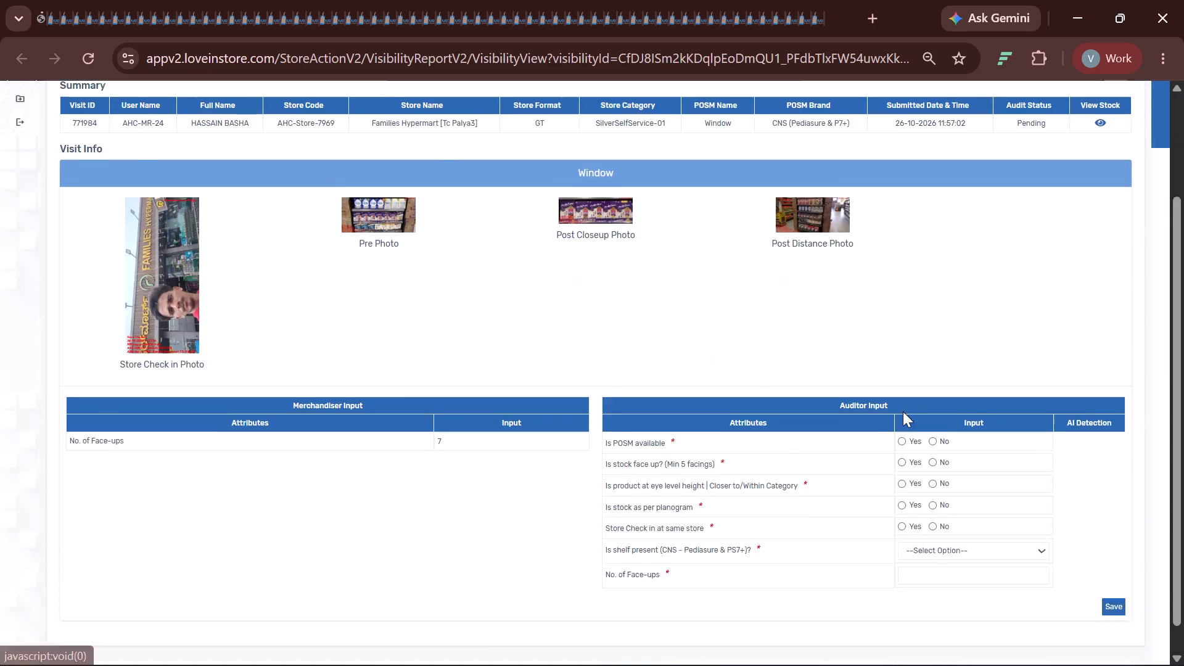
key(Tab)
scroll(903, 411, down, 2)
click(903, 411)
key(Right)
key(Tab)
key(space)
key(Tab)
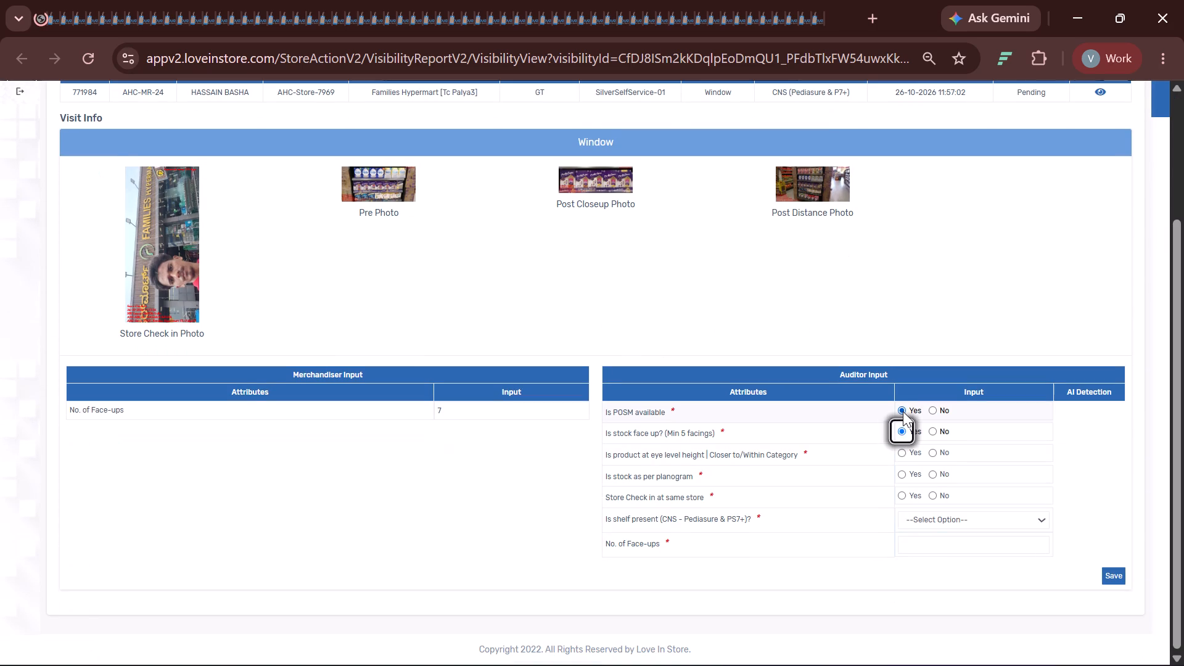
key(Right)
key(shift+Tab)
key(shift+Tab)
key(Right)
key(Tab)
key(space)
key(Tab)
key(space)
key(Tab)
key(Tab)
key(space)
key(shift+Tab)
key(space)
key(Tab)
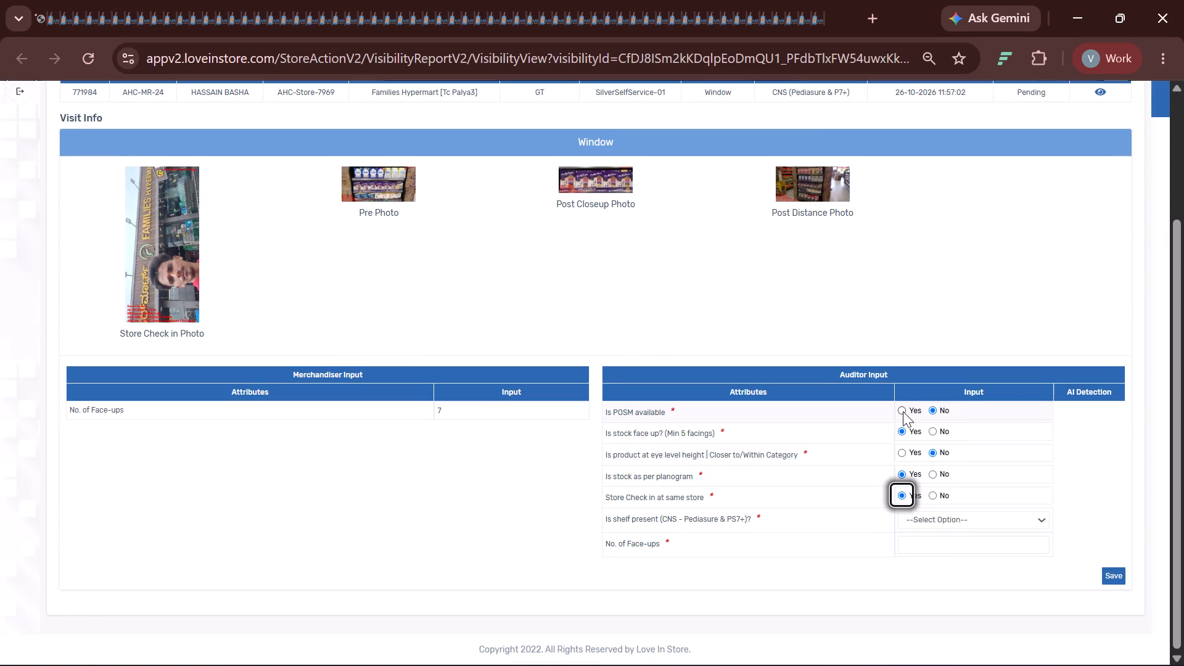
key(Tab)
key(Right)
key(Tab)
key(6)
key(Tab)
key(space)
Audit visit 771981 with stock face-up and eye level No, the other three Yes, shelf present Yes (Silver & Gold), 4 face-ups, and save it.
key(ctrl+Tab)
scroll(903, 411, down, 3)
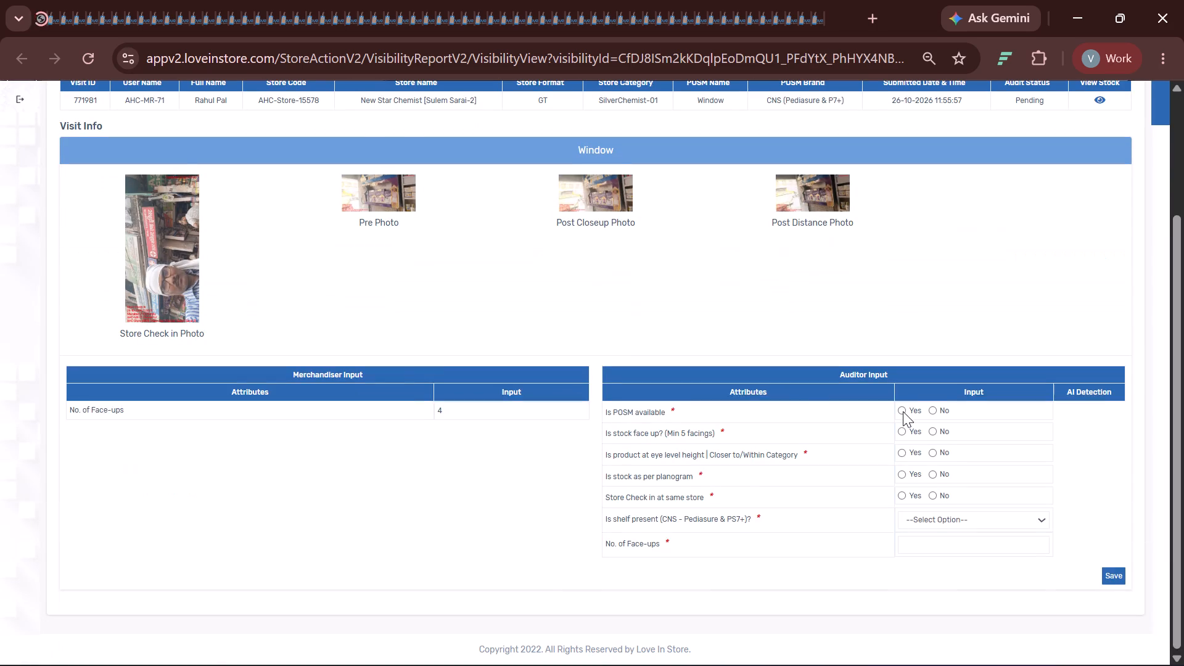
click(903, 411)
key(Tab)
key(Right)
key(Tab)
key(Right)
key(Tab)
key(space)
key(Tab)
key(space)
key(Tab)
key(Right)
key(Tab)
key(4)
key(Tab)
key(space)
Audit visit 771979 with eye level No, the other four Yes, shelf present Yes (Silver & Gold), 5 face-ups, and save it.
key(ctrl+Tab)
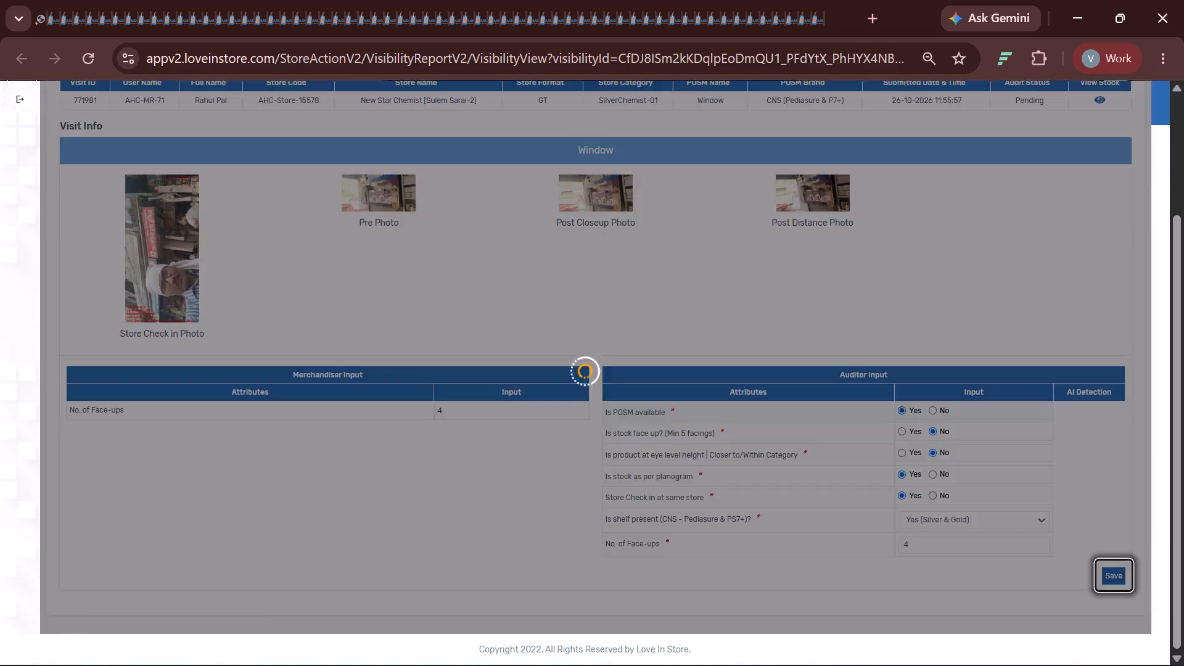
scroll(903, 411, down, 4)
click(903, 411)
key(Tab)
key(space)
key(Tab)
key(Right)
key(Tab)
key(space)
key(Tab)
key(space)
key(Tab)
key(Right)
key(Tab)
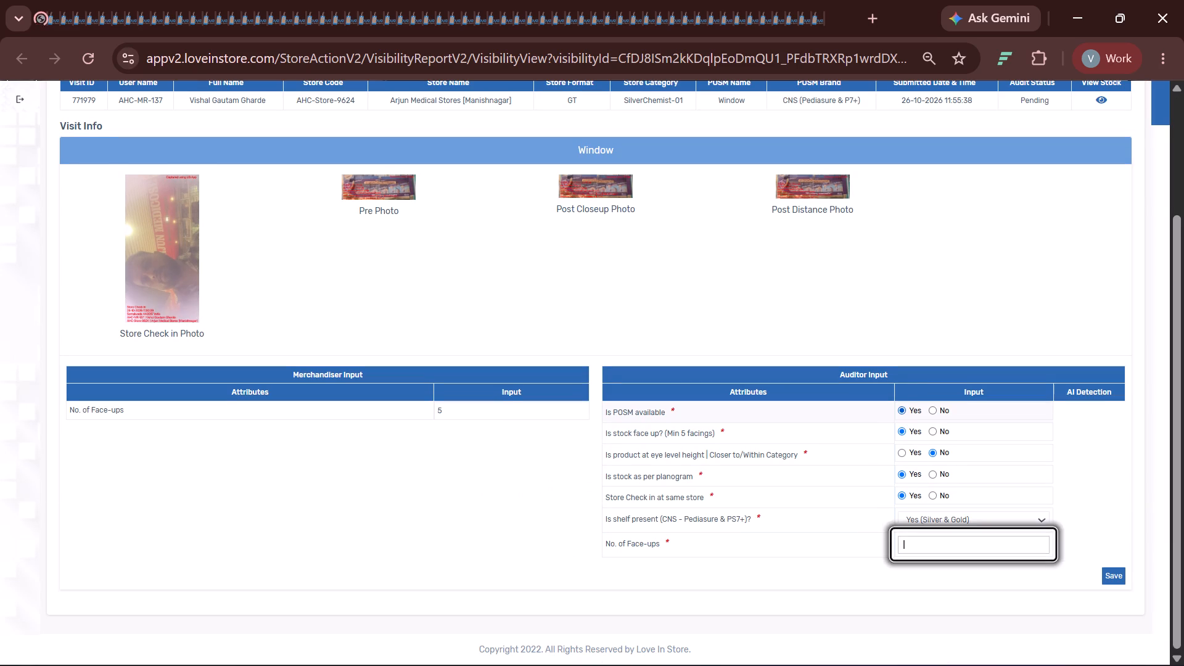
key(6)
key(Tab)
key(shift+Tab)
key(5)
key(Tab)
key(space)
Audit visit 771978 with stock face-up and eye level No, the other three Yes, shelf present Yes (Silver & Gold), 4 face-ups, and save it.
key(ctrl+Tab)
scroll(903, 411, down, 4)
click(903, 411)
key(Tab)
key(Right)
key(Tab)
key(Right)
key(Tab)
key(space)
key(Tab)
key(space)
key(Tab)
key(Right)
key(Tab)
key(4)
key(Tab)
key(space)
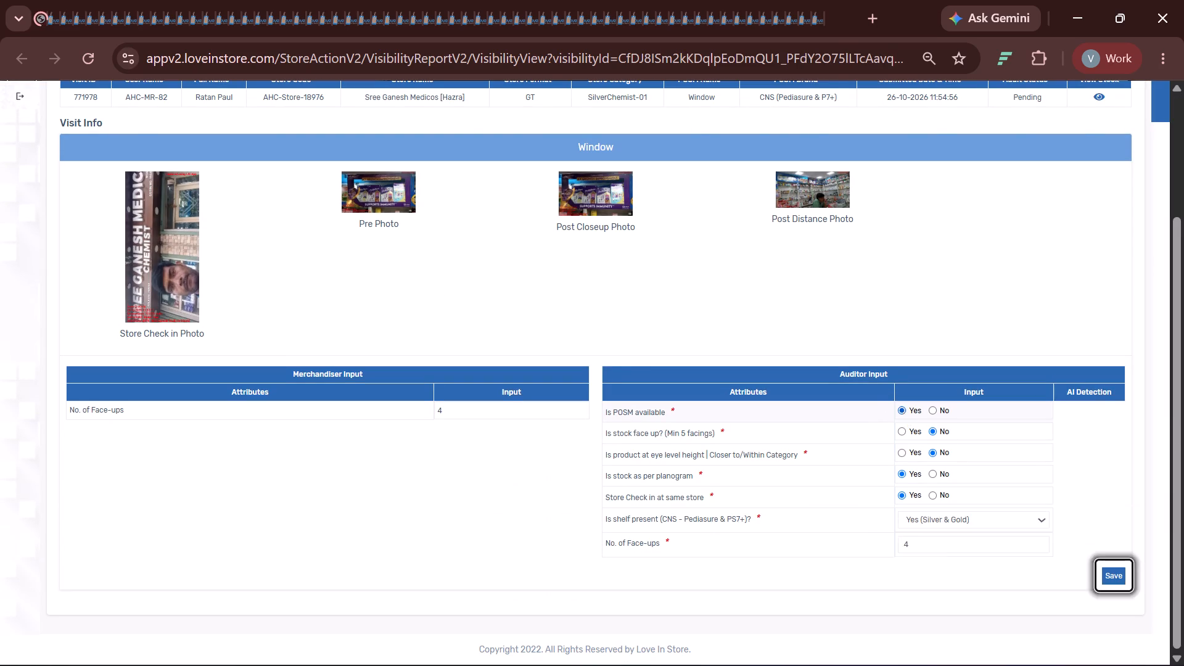
Audit visit 771975 with eye level No, the other four Yes, shelf present Yes (Silver & Gold), 5 face-ups, and save it.
key(ctrl+Tab)
scroll(903, 411, down, 3)
click(903, 411)
click(903, 411)
key(Tab)
key(space)
key(Tab)
key(Right)
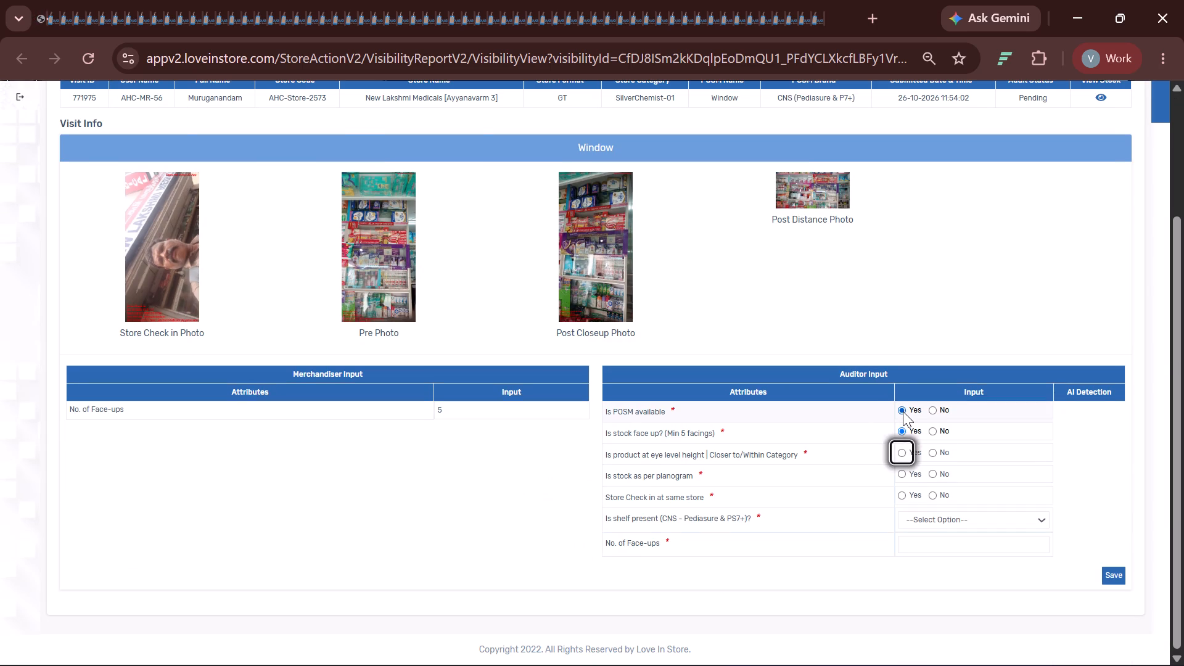
key(Tab)
key(space)
key(Tab)
key(Tab)
key(Right)
key(shift+Tab)
key(space)
key(Tab)
key(Tab)
key(5)
key(Tab)
key(space)
Audit visit 771973 with stock face-up and eye level No, the other three Yes, shelf present Yes (Silver & Gold), 4 face-ups, and save it.
key(ctrl+Tab)
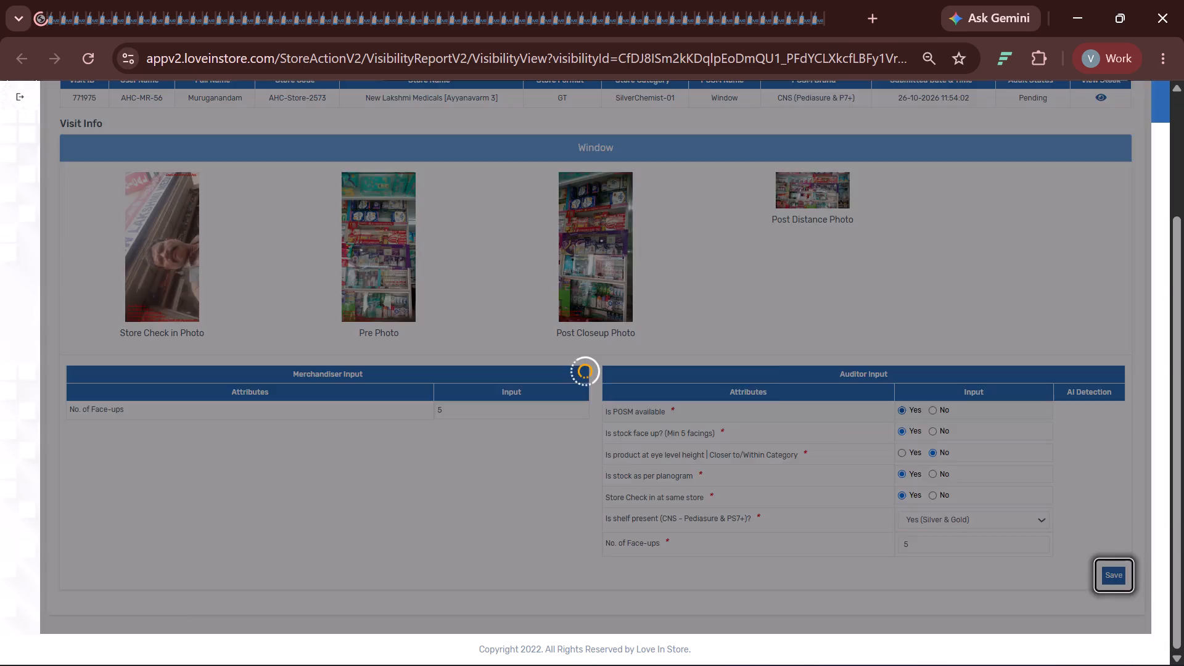
scroll(903, 411, down, 3)
click(903, 411)
key(Tab)
key(Right)
key(Tab)
key(Right)
key(Tab)
key(space)
key(Tab)
key(space)
key(Tab)
key(Right)
key(Tab)
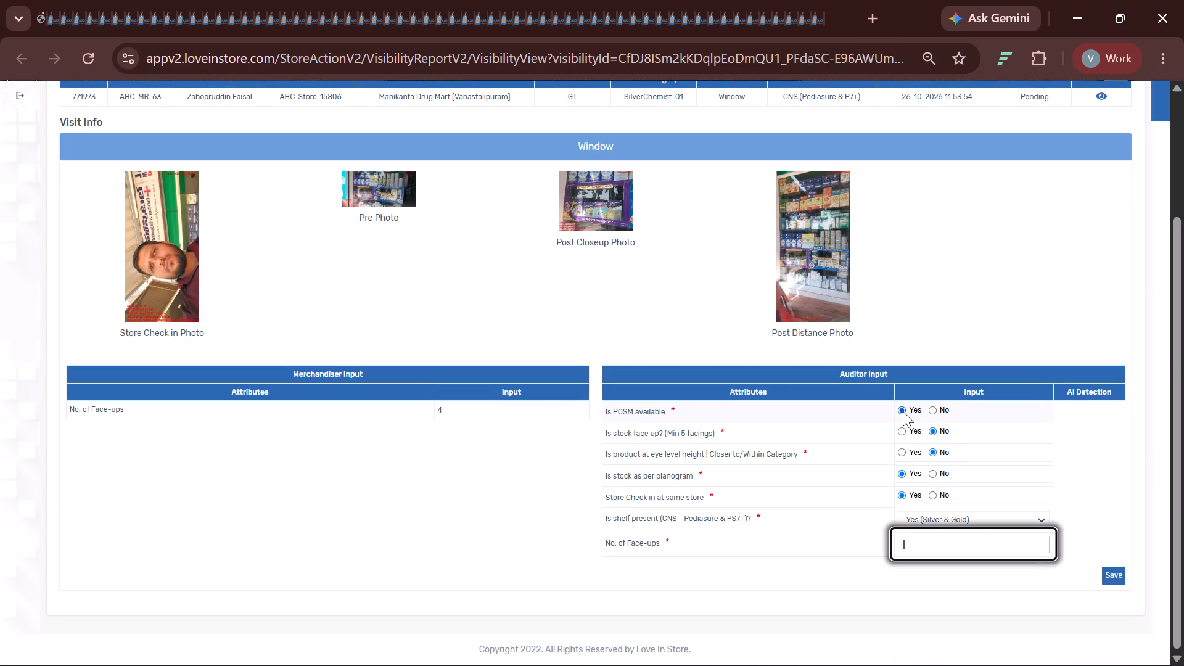
key(4)
key(Tab)
key(space)
Audit visit 771972 with eye level No, the other four Yes, shelf present Yes (Silver & Gold), 6 face-ups, and save it.
key(ctrl+Tab)
scroll(903, 411, down, 4)
click(903, 411)
key(Tab)
key(space)
key(Tab)
key(Right)
key(Tab)
key(space)
key(Tab)
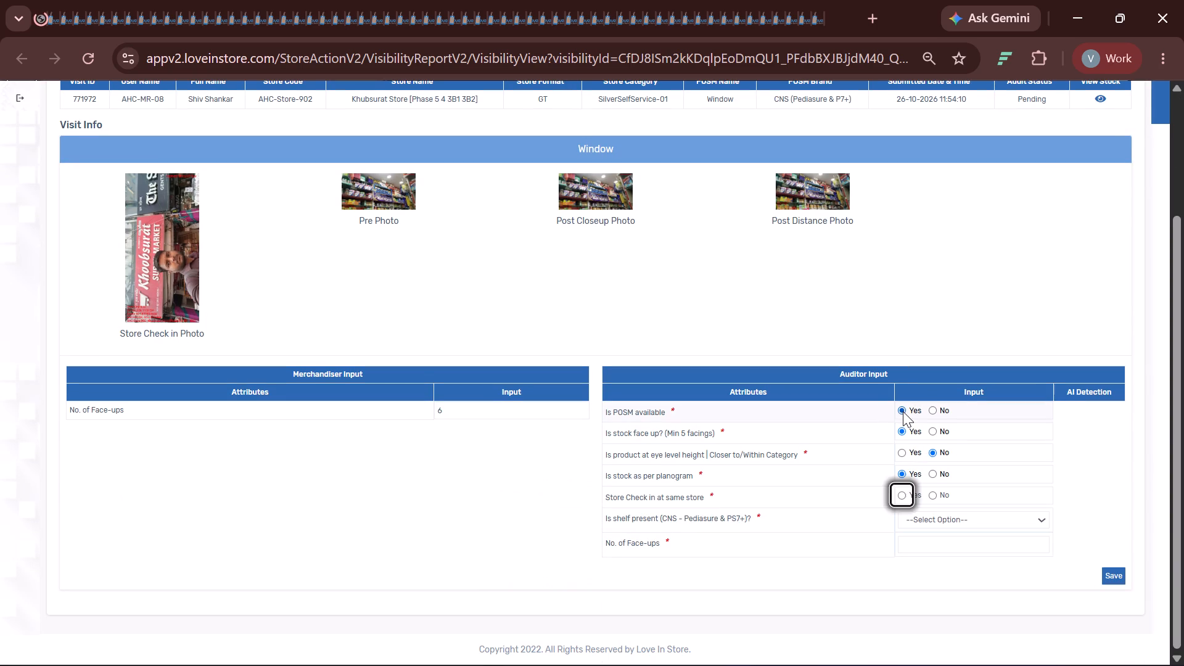
key(space)
key(Tab)
key(Right)
key(Tab)
key(6)
key(Tab)
key(space)
Audit visit 771970 with stock face-up and eye level No, the other three Yes, shelf present Yes (Silver & Gold), 1 face-up, and save it.
key(ctrl+Tab)
scroll(903, 411, down, 3)
click(903, 411)
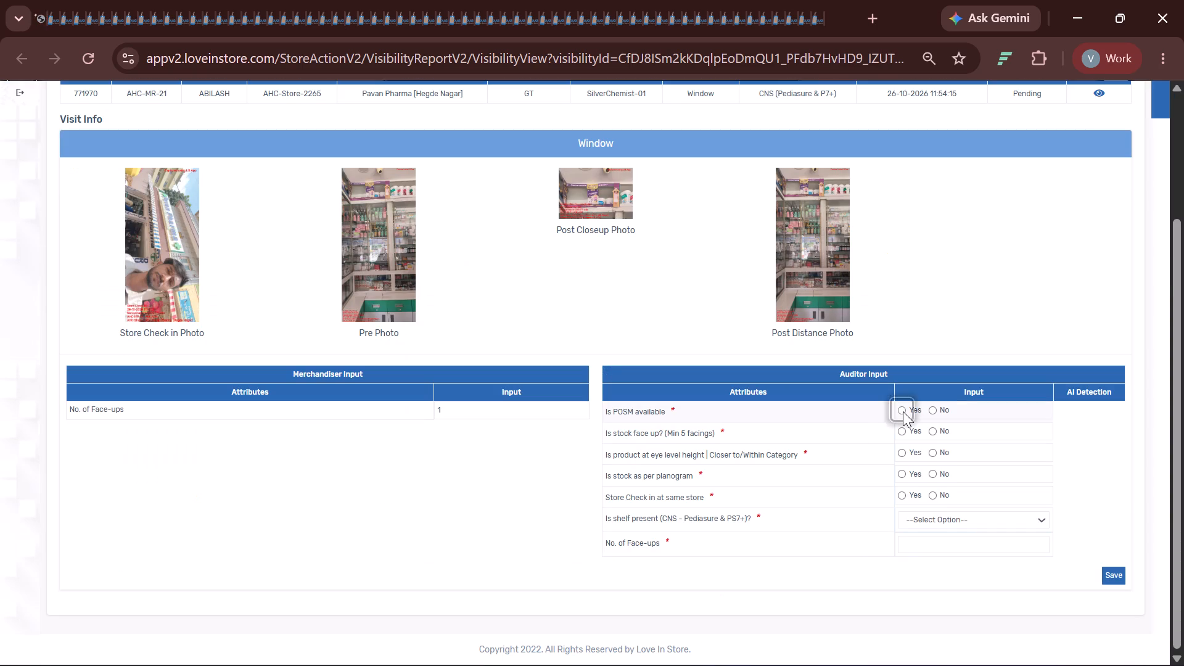
key(Tab)
key(Right)
key(Tab)
key(Right)
key(Tab)
key(space)
key(Tab)
key(space)
key(Tab)
key(Right)
key(Tab)
key(1)
key(Tab)
key(space)
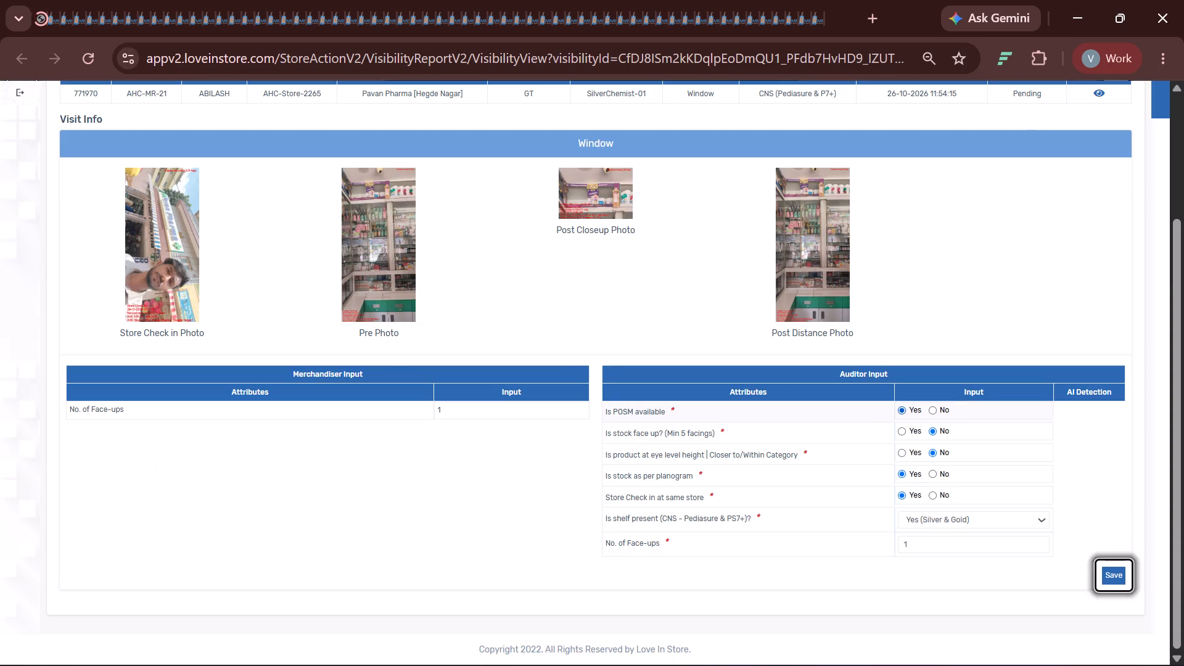
Audit visit 771969 with stock face-up and eye level No, the other three Yes, shelf present Yes (Silver & Gold), 1 face-up, and save it.
key(ctrl+Tab)
scroll(903, 411, down, 1)
click(903, 411)
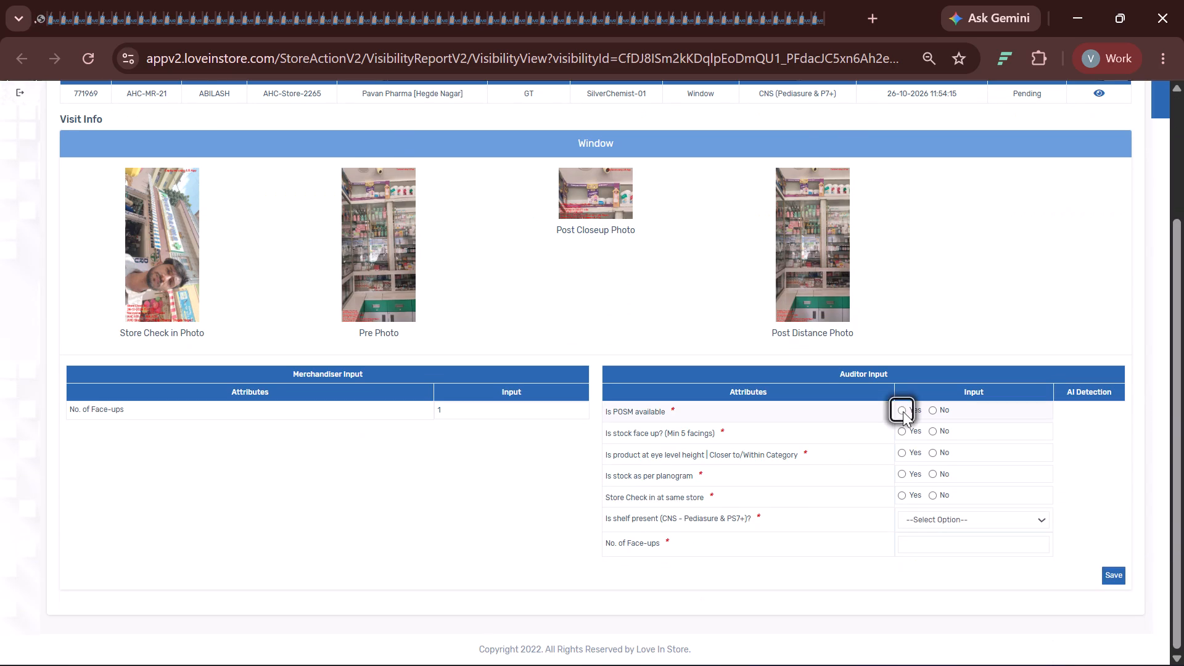
key(Tab)
key(Right)
key(Tab)
key(Tab)
key(space)
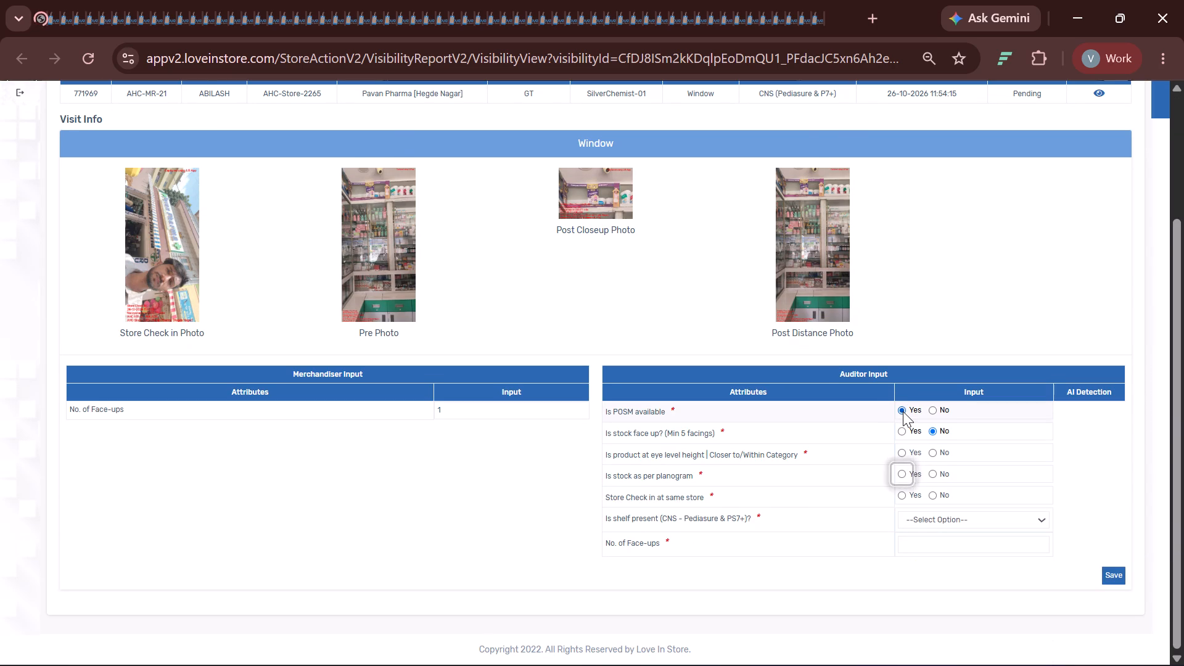
key(Tab)
key(space)
key(shift+Tab)
key(shift+Tab)
key(Right)
key(Tab)
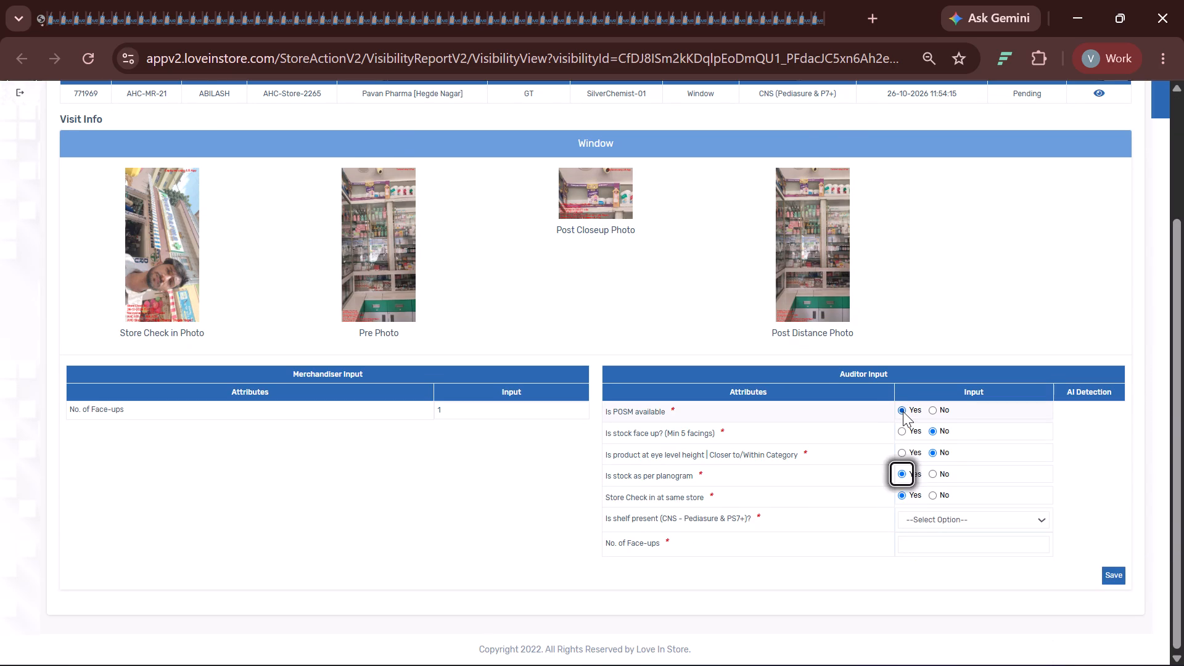
key(Tab)
key(Tab)
key(Right)
key(Tab)
key(1)
key(Tab)
key(space)
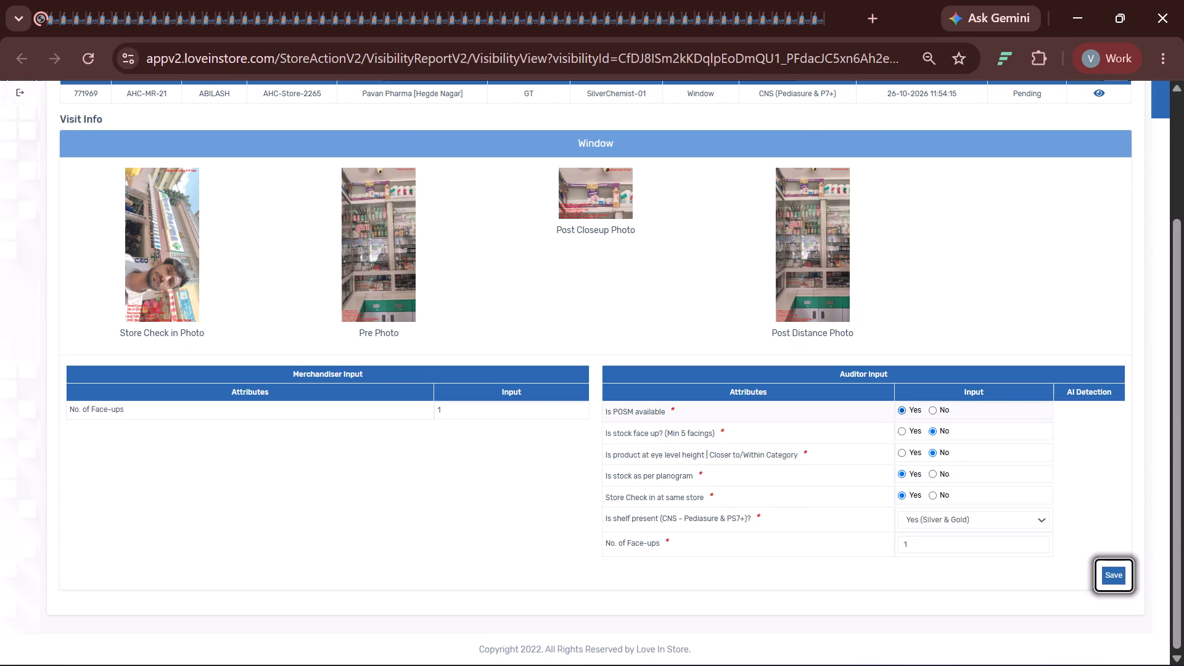
Audit visit 771967 with eye level No, the other four Yes, shelf present Yes (Silver & Gold), 5 face-ups, and save it.
key(ctrl+Tab)
scroll(903, 411, down, 3)
click(903, 411)
key(space)
key(Tab)
key(Right)
key(Right)
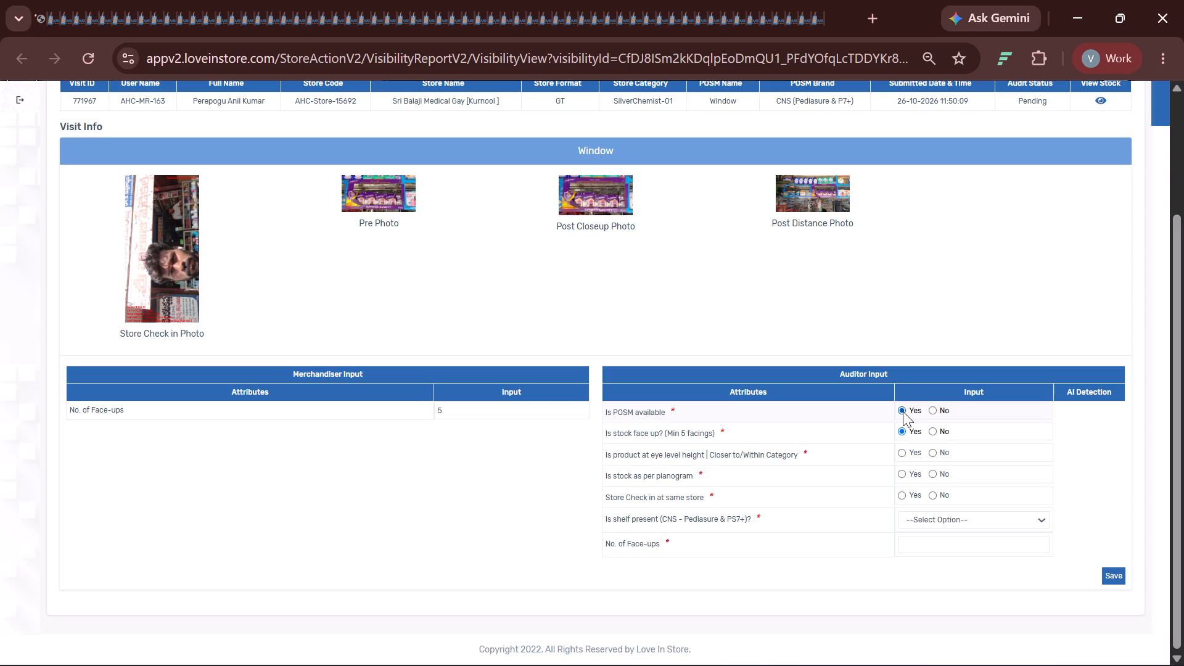
key(Tab)
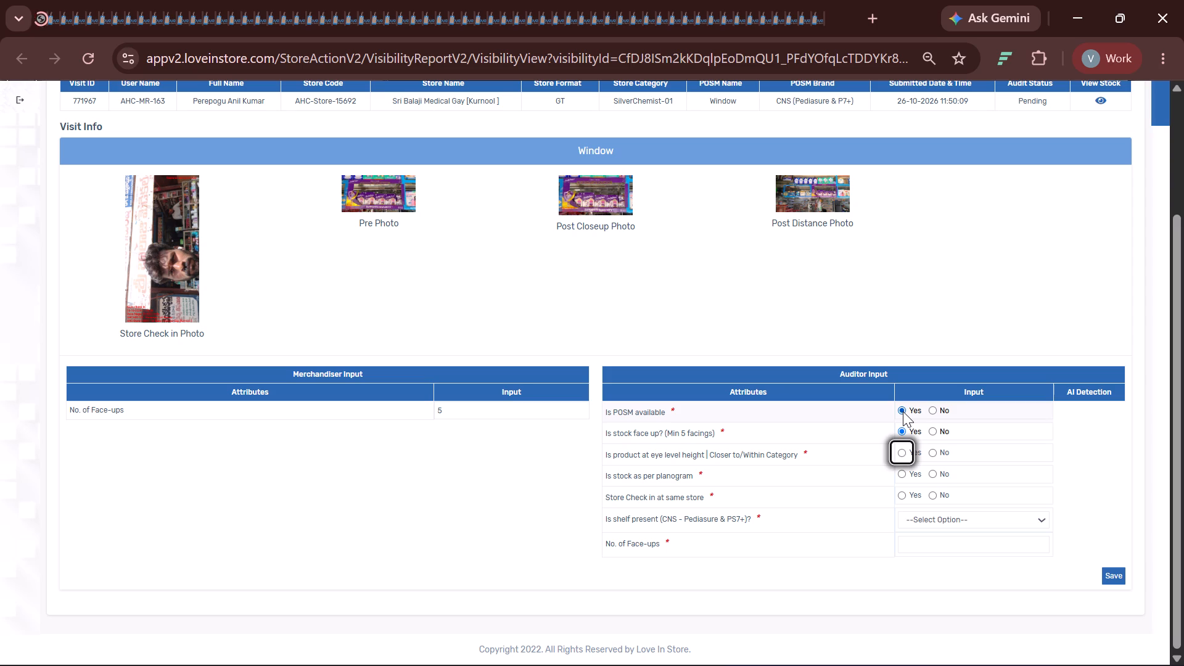
key(Right)
key(Tab)
key(space)
key(Tab)
key(space)
key(Tab)
key(Right)
key(Tab)
key(5)
key(Tab)
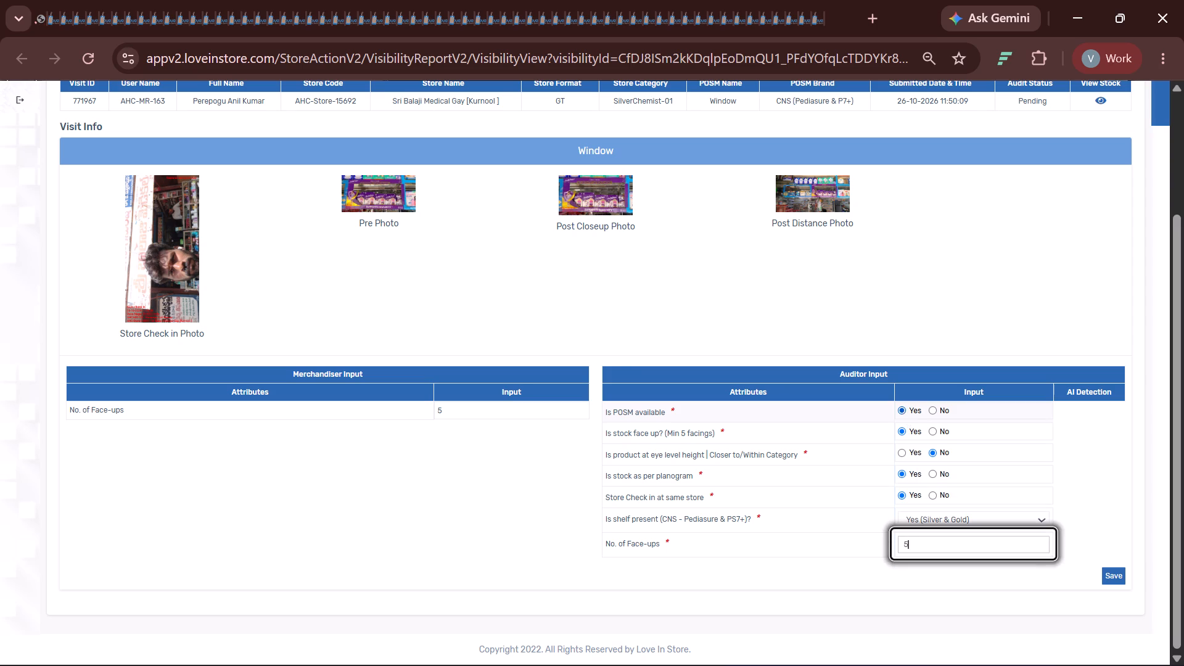
key(space)
Audit visit 771964 with stock face-up and eye level No, the other three Yes, shelf present Yes (Silver & Gold), 4 face-ups, and save it.
key(ctrl+Tab)
scroll(903, 411, down, 3)
click(903, 411)
key(Tab)
key(Right)
key(Tab)
key(Tab)
key(space)
key(shift+Tab)
key(Right)
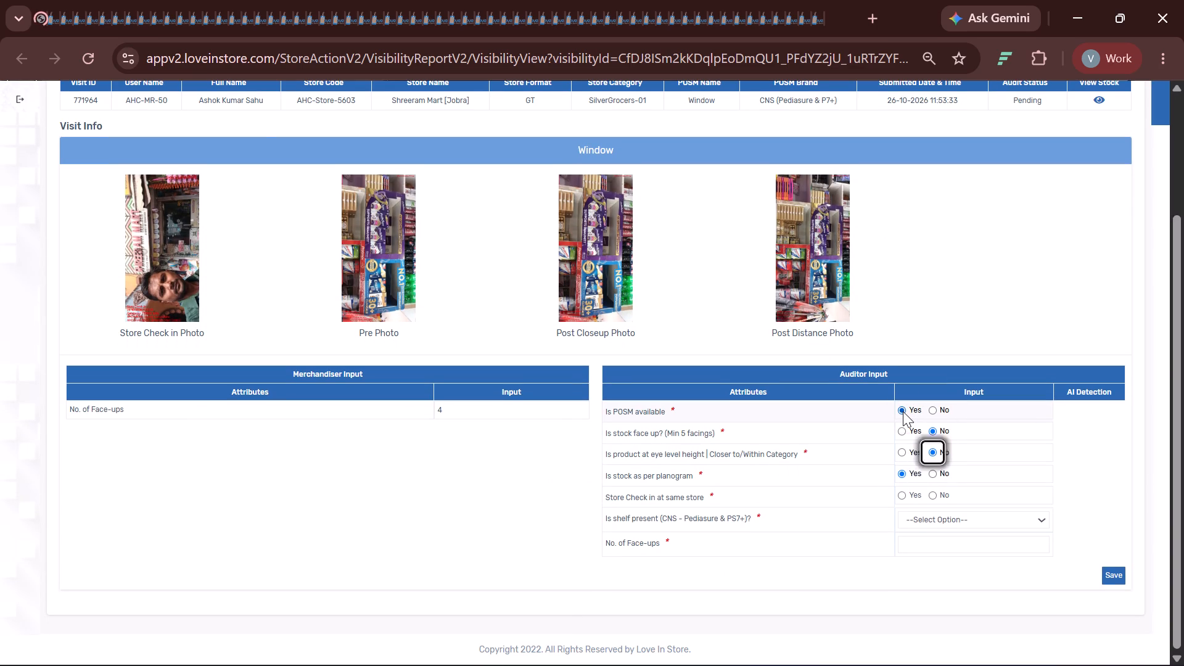
key(Tab)
key(space)
key(Tab)
key(space)
key(Tab)
key(Right)
key(Tab)
key(4)
key(Tab)
key(space)
Audit visit 771963 with stock face-up and eye level No, the other three Yes, shelf present Yes (Silver & Gold), 1 face-up, and save it.
key(ctrl+Tab)
scroll(903, 411, down, 3)
click(903, 411)
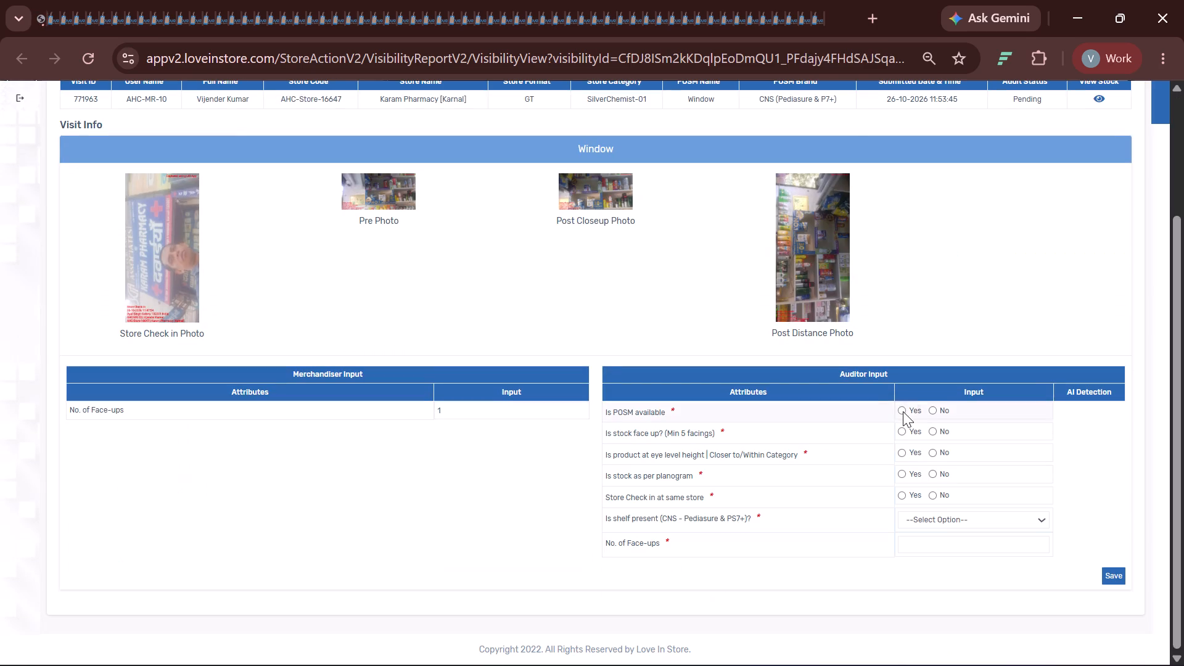
key(Tab)
key(Right)
key(Tab)
key(Right)
key(Tab)
key(space)
key(Tab)
key(space)
key(Tab)
key(Right)
key(Tab)
key(1)
key(Tab)
key(space)
key(ctrl+Tab)
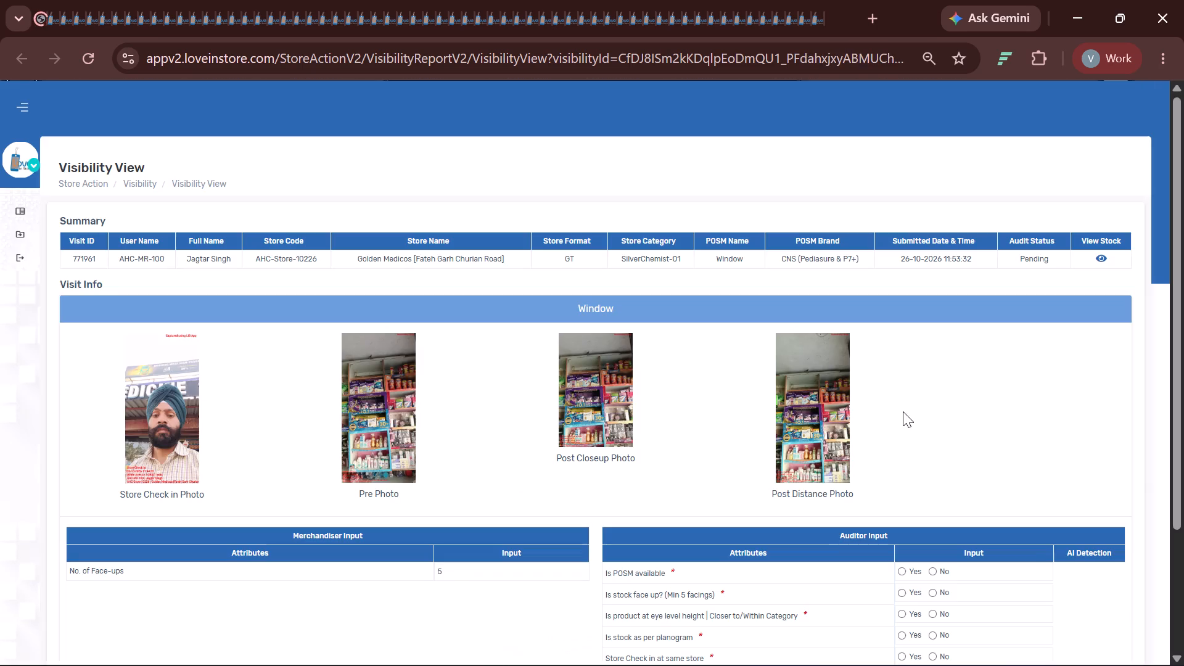
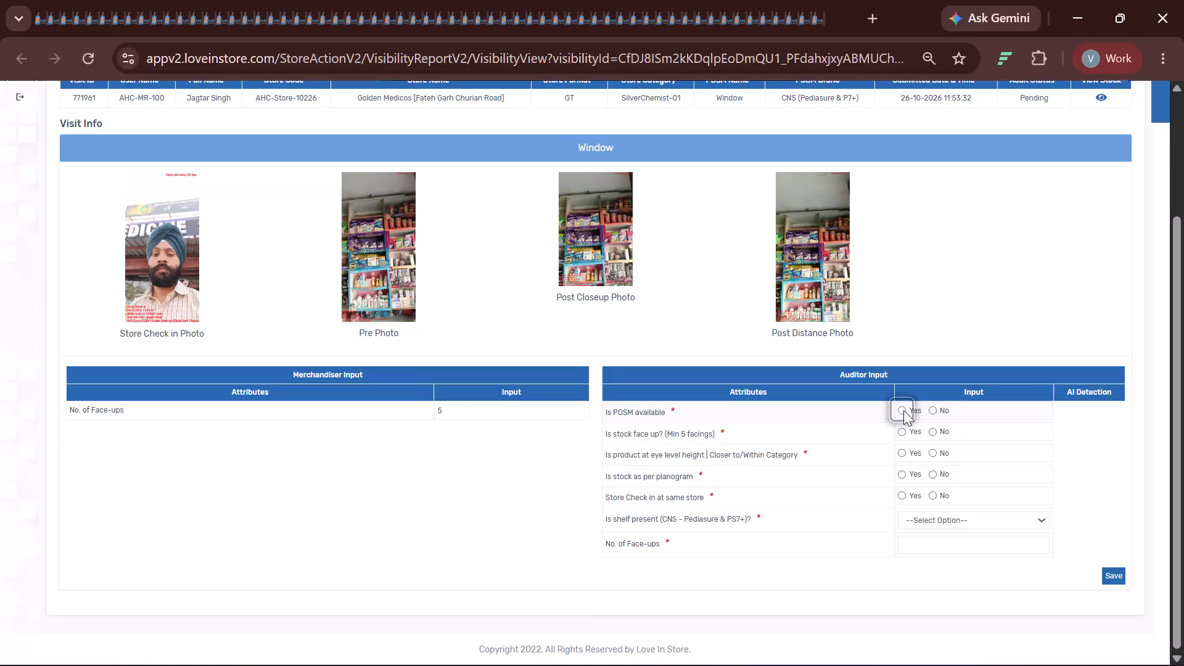
Audit visit 771961, answering stock face-up, with eye level No, planogram and same store Yes, shelf present Yes (Silver & Gold), 4 face-ups, and save it.
key(Tab)
key(Tab)
key(Right)
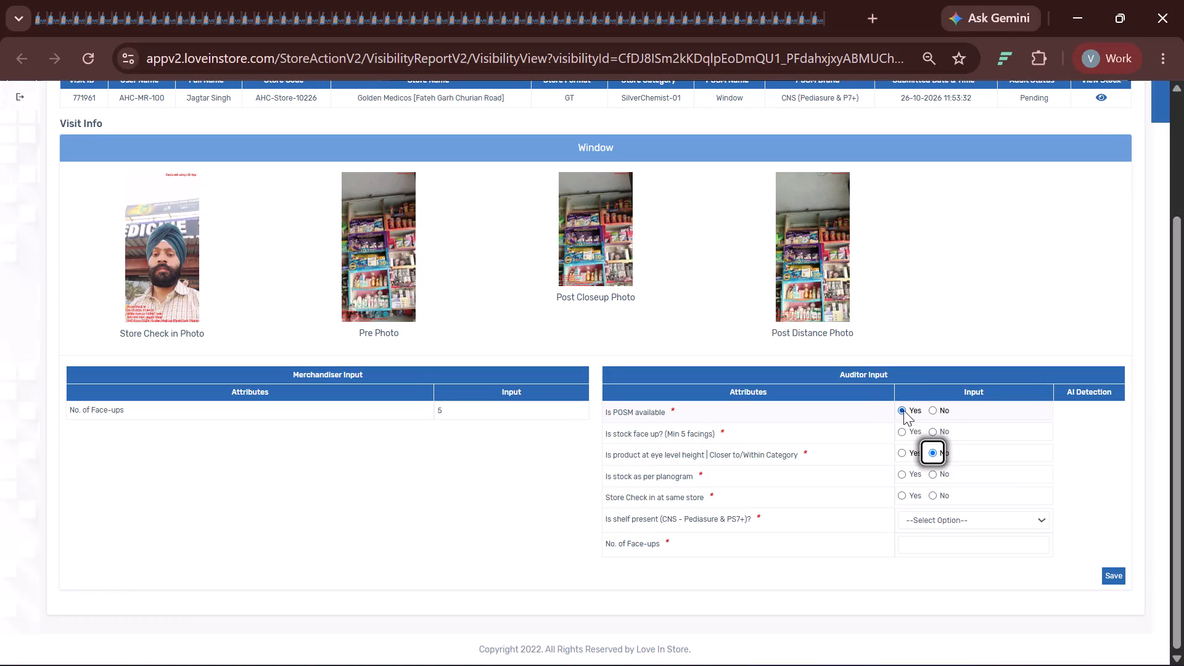
key(shift+Tab)
key(Right)
key(Tab)
key(space)
key(Tab)
key(space)
key(Tab)
key(space)
key(Tab)
key(Right)
key(Tab)
key(4)
key(Tab)
key(space)
Audit visit 771959 with eye level No, the other four Yes, shelf present Yes (Silver & Gold), 6 face-ups, and save it.
key(ctrl+Tab)
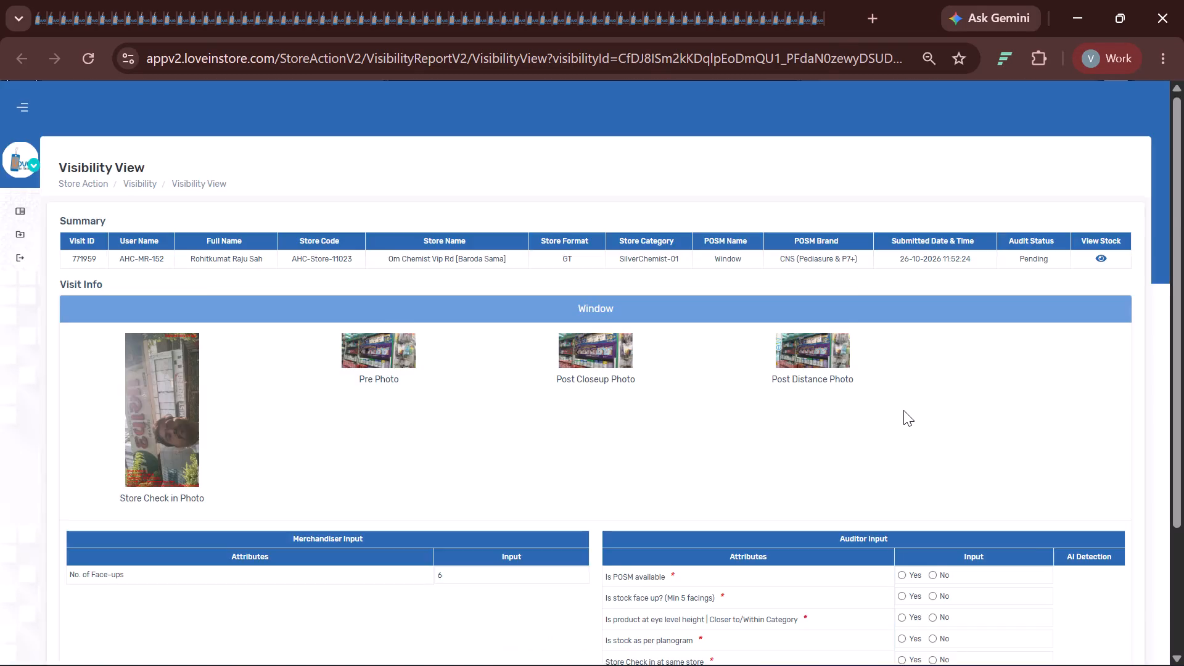
scroll(903, 410, down, 4)
click(903, 410)
key(Tab)
key(space)
key(Tab)
key(Right)
key(Tab)
key(space)
key(Tab)
key(space)
key(Tab)
key(Right)
key(Tab)
key(6)
key(Tab)
key(space)
Audit visit 771957 with POSM and planogram Yes, stock face-up and eye level No, same store answered, shelf present Yes (Silver & Gold), 1 face-up, and save.
key(ctrl+Tab)
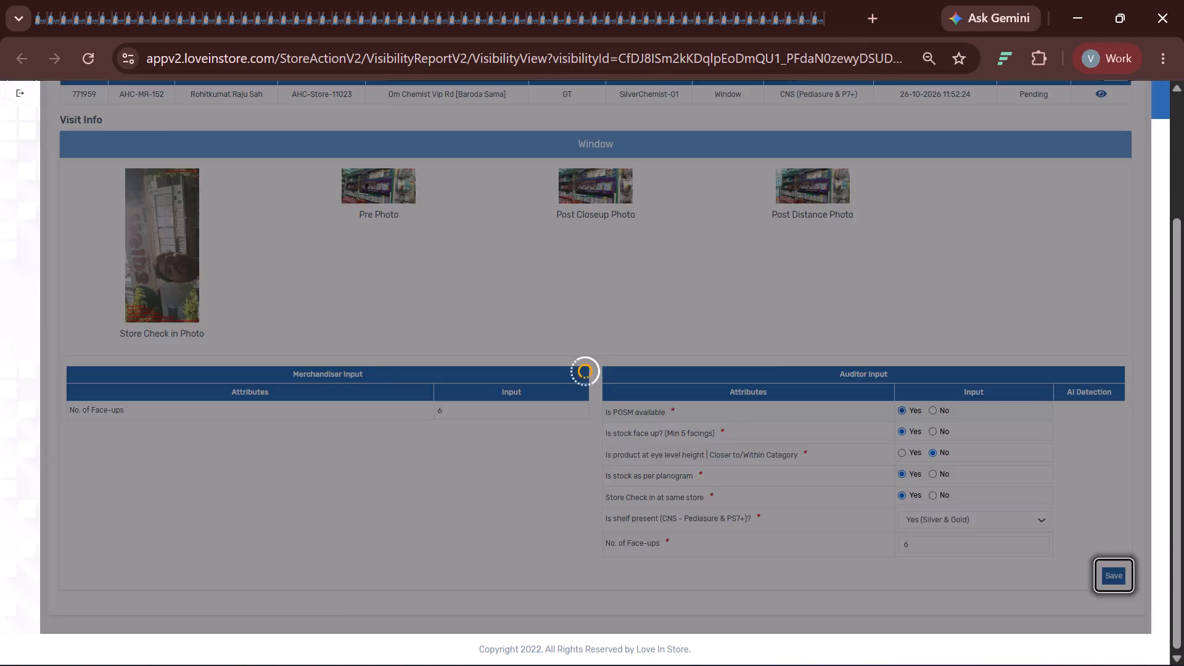
scroll(903, 410, down, 3)
click(903, 410)
key(Tab)
key(Right)
key(Tab)
key(Right)
key(Tab)
key(space)
key(Tab)
key(Tab)
key(Right)
key(shift+Tab)
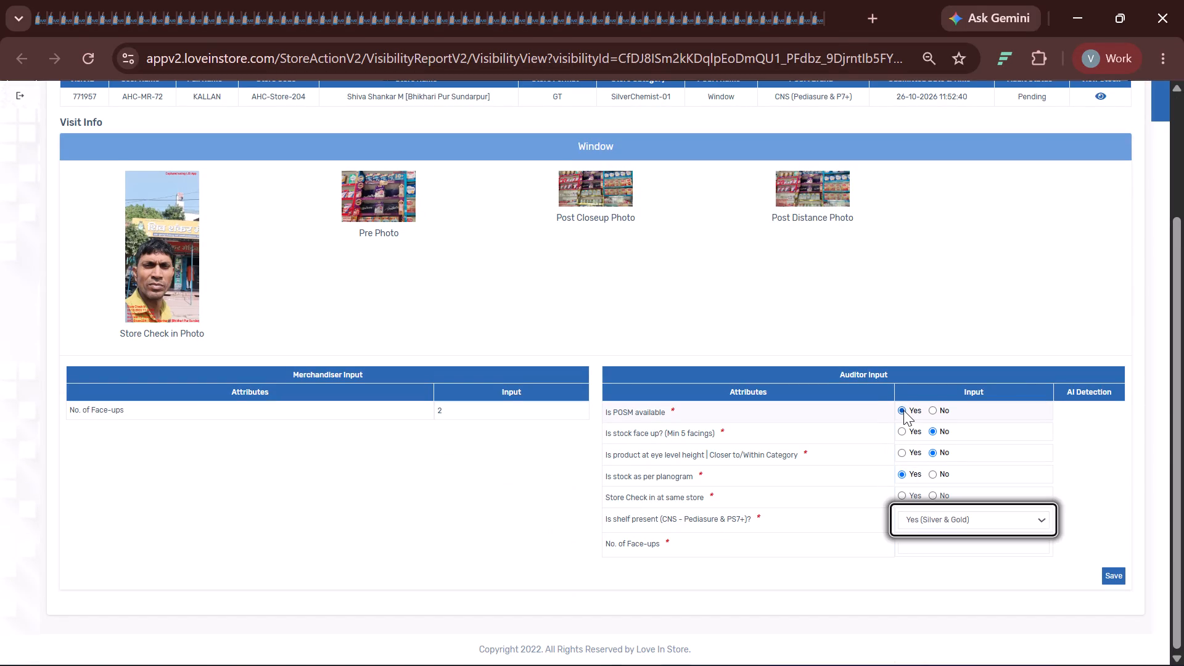
key(space)
key(Tab)
key(Tab)
key(1)
key(Tab)
key(space)
Audit visit 771953 with eye level No, the other four Yes, shelf present Yes (Silver & Gold), 5 face-ups, and save it.
key(ctrl+Tab)
scroll(903, 410, down, 3)
click(903, 410)
key(Tab)
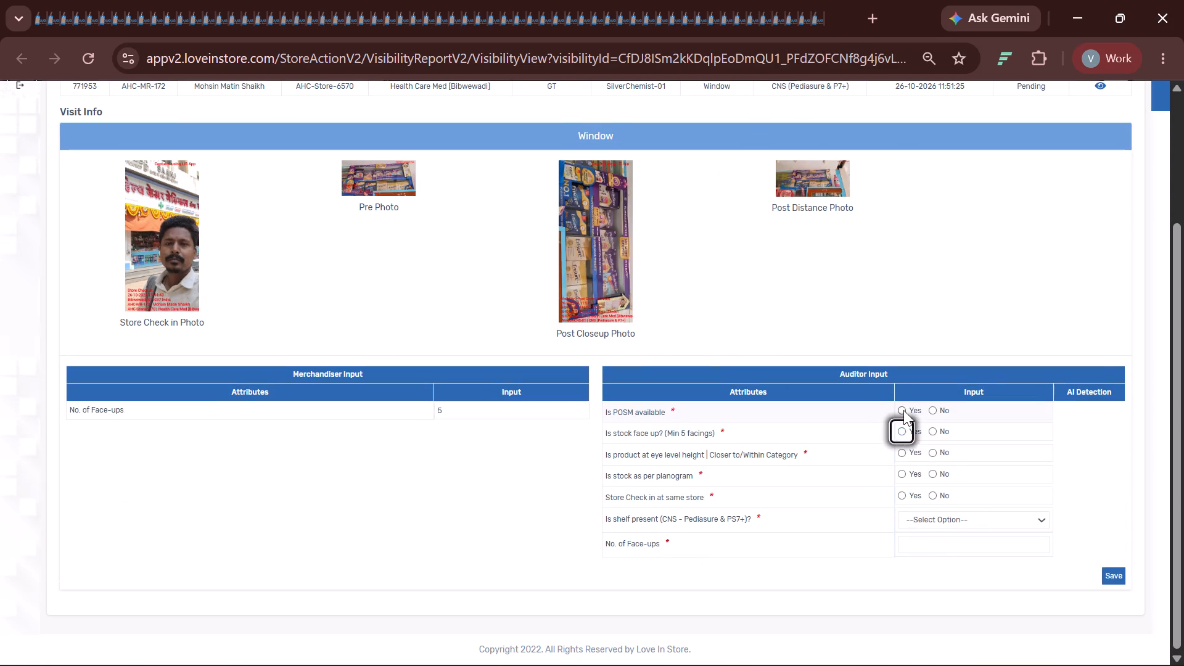
key(space)
key(Tab)
key(Right)
key(Tab)
key(space)
key(Tab)
key(space)
key(Tab)
key(Right)
key(Tab)
key(5)
key(Tab)
key(space)
Answer visit 771951 with POSM available No, the other four Yes, and shelf present Yes (Samrat Supreme).
key(ctrl+Tab)
scroll(903, 410, down, 2)
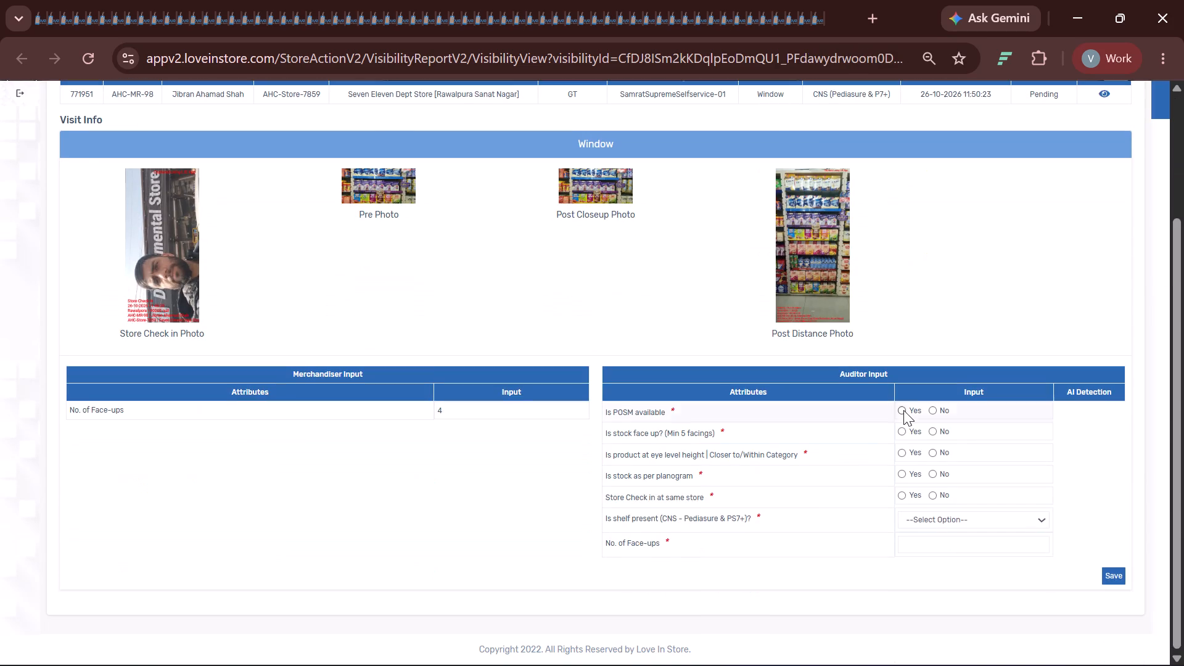
click(903, 410)
key(Right)
key(Tab)
key(space)
key(Tab)
key(space)
key(Tab)
key(space)
key(Tab)
key(space)
key(Tab)
key(Right)
key(Right)
key(Right)
key(Right)
Change the POSM available answer of visit 771951 to Yes, keeping stock face-up at Yes.
key(shift+Tab)
key(shift+Tab)
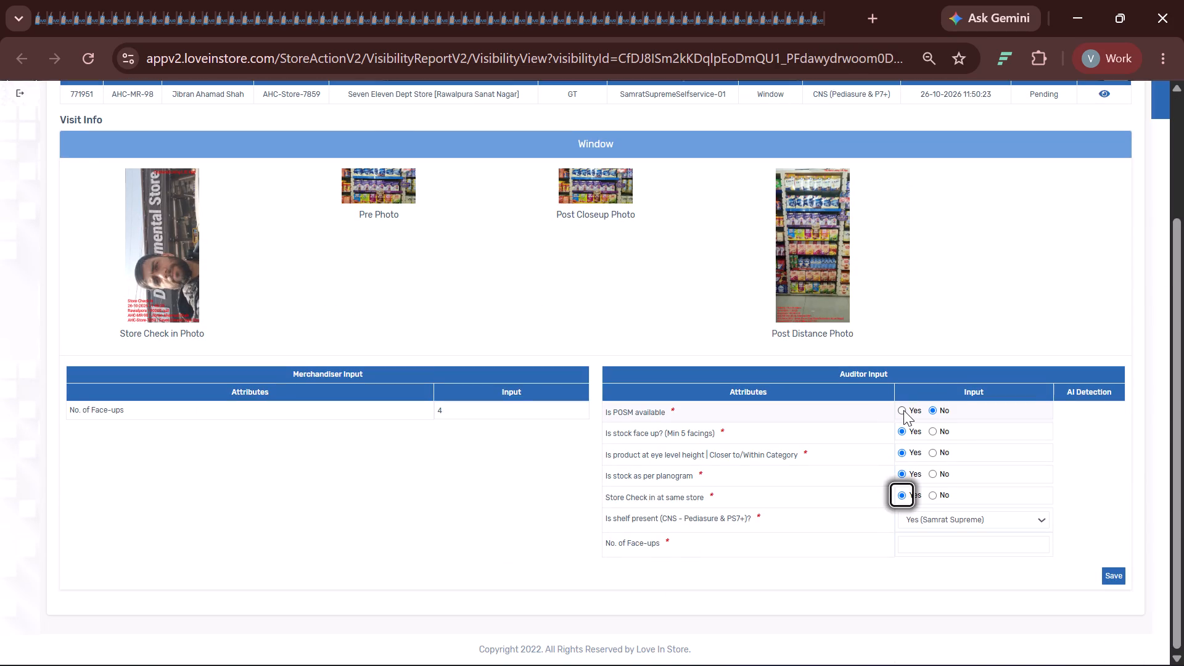
key(shift+Tab)
key(shift+Tab)
key(Right)
key(Right)
key(shift+Tab)
key(Right)
Enter 6 face-ups for visit 771951 and save the audit.
key(Tab)
key(Tab)
key(Tab)
key(Tab)
key(Tab)
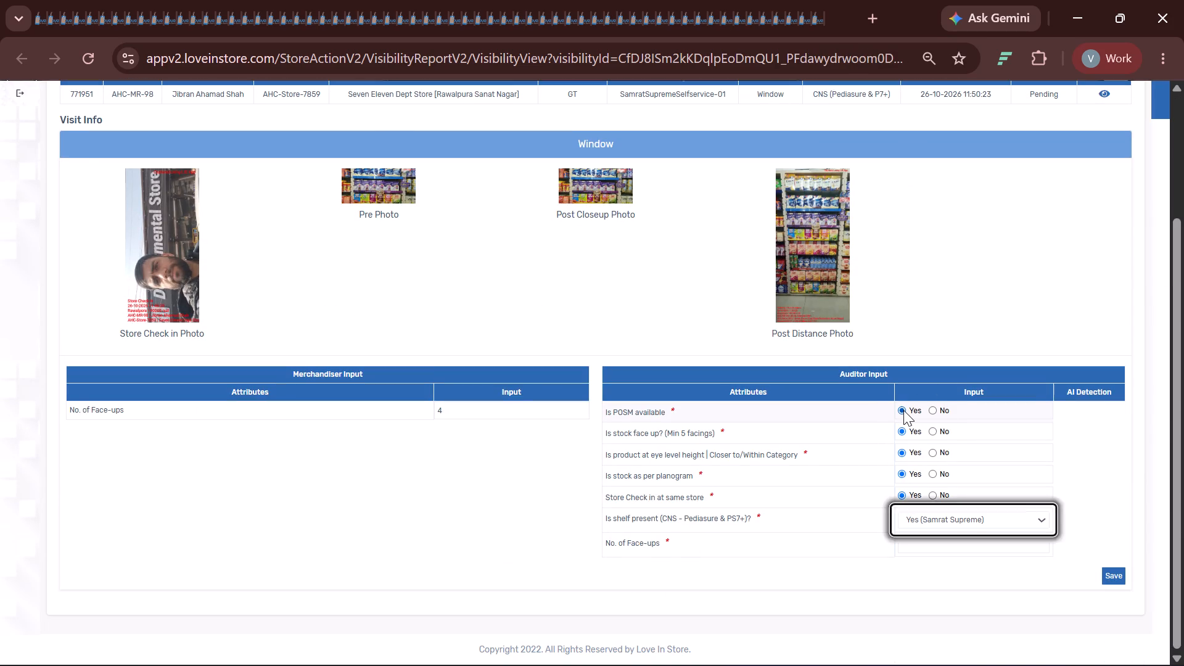
key(Tab)
key(6)
key(Tab)
key(space)
Audit visit 771949 with eye level No, the other four Yes, shelf present Yes (Silver & Gold), 6 face-ups, and save it.
key(ctrl+Tab)
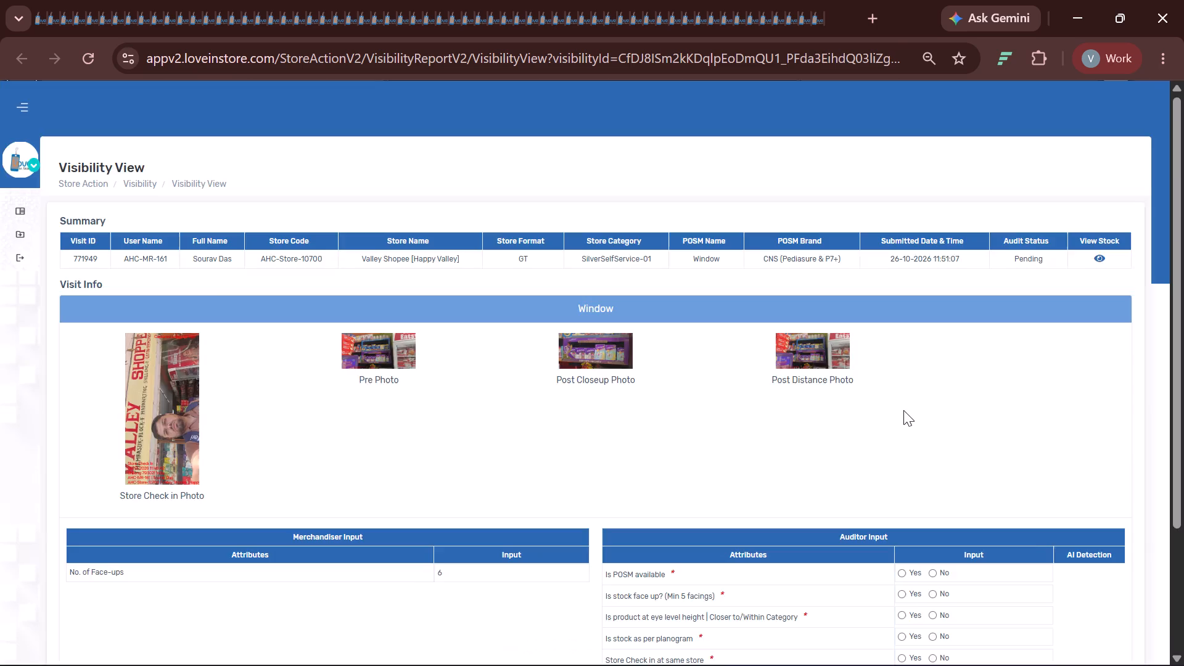
scroll(903, 410, down, 3)
click(903, 410)
key(Tab)
key(space)
key(Tab)
key(Right)
key(Tab)
key(space)
key(Tab)
key(space)
key(Tab)
key(Right)
key(Tab)
key(6)
key(Tab)
key(space)
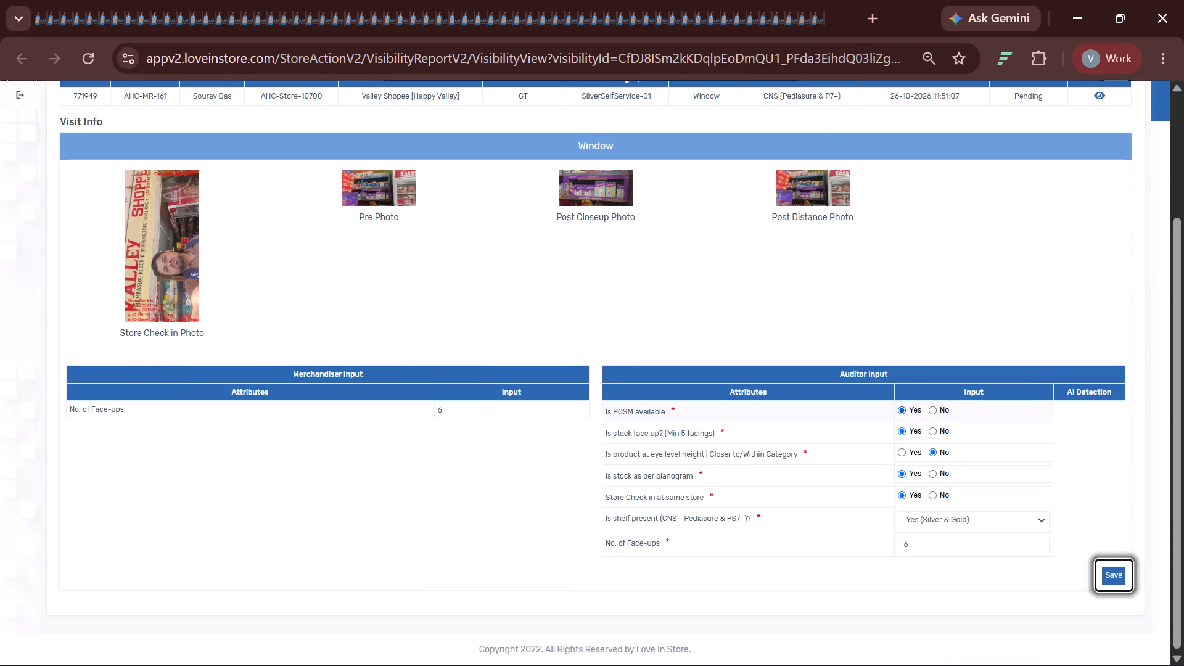
Audit visit 771947 with eye level No, the other four Yes, shelf present Yes (Silver & Gold), 5 face-ups, and save it.
key(ctrl+Tab)
scroll(903, 410, down, 3)
click(903, 410)
key(Tab)
key(space)
key(Tab)
key(Right)
key(Tab)
key(space)
key(Tab)
key(space)
key(Tab)
key(Right)
key(Tab)
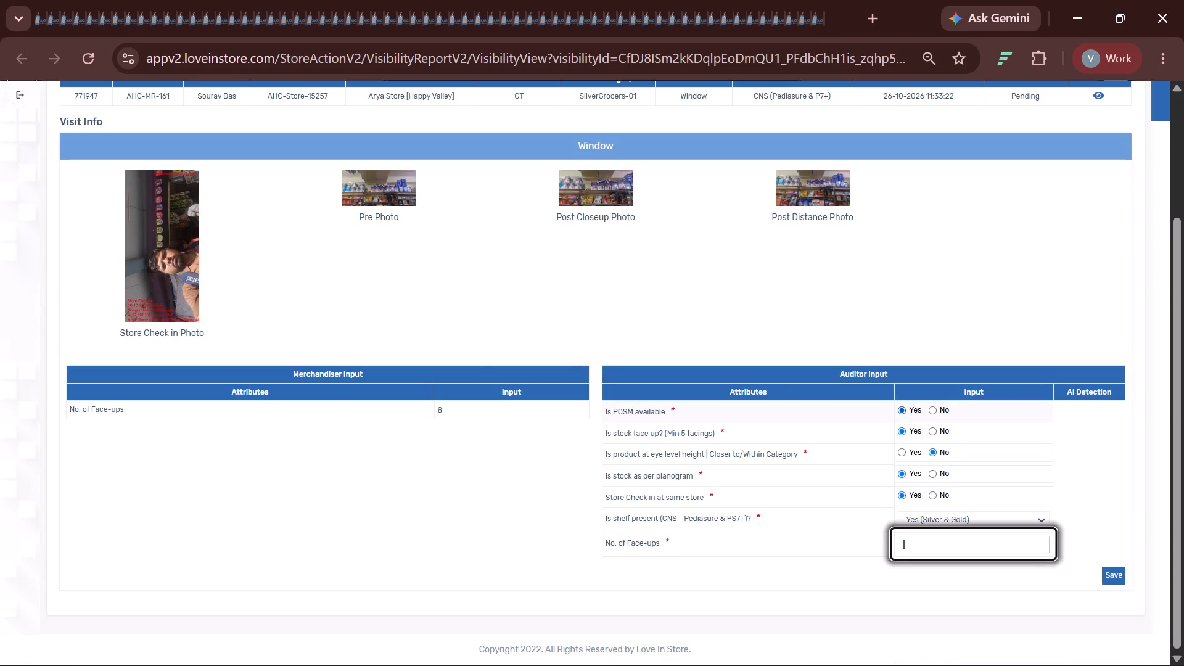
key(5)
key(Tab)
key(space)
Answer visit 771944's audit questions with POSM available and eye level No, and stock face-up, planogram and same-store check-in Yes.
key(ctrl+Tab)
scroll(903, 410, down, 3)
key(Right)
double_click(903, 410)
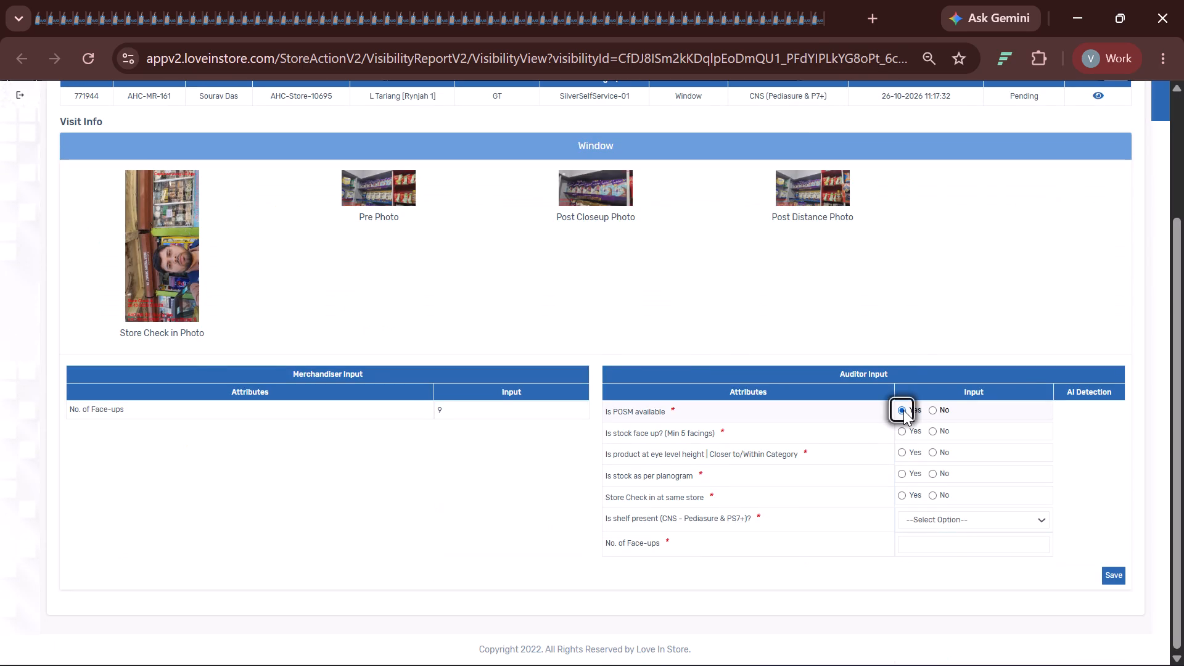
key(Right)
key(Tab)
key(space)
key(Tab)
key(Right)
key(shift+Tab)
key(shift+Tab)
key(Right)
key(Tab)
key(space)
key(Tab)
key(space)
key(Tab)
key(space)
key(Tab)
key(space)
Set shelf present to Yes (Silver & Gold) for visit 771944, enter 8 face-ups and save the audit.
key(Tab)
key(space)
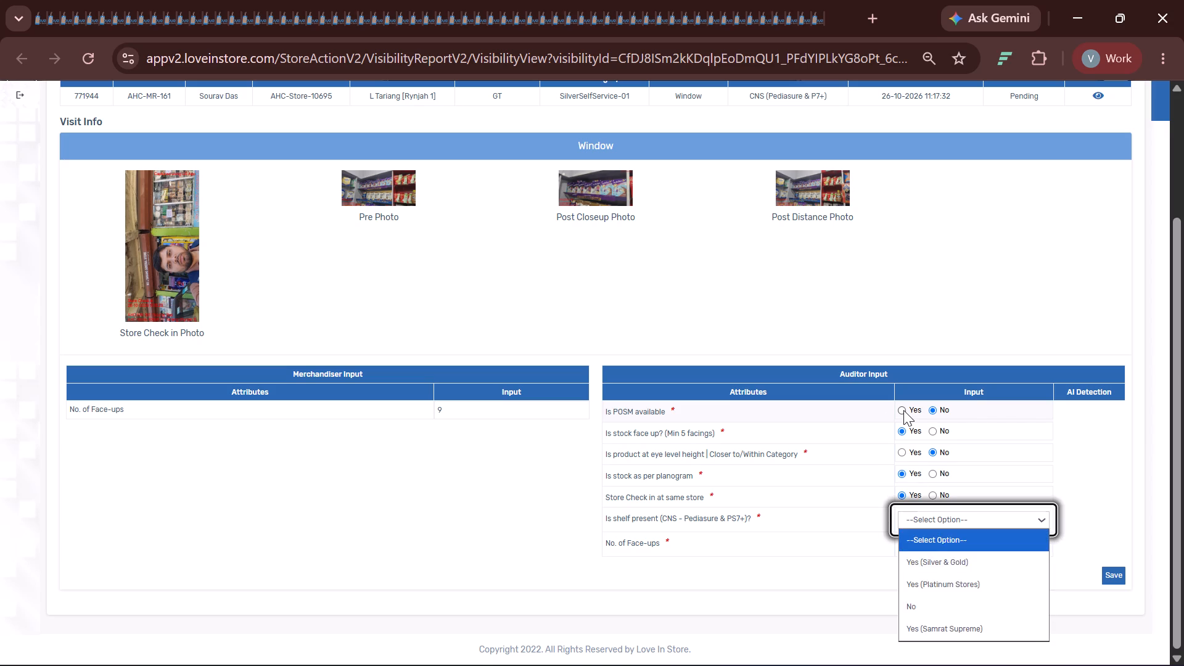
key(Tab)
key(Right)
key(Tab)
key(8)
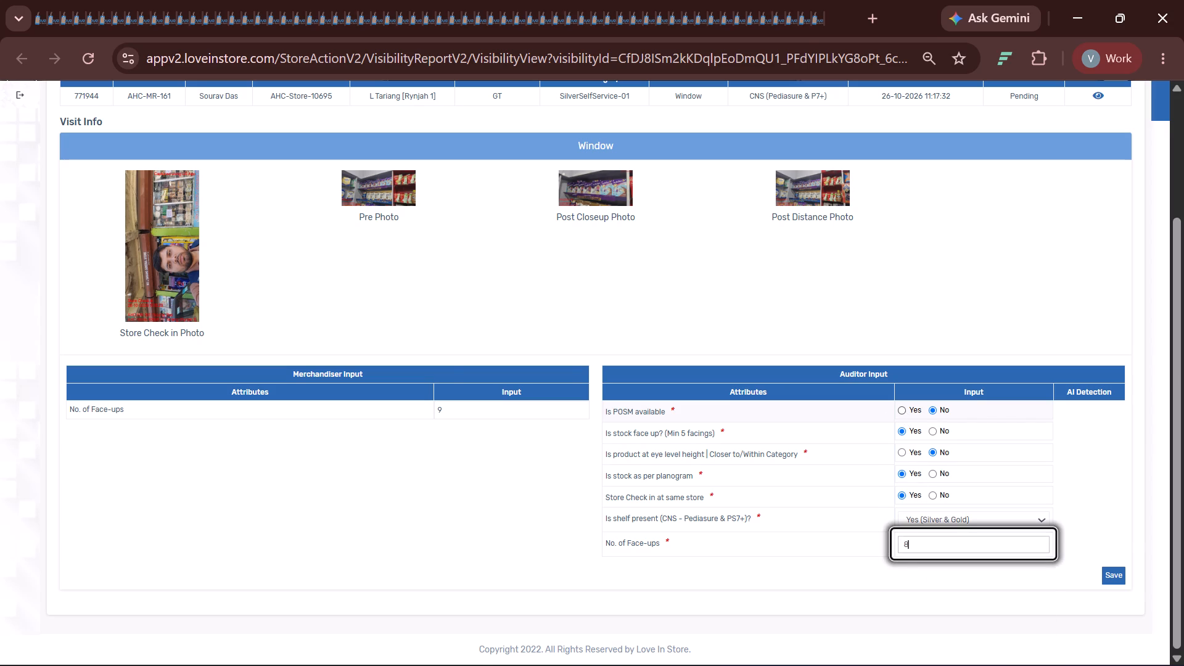
key(Tab)
key(space)
Audit visit 771943 with stock face-up and eye level No, the other three Yes, shelf present Yes (Silver & Gold), 4 face-ups, and save it.
key(ctrl+Tab)
scroll(903, 410, down, 5)
click(903, 410)
key(Tab)
key(Right)
key(Tab)
key(Right)
key(Tab)
key(space)
key(Tab)
key(space)
key(Tab)
key(Right)
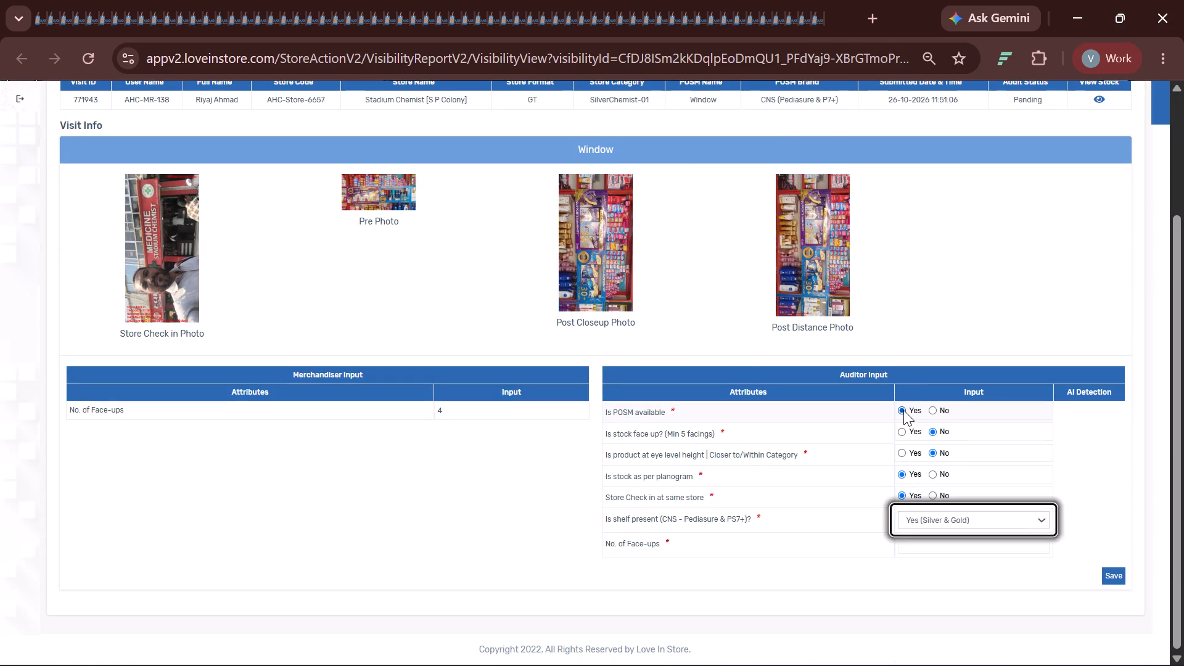
key(Tab)
key(4)
key(Tab)
key(space)
Audit visit 771941 with eye level No, the other four Yes, shelf present Yes (Silver & Gold), 6 face-ups, and save it.
key(ctrl+Tab)
scroll(903, 410, down, 3)
click(903, 410)
key(Tab)
key(space)
key(Tab)
key(Right)
key(Tab)
key(space)
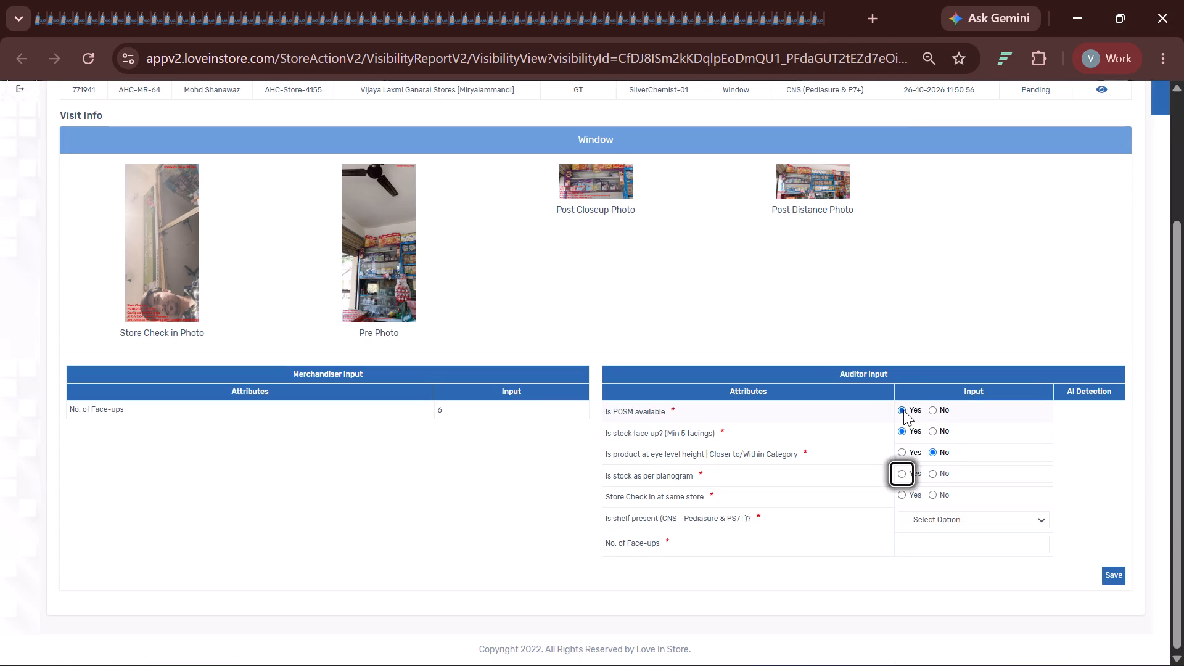
key(Tab)
key(space)
key(Tab)
key(Right)
key(Tab)
key(6)
key(Tab)
key(space)
Audit visit 771939 with eye level No, the other four Yes, shelf present Yes (Silver & Gold), 6 face-ups, and save it.
key(ctrl+Tab)
scroll(903, 410, down, 3)
click(903, 410)
key(Tab)
key(space)
key(Tab)
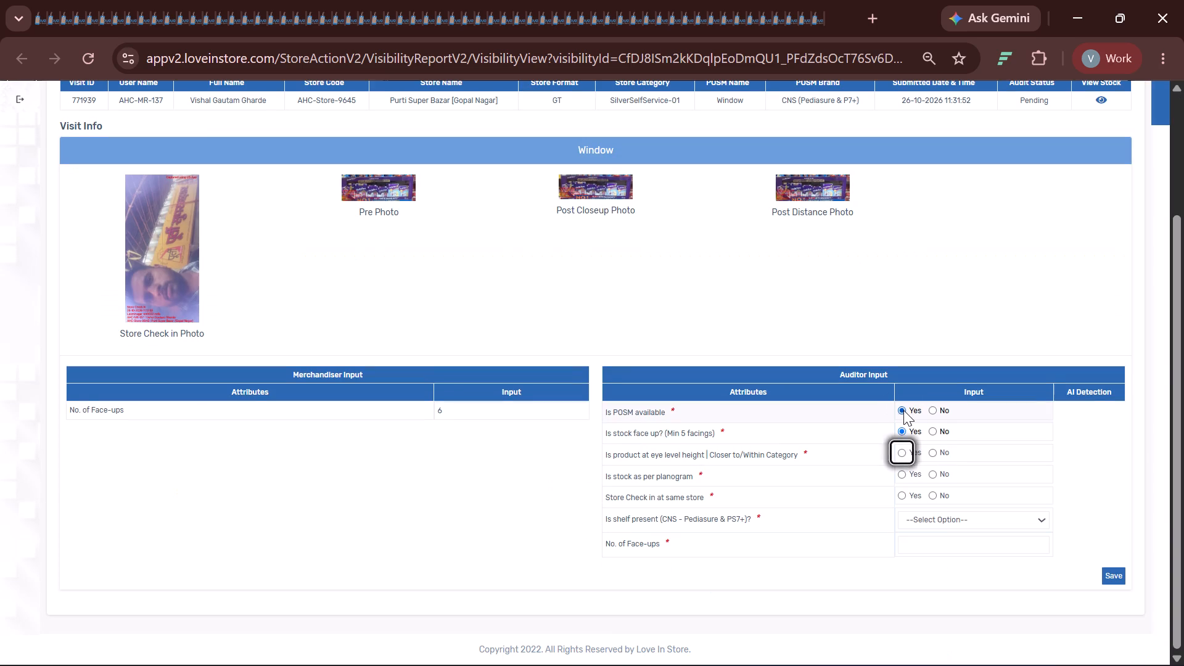
key(Right)
key(Tab)
key(space)
key(Tab)
key(space)
key(Tab)
key(Right)
key(Tab)
key(6)
key(Tab)
key(space)
Audit visit 771936 with eye level No, the other four Yes, shelf present Yes (Silver & Gold), 5 face-ups, and save it.
key(ctrl+Tab)
scroll(903, 410, down, 4)
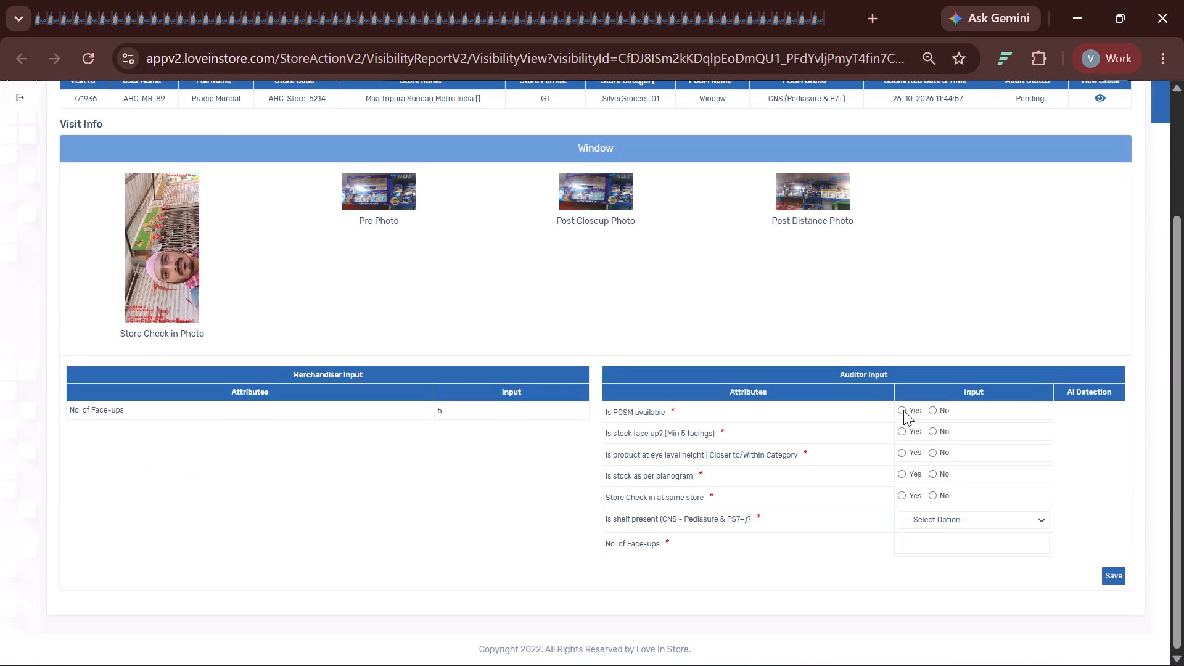
double_click(903, 410)
key(Tab)
key(space)
key(Tab)
key(Right)
key(Tab)
key(space)
key(Tab)
key(space)
key(Tab)
key(Right)
key(Tab)
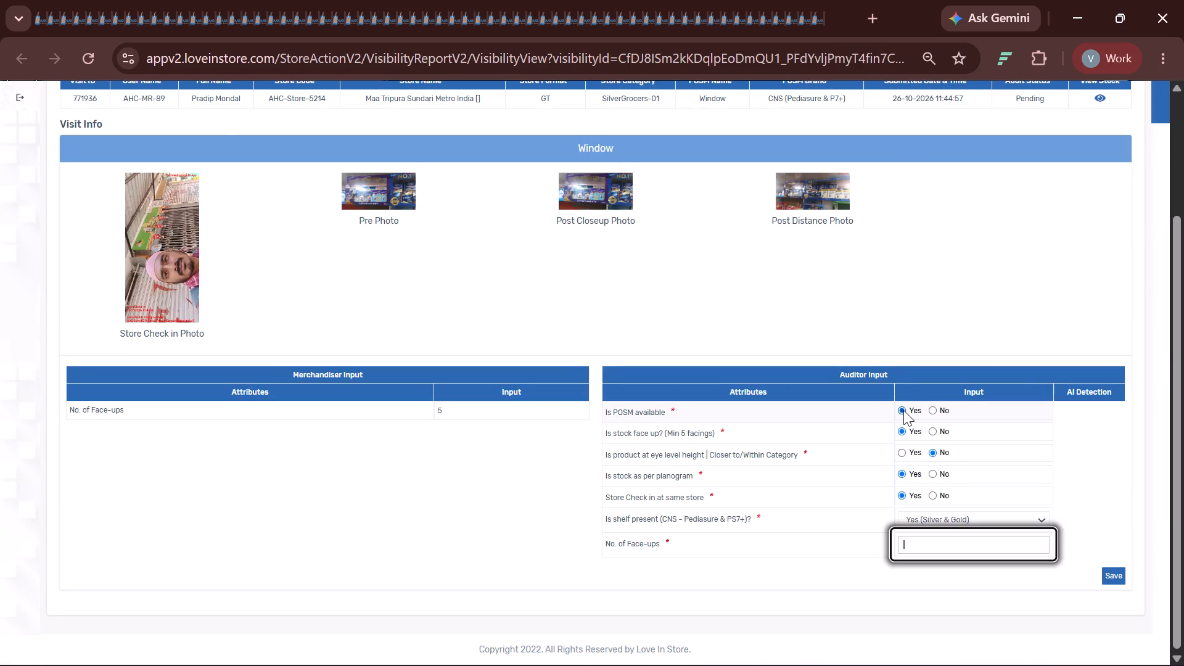
key(5)
key(Tab)
key(space)
Audit visit 771935 with stock face-up and eye level No, the other three Yes, shelf present Yes (Silver & Gold), 3 face-ups, and save it.
key(ctrl+Tab)
scroll(903, 410, down, 4)
click(903, 410)
key(Tab)
key(Right)
key(Tab)
key(Right)
key(Tab)
key(space)
key(Tab)
key(space)
key(Tab)
key(Right)
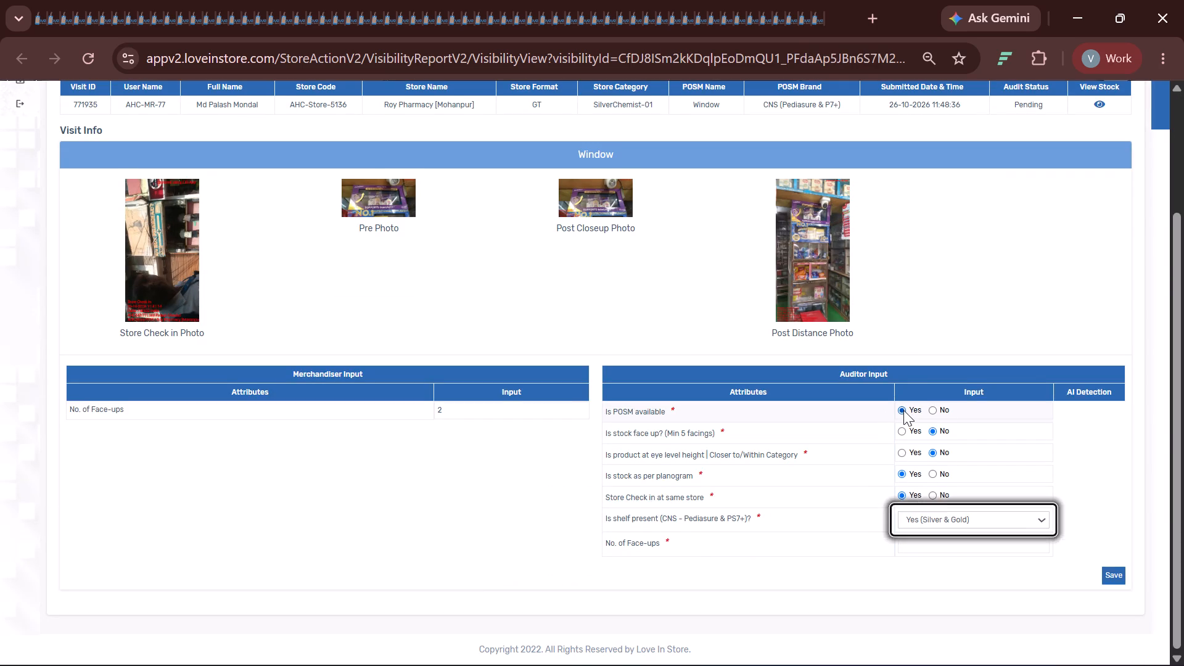
key(Tab)
key(3)
key(Tab)
key(space)
Audit visit 771933 with eye level No, the other four Yes, shelf present Yes (Silver & Gold), 5 face-ups, and save it.
key(ctrl+Tab)
scroll(903, 410, down, 4)
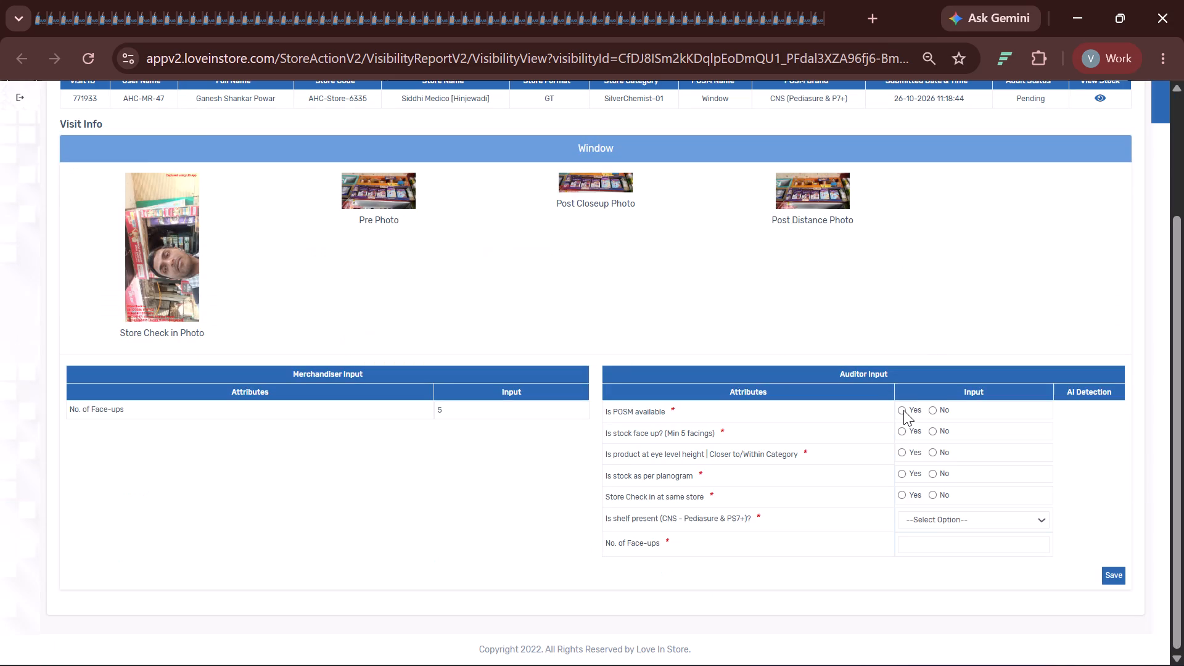
click(903, 410)
key(Tab)
key(space)
key(Tab)
key(Right)
key(Tab)
key(space)
key(Tab)
key(space)
key(Tab)
key(Right)
key(Tab)
key(5)
key(Tab)
key(space)
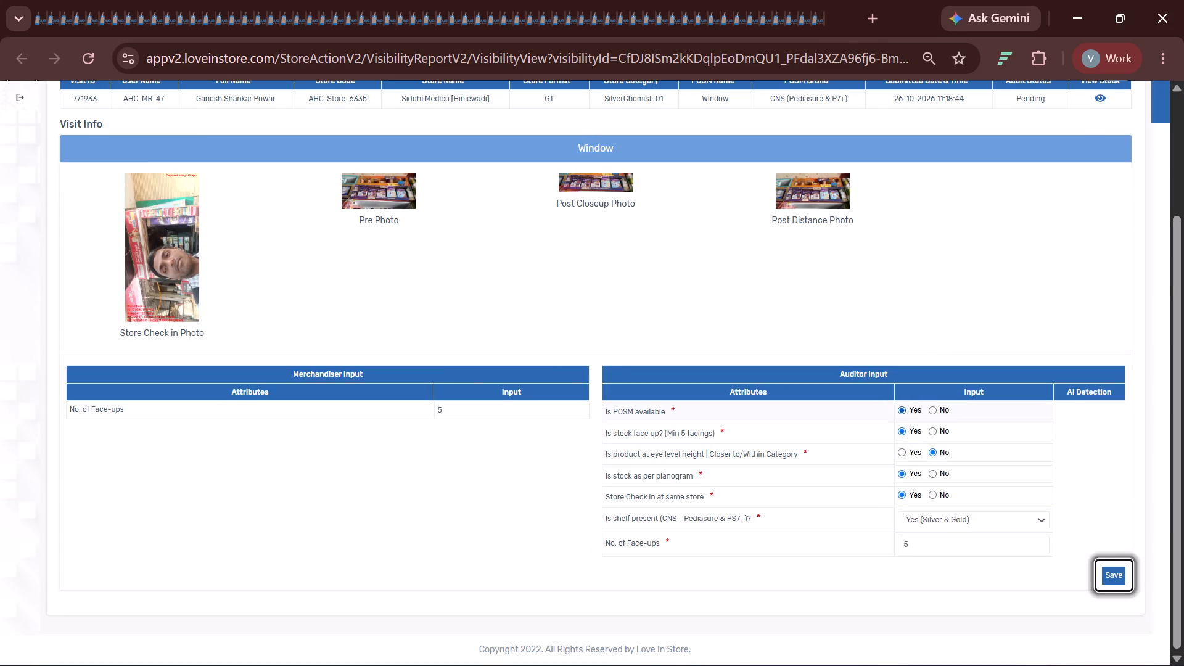
Answer visit 771931 with POSM, stock face-up, eye level and planogram No, same-store check-in Yes, and shelf present Yes (Silver & Gold).
key(ctrl+Tab)
scroll(903, 410, down, 3)
click(903, 410)
key(Right)
key(Tab)
key(Right)
key(Tab)
key(Right)
key(Tab)
key(Right)
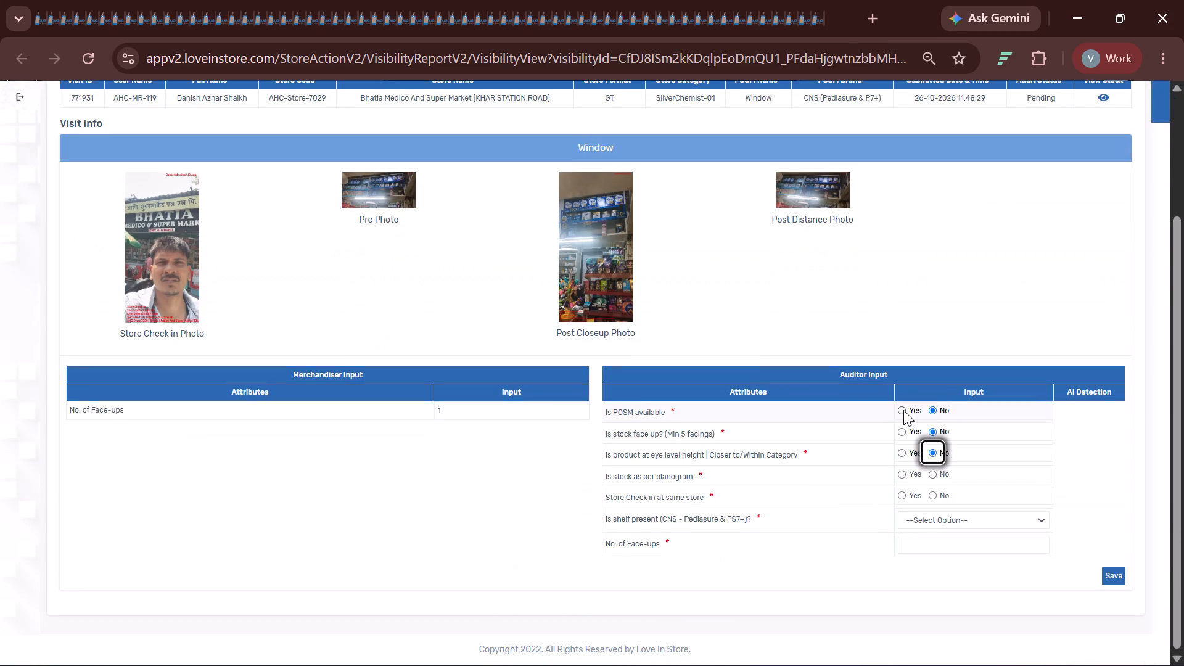
key(Tab)
key(space)
key(Tab)
key(Right)
Change the planogram answer of visit 771931 to Yes, enter 1 face-up and save the audit.
key(shift+Tab)
key(shift+Tab)
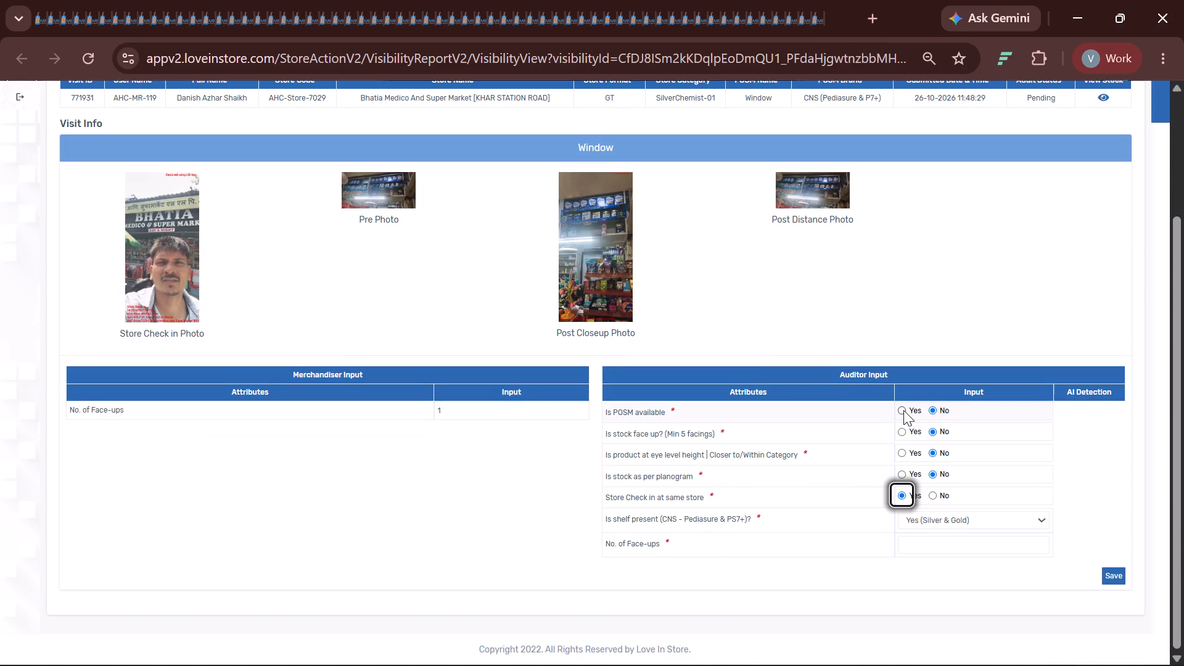
key(Right)
key(Tab)
key(Tab)
key(Tab)
key(1)
key(Tab)
key(space)
Audit visit 771929 with all five Yes/No questions Yes, shelf present Yes (Silver & Gold), 8 face-ups, and save it.
key(ctrl+Tab)
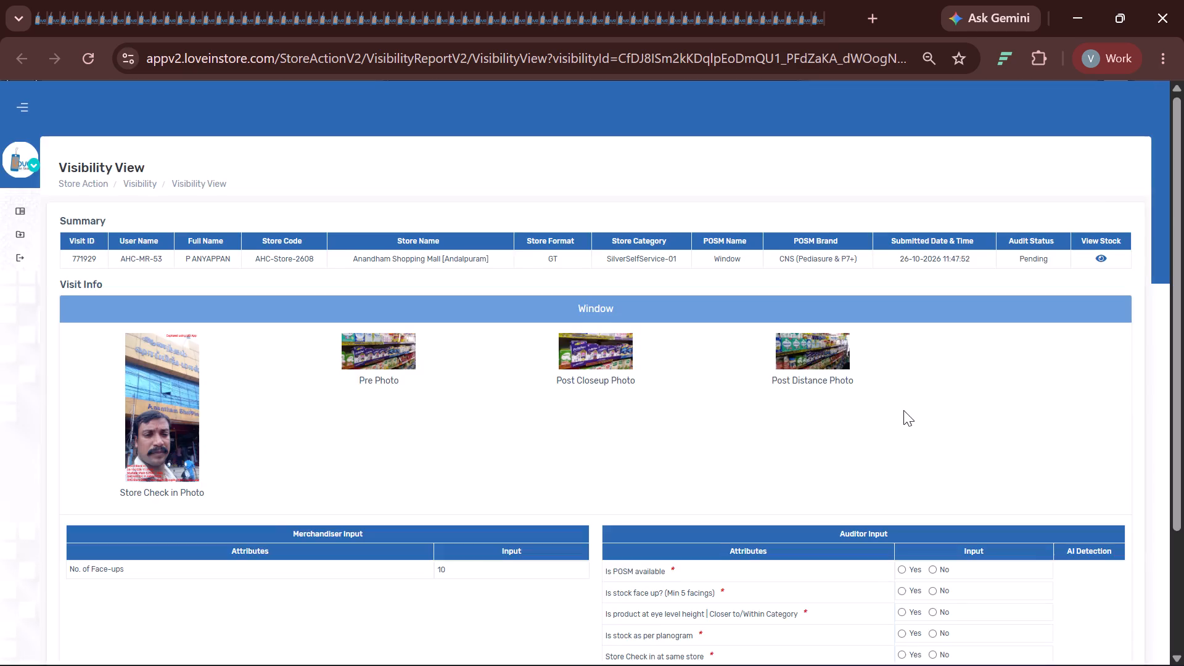
scroll(903, 410, down, 3)
click(903, 410)
key(Tab)
key(space)
key(Tab)
key(space)
key(Tab)
key(space)
key(Tab)
key(space)
key(Tab)
key(Right)
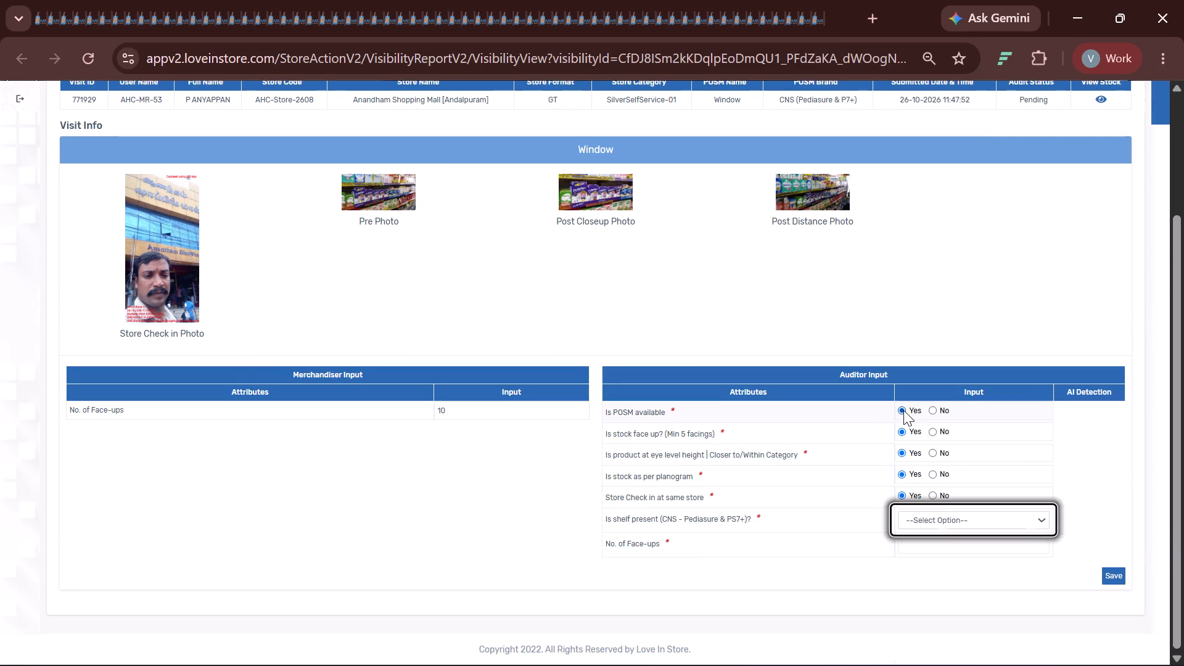
key(Tab)
key(8)
key(Tab)
key(space)
Answer visit 771926 with POSM Yes, stock face-up and eye level No, and shelf present Yes (Silver & Gold).
key(ctrl+Tab)
scroll(903, 410, down, 3)
click(903, 410)
key(Tab)
key(space)
key(Tab)
key(Right)
key(shift+Tab)
key(Right)
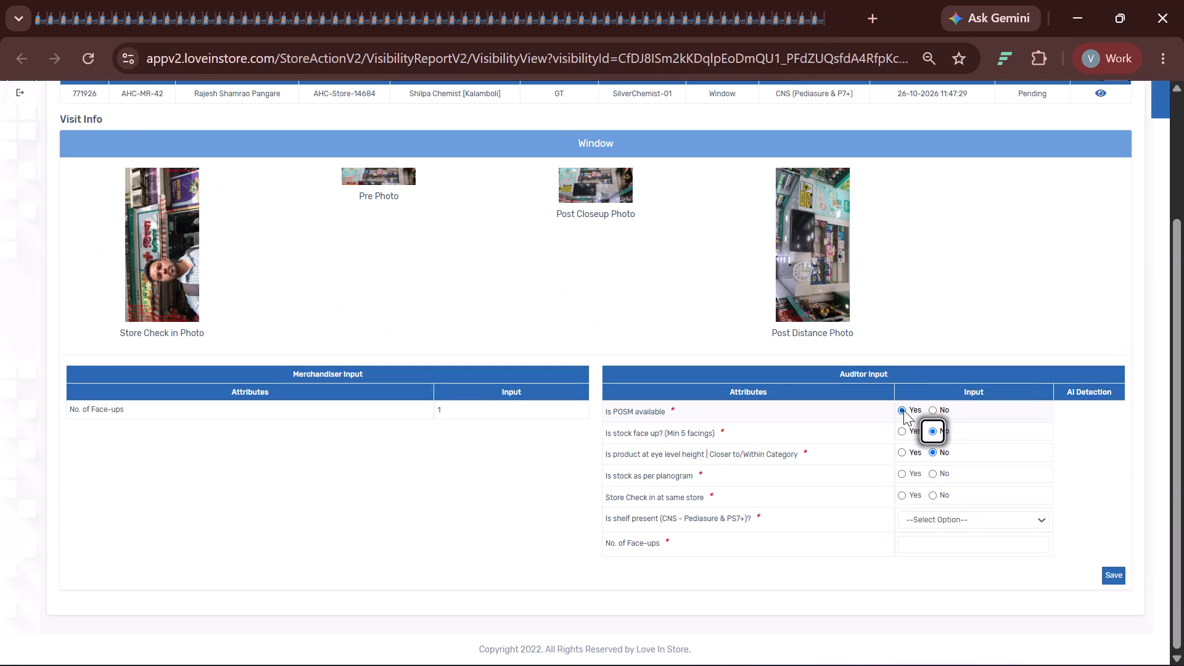
key(Tab)
key(Tab)
key(Tab)
key(Tab)
key(Right)
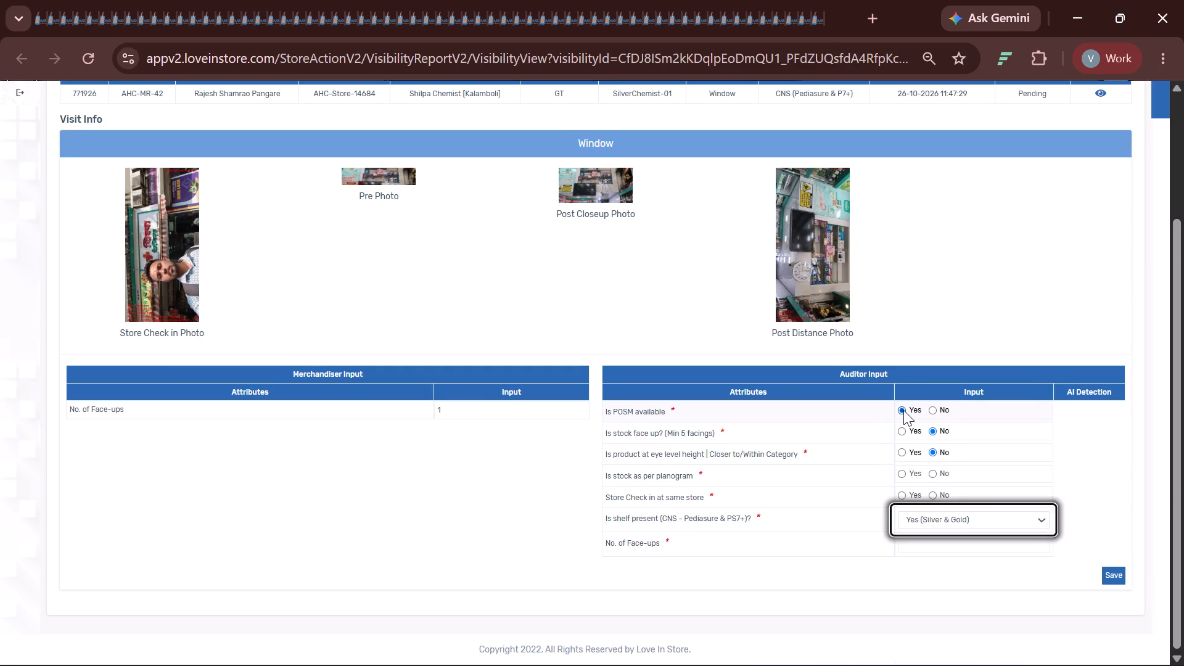
Answer planogram and same-store check-in Yes for visit 771926, enter 1 face-up and save the audit.
key(Tab)
key(shift+Tab)
key(shift+Tab)
key(shift+Tab)
key(space)
key(Tab)
key(space)
key(Tab)
key(Tab)
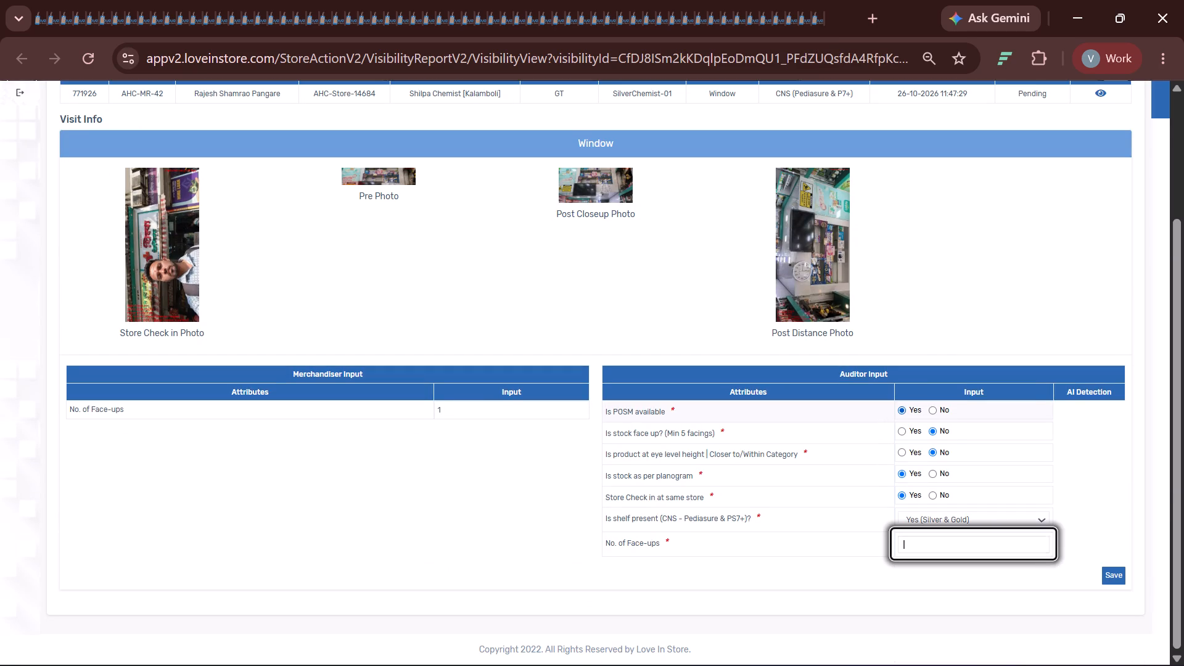
text(1)
key(space)
key(BackSpace)
key(Tab)
key(space)
Audit the visit after 771926 with stock face-up and eye level No, the other three Yes, shelf present Yes (Silver & Gold), 4 face-ups, and save it.
key(ctrl+Tab)
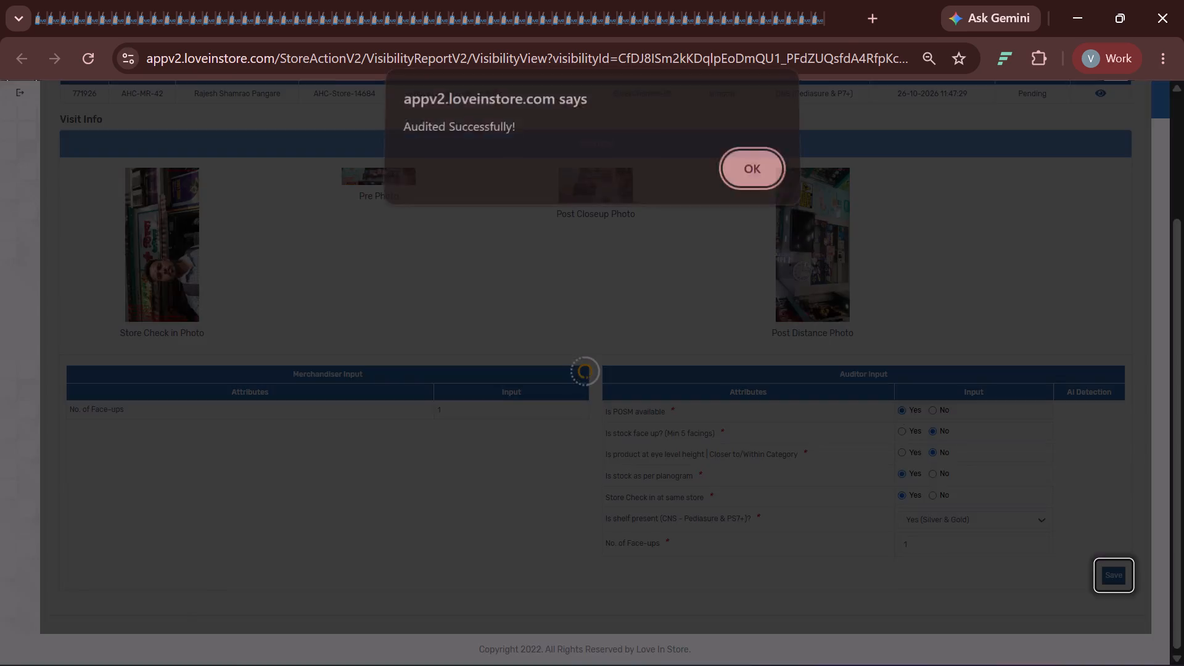
scroll(903, 410, down, 4)
click(903, 410)
key(Tab)
key(Right)
key(Tab)
key(Right)
key(Tab)
key(space)
key(Tab)
key(space)
key(Tab)
key(Right)
key(Tab)
text(44)
key(BackSpace)
key(Tab)
key(space)
Audit visit 771922 with stock face-up No, the other four Yes, shelf present Yes (Silver & Gold), 4 face-ups, and save it.
key(ctrl+Tab)
scroll(903, 410, down, 4)
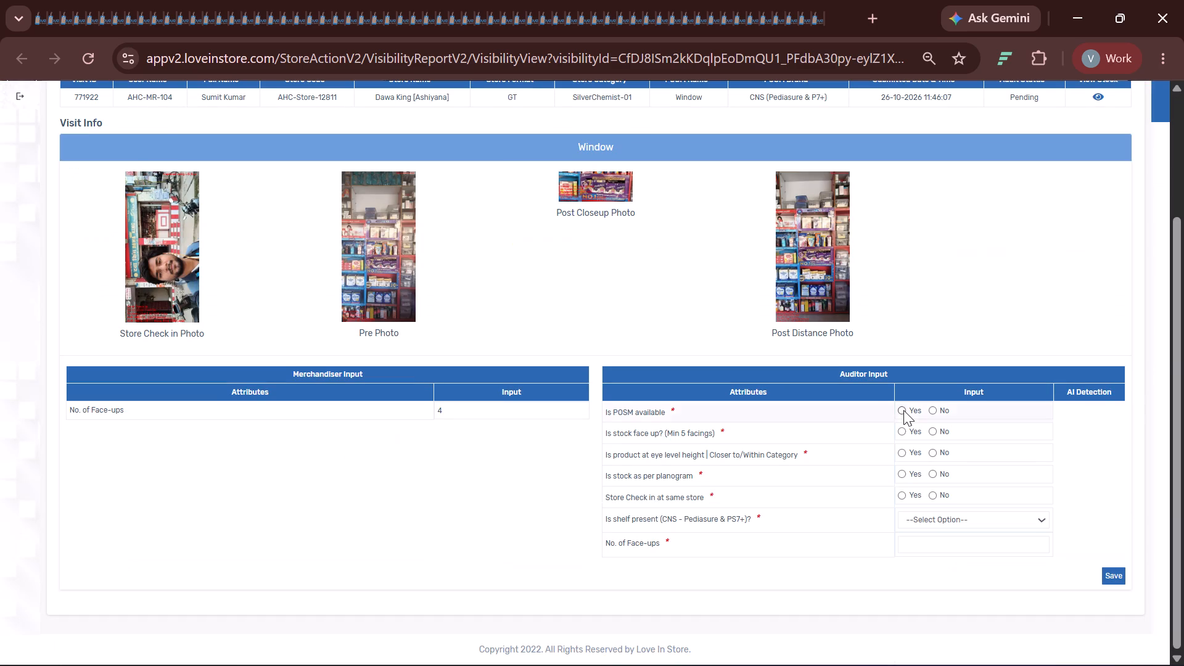
click(903, 410)
key(Tab)
key(Right)
key(Tab)
key(space)
key(Tab)
key(space)
key(space)
key(Tab)
key(Right)
key(Right)
key(Tab)
key(Right)
key(Tab)
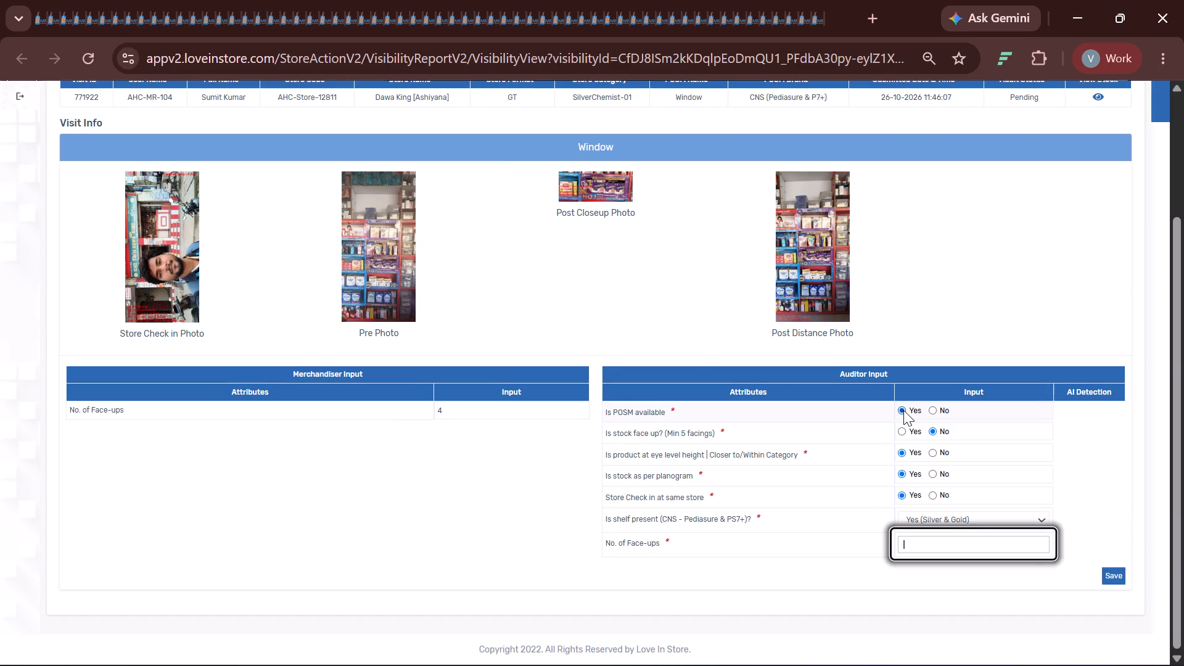
key(4)
key(Tab)
key(space)
Answer Yes for POSM, stock face-up, eye level and planogram on visit 771920.
key(ctrl+Tab)
scroll(903, 410, down, 3)
click(903, 410)
key(Tab)
key(space)
key(Tab)
key(shift+Tab)
key(shift+Tab)
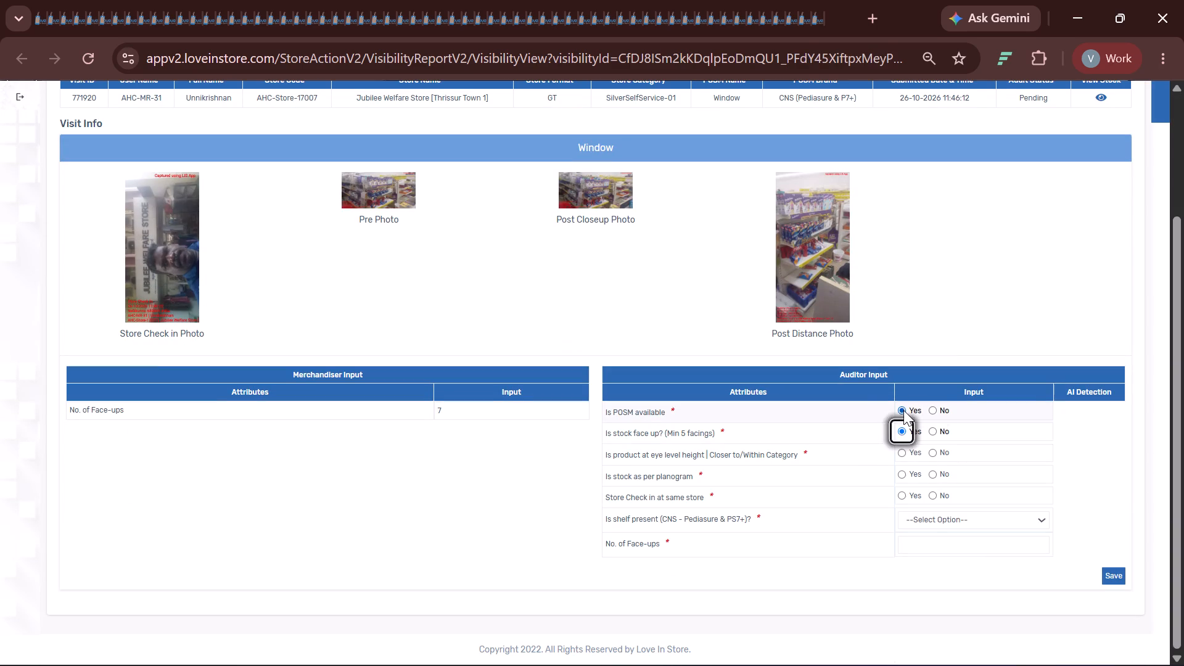
key(Right)
key(Tab)
key(space)
key(Tab)
key(Tab)
key(space)
key(shift+Tab)
key(space)
key(shift+Tab)
key(shift+Tab)
key(Right)
key(Tab)
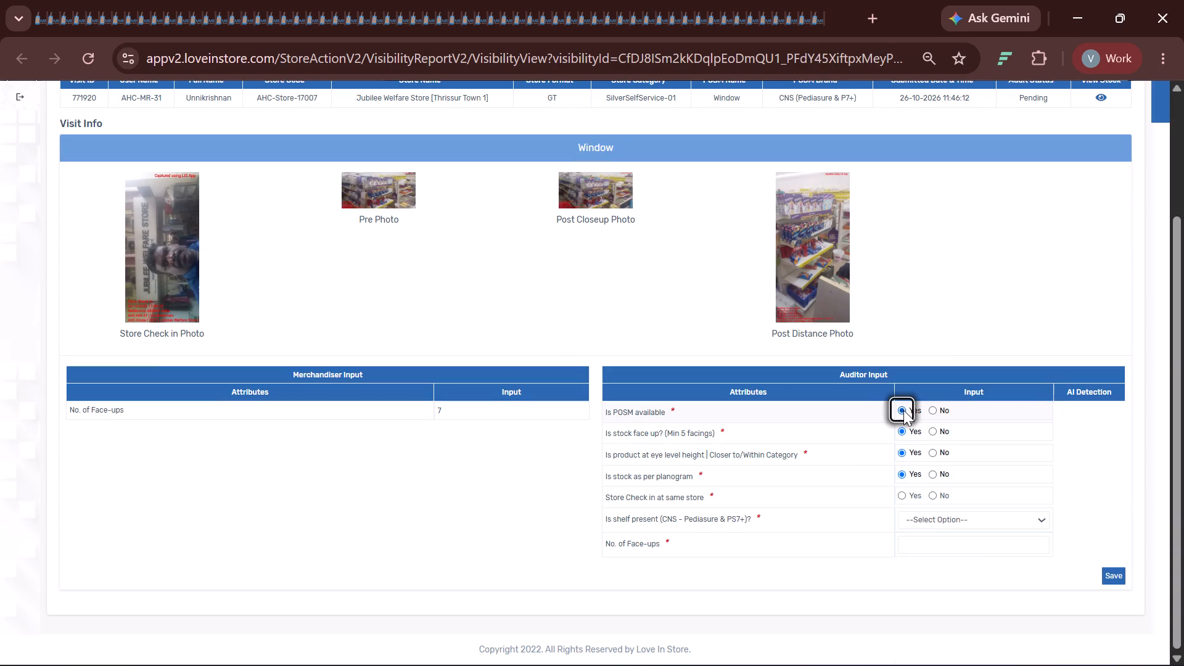
Complete visit 771920 with same-store check-in Yes, shelf present Yes (Silver & Gold) and 6 face-ups, and save the audit.
key(Tab)
key(Tab)
key(Tab)
key(space)
key(Tab)
key(Right)
key(Tab)
key(6)
key(Tab)
key(space)
Audit visit 771918 with eye level No, the other four Yes, shelf present Yes (Silver & Gold), 5 face-ups, and save it.
key(ctrl+Tab)
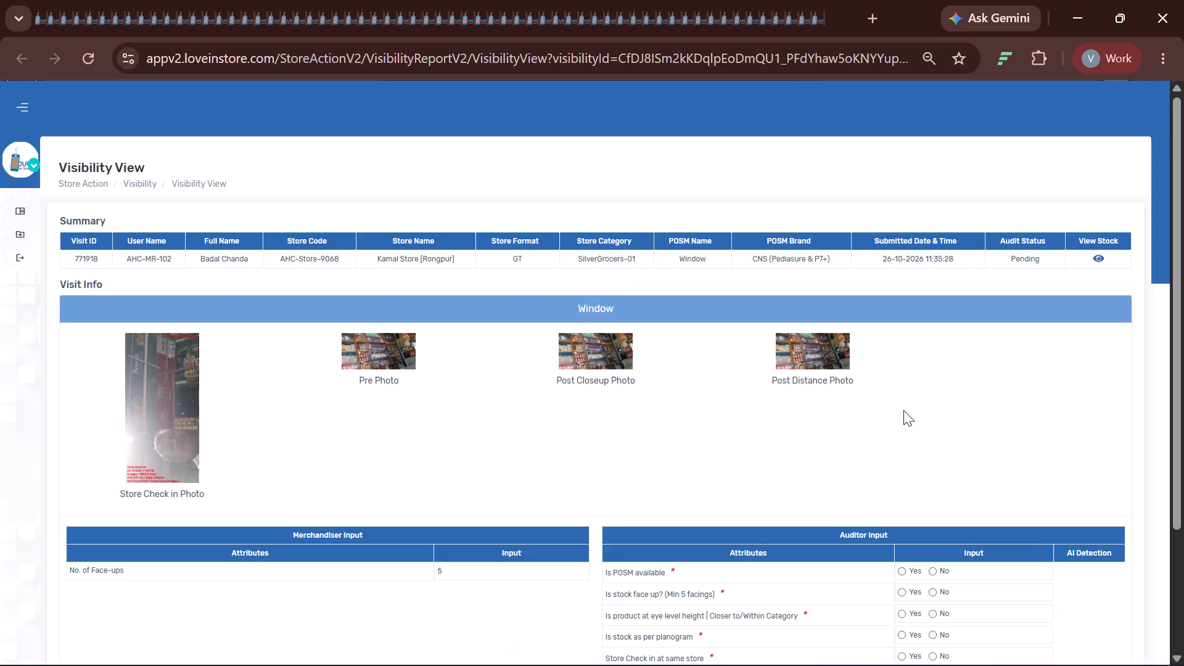
scroll(903, 410, down, 5)
click(903, 410)
double_click(903, 410)
key(Tab)
key(space)
key(Tab)
key(Right)
key(Tab)
key(space)
key(Tab)
key(space)
key(Tab)
key(Right)
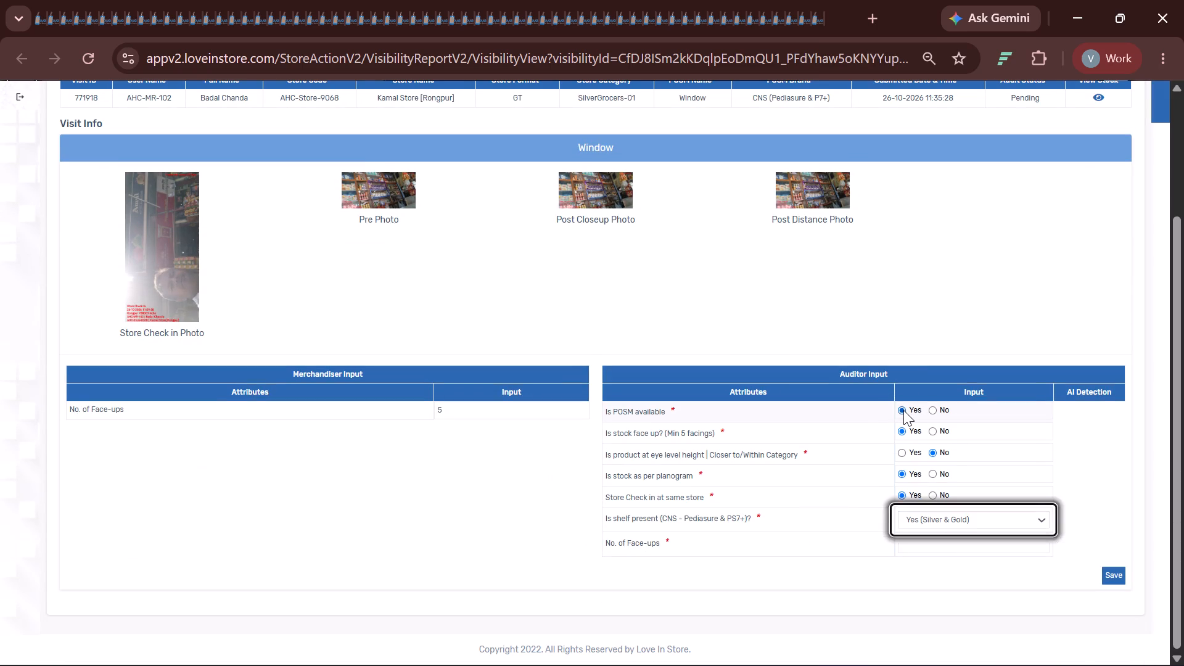
key(Tab)
key(5)
key(Tab)
key(space)
Answer visit 771917 with POSM, stock face-up and planogram Yes and eye level No.
key(ctrl+Tab)
scroll(903, 410, down, 3)
click(903, 410)
key(Tab)
key(space)
key(Tab)
key(Right)
key(Tab)
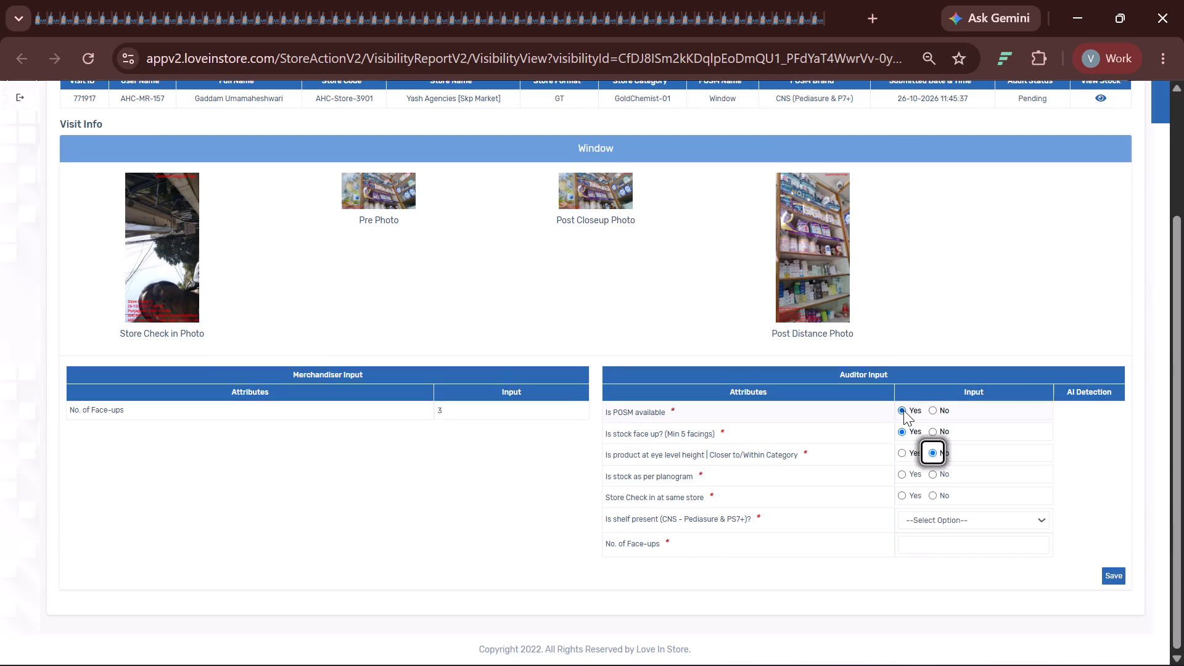
key(space)
Set visit 771917's stock face-up to No, planogram and same-store check-in Yes, shelf present Yes (Silver & Gold), 3 face-ups, and save the audit.
key(Tab)
key(shift+Tab)
key(shift+Tab)
key(shift+Tab)
key(Right)
key(Tab)
key(space)
key(Tab)
key(space)
key(Tab)
key(space)
key(Tab)
key(Right)
key(Tab)
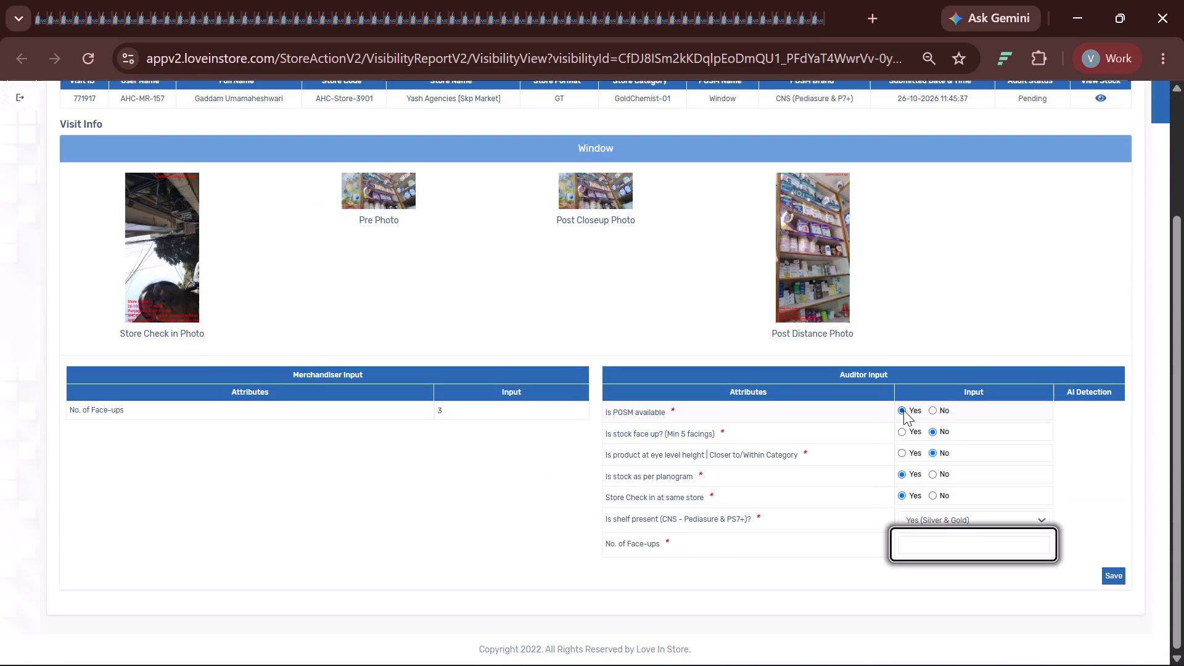
key(3)
key(Tab)
key(space)
Audit visit 771912 with eye level No, the other four Yes, shelf present Yes (Silver & Gold), 5 face-ups, and save it.
key(ctrl+Tab)
scroll(903, 410, down, 2)
click(903, 410)
key(Tab)
key(space)
key(Tab)
key(Right)
key(Tab)
key(space)
key(Tab)
key(space)
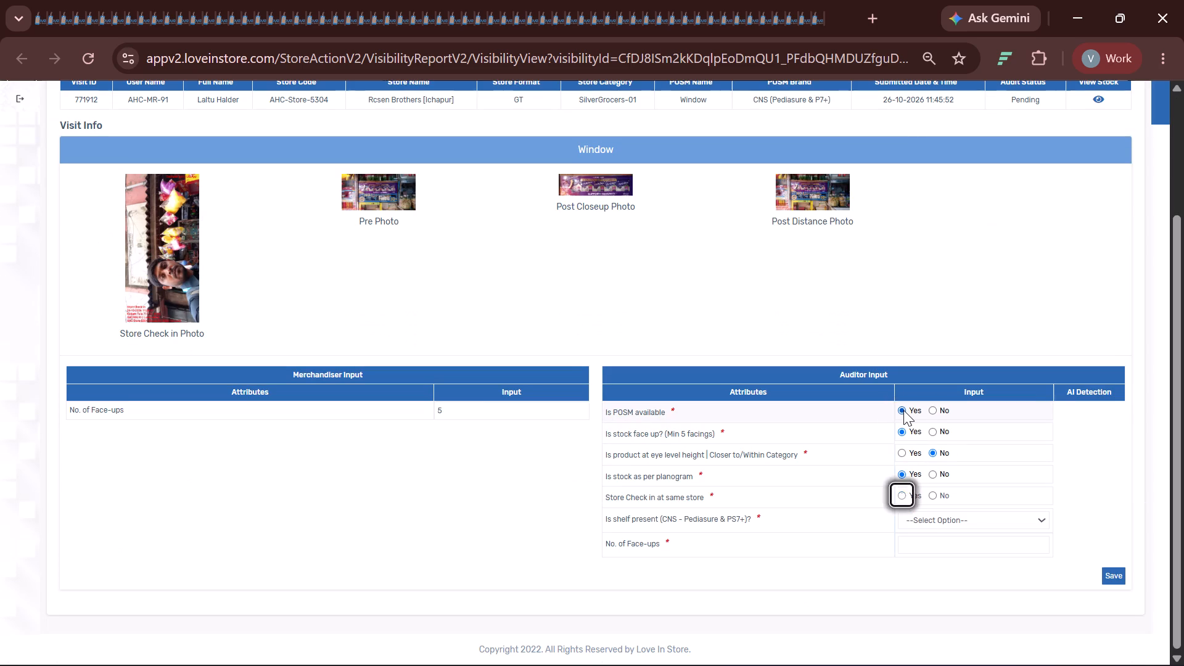
key(Tab)
key(Right)
key(Tab)
key(5)
key(Tab)
key(space)
Answer visit 771908 with eye level No, the other four Yes, and shelf present Yes (Silver & Gold).
key(ctrl+Tab)
scroll(903, 410, down, 3)
click(903, 410)
key(Tab)
key(space)
key(Tab)
key(Right)
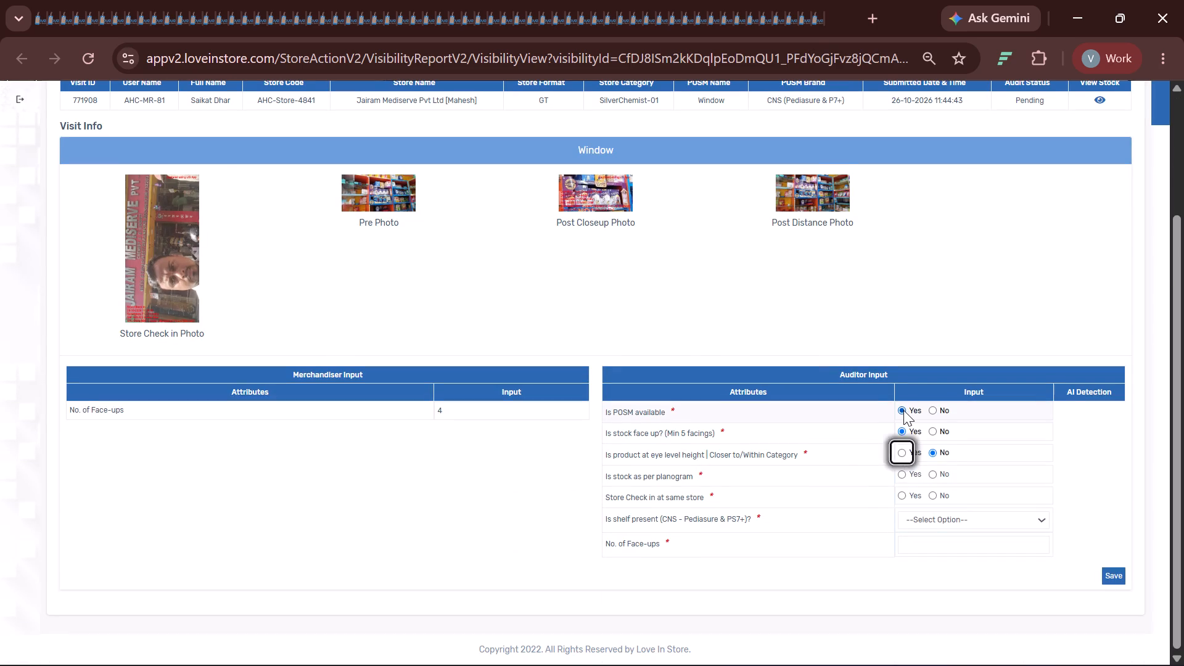
key(Tab)
key(space)
key(Tab)
key(space)
key(Tab)
key(Right)
Change visit 771908's stock face-up answer to No, enter 4 face-ups and save the audit.
key(shift+Tab)
key(shift+Tab)
key(shift+Tab)
key(shift+Tab)
key(Right)
key(Tab)
key(Tab)
key(Tab)
key(Tab)
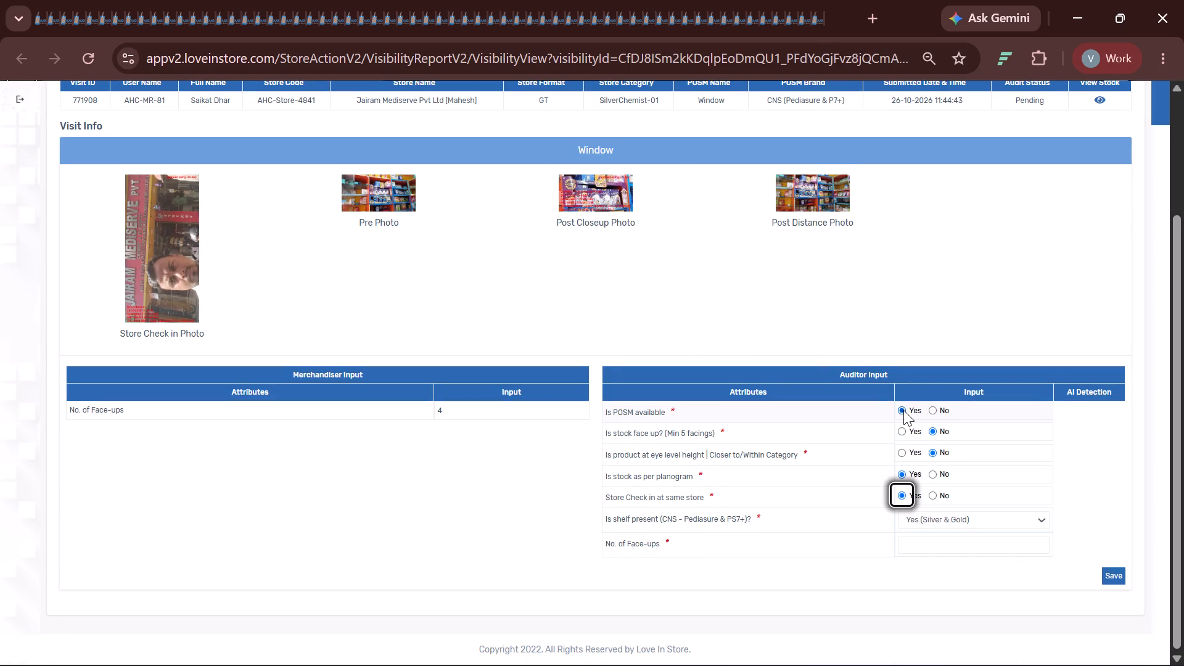
key(Tab)
key(4)
key(Tab)
key(space)
Audit visit 771699 with stock face-up and eye level No, the other three Yes, shelf present Yes (Silver & Gold), 4 face-ups, and save it.
key(ctrl+Tab)
scroll(903, 410, down, 4)
click(903, 410)
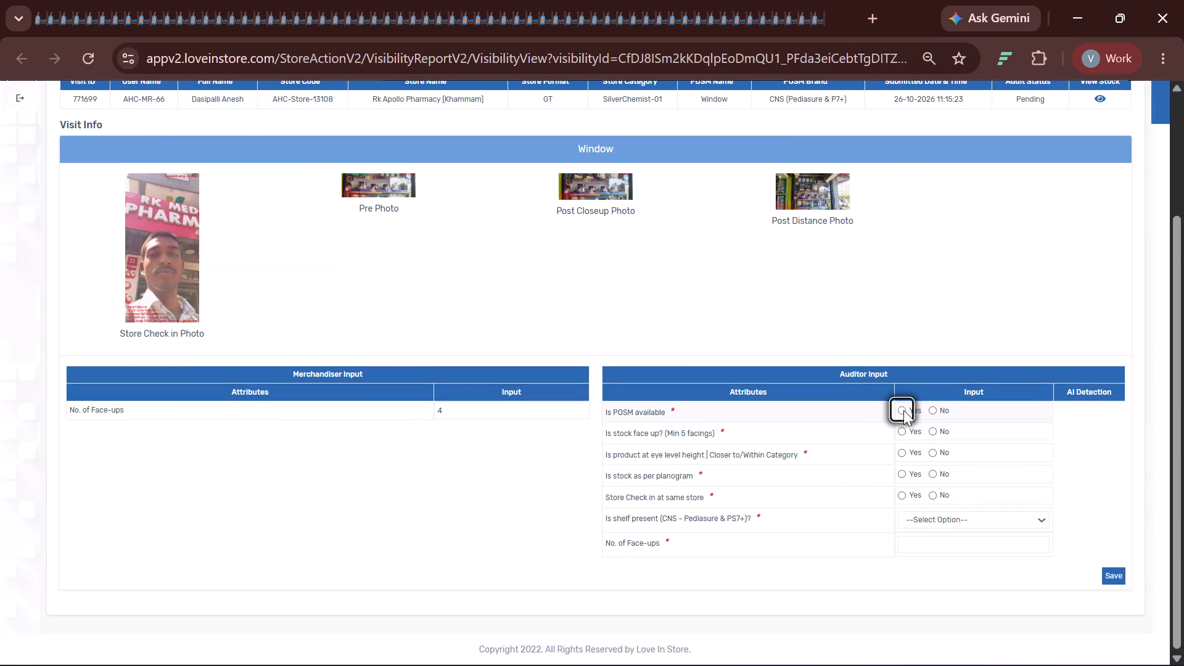
key(Tab)
key(Right)
key(Tab)
key(Right)
key(Tab)
key(space)
key(Tab)
key(space)
key(Tab)
key(Right)
key(Tab)
key(4)
key(Tab)
key(space)
Audit visit 771624 with all five questions Yes, shelf present Yes (Silver & Gold), 5 face-ups, and save it.
key(ctrl+Tab)
scroll(903, 410, down, 3)
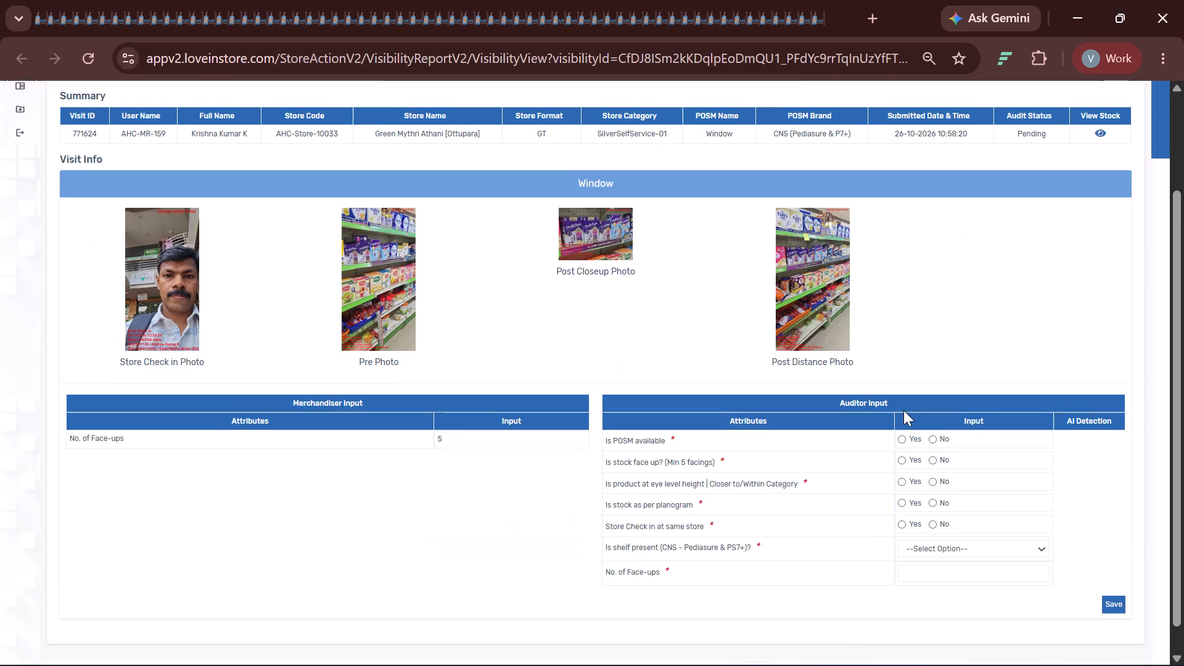
double_click(908, 403)
double_click(901, 406)
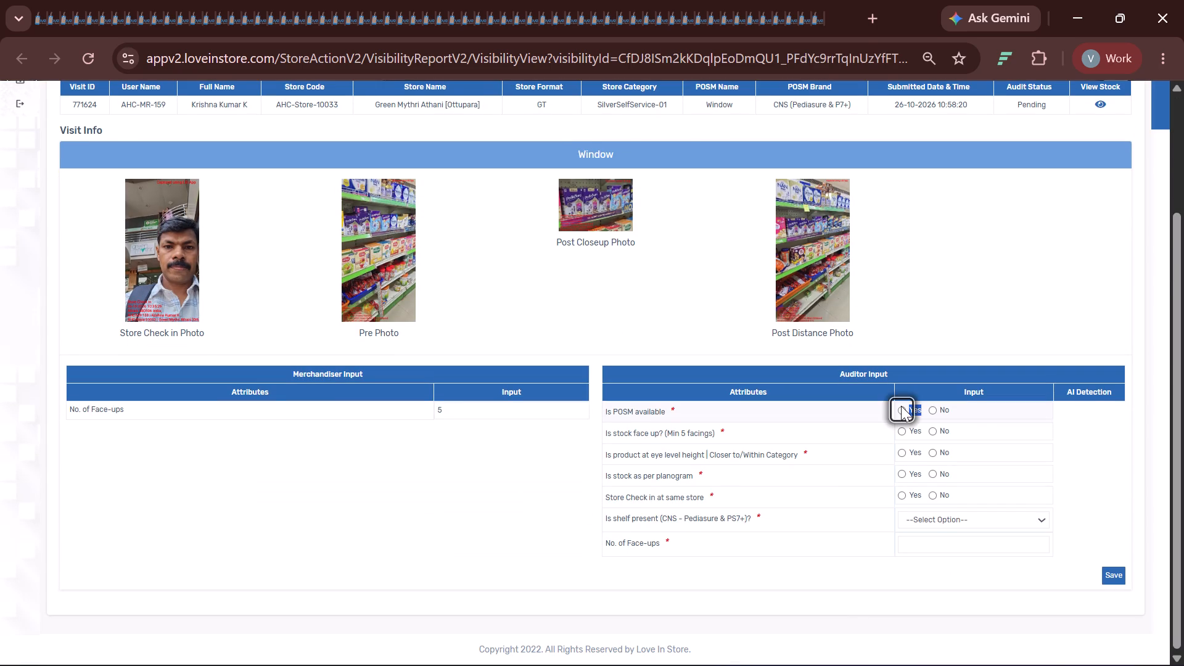
key(Tab)
key(space)
key(Tab)
key(space)
key(Tab)
key(space)
key(Tab)
key(space)
key(Tab)
key(Right)
key(Tab)
key(5)
key(Tab)
key(space)
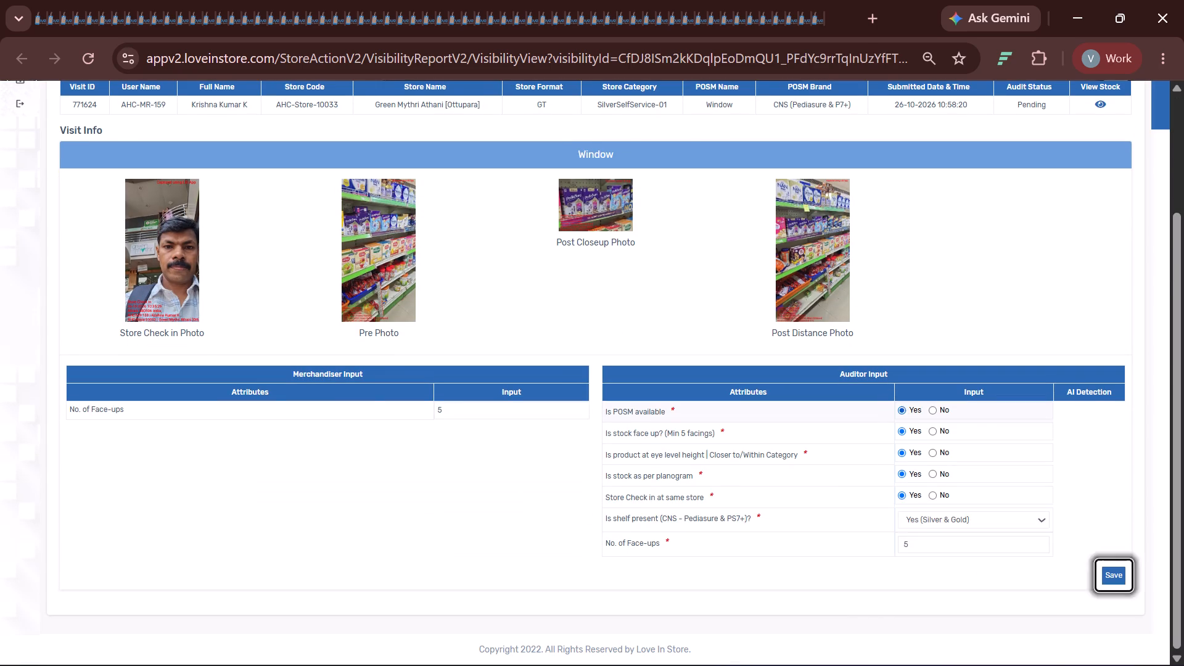
Audit visit 771584 with stock face-up and eye level No, the other three Yes, shelf present Yes (Silver & Gold), 1 face-up, and save it.
key(ctrl+Tab)
scroll(901, 406, down, 2)
click(901, 406)
key(Tab)
key(Right)
key(Tab)
key(Right)
key(Tab)
key(space)
key(Tab)
key(space)
key(Tab)
key(Right)
key(Tab)
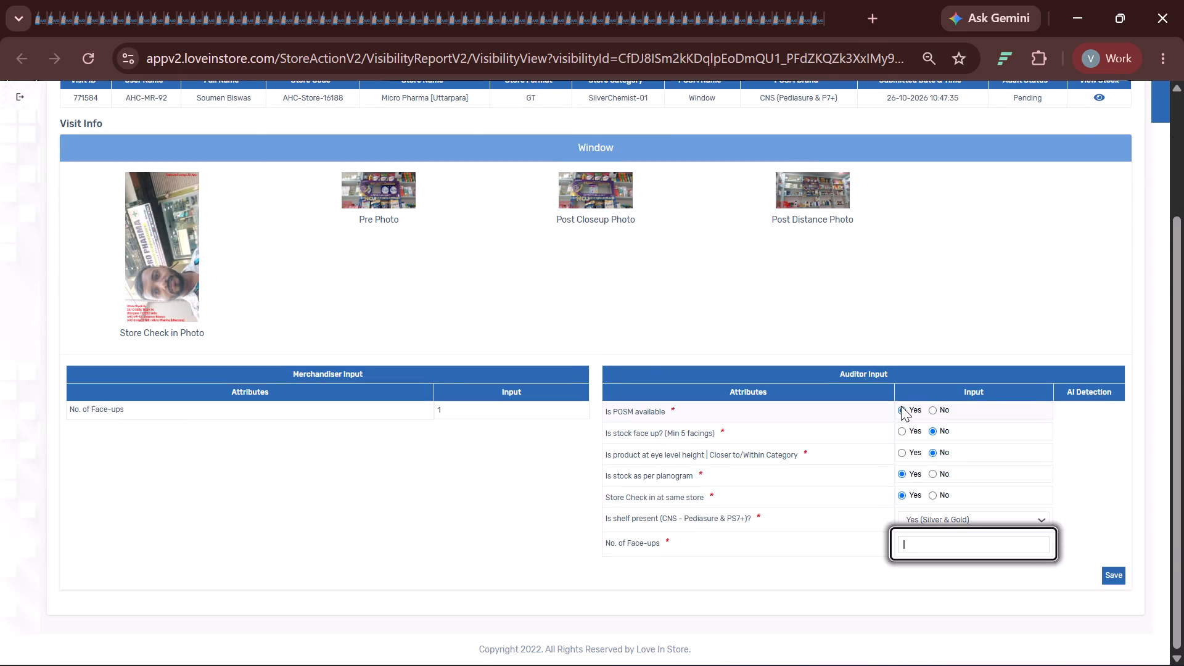
key(1)
key(Tab)
key(space)
Return to the visit list and close all the audited visit tabs, keeping only the list open.
key(ctrl+Tab)
scroll(901, 406, down, 3)
click(901, 406)
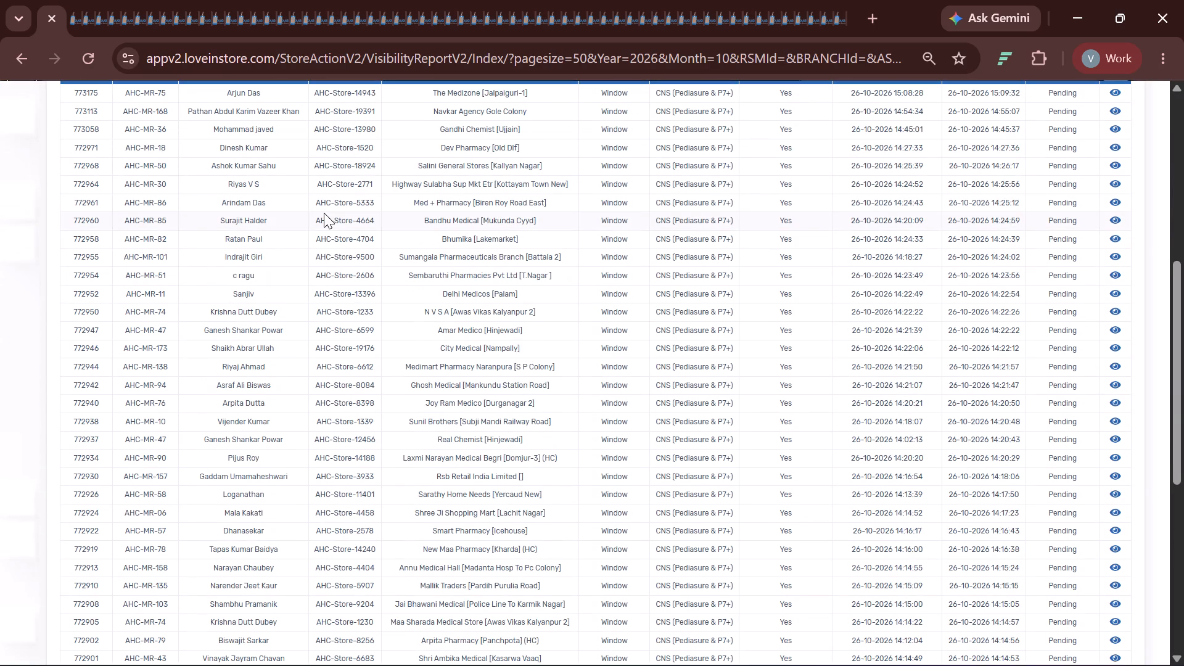
right_click(51, 31)
click(186, 483)
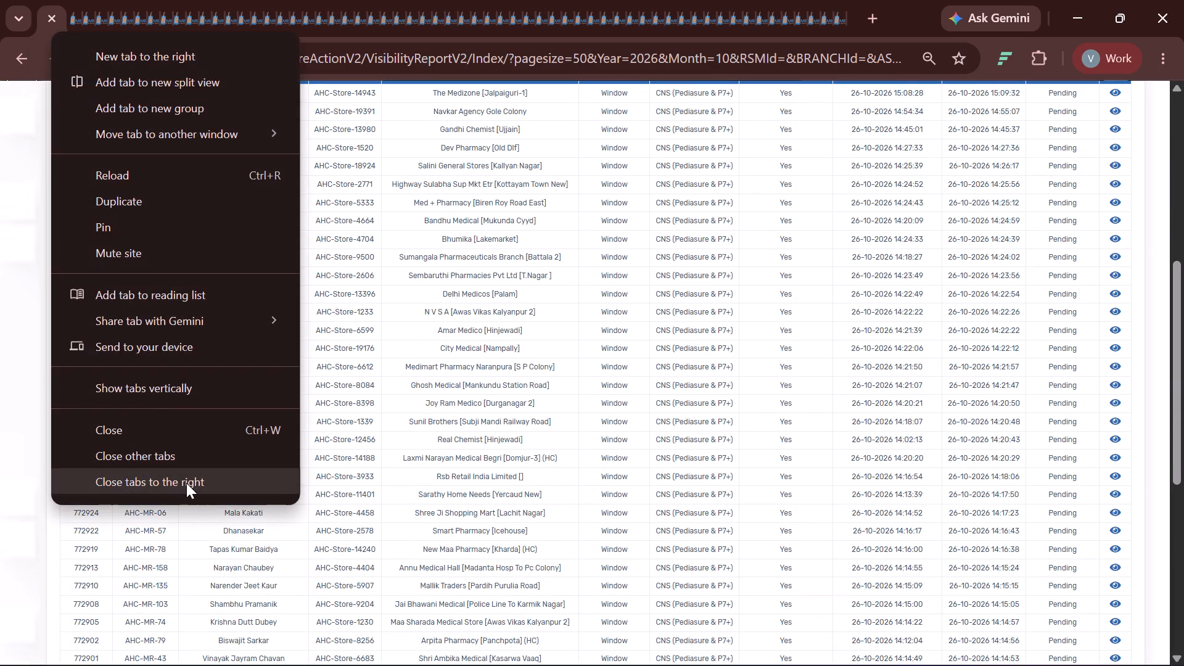
Reload the pending visit list.
key(ctrl+r)
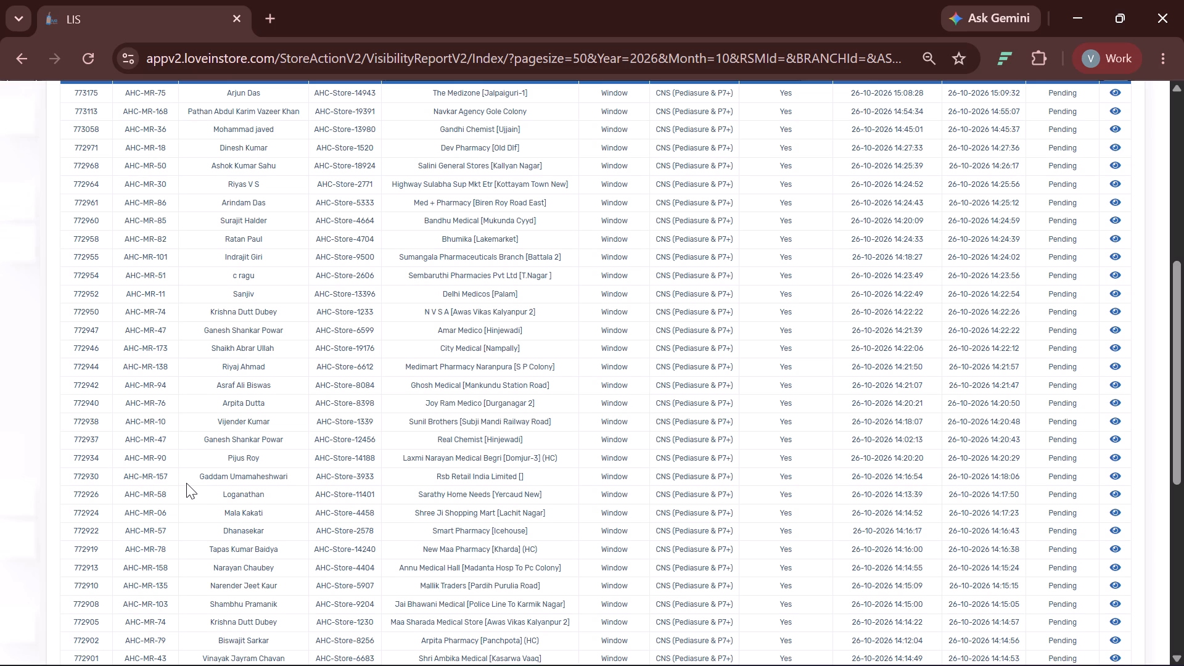
key(ctrl+r)
scroll(630, 466, down, 5)
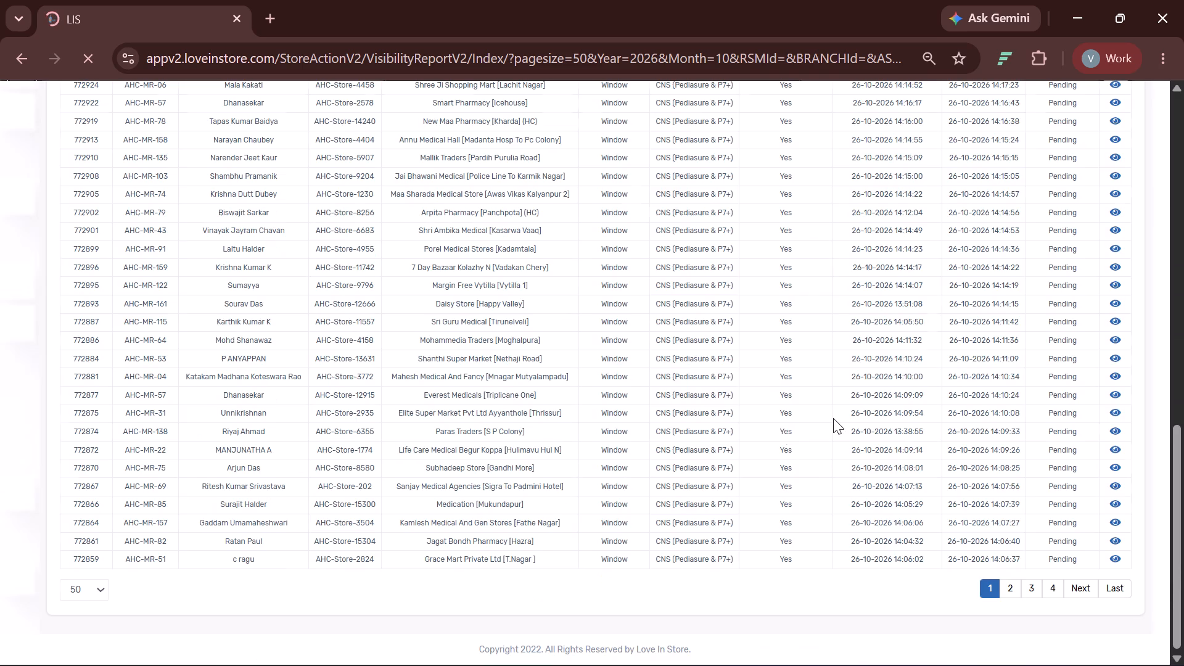
scroll(1021, 366, down, 4)
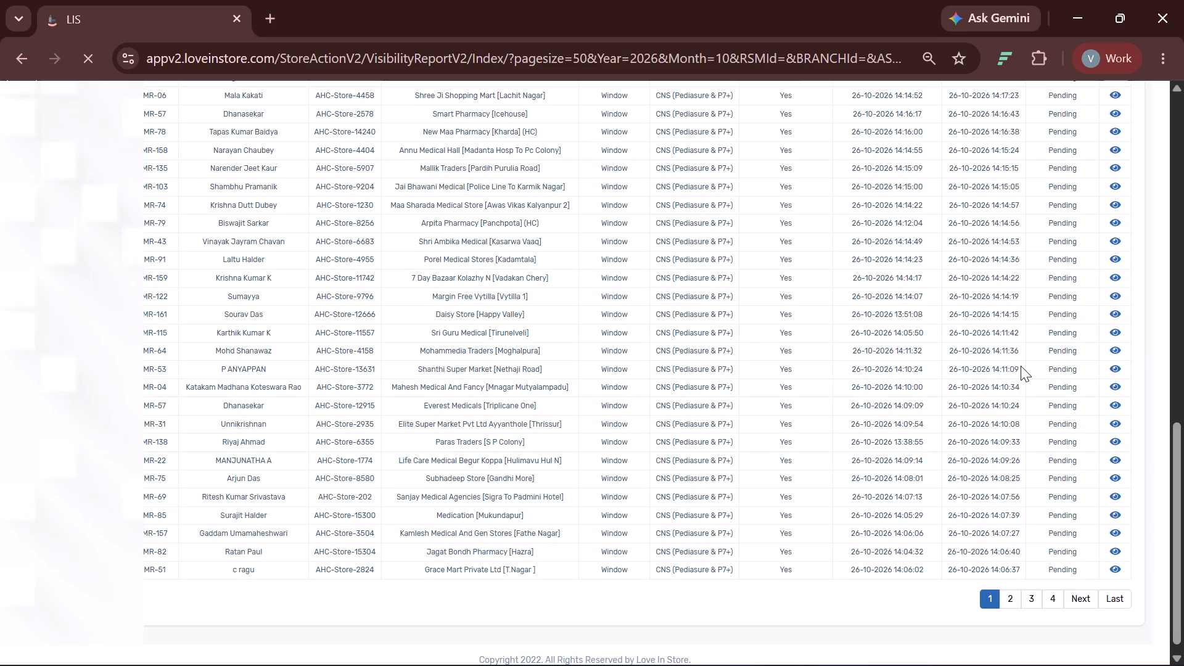
scroll(1021, 366, up, 4)
scroll(1021, 366, right, 1)
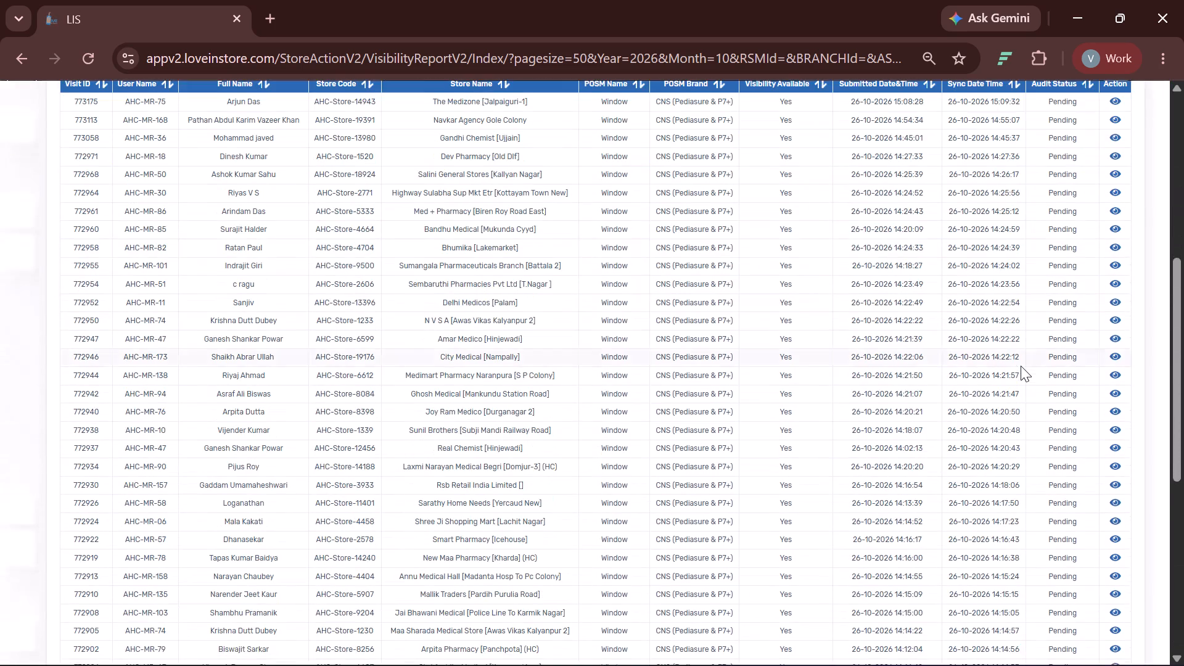
scroll(1021, 366, right, 1)
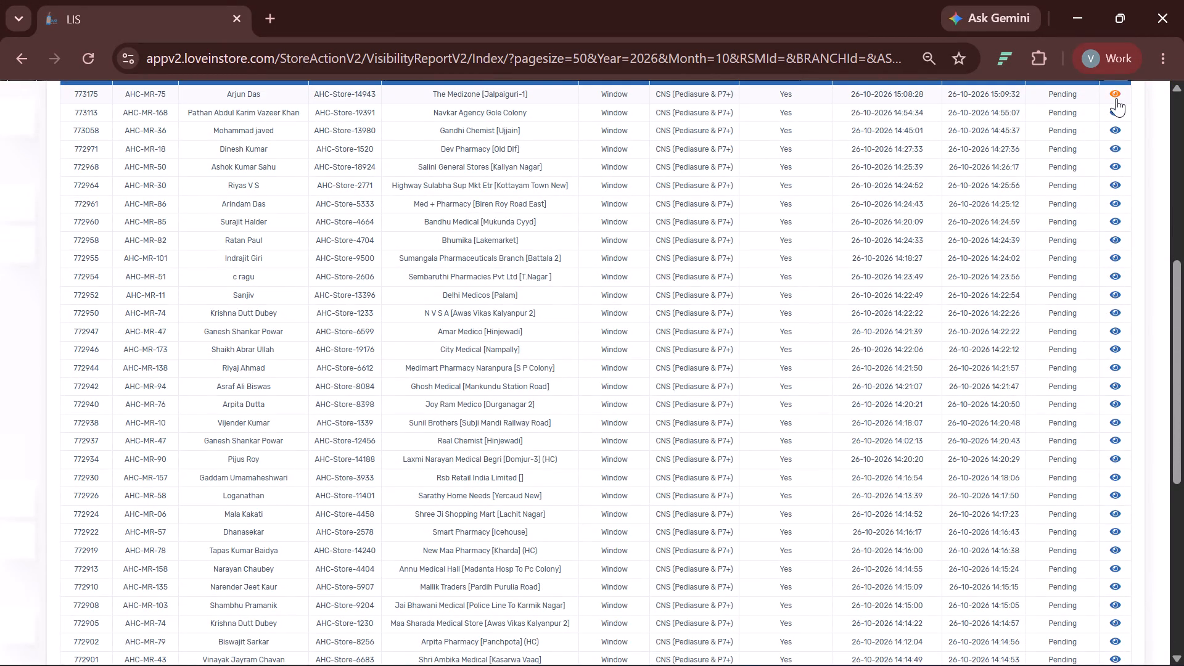
ctrl+click(1116, 98)
ctrl+click(1116, 110)
ctrl+click(1116, 131)
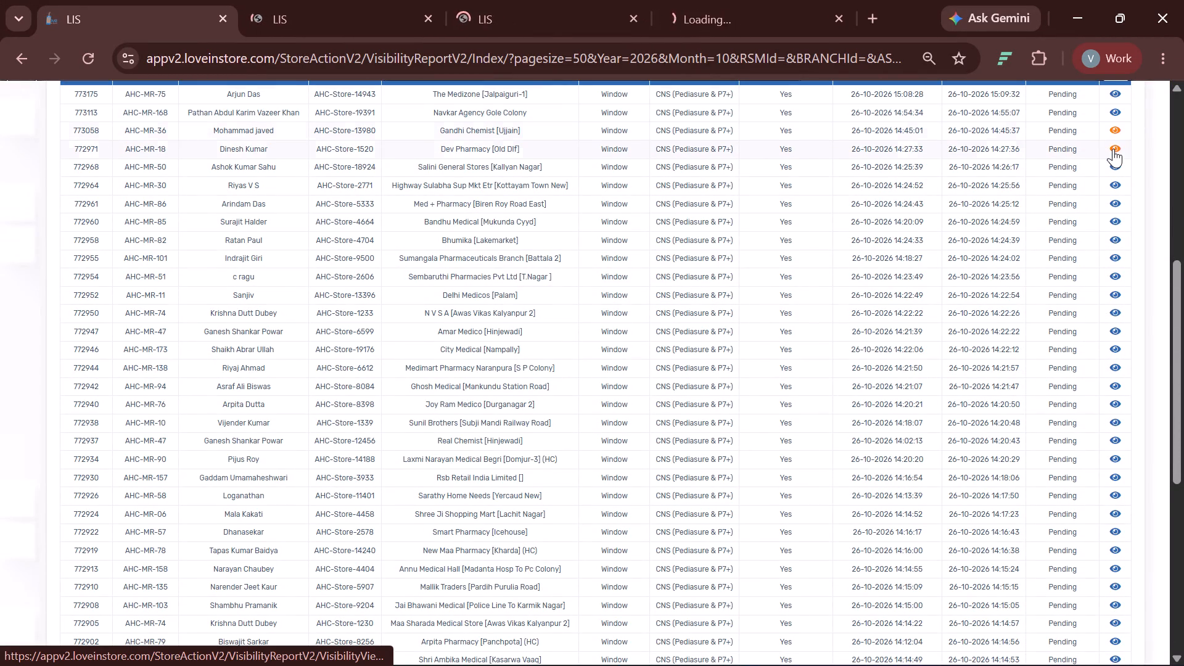
ctrl+click(1113, 149)
ctrl+click(1117, 168)
ctrl+click(1116, 189)
ctrl+click(1116, 208)
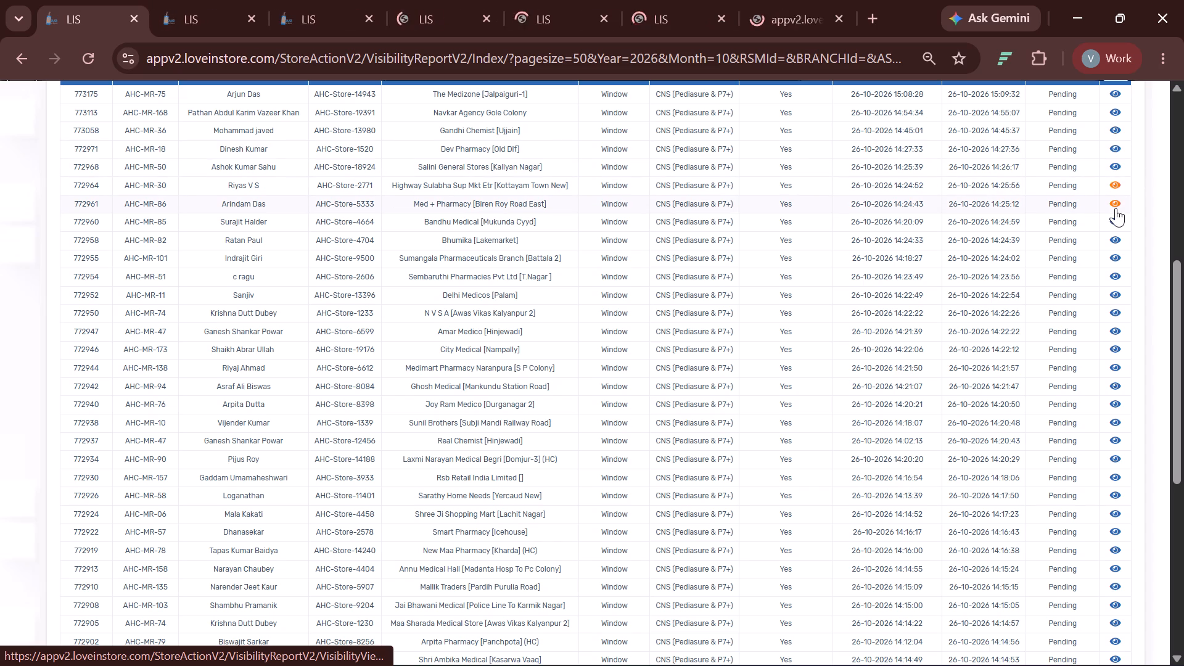
ctrl+click(1116, 220)
ctrl+click(1116, 236)
ctrl+click(1116, 259)
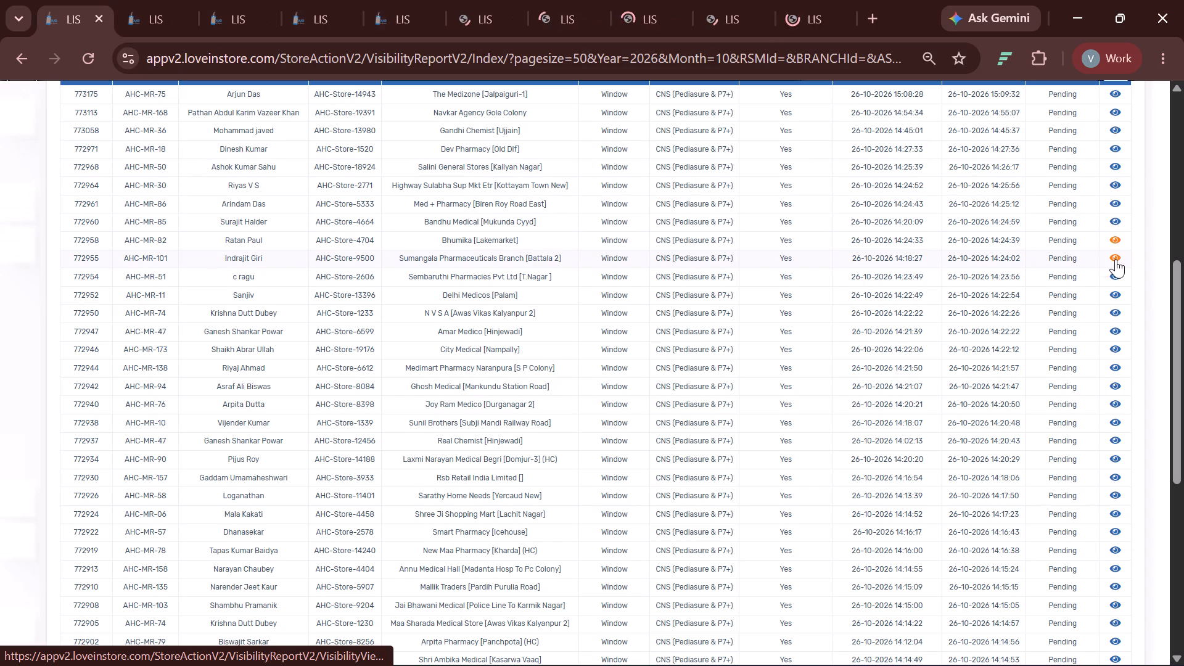
ctrl+click(1116, 277)
ctrl+click(1116, 296)
ctrl+click(1116, 319)
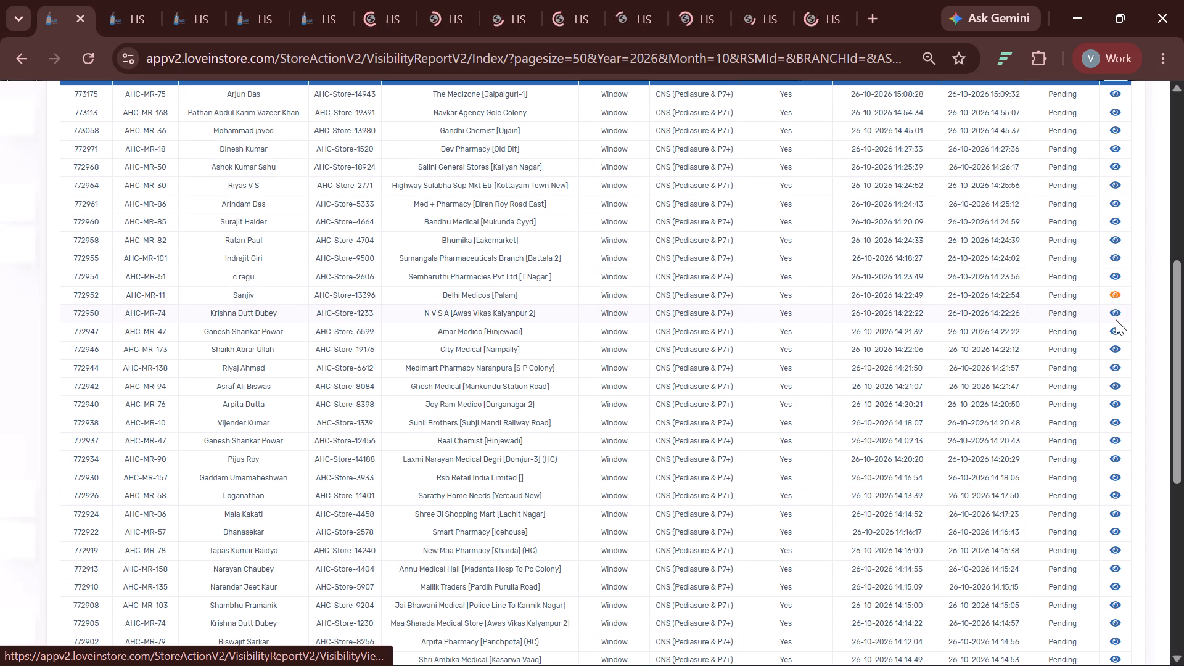
ctrl+click(1116, 316)
ctrl+click(1116, 328)
ctrl+click(1115, 351)
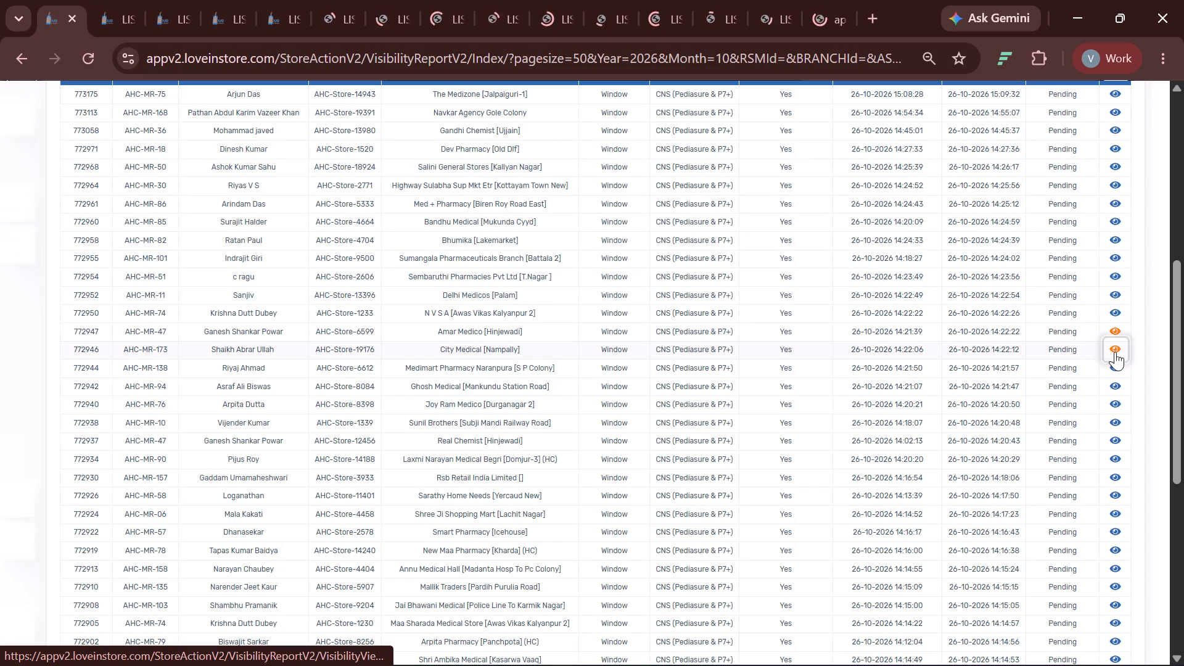
ctrl+click(1114, 369)
ctrl+click(1114, 388)
ctrl+click(1119, 408)
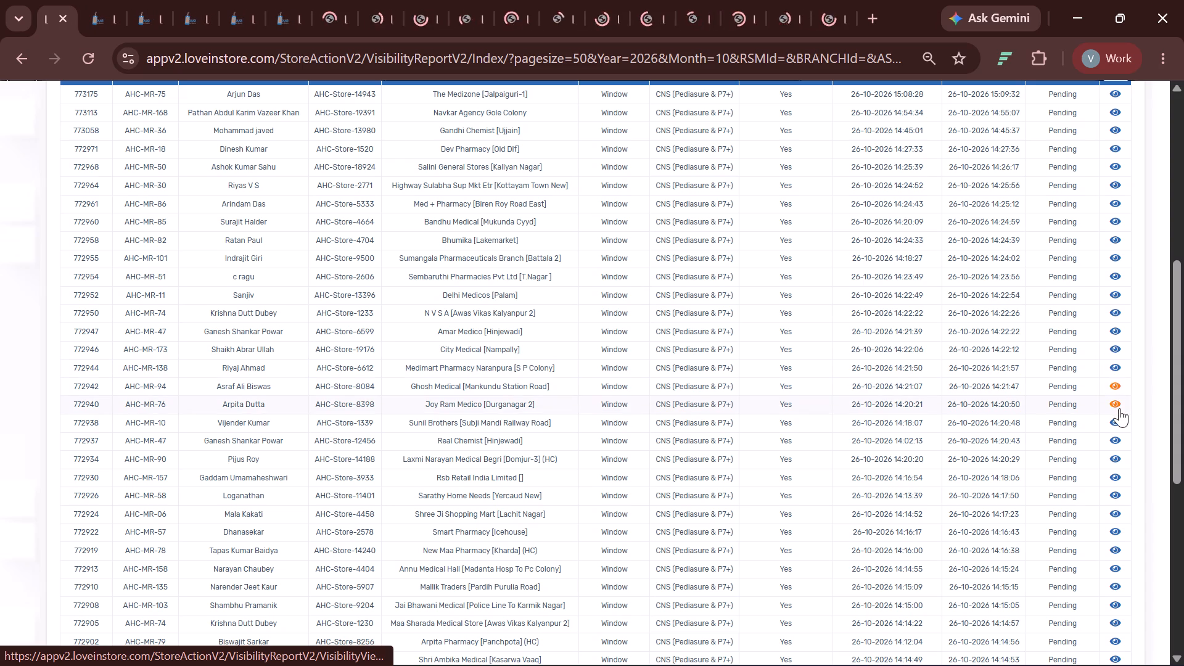
ctrl+click(1117, 430)
ctrl+click(1116, 427)
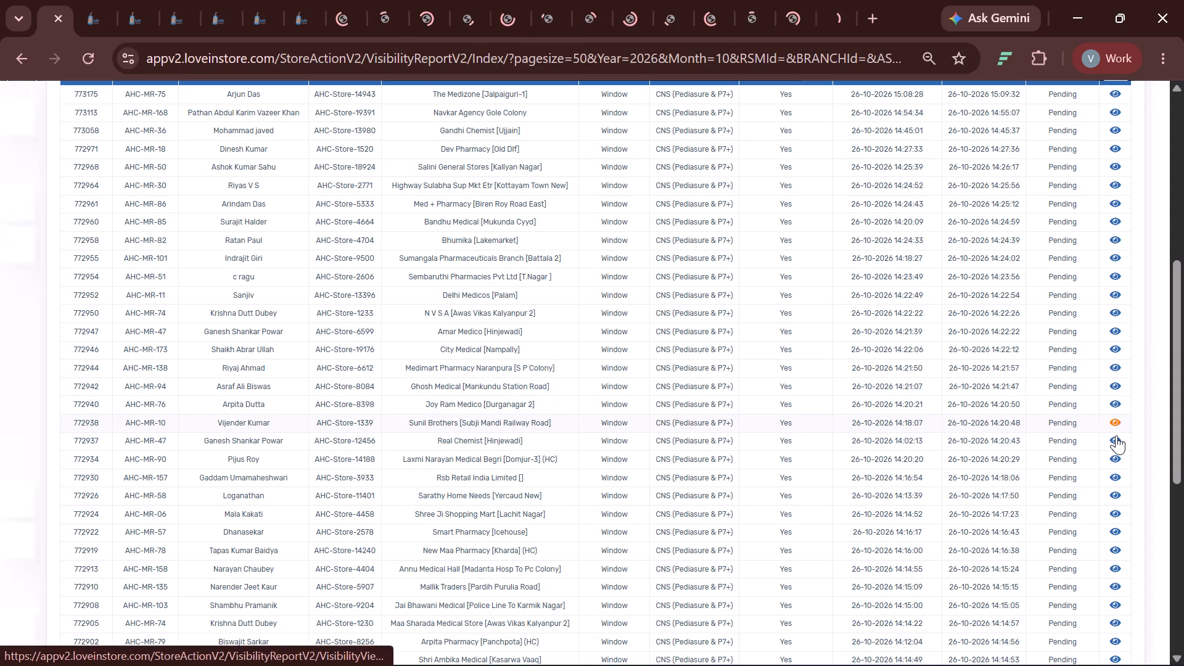
Open pending visits 772937 through 772901 in list order, each in its own tab.
ctrl+click(1116, 435)
ctrl+click(1115, 458)
ctrl+click(1114, 474)
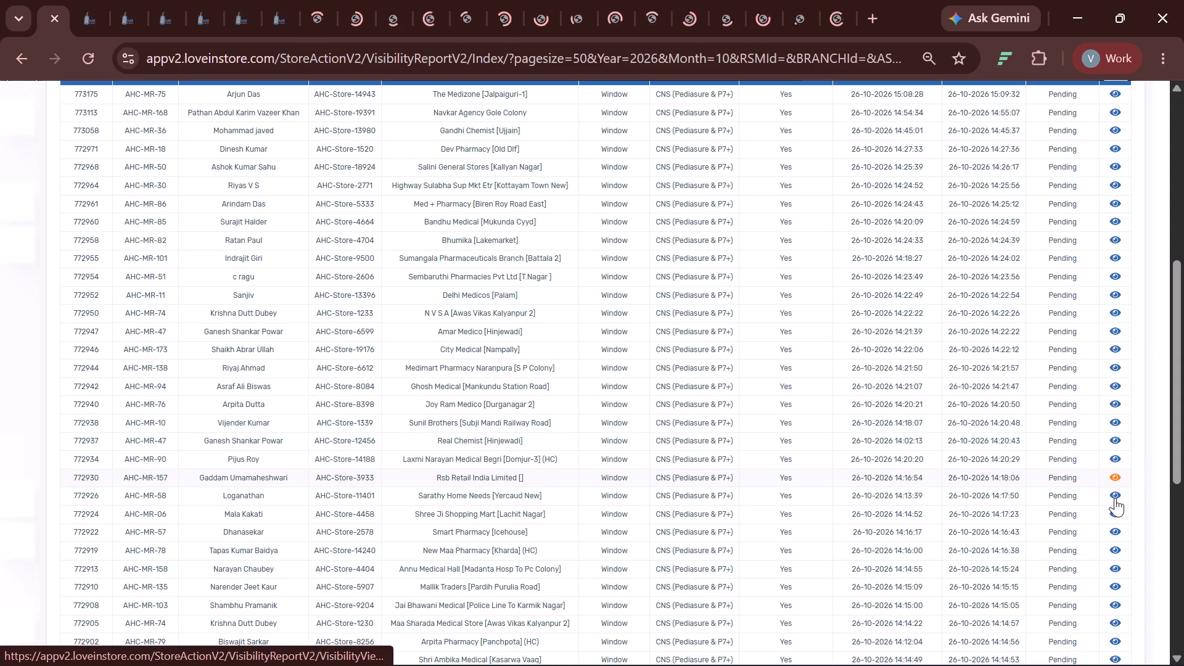
ctrl+click(1115, 498)
ctrl+click(1115, 510)
ctrl+click(1115, 533)
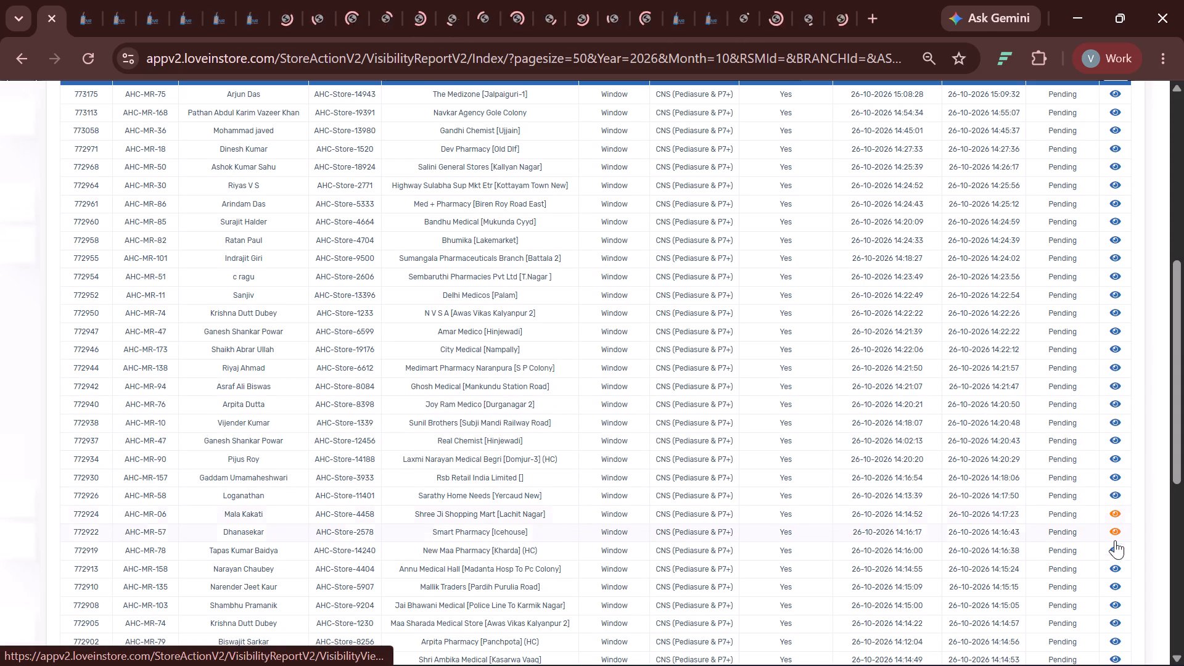
ctrl+click(1115, 553)
ctrl+click(1115, 572)
ctrl+click(1115, 586)
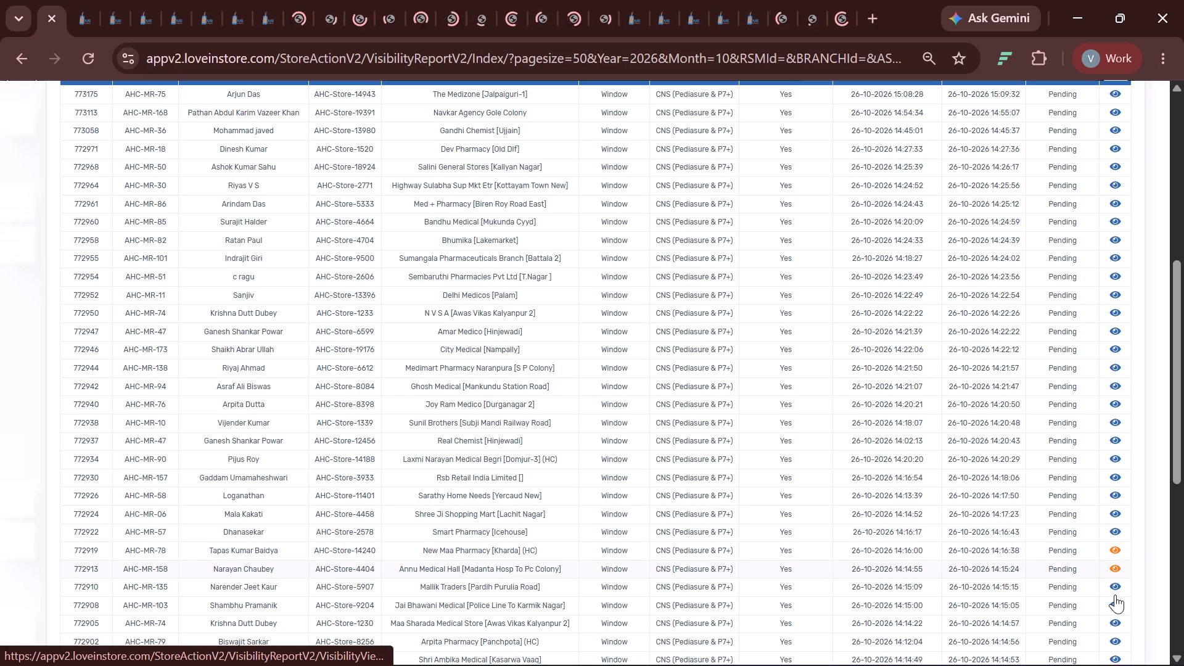
ctrl+click(1115, 604)
ctrl+click(1115, 627)
ctrl+click(1115, 638)
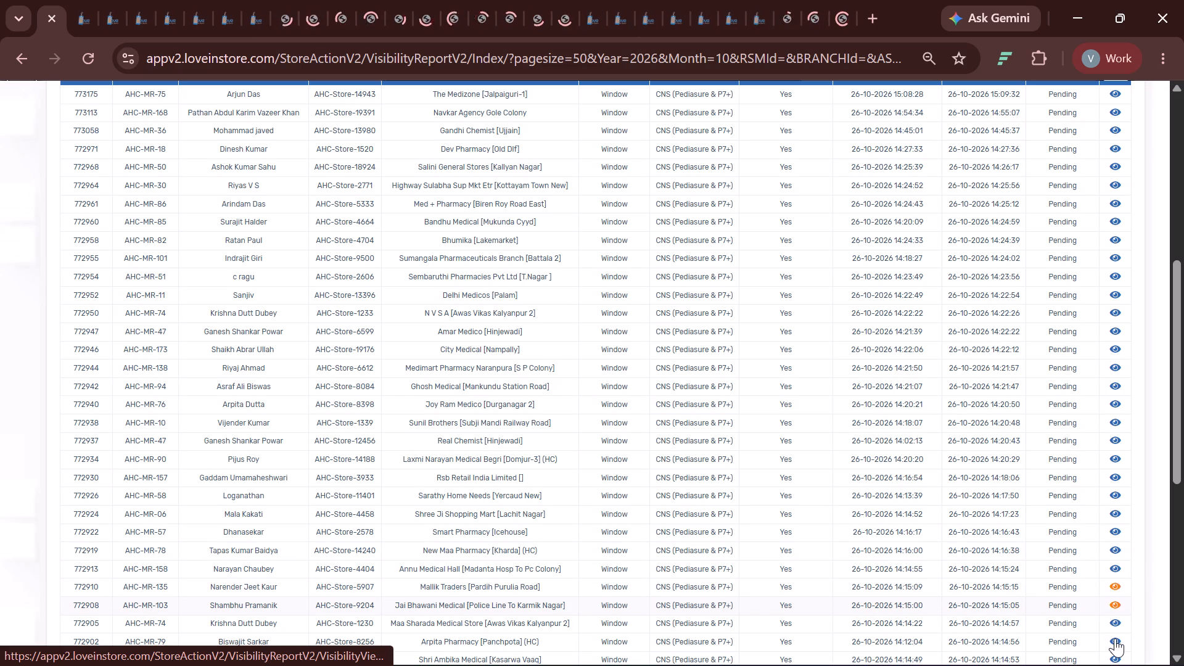
ctrl+click(1116, 658)
scroll(1109, 588, down, 4)
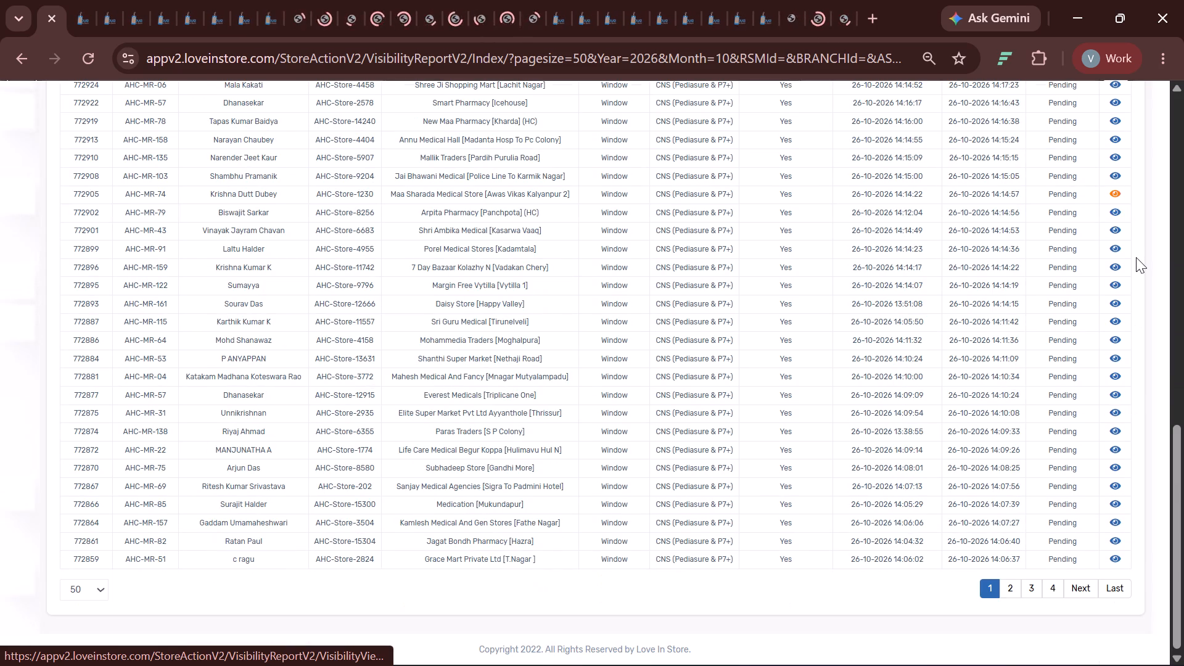
ctrl+click(1117, 213)
ctrl+click(1117, 226)
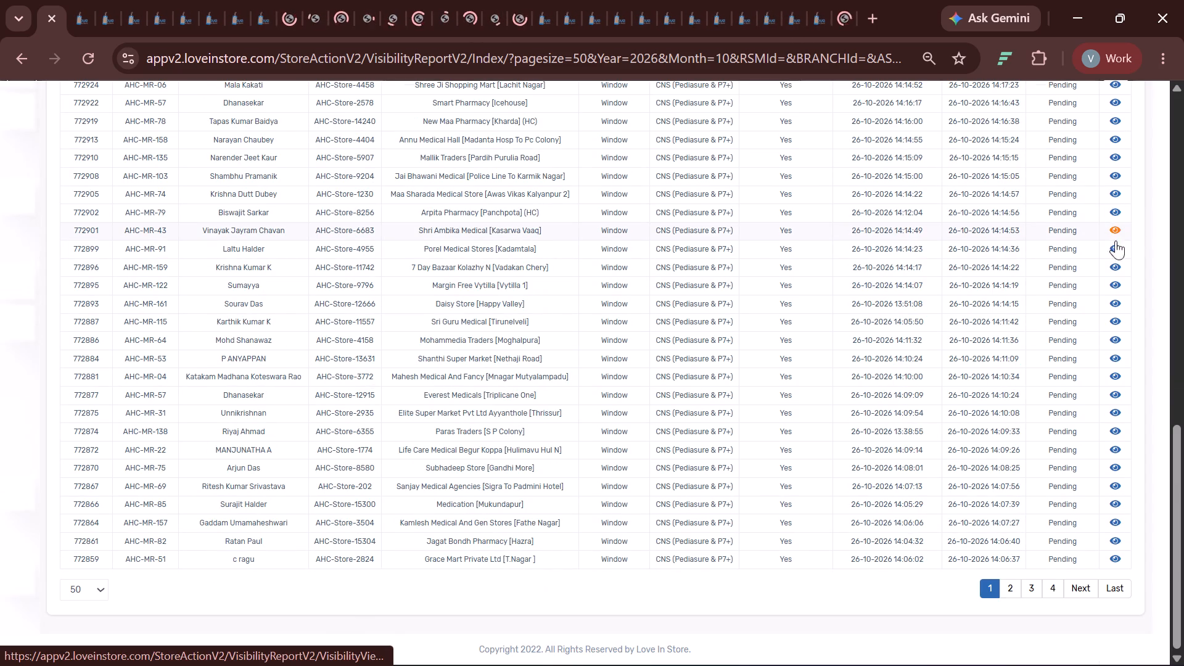
ctrl+click(1116, 245)
ctrl+click(1116, 277)
ctrl+click(1114, 268)
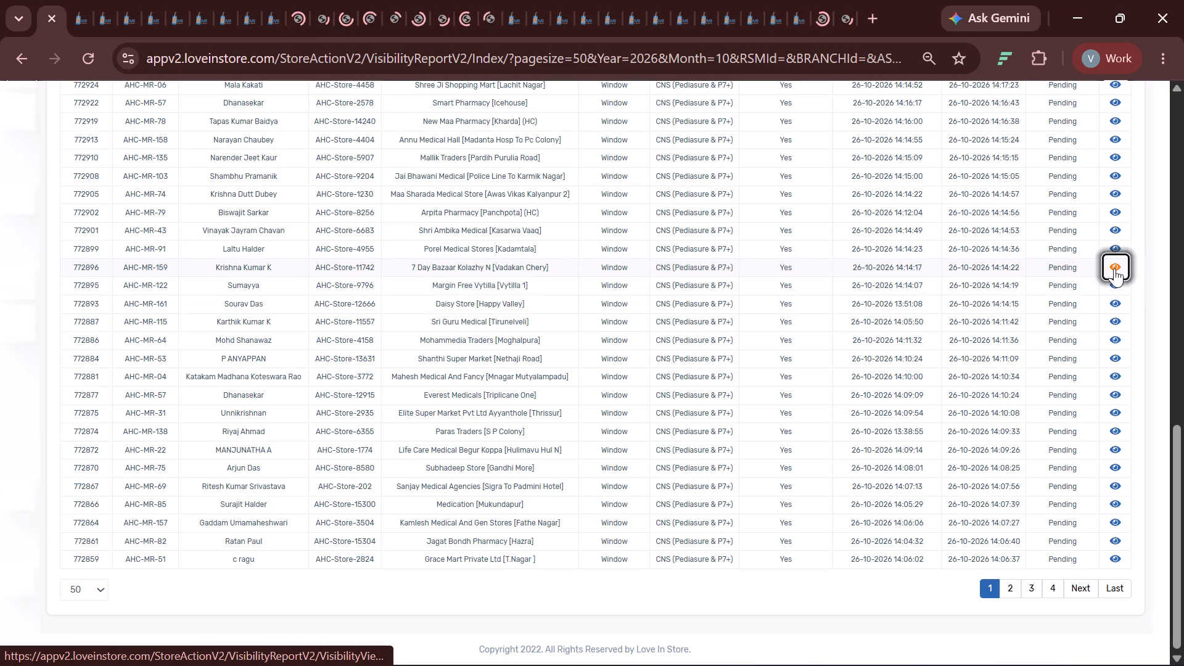
ctrl+click(1114, 283)
ctrl+click(1114, 305)
ctrl+click(1114, 323)
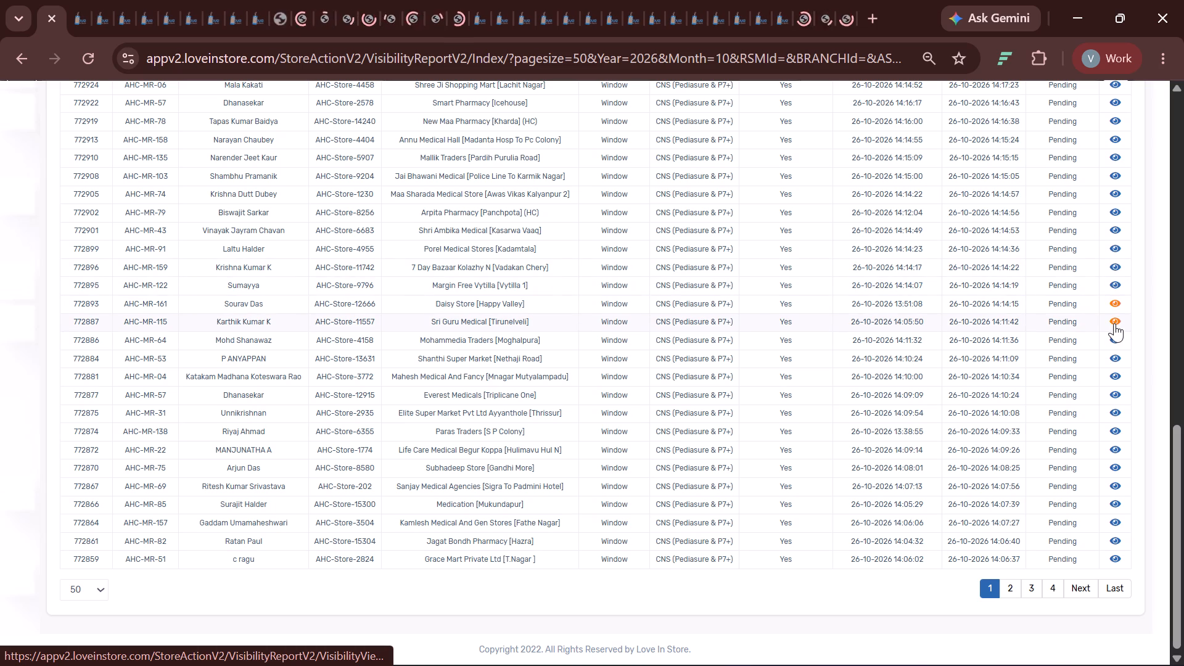
ctrl+click(1114, 342)
ctrl+click(1114, 358)
ctrl+click(1114, 368)
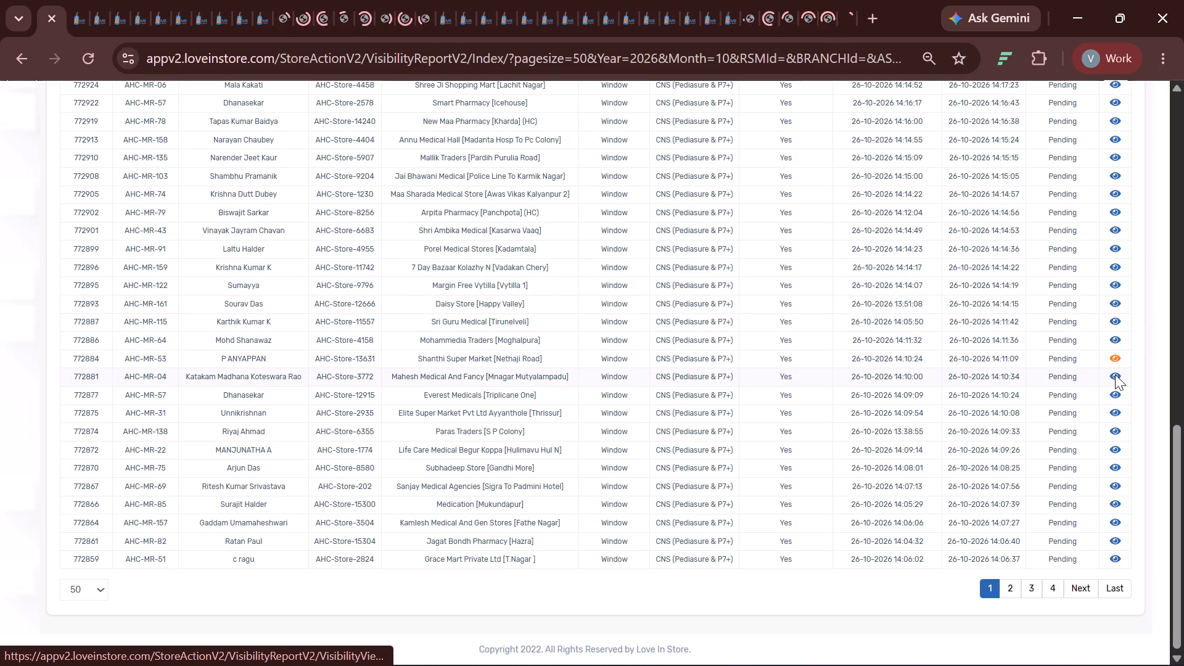
ctrl+click(1116, 377)
ctrl+click(1116, 389)
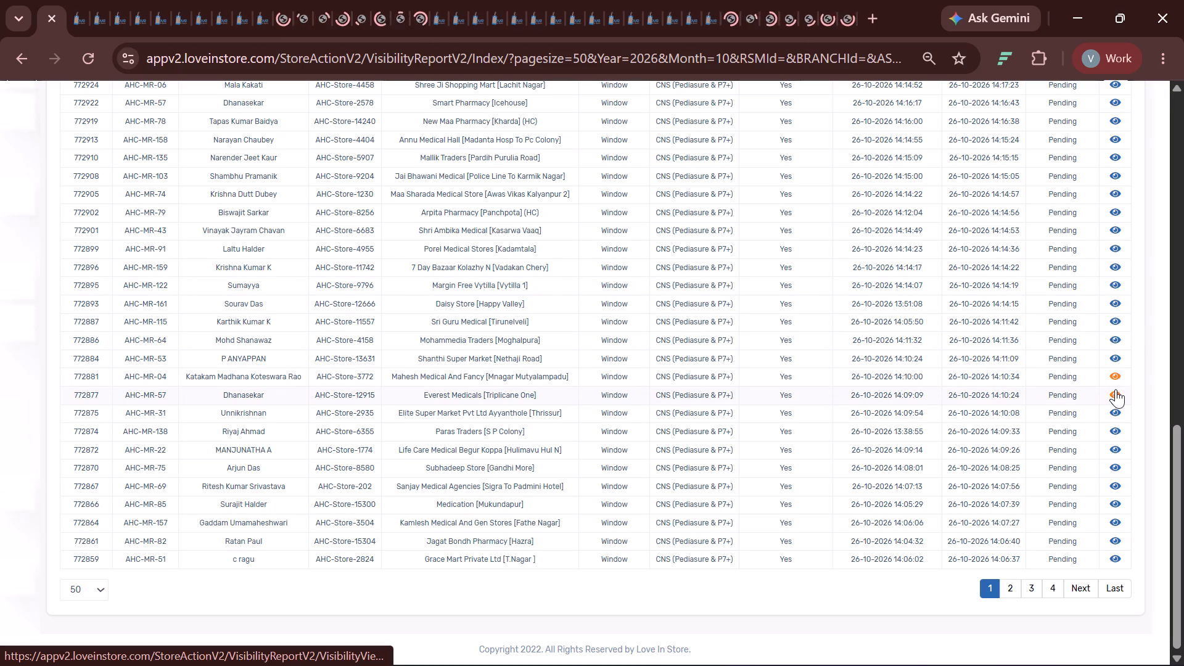
ctrl+click(1116, 410)
ctrl+click(1114, 432)
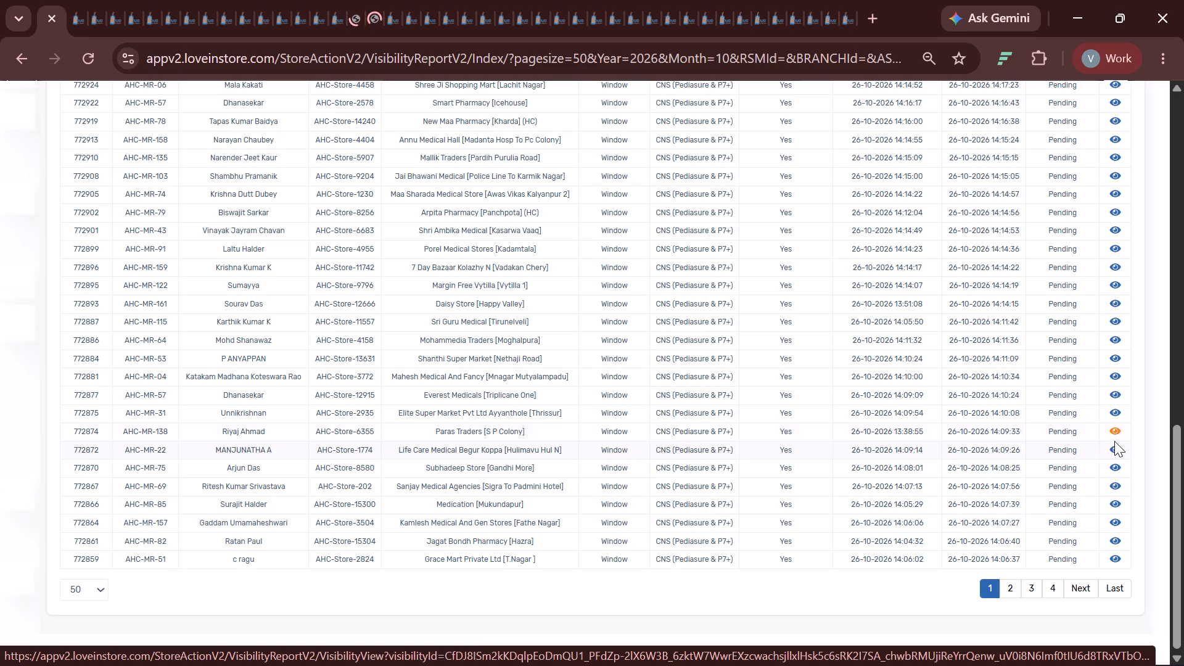
ctrl+click(1114, 447)
ctrl+click(1118, 468)
ctrl+click(1118, 489)
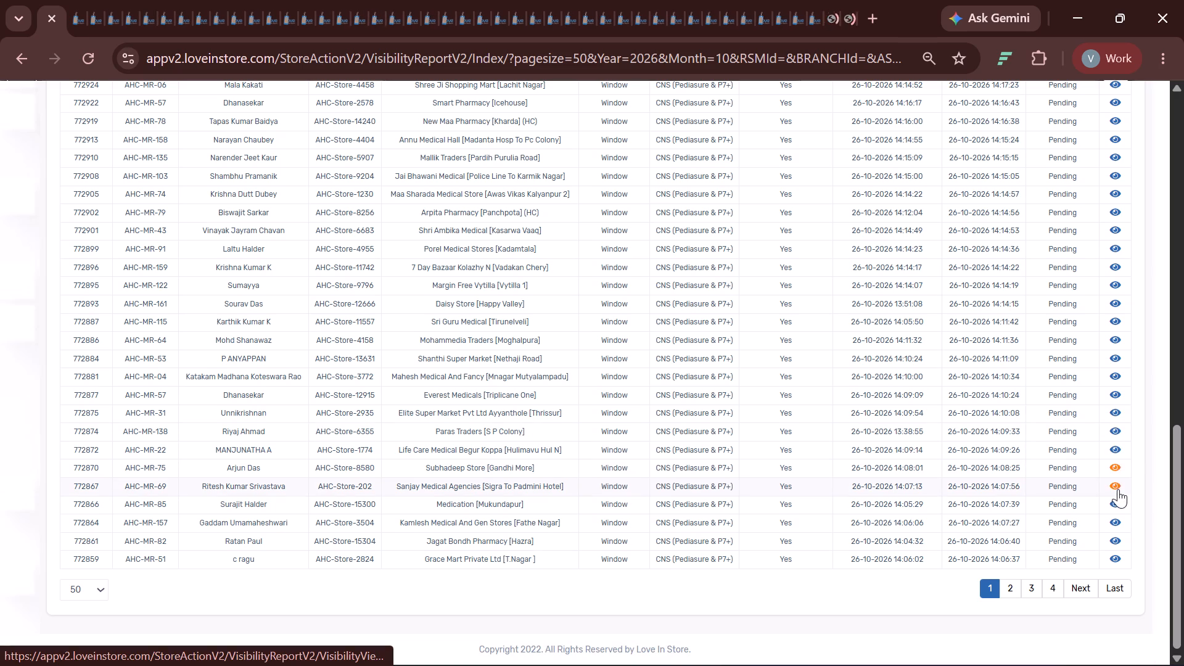
ctrl+click(1117, 504)
ctrl+click(1116, 520)
ctrl+click(1116, 540)
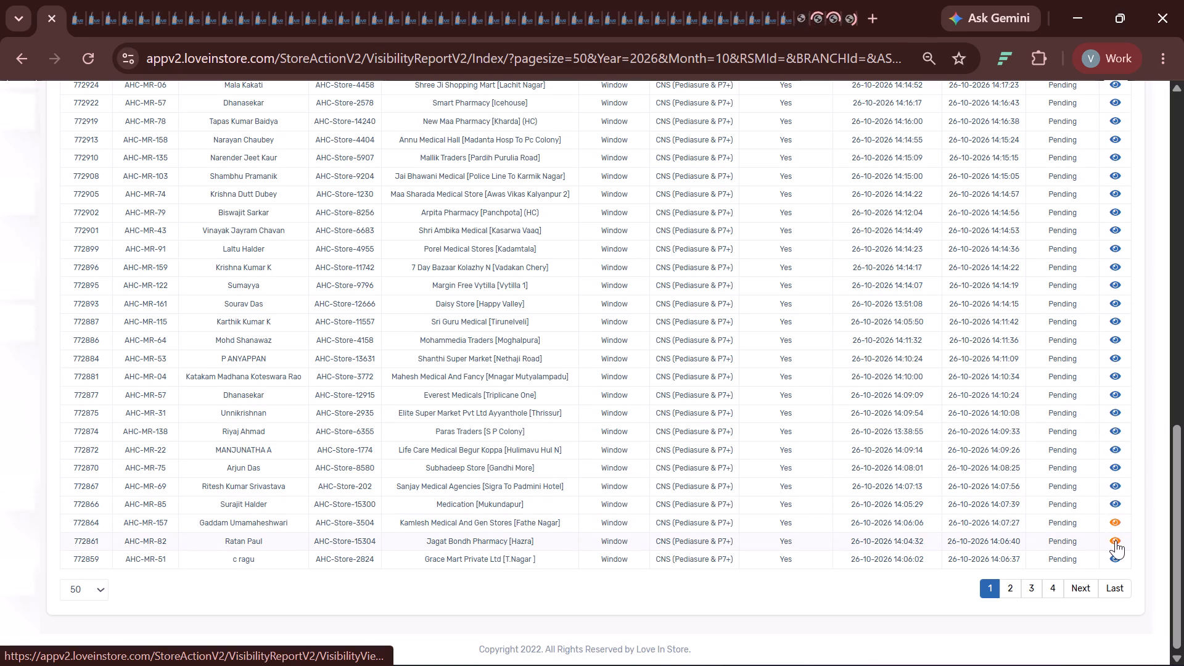
ctrl+click(1116, 555)
Go to page 2 of the pending visit list.
click(1012, 585)
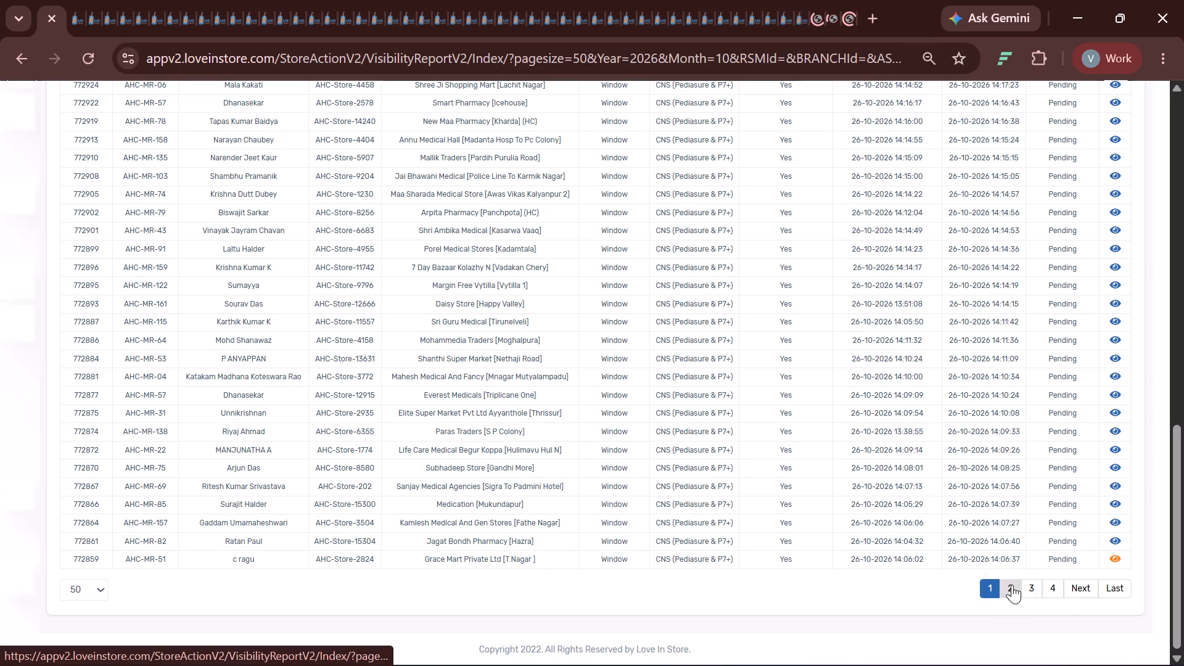
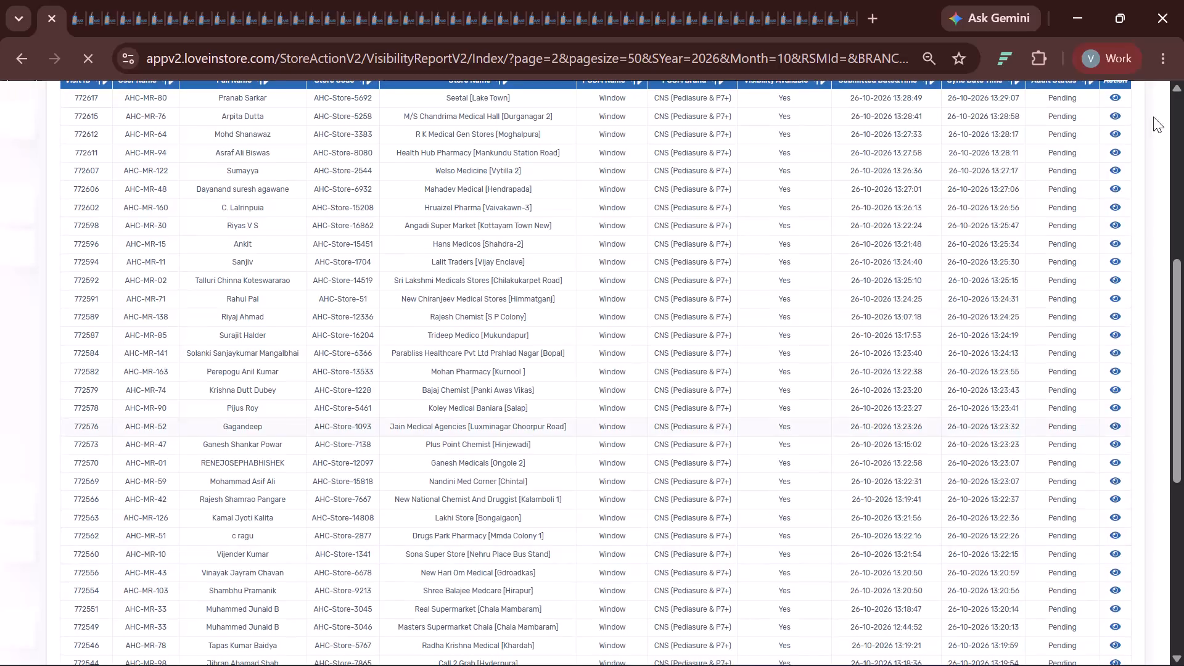
Open pending visits 772617 through 772589 in list order, skipping 772615, each in its own tab.
ctrl+click(1116, 99)
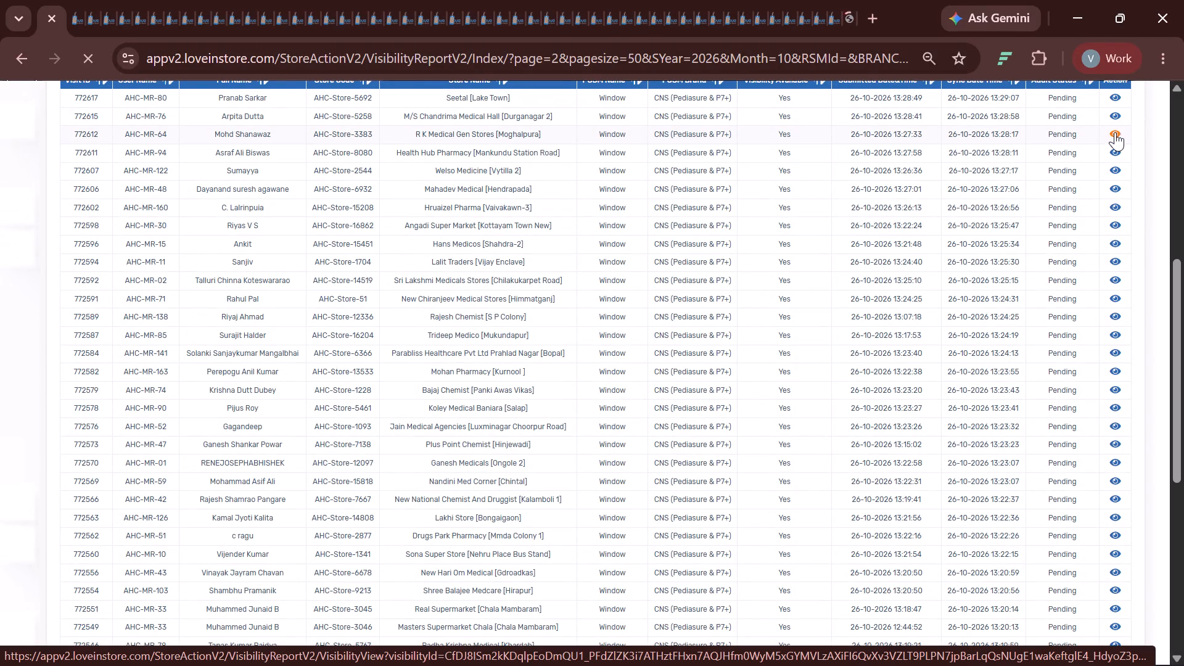
ctrl+click(1115, 133)
ctrl+click(1116, 159)
ctrl+click(1116, 154)
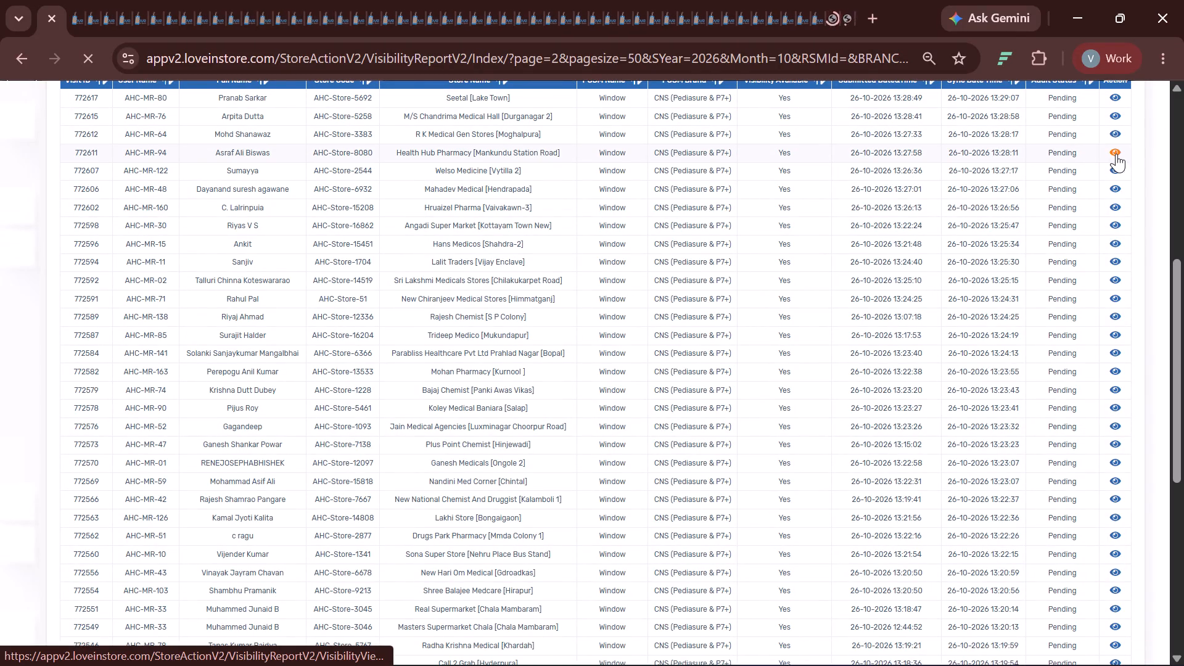
ctrl+click(1116, 171)
ctrl+click(1116, 188)
ctrl+click(1116, 205)
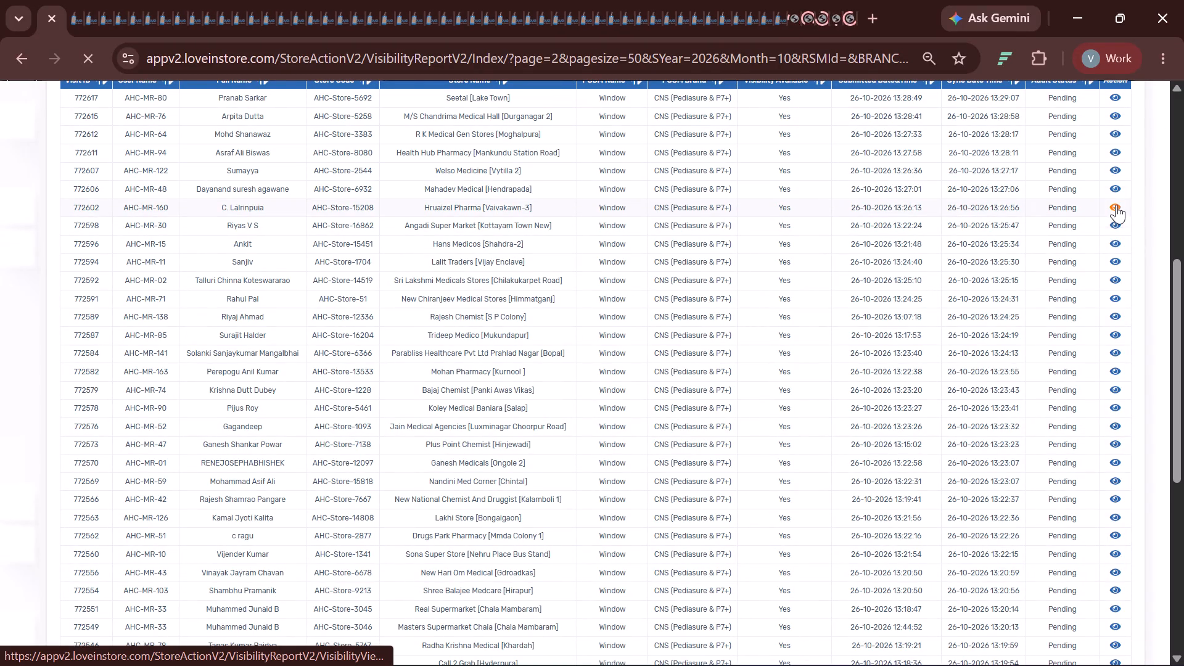
ctrl+click(1116, 225)
ctrl+click(1114, 247)
ctrl+click(1114, 263)
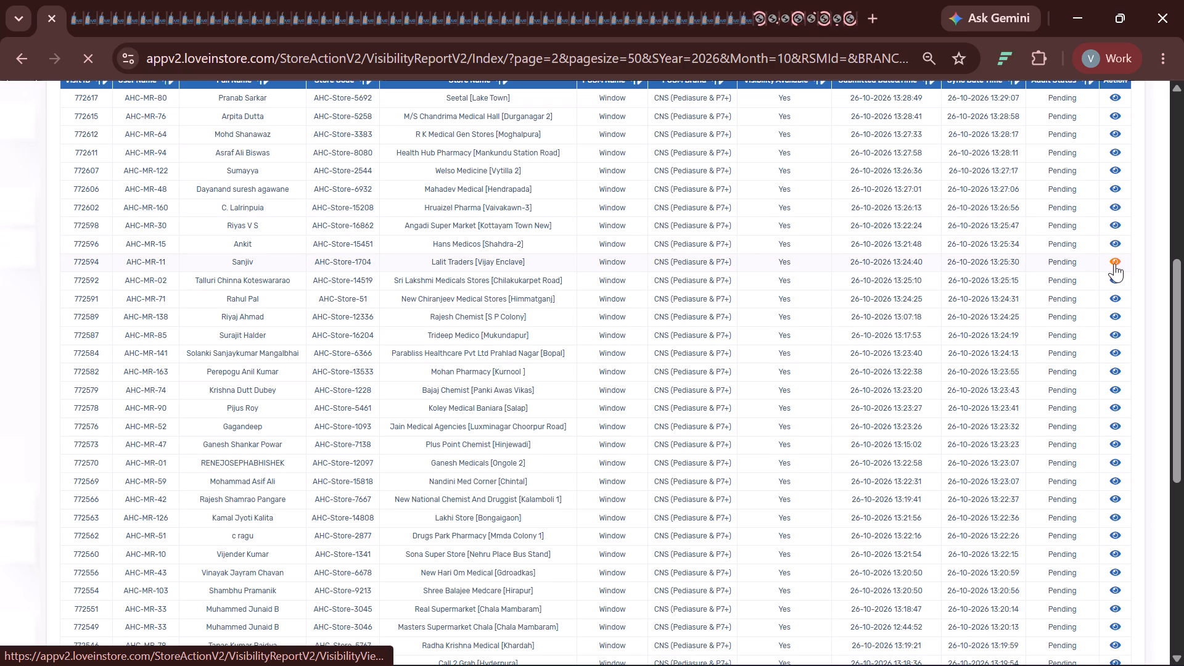
ctrl+click(1114, 279)
ctrl+click(1114, 296)
ctrl+click(1114, 314)
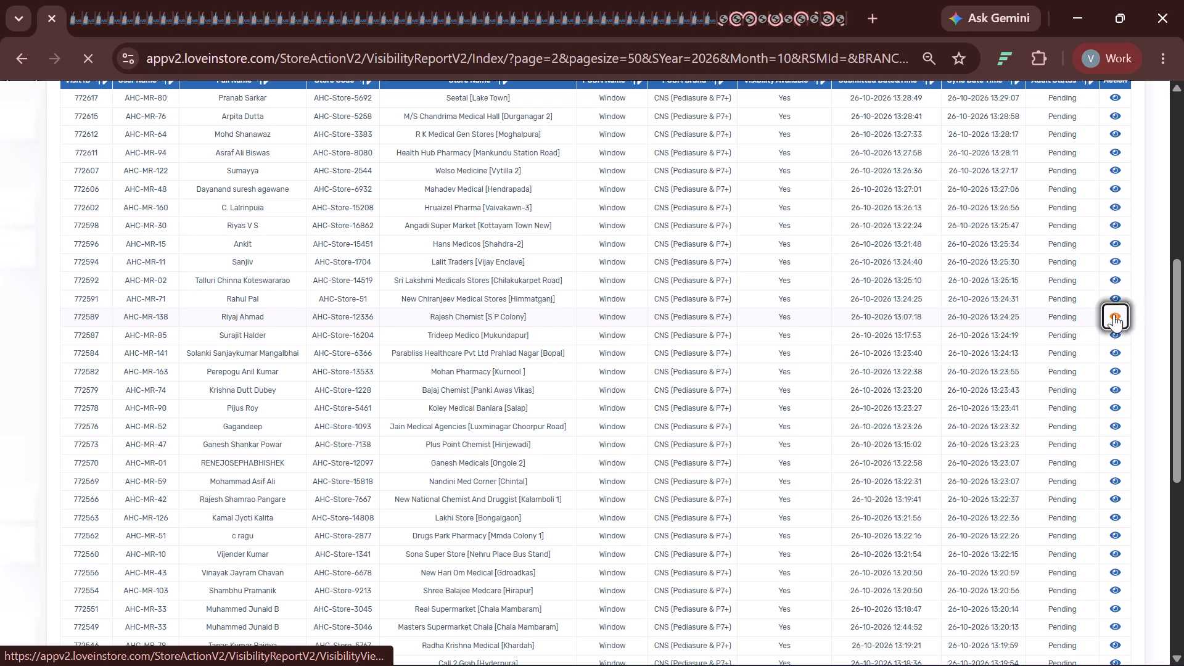
Open pending visits 772587 through 772569 in list order, each in its own tab.
ctrl+click(1114, 329)
ctrl+click(1114, 337)
ctrl+click(1116, 348)
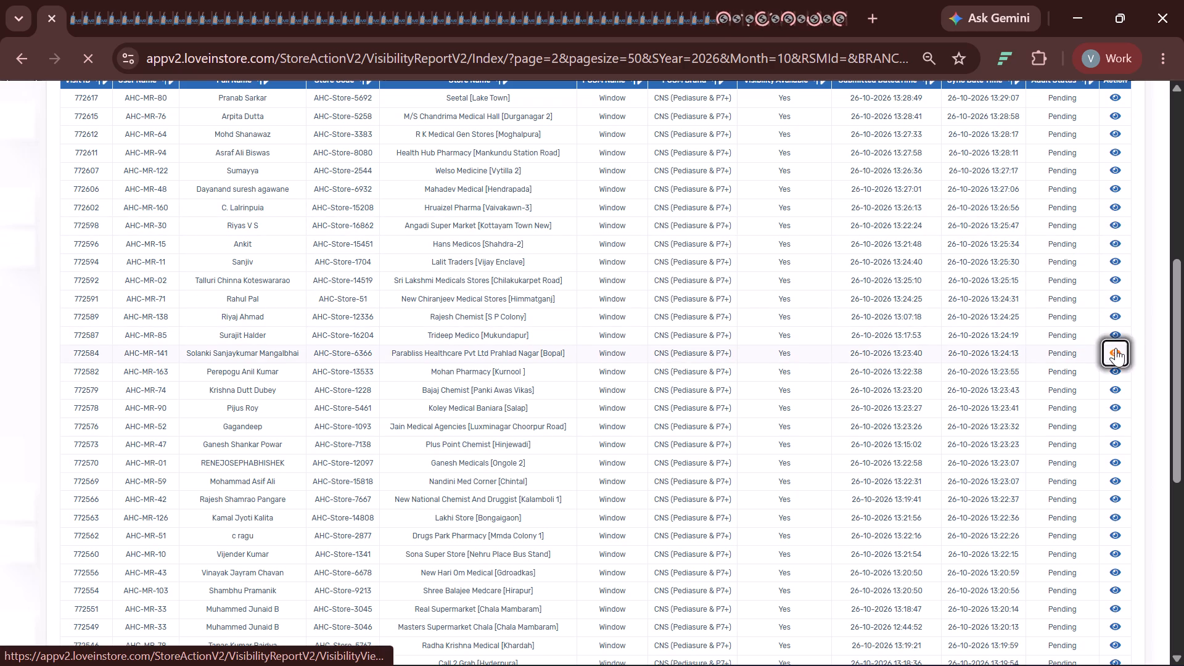
ctrl+click(1116, 369)
ctrl+click(1116, 387)
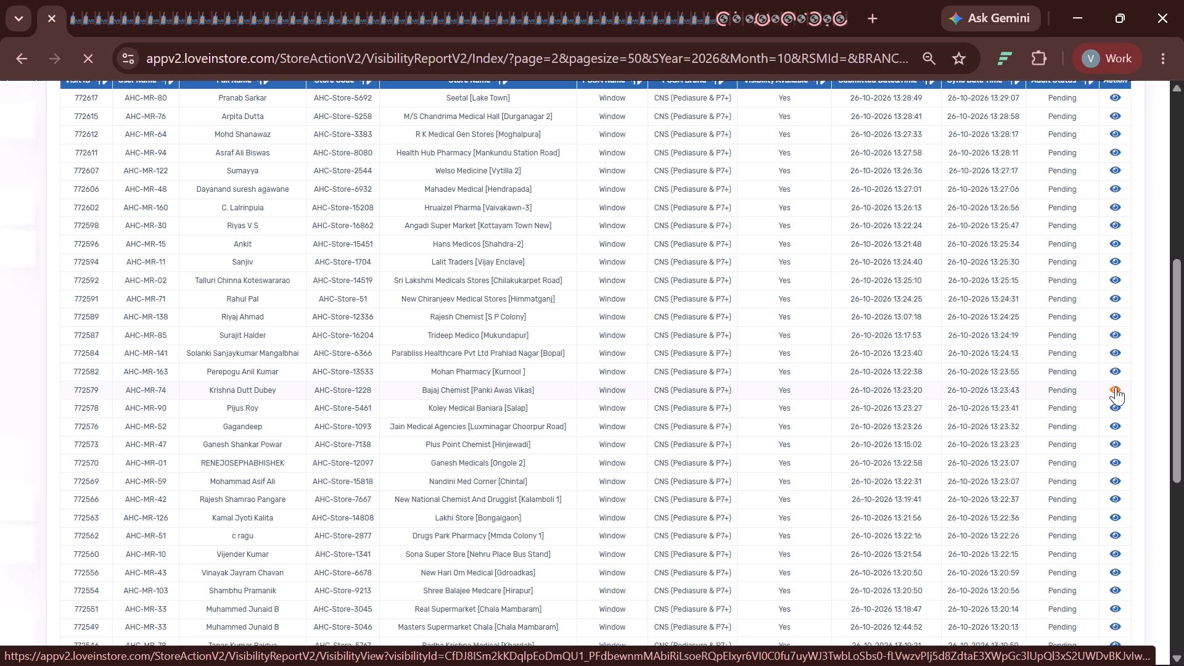
ctrl+click(1114, 412)
ctrl+click(1114, 429)
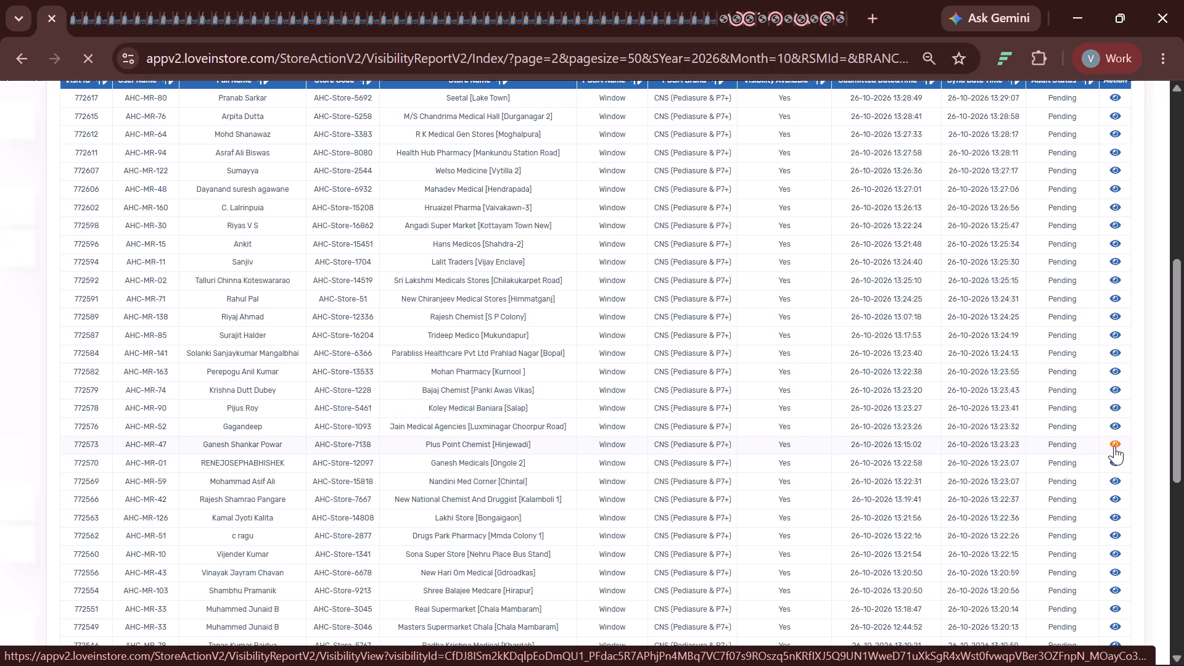
ctrl+click(1114, 446)
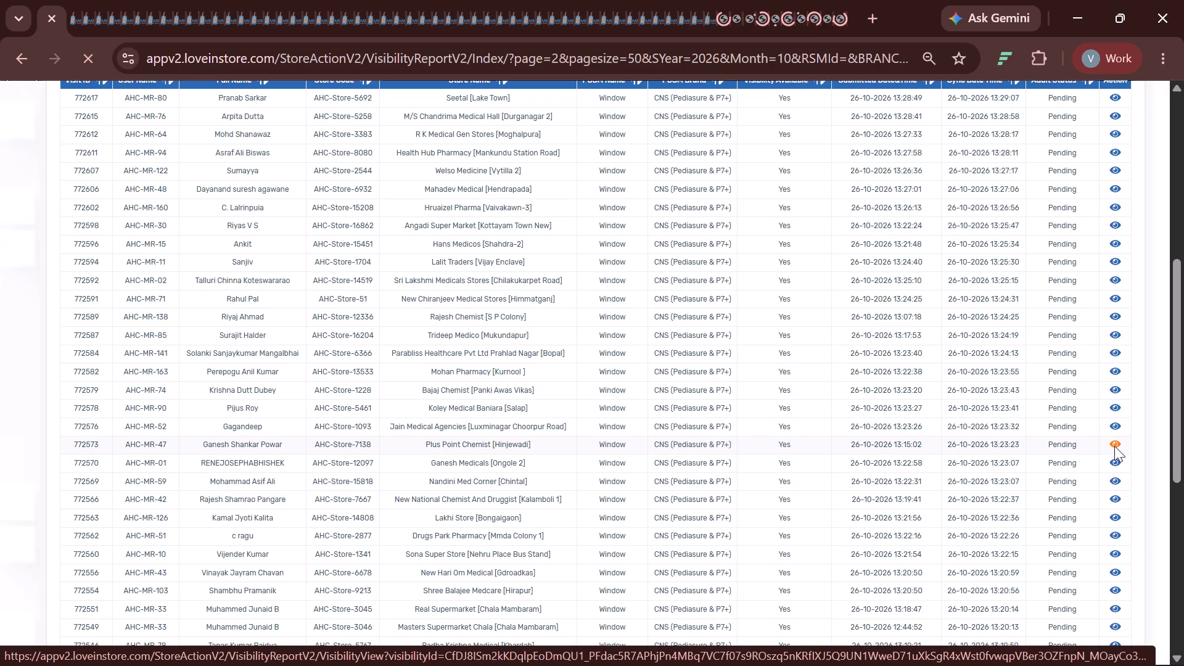
ctrl+click(1116, 467)
ctrl+click(1116, 479)
ctrl+click(1116, 501)
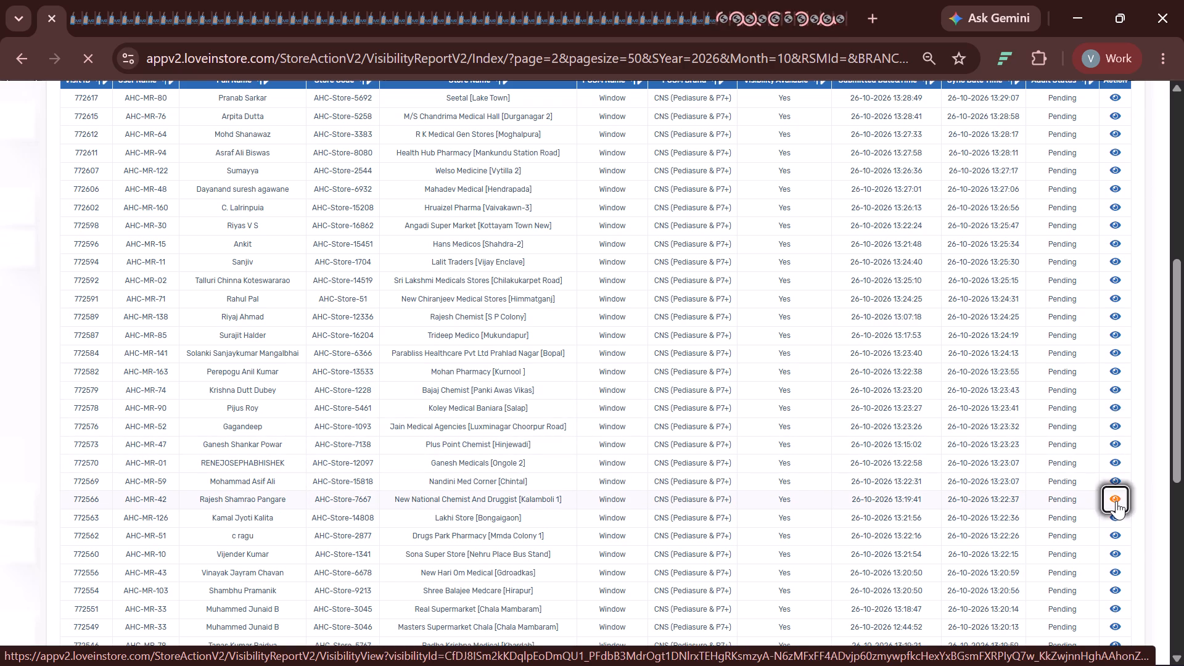
ctrl+click(1116, 517)
ctrl+click(1116, 533)
ctrl+click(1116, 551)
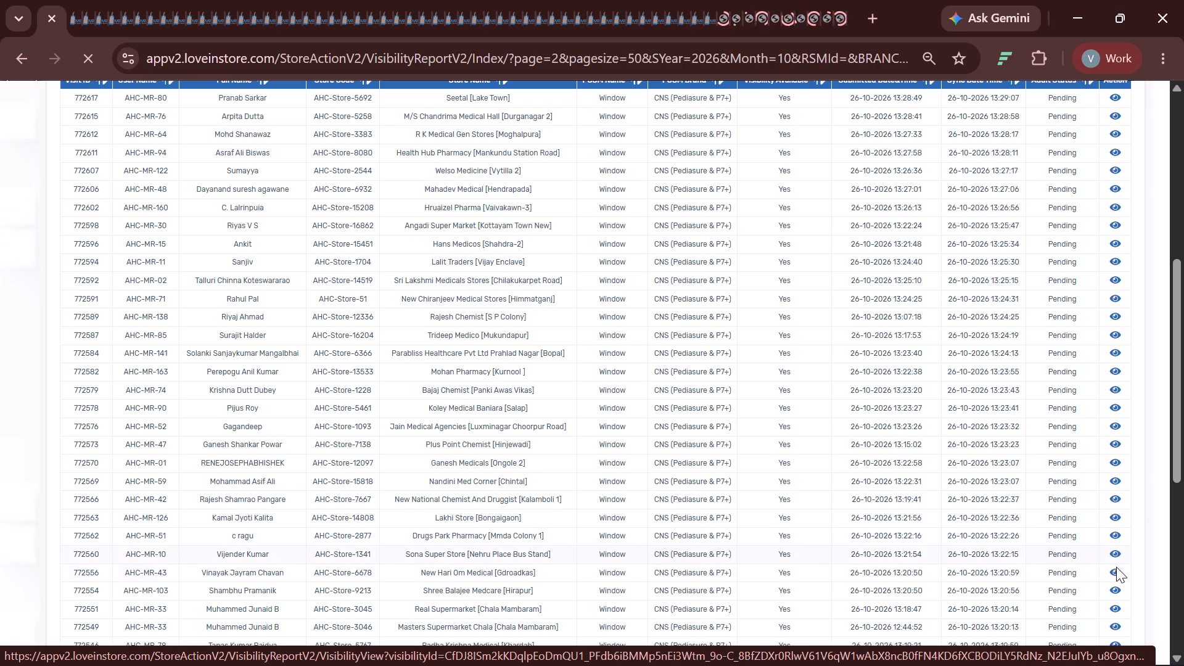
ctrl+click(1116, 570)
ctrl+click(1115, 595)
ctrl+click(1115, 610)
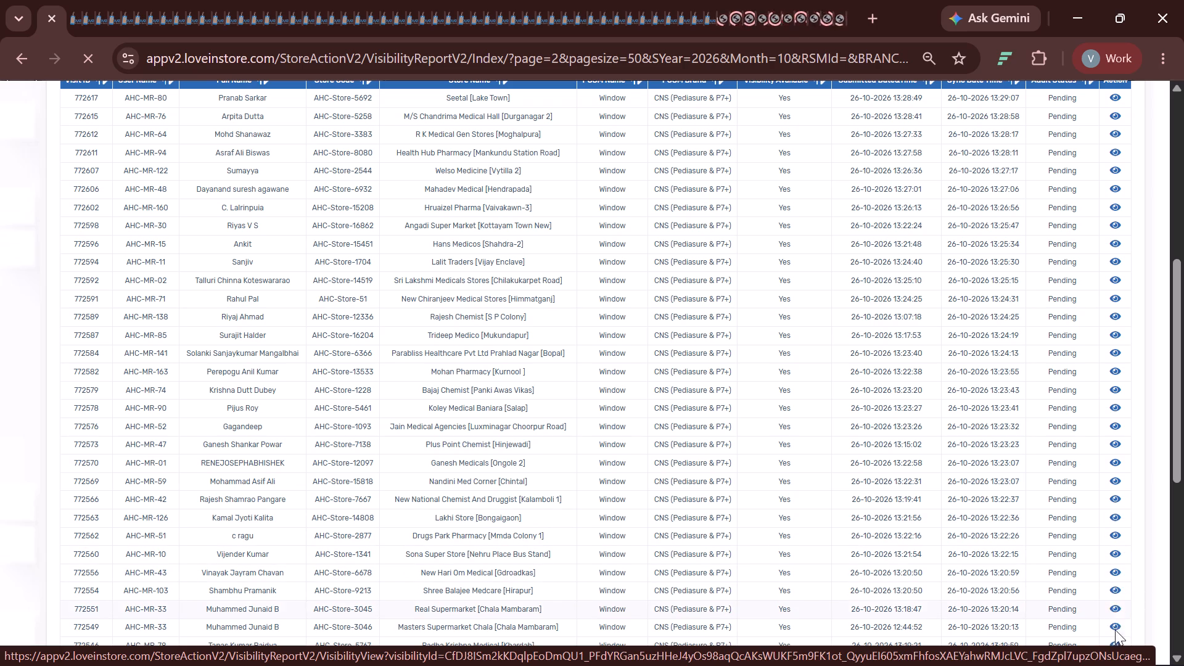
ctrl+click(1115, 630)
ctrl+click(1115, 644)
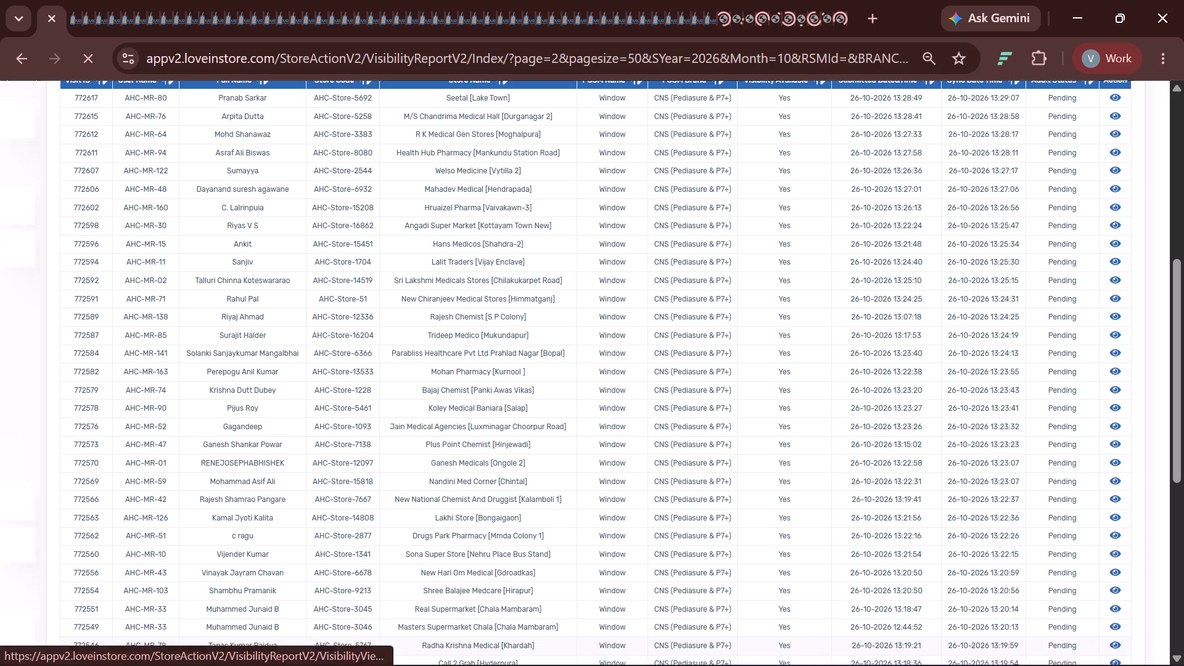
ctrl+double_click(1067, 644)
scroll(1084, 552, down, 6)
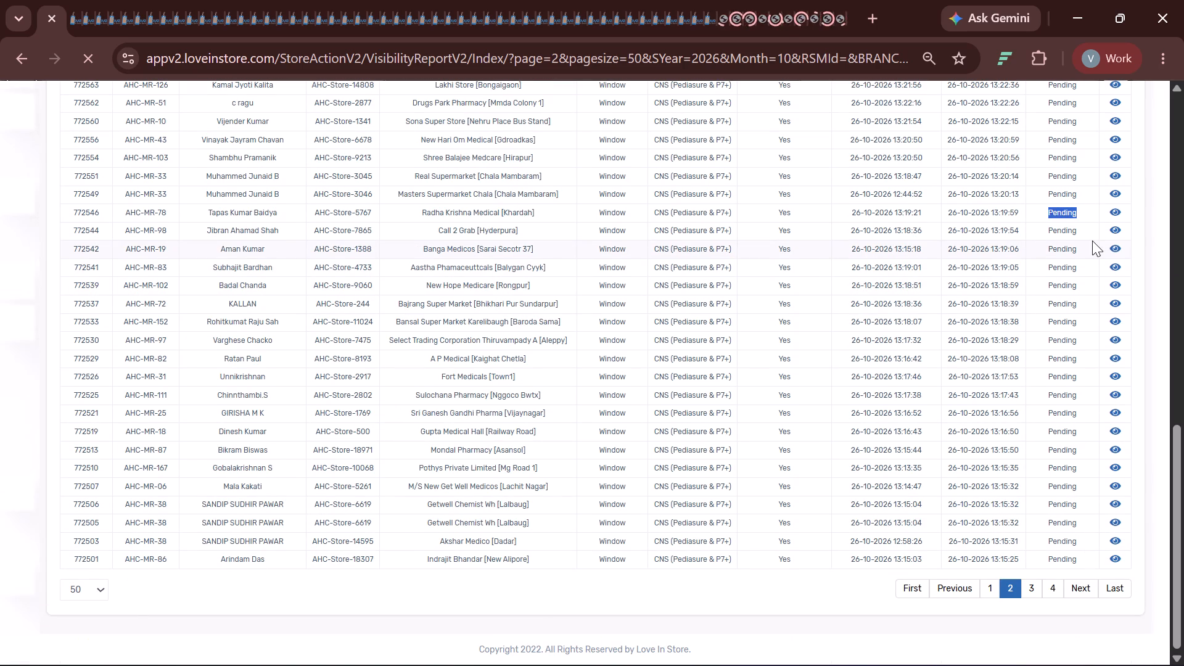
ctrl+click(1111, 229)
ctrl+click(1112, 244)
ctrl+click(1114, 264)
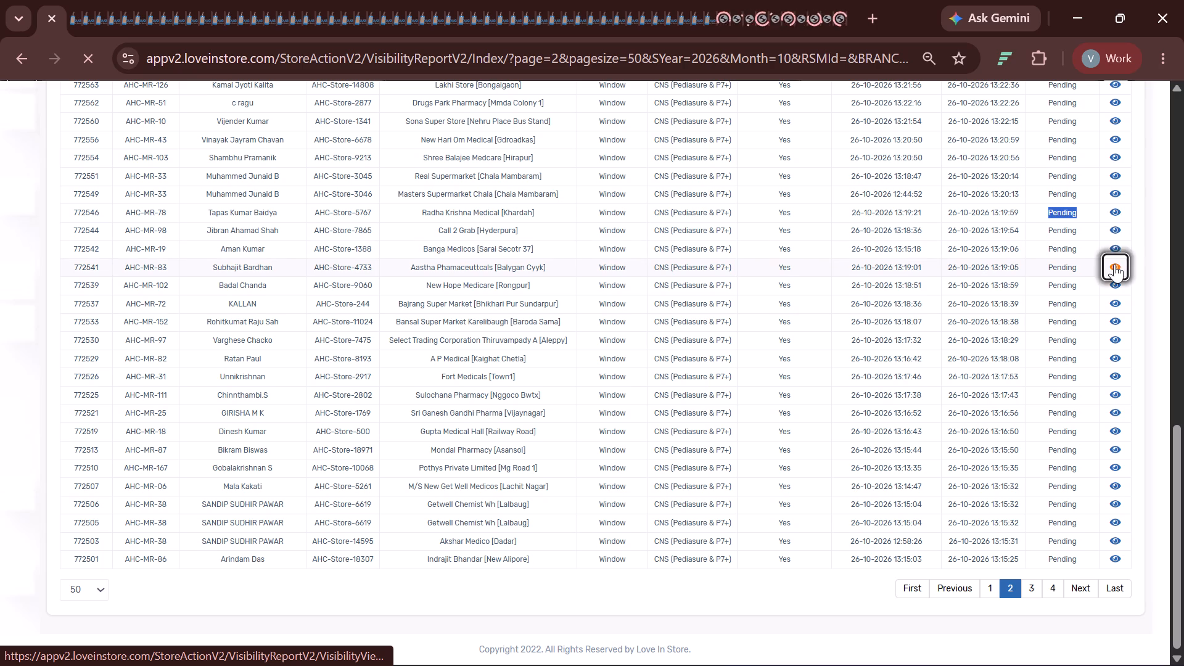
ctrl+click(1114, 290)
ctrl+drag(1118, 279, 1118, 292)
ctrl+click(1118, 292)
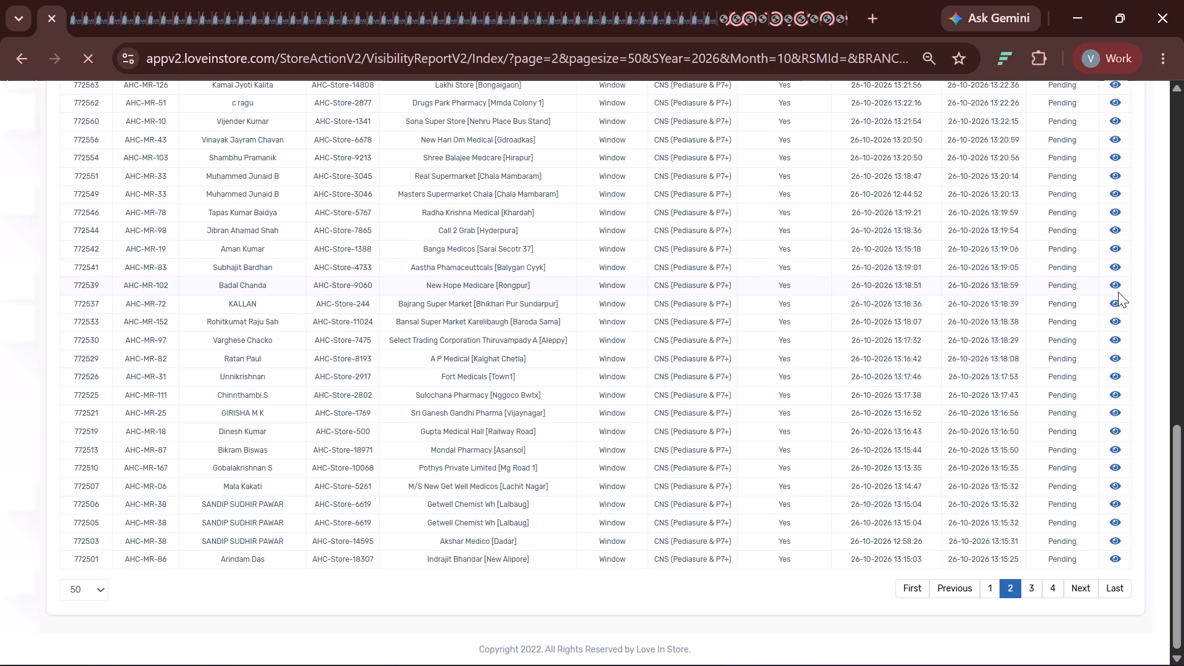
ctrl+click(1118, 286)
ctrl+click(1117, 300)
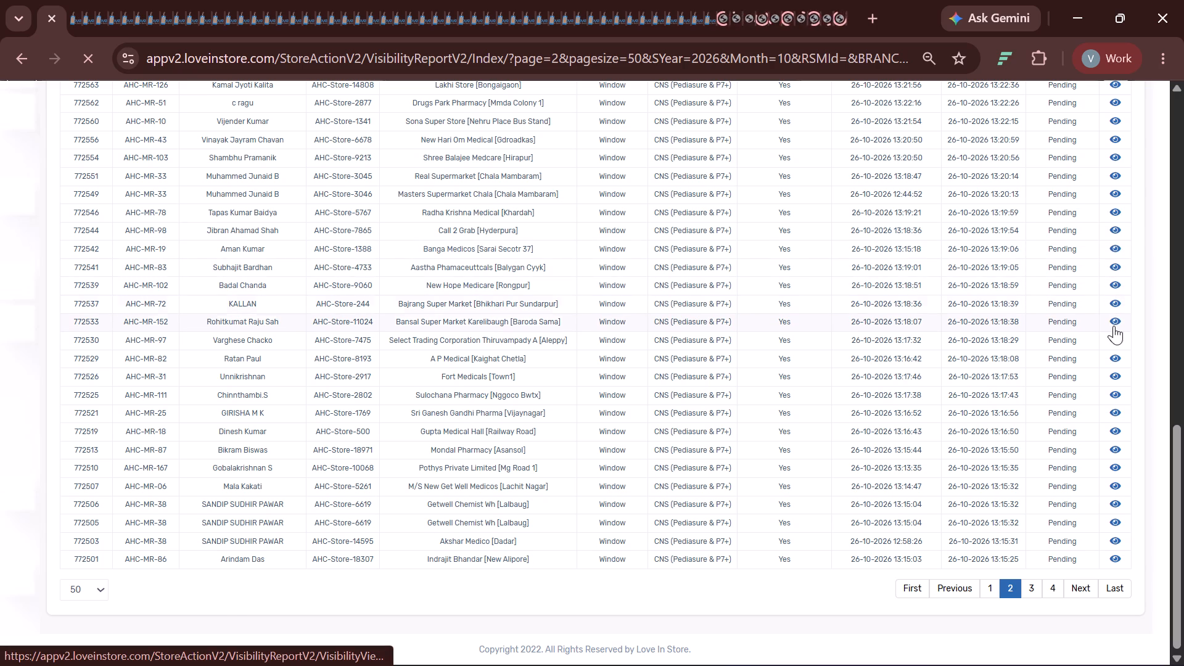
ctrl+click(1114, 326)
ctrl+click(1114, 338)
ctrl+click(1114, 351)
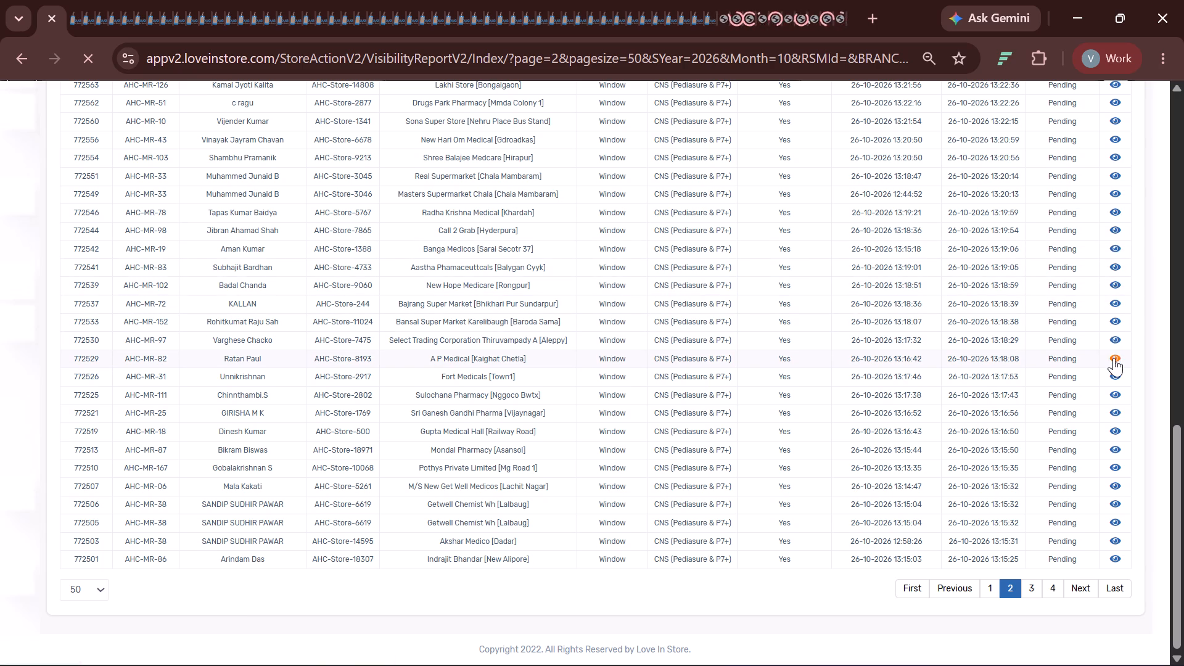
ctrl+click(1114, 358)
ctrl+click(1114, 377)
ctrl+click(1116, 397)
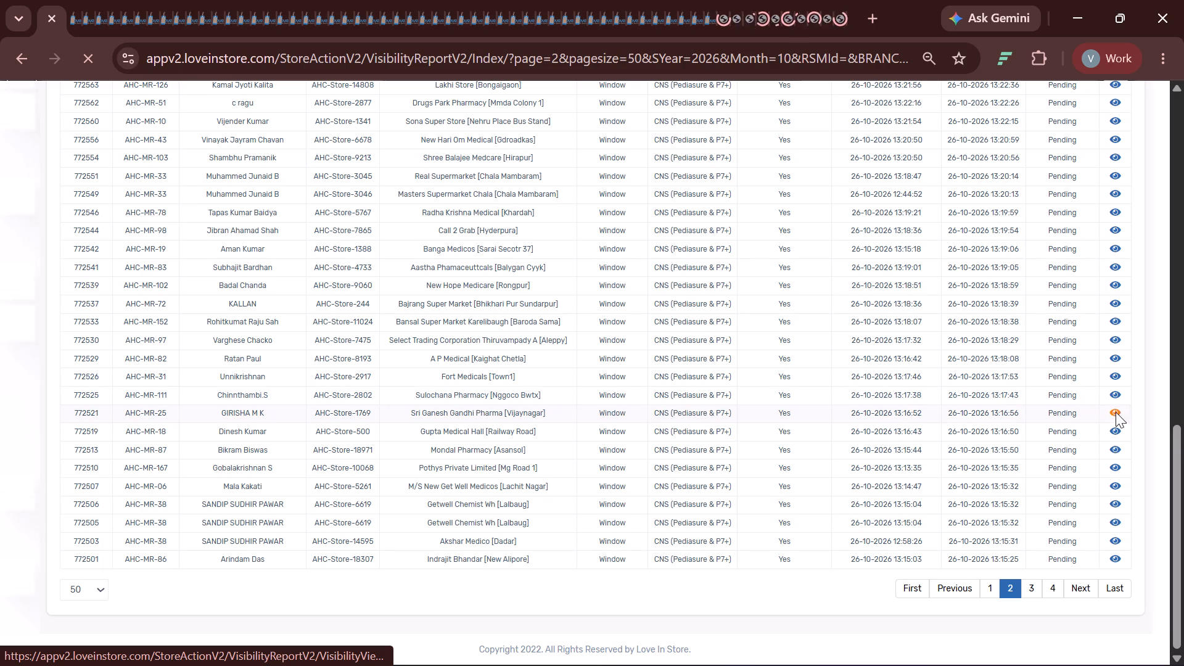
ctrl+click(1116, 412)
ctrl+click(1116, 433)
ctrl+click(1116, 446)
ctrl+click(1116, 465)
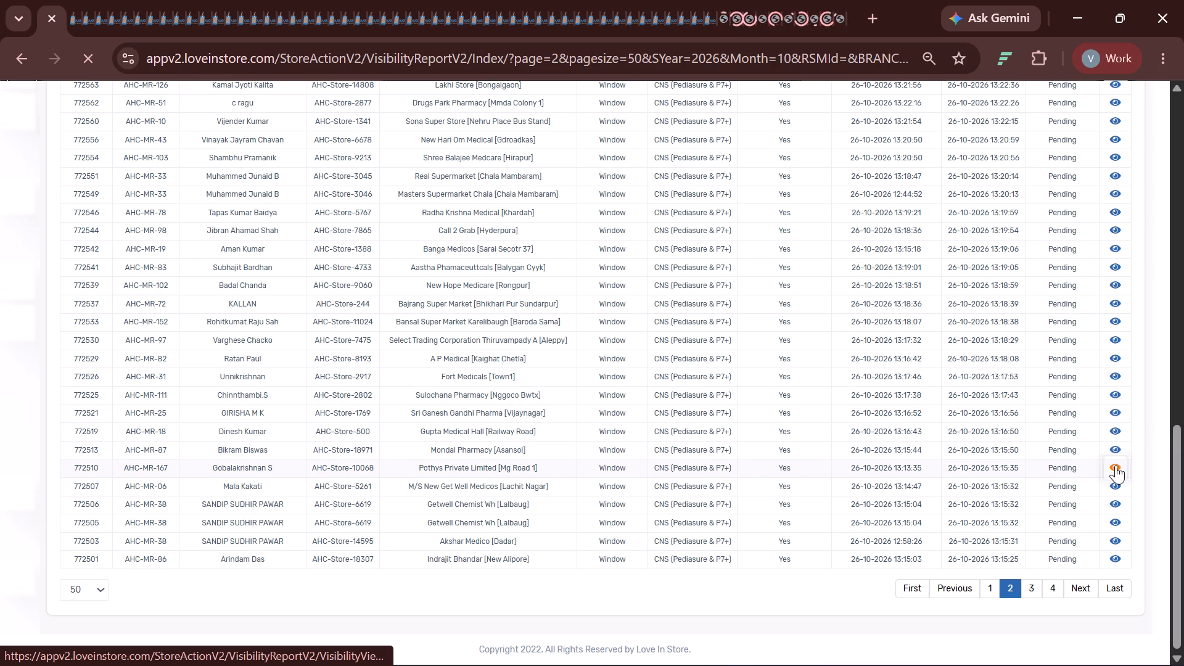
ctrl+click(1115, 483)
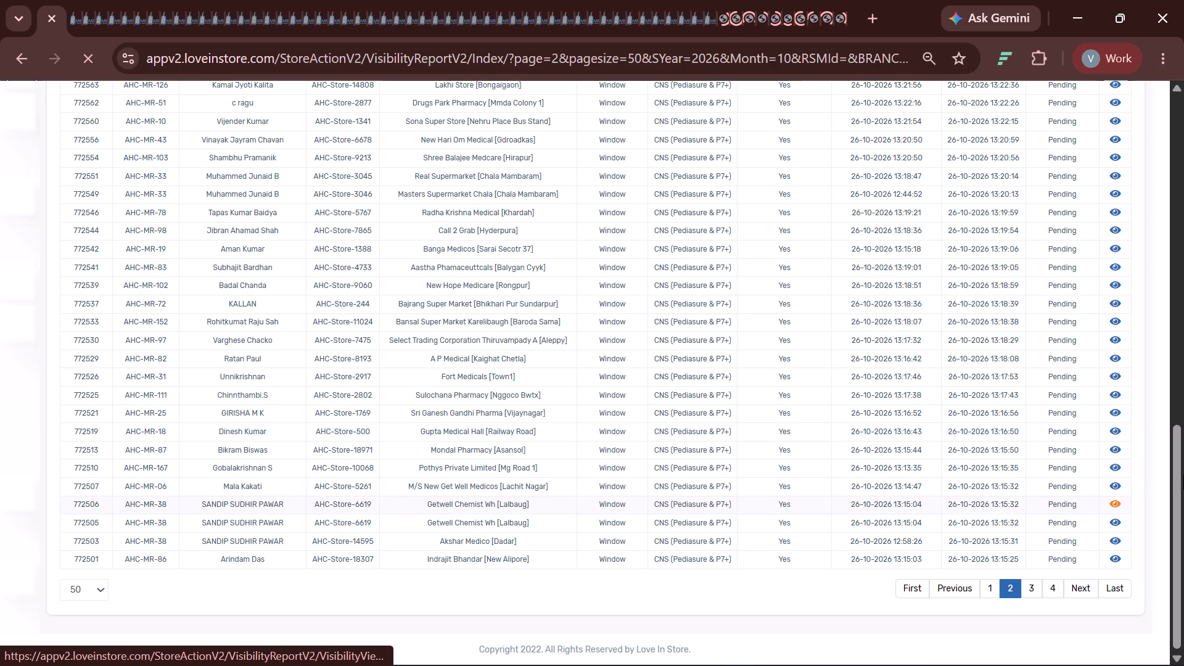
ctrl+click(1112, 525)
ctrl+click(1112, 538)
ctrl+click(1112, 555)
Audit visit 773175 with eye level No, the other questions Yes, shelf Yes (Silver & Gold) and 6 face-ups, and save it.
key(ctrl+Tab)
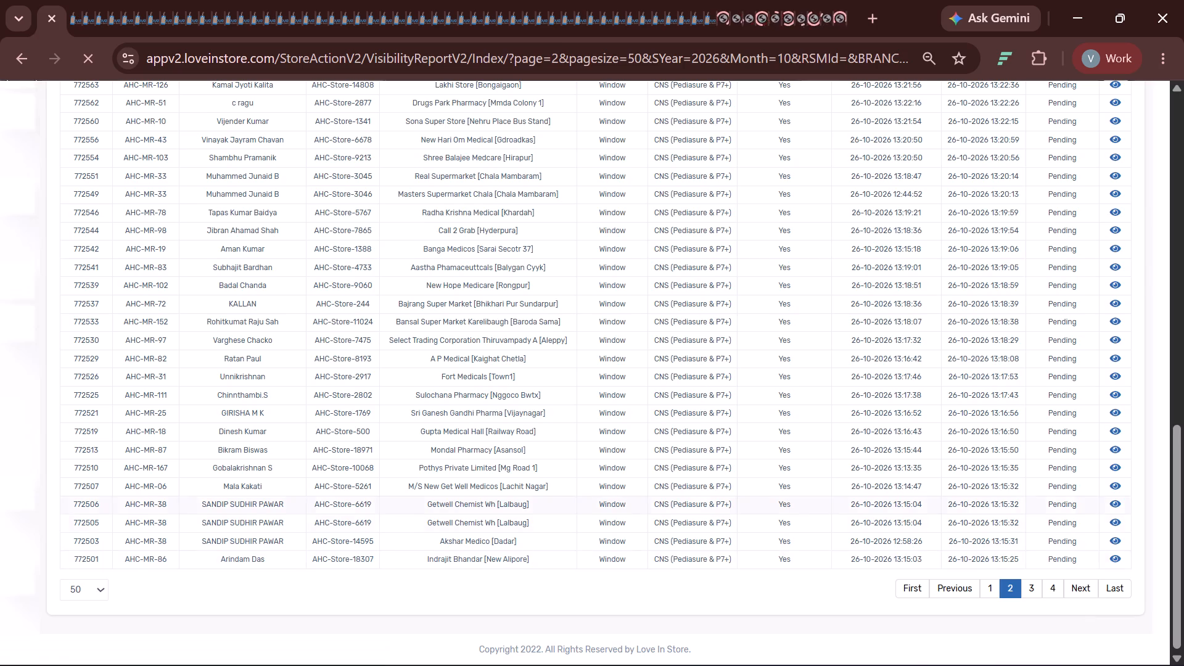
scroll(1003, 482, down, 4)
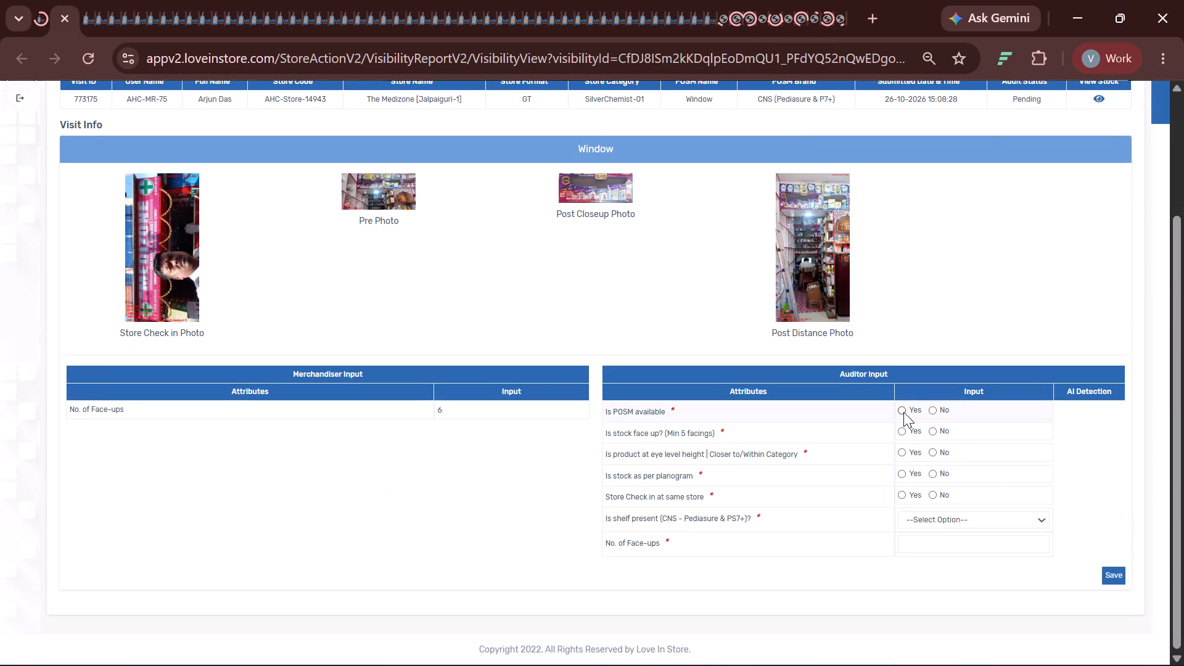
double_click(903, 412)
key(Tab)
key(space)
key(Tab)
key(Right)
key(Tab)
key(space)
key(Tab)
key(space)
key(Tab)
key(Right)
key(Tab)
key(6)
key(Tab)
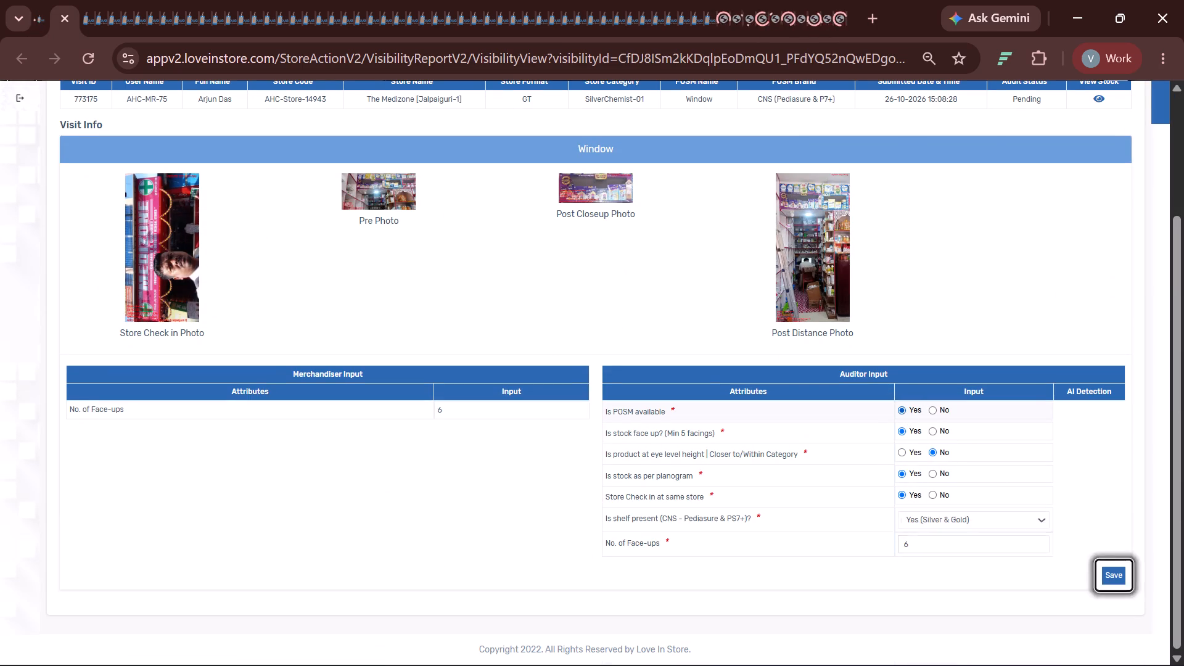
key(space)
Audit visit 773113 with POSM available and eye level No, other questions Yes, shelf Yes (Silver & Gold) and 5 face-ups, and save it.
key(ctrl+Tab)
scroll(903, 412, down, 5)
click(903, 412)
key(Right)
key(Tab)
key(space)
key(Tab)
key(Right)
key(Tab)
key(space)
key(Tab)
key(space)
key(Tab)
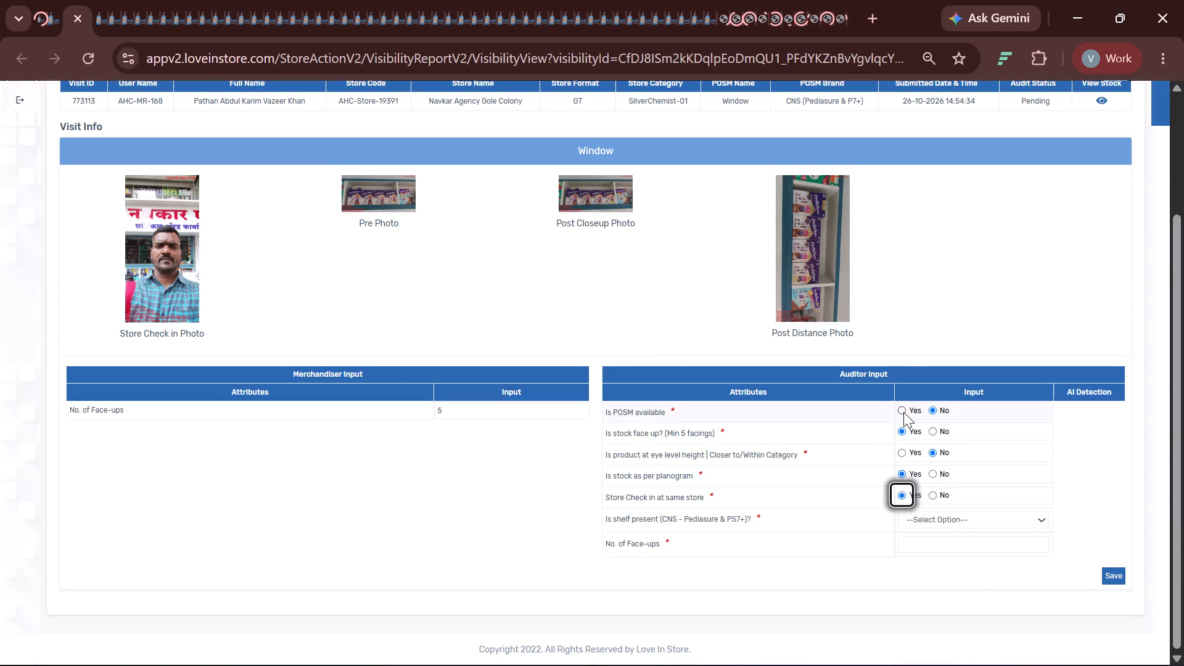
key(Right)
key(Tab)
key(5)
key(Tab)
key(space)
Audit visit 773058 with stock face up and eye level No, other questions Yes, shelf Yes (Silver & Gold) and 3 face-ups, and save.
key(ctrl+Tab)
double_click(903, 412)
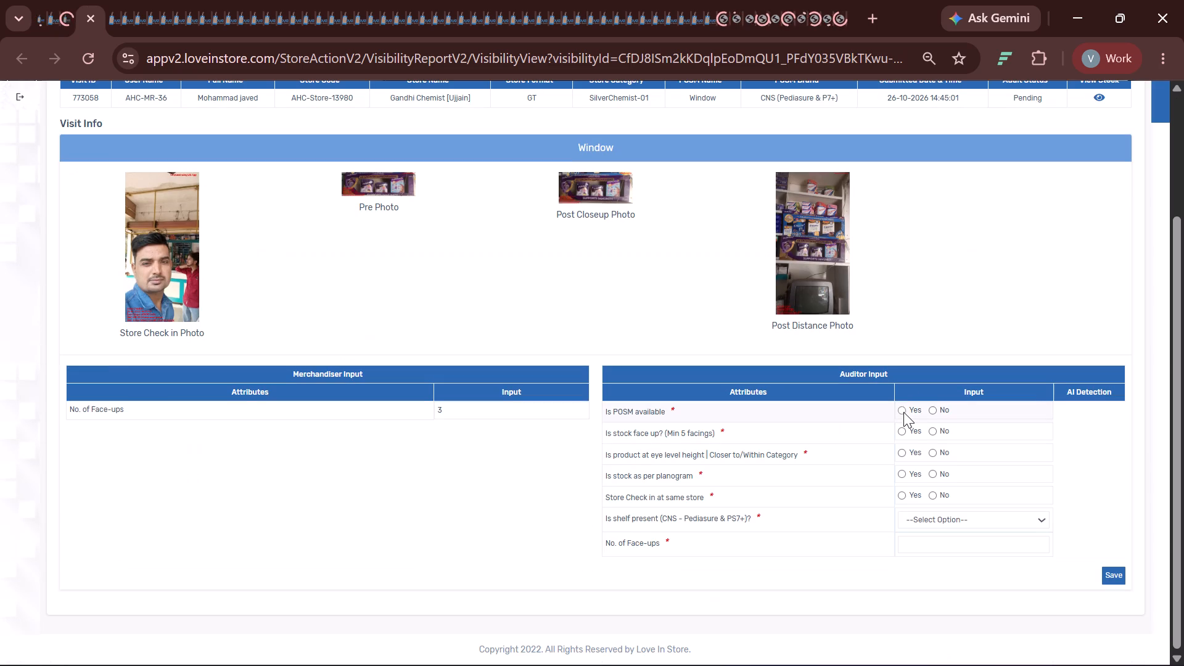
key(Tab)
key(Right)
key(Tab)
key(Right)
key(Tab)
key(space)
key(Tab)
key(space)
key(Tab)
key(Right)
key(Tab)
key(3)
key(Tab)
key(space)
Audit visit 772971 with stock face up and eye level No, other questions Yes, shelf Yes (Silver & Gold) and 2 face-ups, and save.
key(ctrl+Tab)
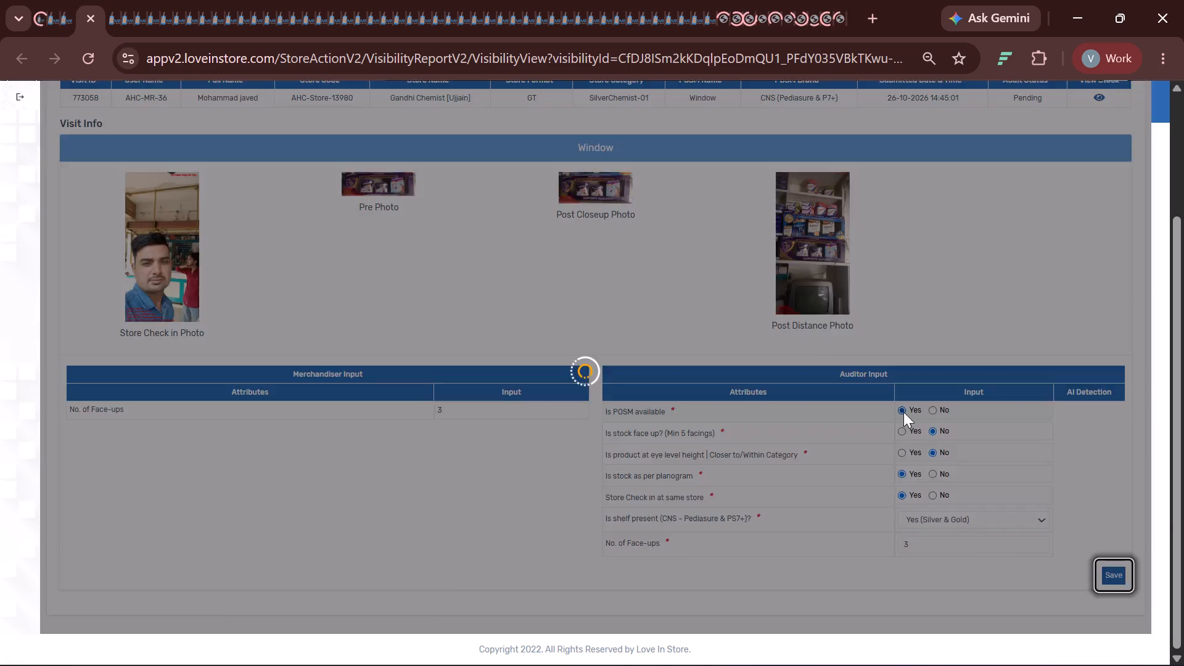
scroll(903, 412, down, 3)
click(903, 412)
key(Tab)
key(space)
key(Tab)
key(Right)
key(Tab)
key(Tab)
key(Tab)
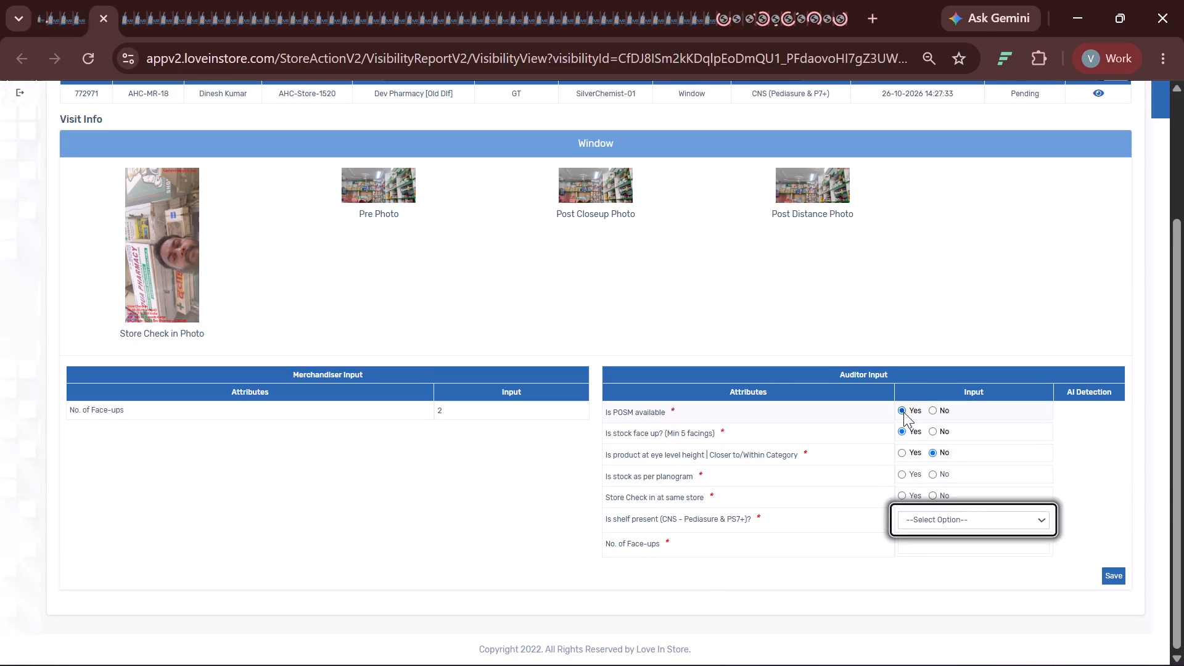
key(shift+Tab)
key(shift+Tab)
key(shift+Tab)
key(shift+Tab)
key(Right)
key(Tab)
key(space)
key(Tab)
key(space)
key(Tab)
key(space)
key(Tab)
key(Right)
key(shift+Tab)
key(shift+Tab)
key(space)
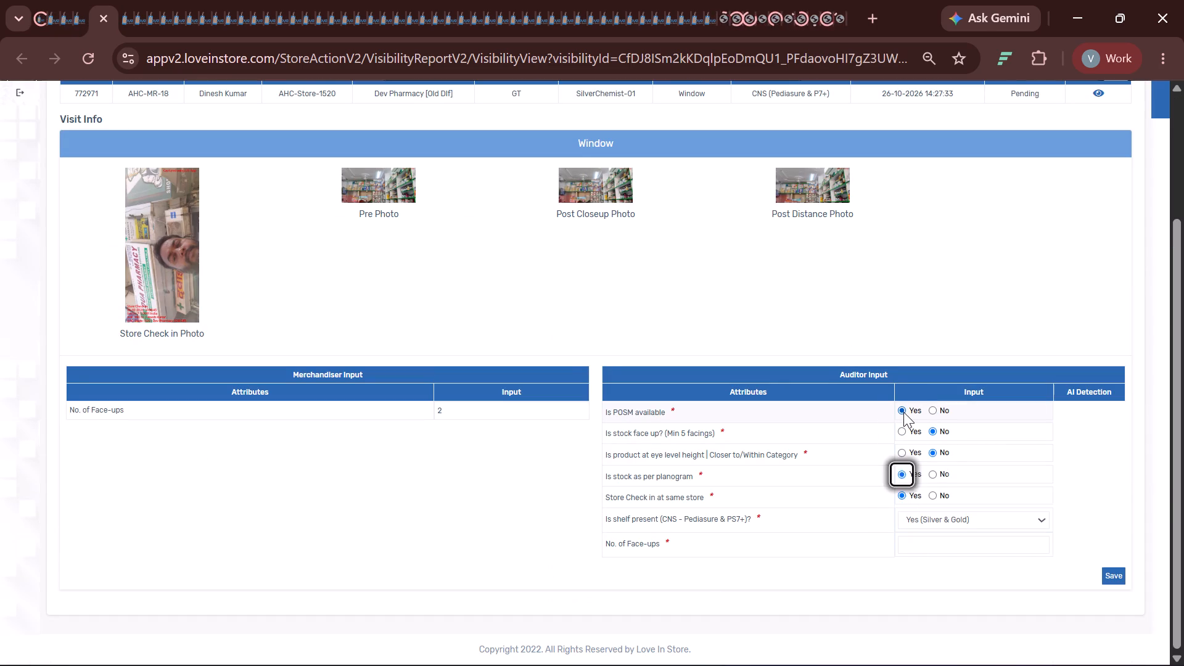
key(Tab)
key(Tab)
key(Tab)
key(2)
key(Tab)
key(space)
Audit visit 772968 with eye level No, the other questions Yes, shelf Yes (Silver & Gold) and 5 face-ups, and save it.
key(ctrl+Tab)
scroll(903, 412, down, 3)
click(903, 412)
key(Tab)
key(space)
key(Tab)
key(Right)
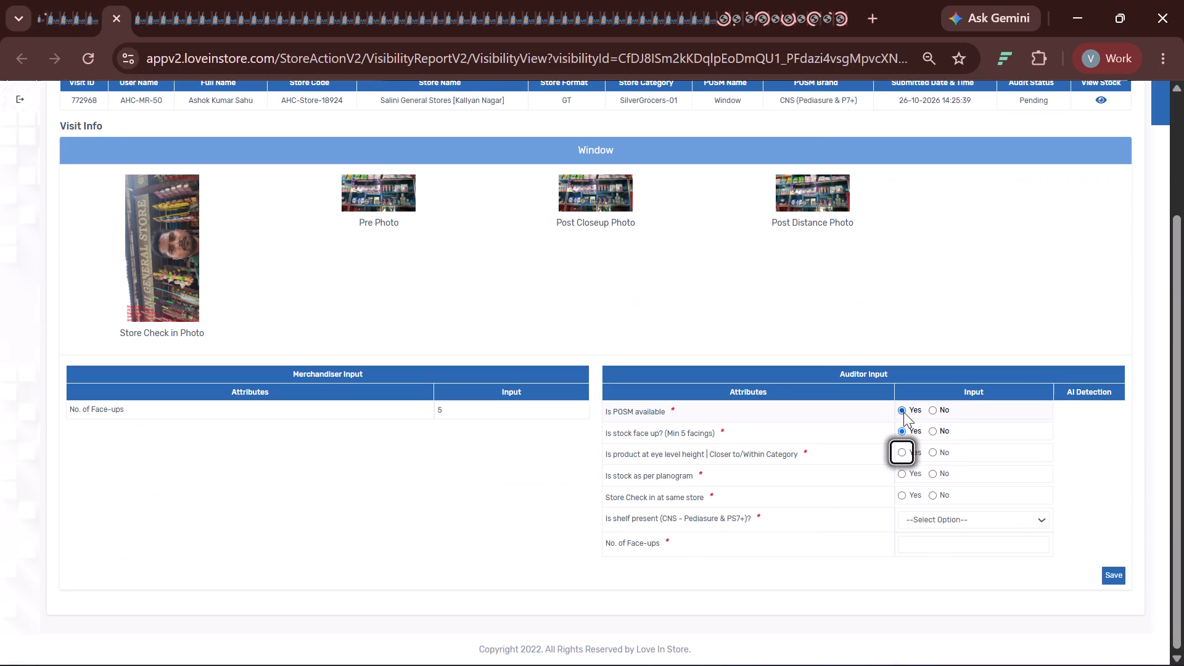
key(Tab)
key(space)
key(Tab)
key(space)
key(Tab)
key(Right)
key(Tab)
key(5)
key(Tab)
key(space)
Audit visit 772964 with all five questions Yes, shelf Yes (Samrat Supreme) and 8 face-ups, and save it.
key(ctrl+Tab)
scroll(903, 412, down, 2)
click(903, 412)
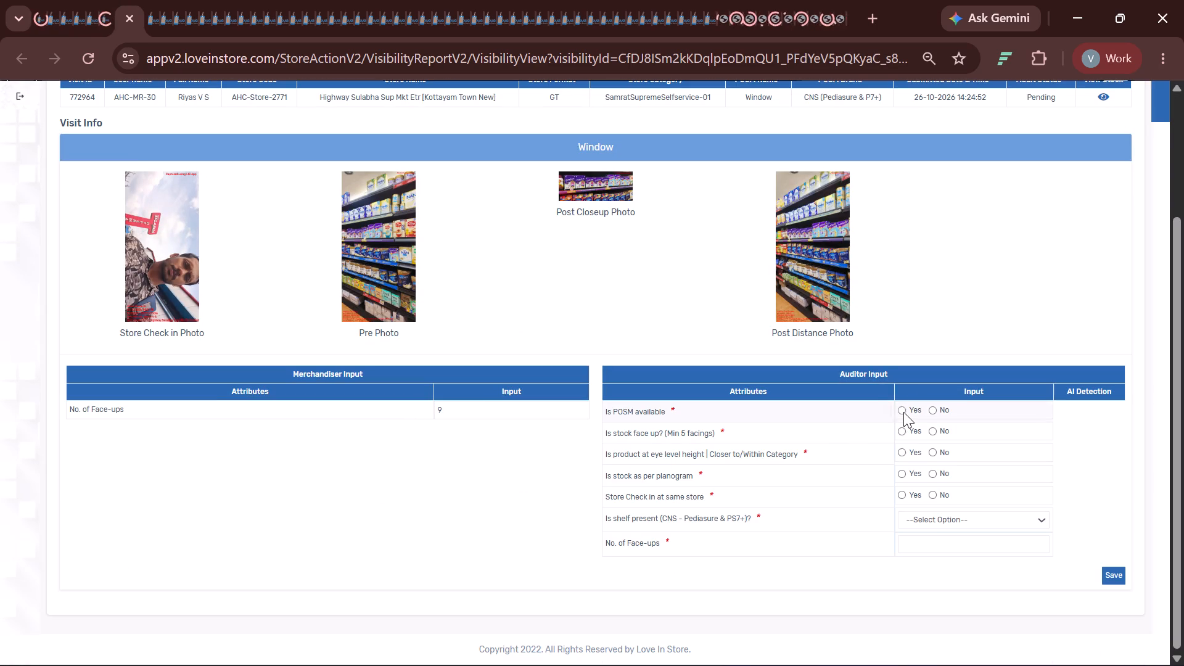
key(Tab)
key(space)
key(Tab)
key(space)
key(Tab)
key(space)
key(Tab)
key(space)
key(Tab)
key(Right)
key(Right)
key(Right)
key(Right)
key(Right)
key(Tab)
key(8)
key(Tab)
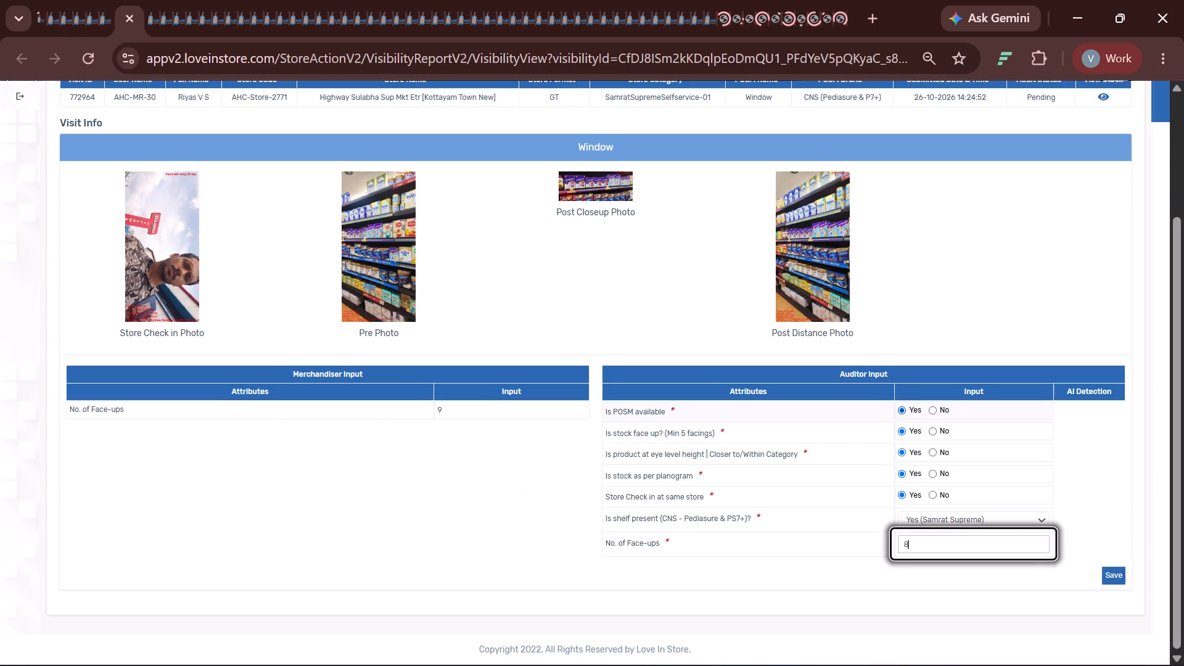
key(space)
Audit visit 772961 with eye level No, the other questions Yes, shelf Yes (Silver & Gold) and 6 face-ups, and save it.
key(ctrl+Tab)
scroll(903, 412, down, 3)
click(903, 412)
key(Tab)
key(space)
key(Tab)
key(Right)
key(Tab)
key(space)
key(Tab)
key(Right)
key(shift+Tab)
key(space)
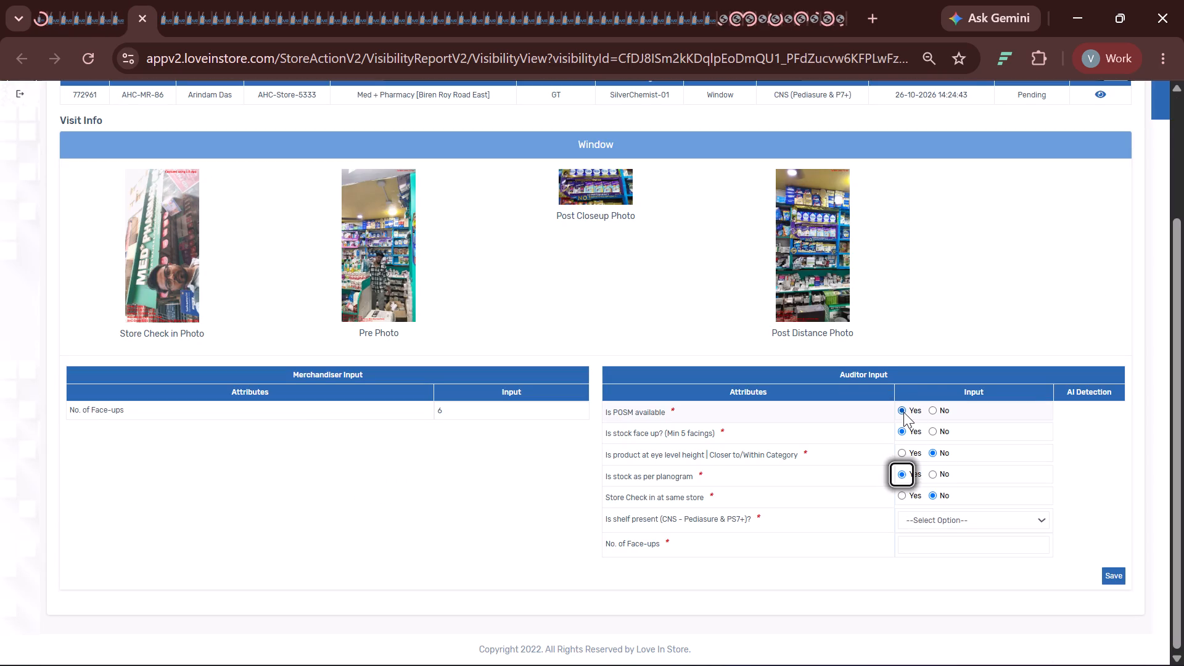
key(Right)
key(Tab)
key(Right)
key(shift+Tab)
key(Right)
key(Tab)
key(Tab)
key(Right)
key(Tab)
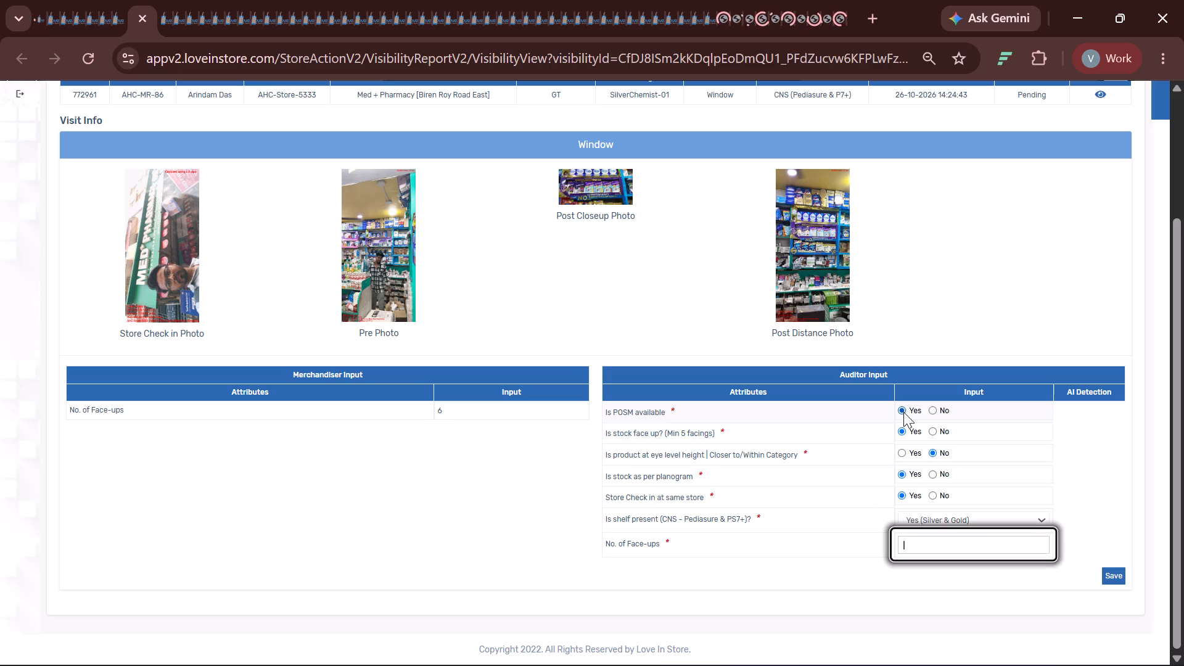
key(6)
key(Tab)
key(space)
Audit visit 772960 with stock face up and eye level No, other questions Yes, shelf Yes (Platinum Stores) and 3 face-ups, and save.
key(ctrl+Tab)
scroll(903, 412, down, 3)
double_click(903, 412)
scroll(903, 412, down, 2)
double_click(903, 412)
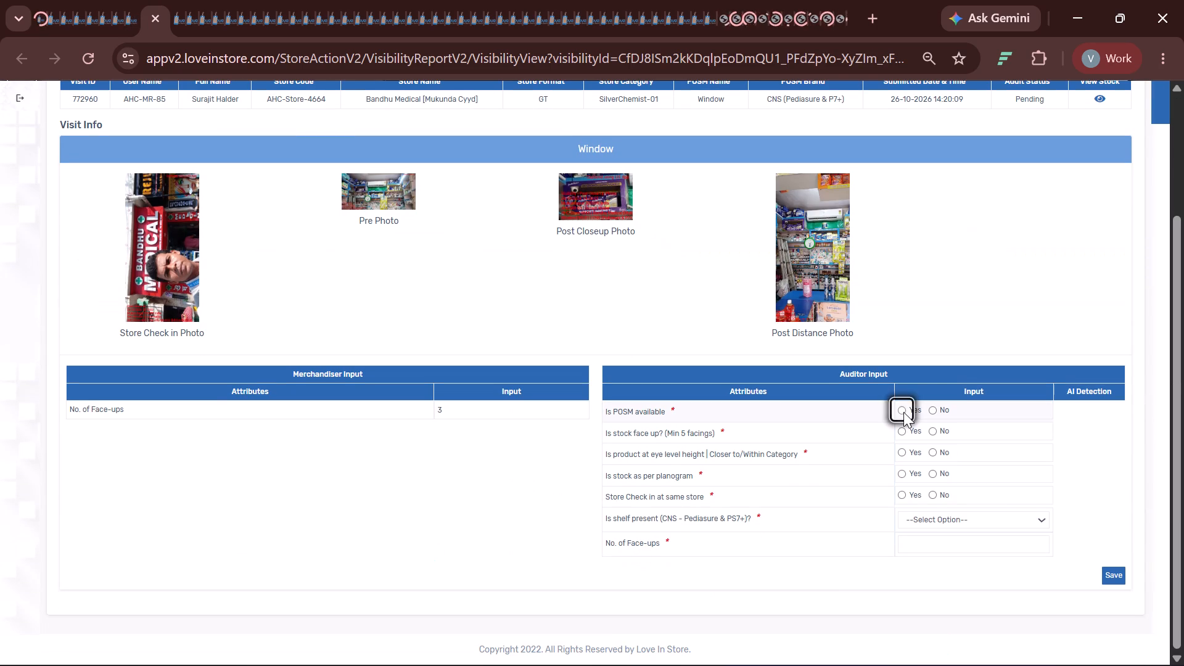
key(Tab)
key(Right)
key(Tab)
key(Right)
key(Tab)
key(space)
key(Tab)
key(space)
key(Tab)
key(Right)
key(Right)
key(Tab)
key(3)
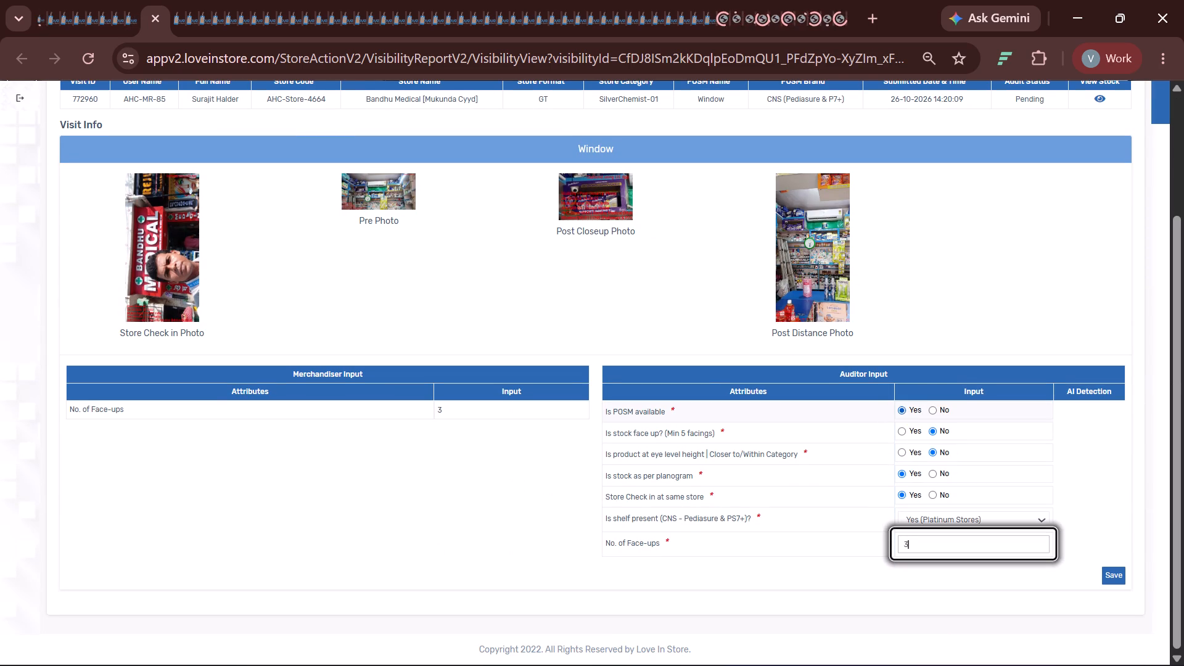
key(Tab)
key(space)
Audit visit 772958 with eye level No, the other questions Yes, shelf Yes (Silver & Gold) and 5 face-ups, and save it.
key(ctrl+Tab)
scroll(903, 412, down, 3)
click(903, 412)
key(Tab)
key(space)
key(Tab)
key(Right)
key(Tab)
key(space)
key(Tab)
key(Tab)
key(Right)
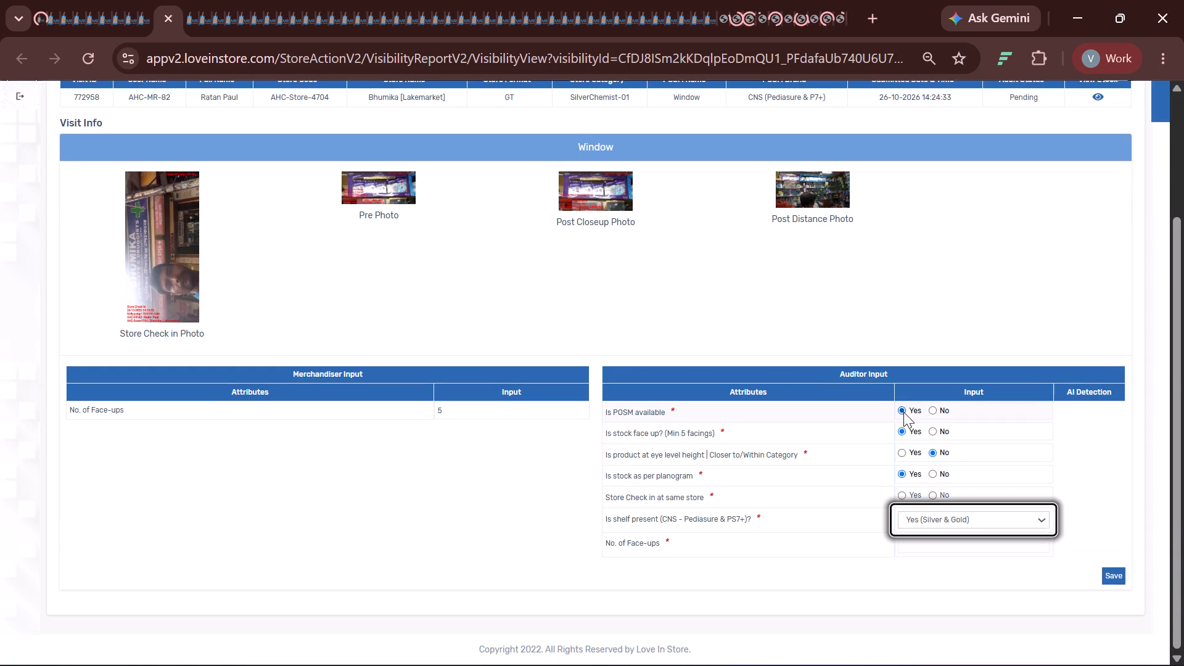
key(shift+Tab)
key(space)
key(Tab)
key(Tab)
key(5)
key(Tab)
key(space)
Audit visit 772955 with stock face up and eye level No, other questions Yes, shelf Yes (Silver & Gold) and 3 face-ups, and save.
key(ctrl+Tab)
scroll(903, 412, down, 2)
click(903, 412)
key(Tab)
key(Right)
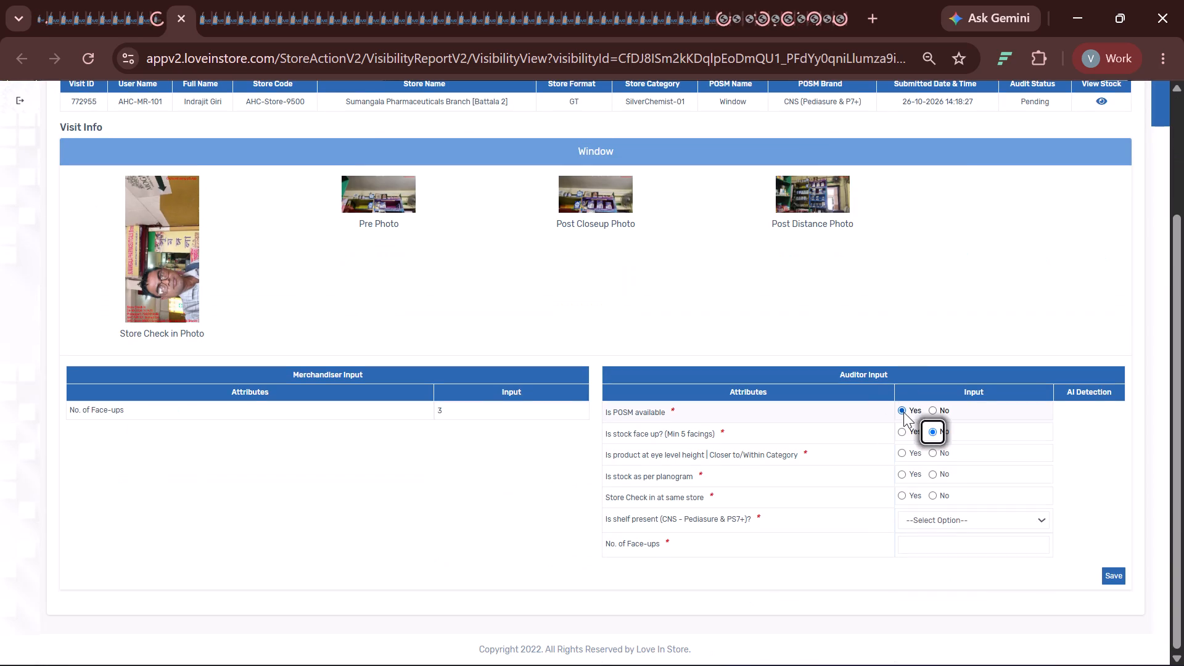
key(Tab)
key(Right)
key(Tab)
key(space)
key(Tab)
key(space)
key(Tab)
key(Right)
key(Tab)
key(3)
key(Tab)
key(space)
Audit visit 772954 with stock face up and eye level No, other questions Yes, shelf Yes (Silver & Gold) and 1 face-up, and save.
key(ctrl+Tab)
scroll(903, 412, down, 3)
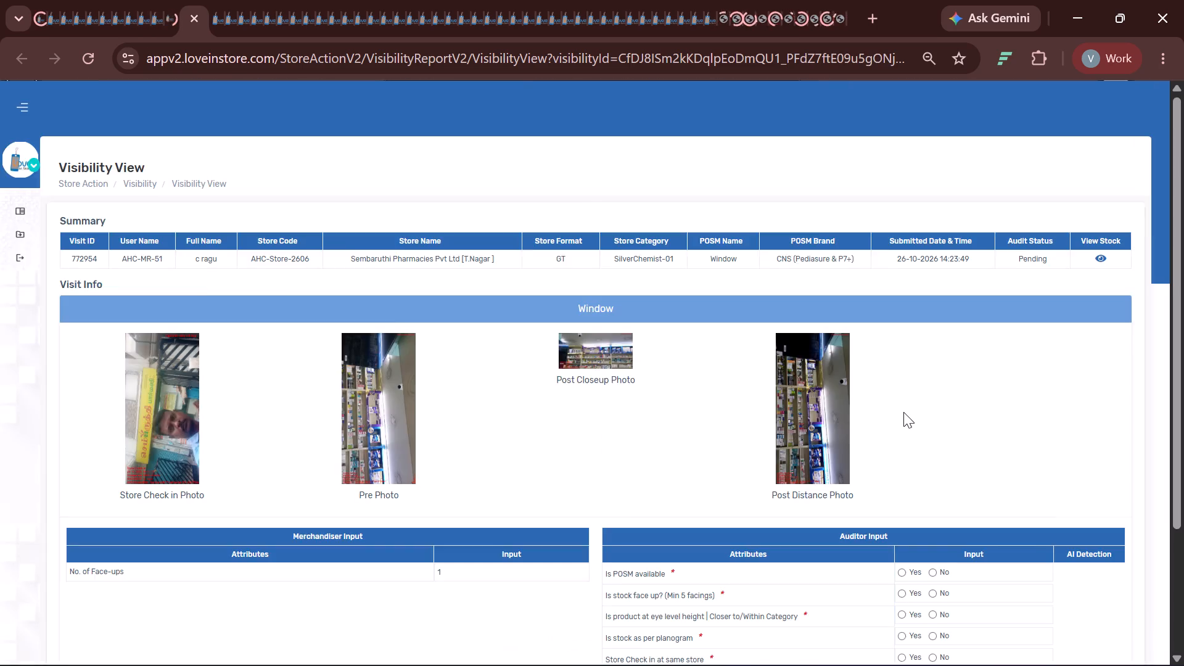
scroll(903, 412, down, 1)
click(903, 412)
key(Tab)
key(space)
key(Tab)
key(Right)
key(shift+Tab)
key(Right)
key(Tab)
key(space)
key(Tab)
key(space)
key(Tab)
key(space)
key(Tab)
key(Right)
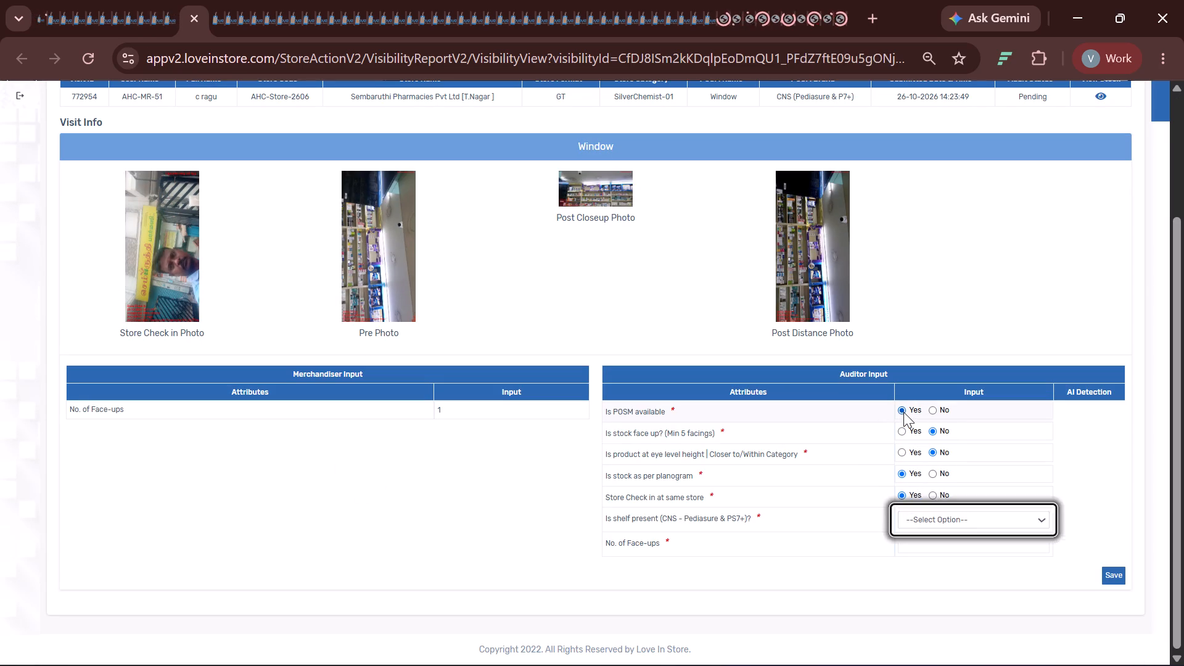
key(Tab)
key(1)
key(Tab)
key(space)
Audit visit 772952 with stock face up and eye level No, other questions Yes, shelf Yes (Silver & Gold) and 4 face-ups, and save.
key(ctrl+Tab)
scroll(903, 412, down, 3)
click(903, 412)
key(Tab)
key(space)
key(Tab)
key(Right)
key(Tab)
key(space)
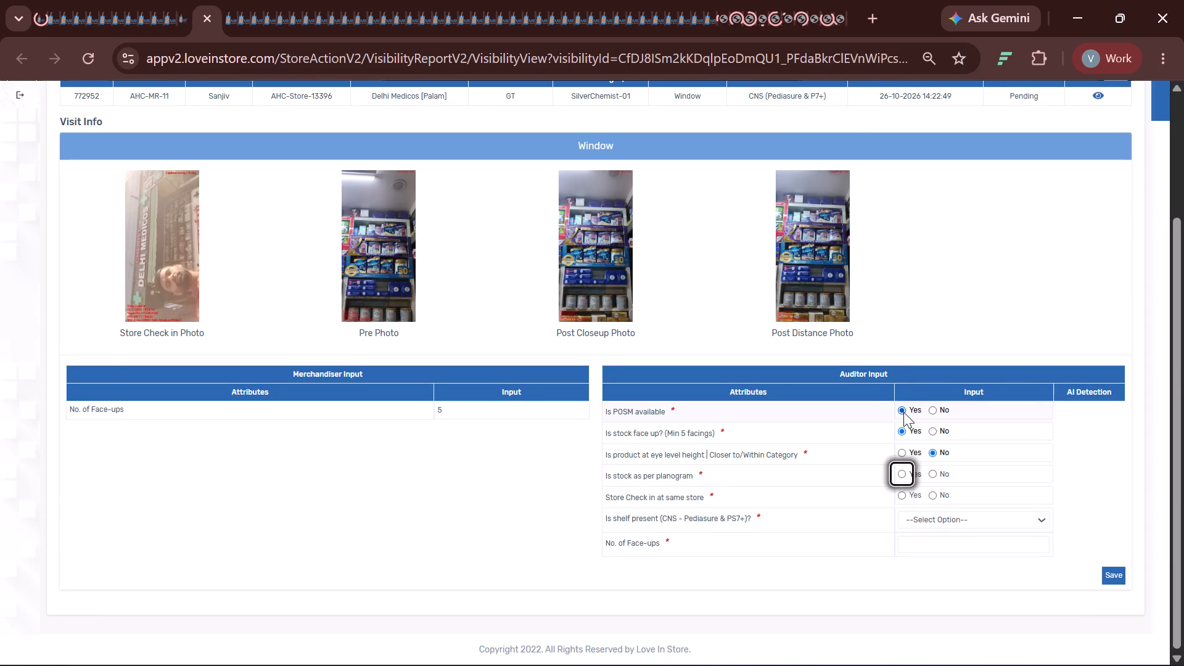
key(Tab)
key(space)
key(Tab)
key(Right)
key(shift+Tab)
key(shift+Tab)
key(shift+Tab)
key(Tab)
key(Tab)
key(Tab)
key(shift+Tab)
key(shift+Tab)
key(shift+Tab)
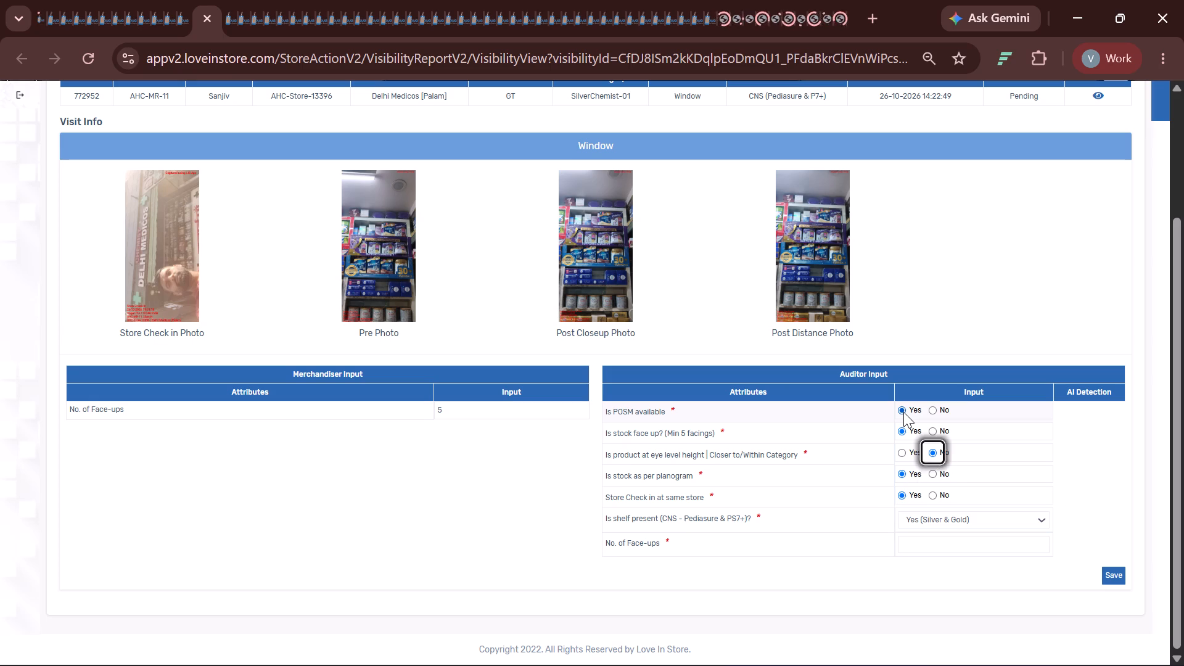
key(shift+Tab)
key(Right)
key(Tab)
key(Tab)
key(Tab)
key(Tab)
key(Tab)
key(4)
key(Tab)
key(space)
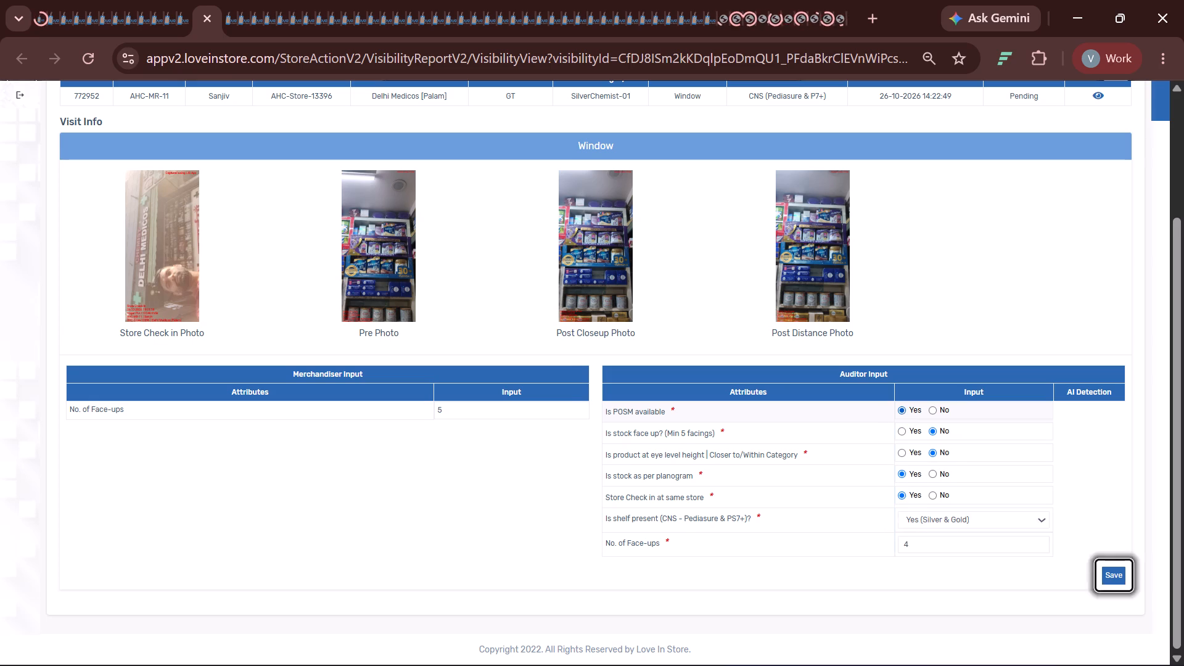
Audit visit 772950 with stock face up and eye level No, other questions Yes, shelf Yes (Silver & Gold) and 4 face-ups, and save.
key(ctrl+Tab)
scroll(903, 412, down, 4)
click(903, 412)
key(Tab)
key(Right)
key(Tab)
key(Right)
key(Tab)
key(space)
key(Tab)
key(space)
key(Tab)
key(Right)
key(Tab)
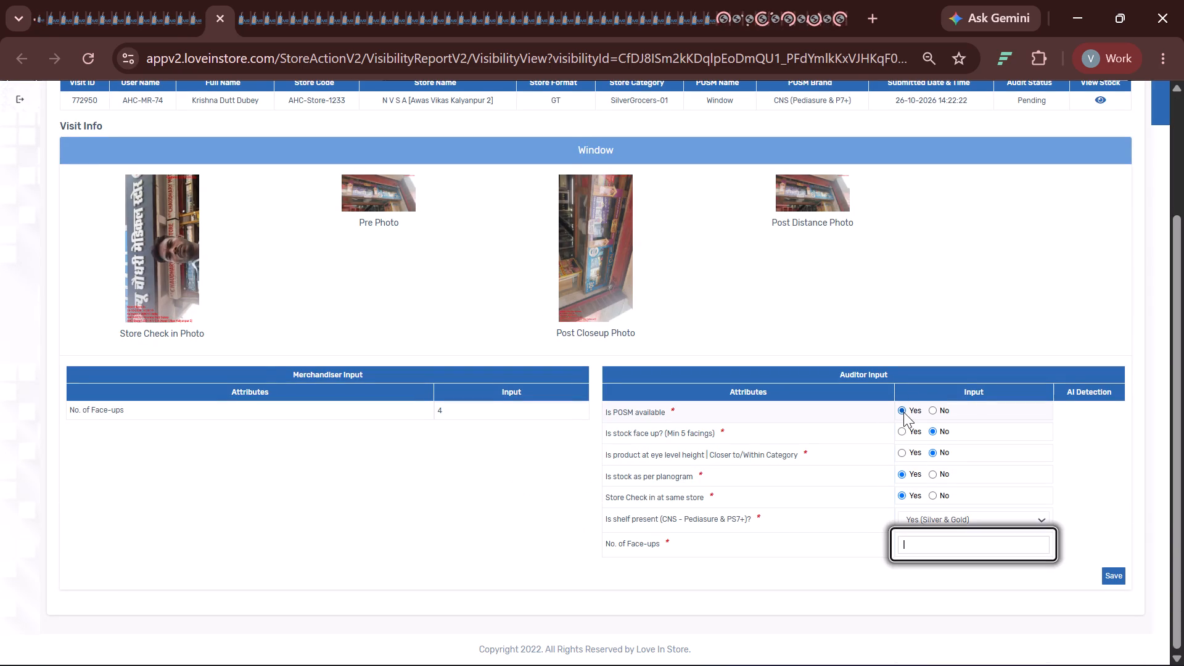
key(4)
key(Tab)
key(space)
Audit visit 772947 with eye level No, the other questions Yes, shelf Yes (Silver & Gold) and 5 face-ups, and save it.
key(ctrl+Tab)
scroll(903, 412, down, 3)
double_click(903, 412)
key(Tab)
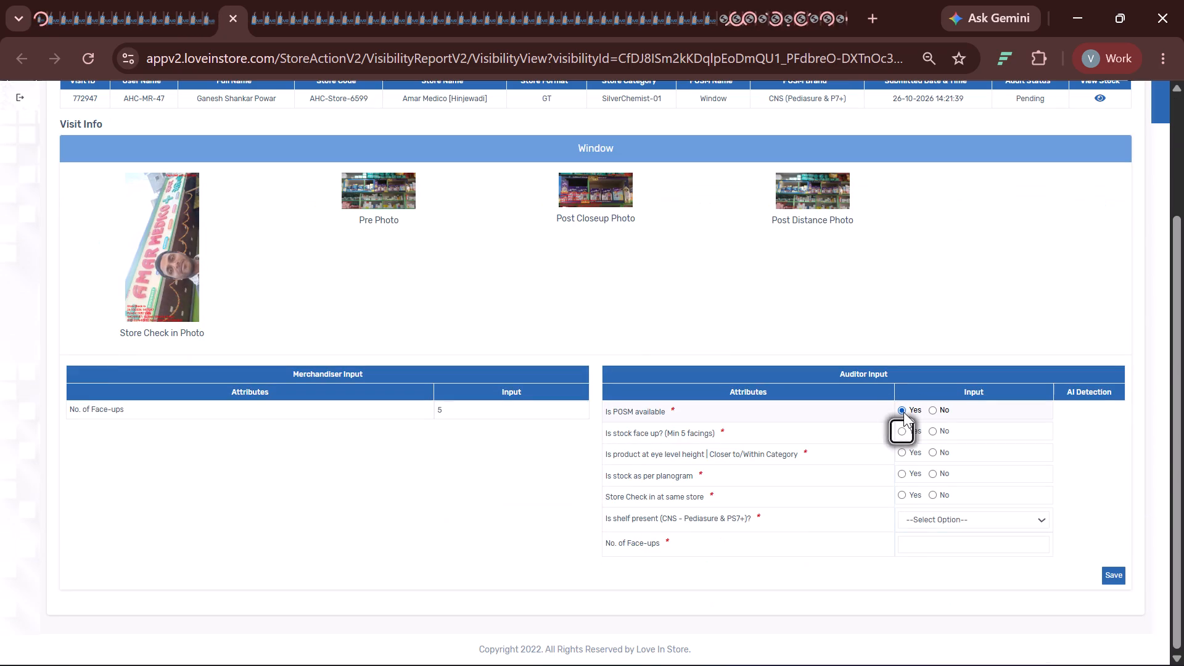
key(space)
key(Tab)
key(Right)
key(Tab)
key(space)
key(Tab)
key(space)
key(Tab)
key(Right)
key(Tab)
key(5)
key(Tab)
key(space)
Audit visit 772946 with stock face up and eye level No, other questions Yes, shelf Yes (Silver & Gold) and 3 face-ups, and save.
key(ctrl+Tab)
scroll(903, 412, down, 3)
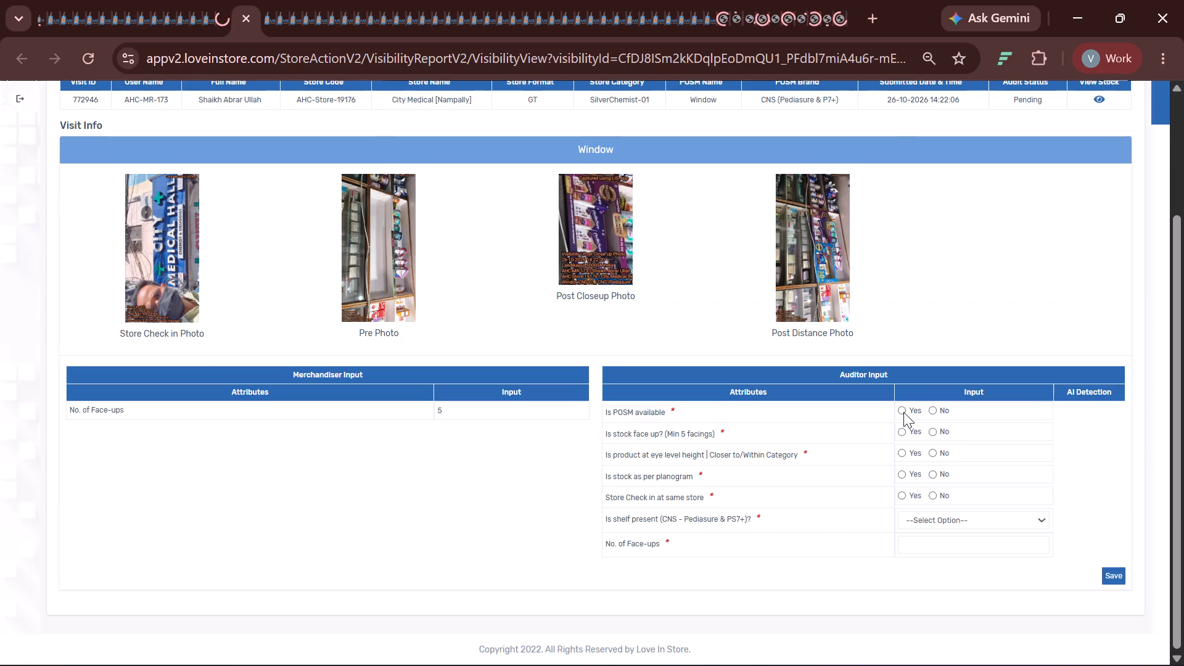
click(903, 412)
key(Tab)
key(Right)
key(Tab)
key(Right)
key(Tab)
key(space)
key(Tab)
key(space)
key(Tab)
key(Right)
key(Tab)
key(3)
key(Tab)
key(space)
Audit visit 772944 with eye level No, the other questions Yes, shelf Yes (Silver & Gold) and 6 face-ups, and save it.
key(ctrl+Tab)
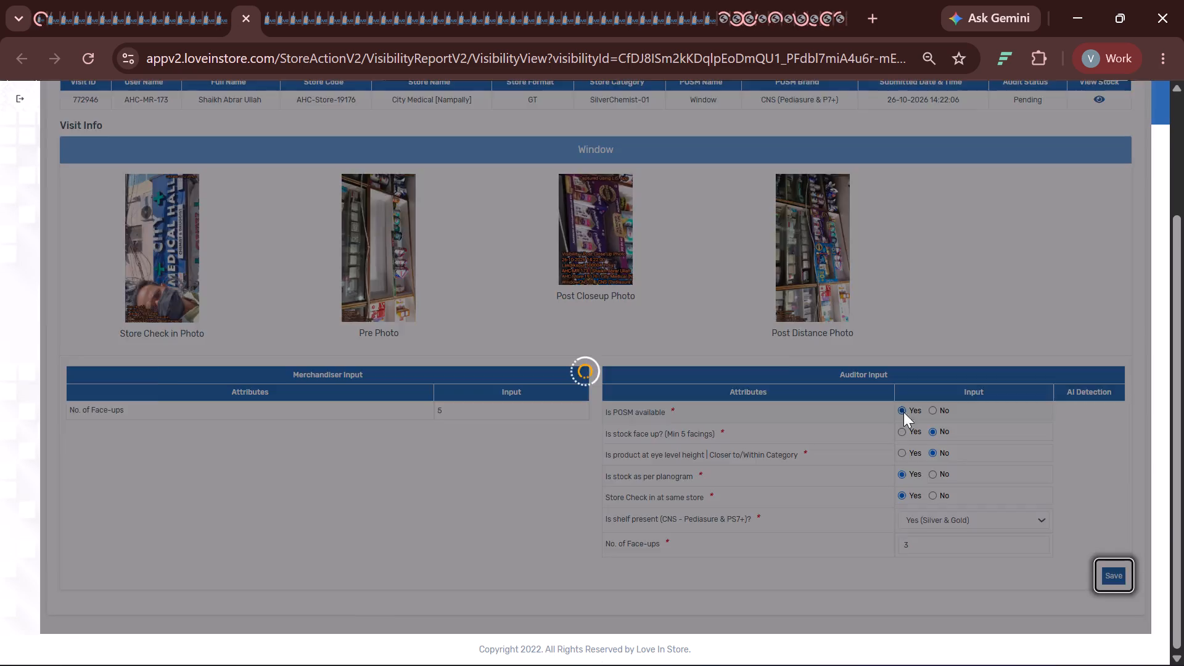
scroll(903, 412, down, 4)
click(903, 412)
key(Tab)
key(space)
key(Tab)
key(Right)
key(Tab)
key(space)
key(Tab)
key(space)
key(Tab)
key(Right)
key(Tab)
key(6)
key(Tab)
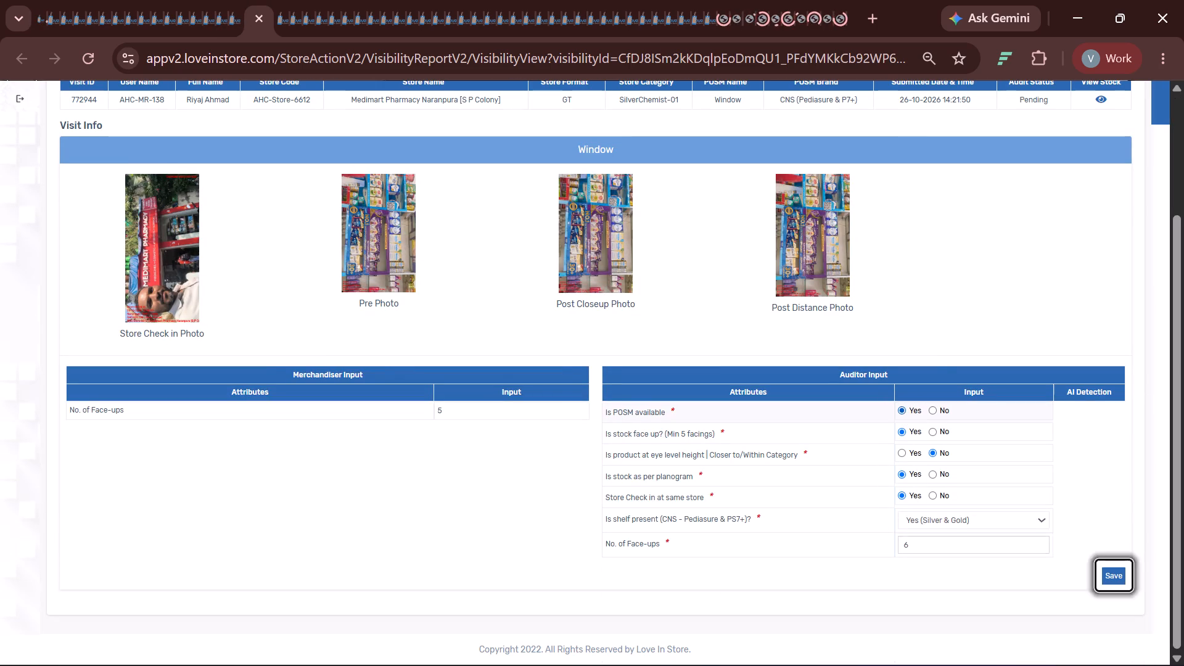
key(space)
Audit visit 772942 with stock face up and eye level No, other questions Yes, shelf Yes (Silver & Gold) and 2 face-ups, and save.
key(ctrl+Tab)
scroll(903, 412, down, 3)
click(903, 412)
key(Tab)
key(Right)
key(Down)
key(Tab)
key(shift+Right)
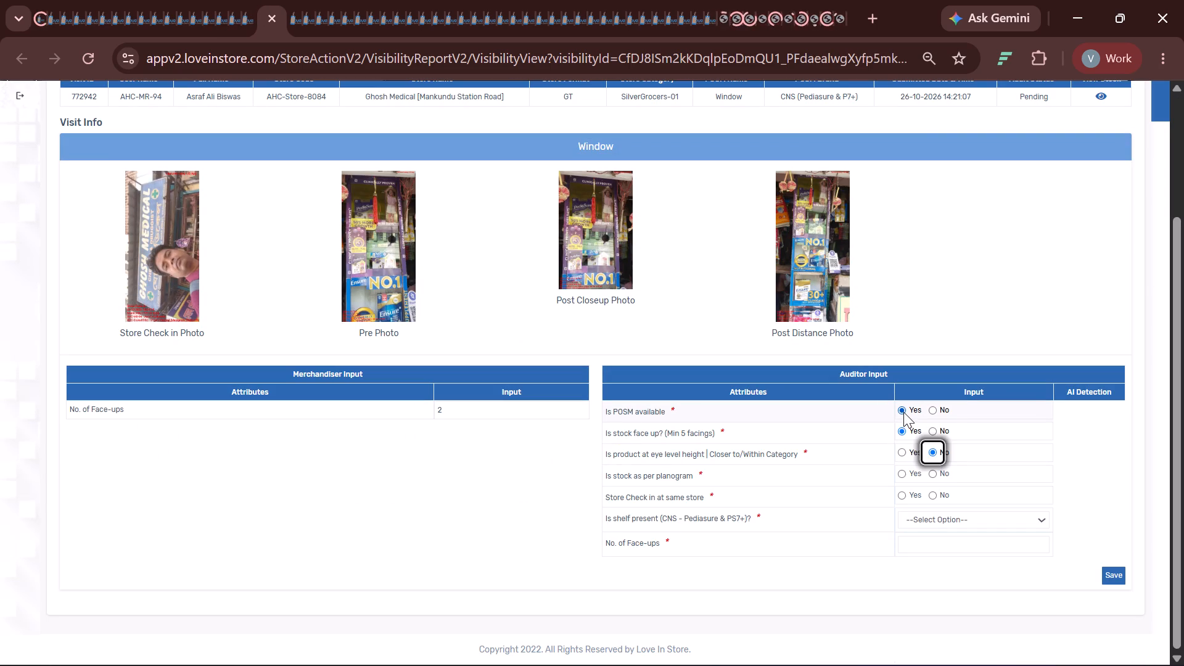
key(shift+Tab)
key(Right)
key(Tab)
key(space)
key(Tab)
key(space)
key(Tab)
key(space)
key(Tab)
key(Right)
key(Tab)
key(2)
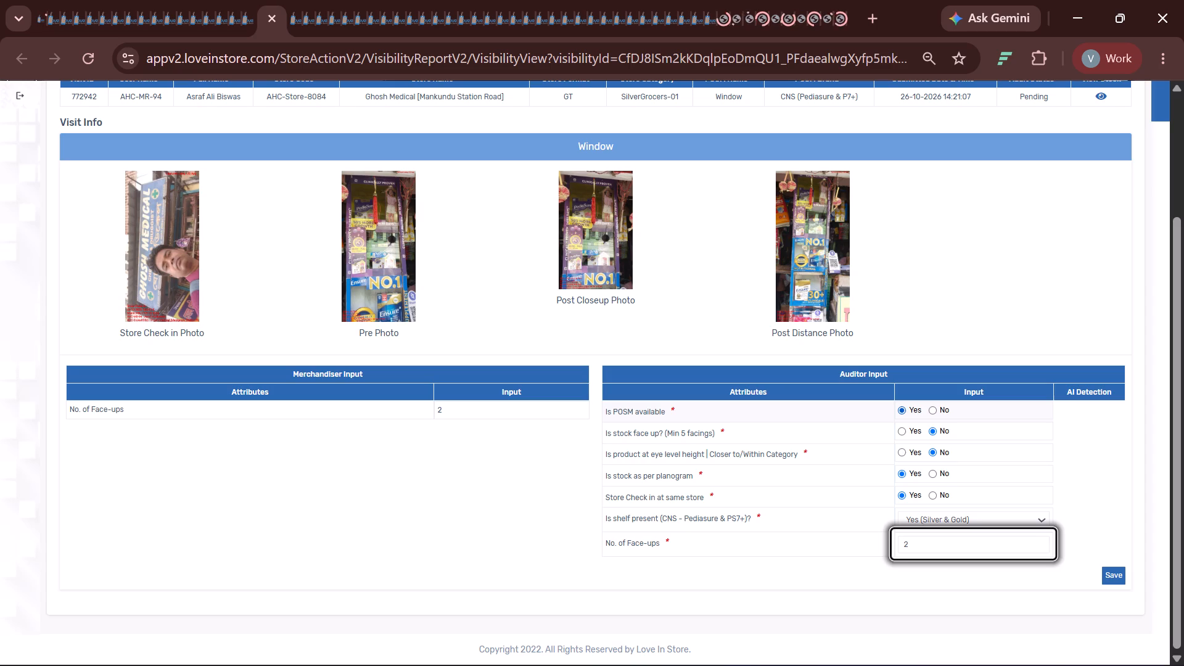
key(Tab)
key(space)
Audit visit 772940 with stock face up and eye level No, other questions Yes, shelf Yes (Silver & Gold) and 3 face-ups, and save.
key(ctrl+Tab)
scroll(903, 412, down, 4)
click(903, 412)
key(Tab)
key(Right)
key(Tab)
key(Right)
key(Tab)
key(space)
key(Tab)
key(space)
key(Tab)
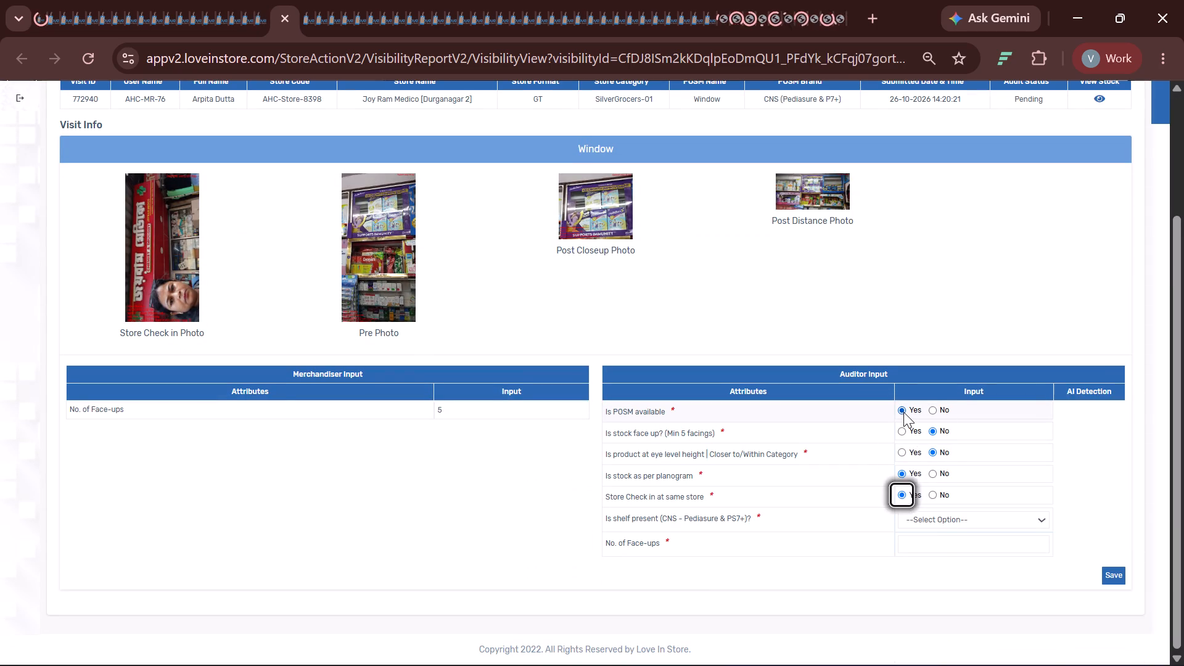
key(Right)
key(Tab)
key(3)
key(Tab)
key(space)
Audit visit 772938 with stock face up, eye level and planogram No, POSM and store check-in Yes, shelf Yes (Silver & Gold) and 0 face-ups, and save.
key(ctrl+Tab)
scroll(903, 412, down, 2)
click(903, 412)
key(Tab)
key(Right)
key(Tab)
key(Right)
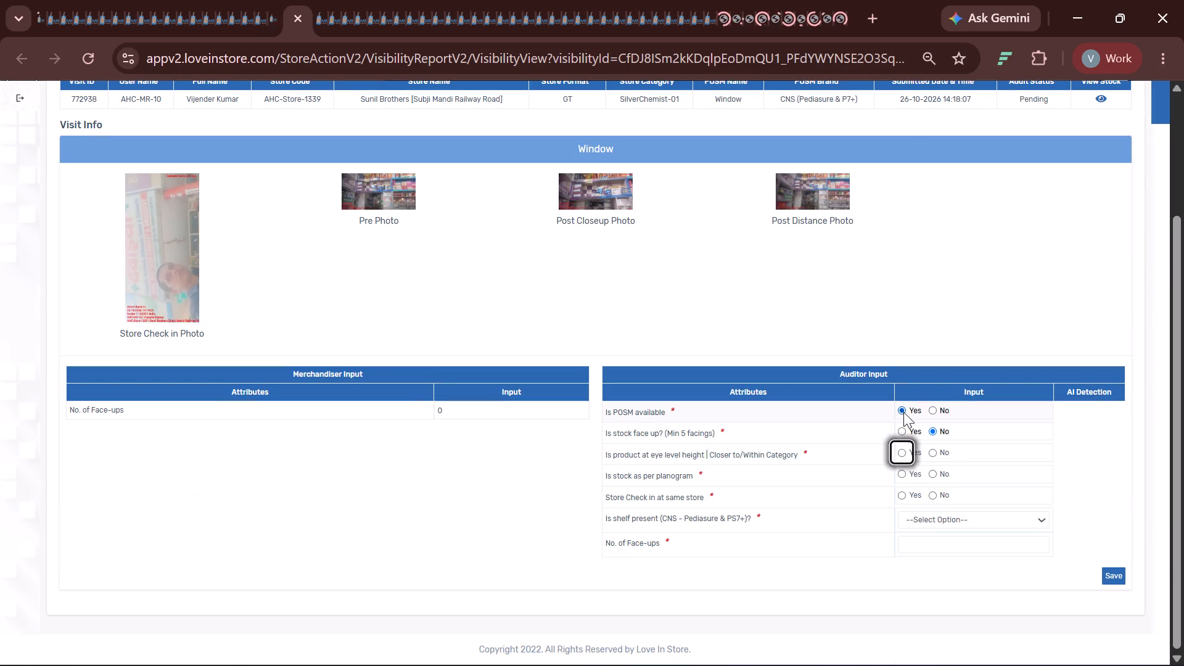
key(Tab)
key(Right)
key(Tab)
key(space)
key(Tab)
key(Right)
key(Tab)
key(0)
key(Tab)
key(space)
Audit visit 772937 with eye level No, the other questions Yes, shelf Yes (Silver & Gold) and 6 face-ups, and save it.
key(ctrl+Tab)
scroll(903, 412, down, 3)
click(903, 412)
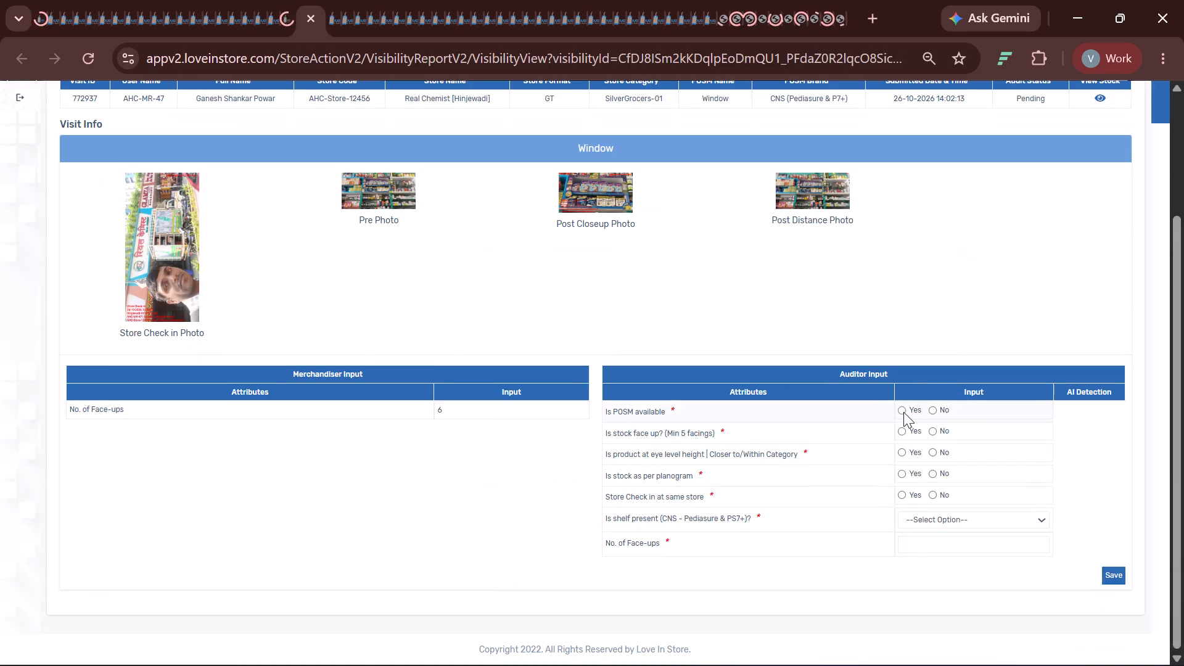
key(Tab)
key(space)
key(Tab)
key(Right)
key(Tab)
key(space)
key(Tab)
key(space)
key(Tab)
key(Right)
key(Tab)
key(6)
key(Tab)
key(ctrl+Tab)
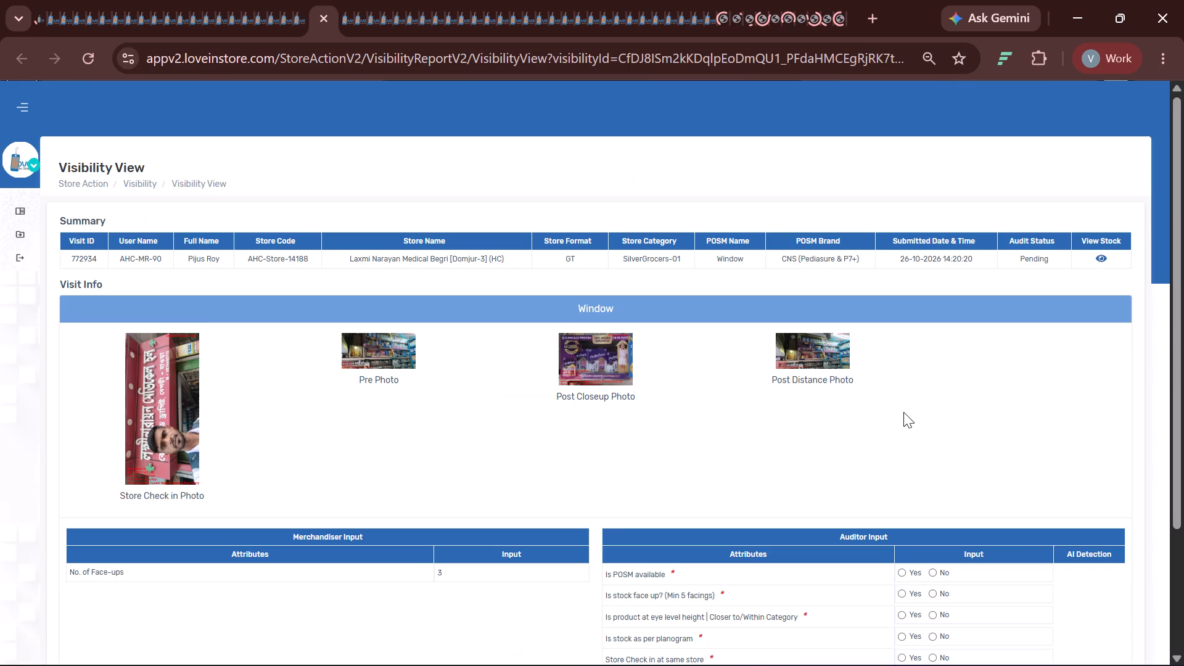
key(ctrl+shift+Tab)
key(space)
key(Tab)
Audit visit 772934 with stock face up and eye level No, other questions Yes, shelf Yes (Silver & Gold) and 3 face-ups, and save.
key(ctrl+Tab)
scroll(903, 412, down, 2)
click(903, 412)
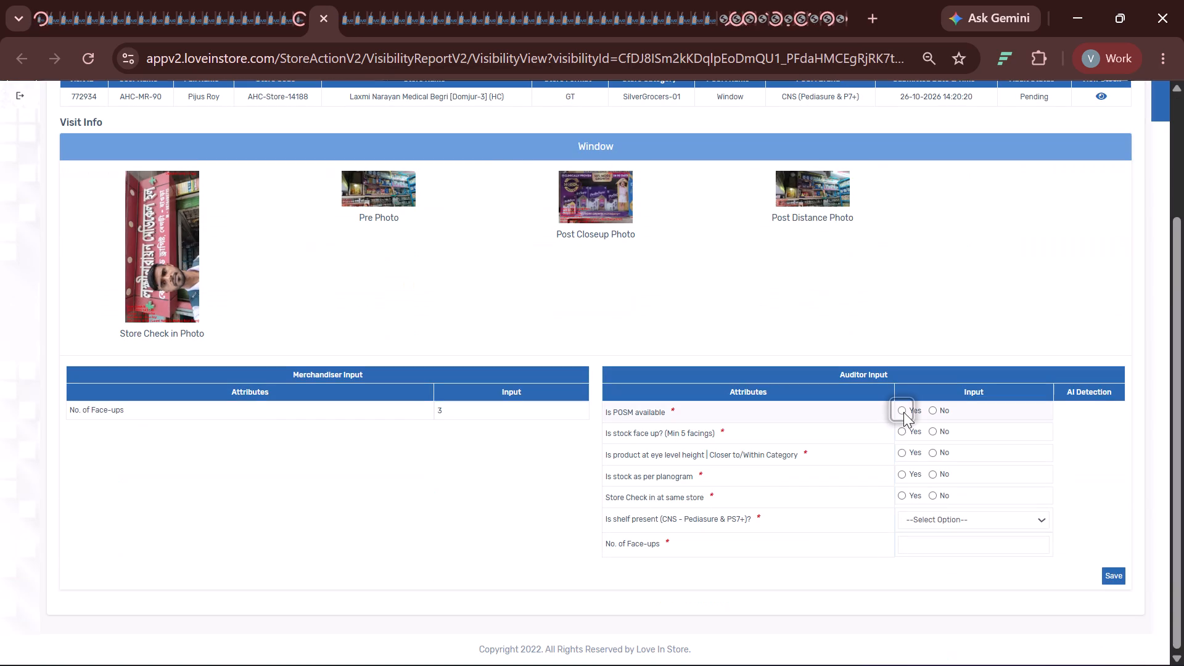
key(Tab)
key(Right)
key(Tab)
key(Right)
key(Tab)
key(space)
key(Tab)
key(space)
key(Tab)
key(Right)
key(Tab)
key(4)
key(shift+Tab)
key(Tab)
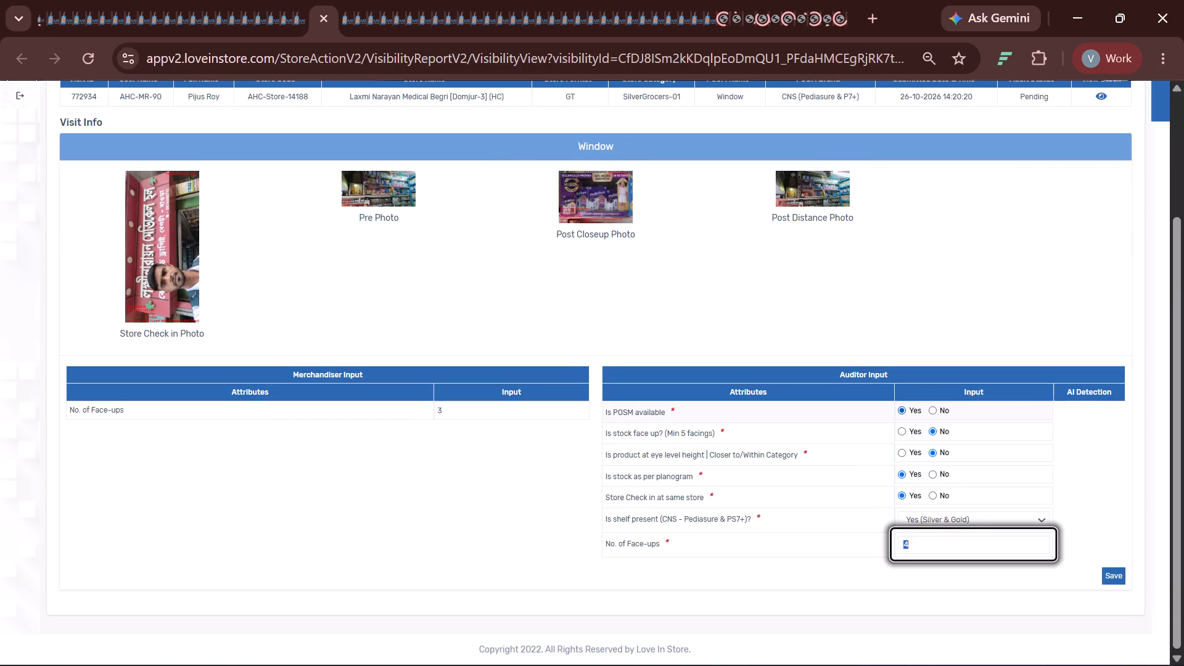
key(3)
key(Tab)
key(space)
Audit visit 772930 with eye level No, the other questions Yes, shelf Yes (Silver & Gold) and 8 face-ups, and save it.
key(ctrl+Tab)
scroll(903, 412, down, 3)
click(903, 412)
key(Tab)
key(space)
key(Tab)
key(Right)
key(Tab)
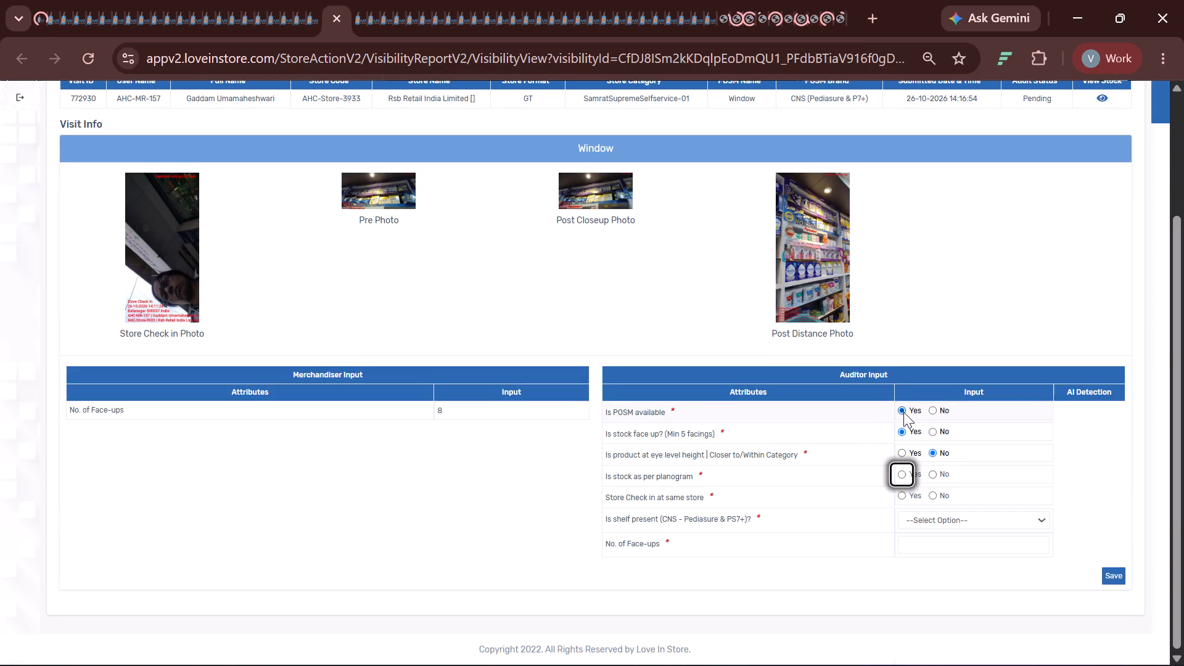
key(space)
key(Tab)
key(space)
key(Tab)
key(Right)
key(Tab)
key(8)
key(Tab)
key(space)
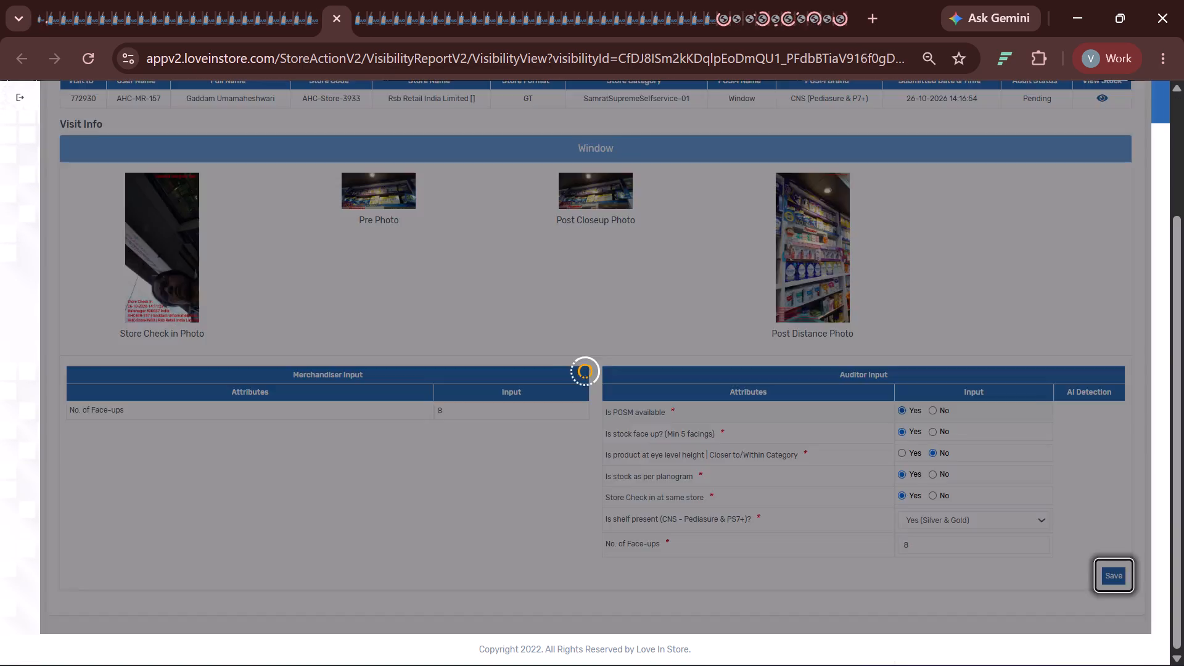
Audit visit 772926 with stock face up No, the other questions Yes, shelf Yes (Silver & Gold) and 2 face-ups, and save it.
key(ctrl+Tab)
scroll(903, 412, down, 4)
click(903, 412)
key(Tab)
key(Right)
key(Tab)
key(space)
key(Tab)
key(space)
key(Tab)
key(space)
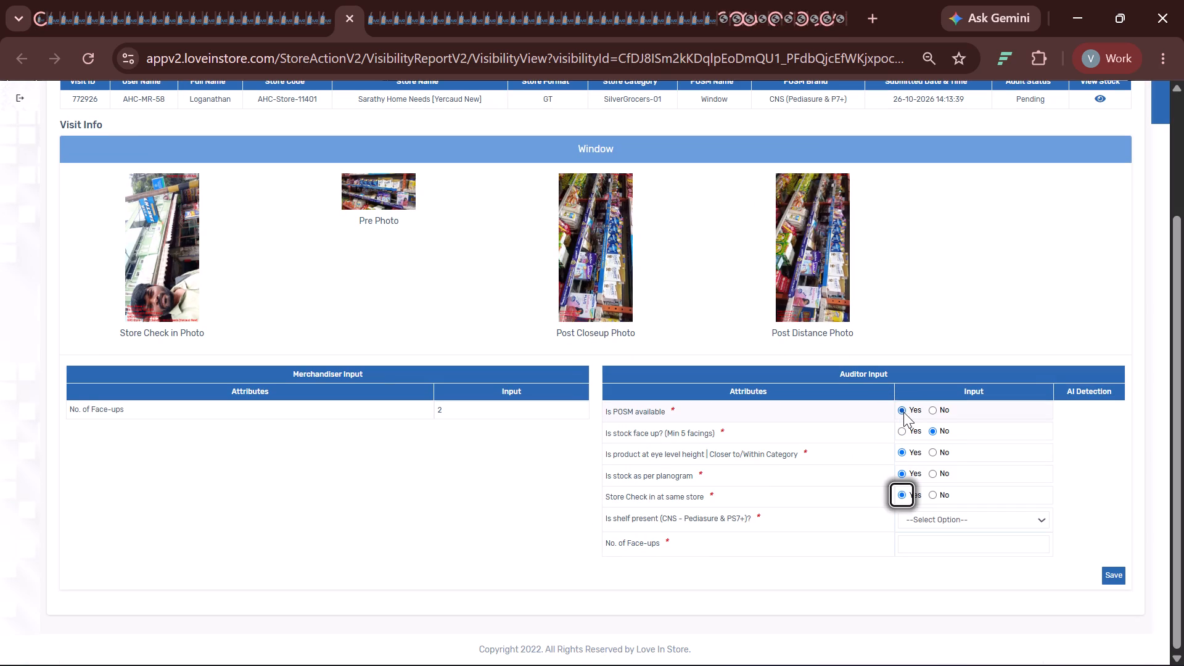
key(Tab)
key(Right)
key(Tab)
key(2)
key(Tab)
key(space)
Audit visit 772924 with all questions Yes, shelf Yes (Silver & Gold) and 5 face-ups, and save it.
key(ctrl+Tab)
scroll(903, 412, down, 4)
click(903, 412)
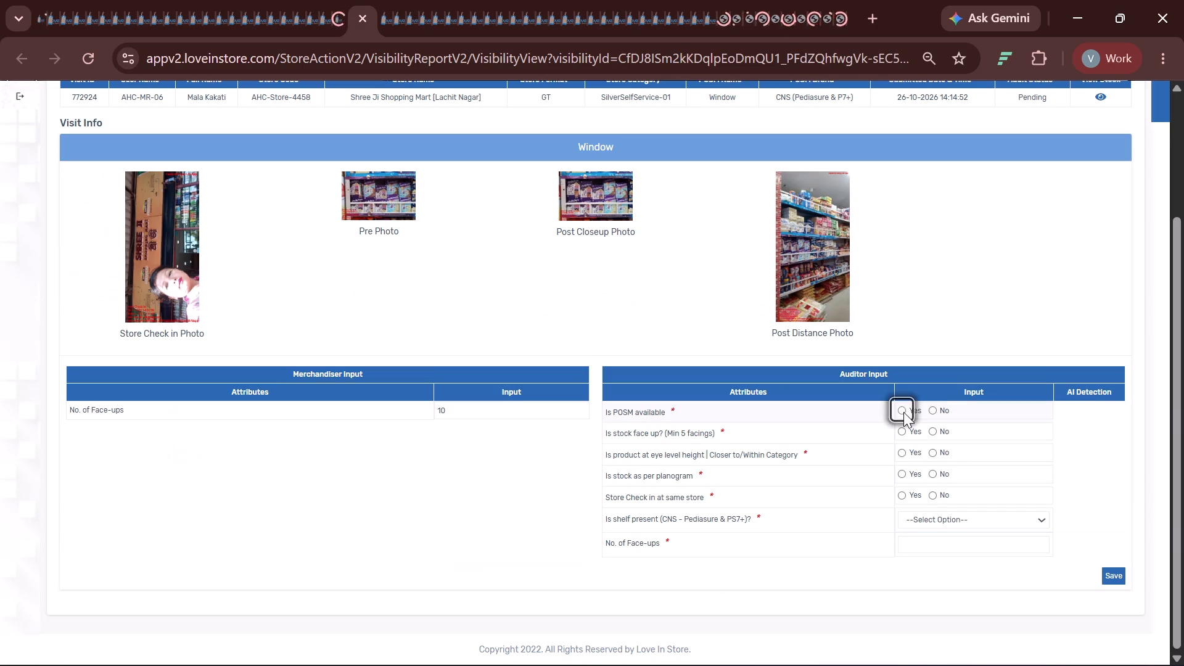
key(Tab)
key(Right)
key(Tab)
key(shift+Tab)
key(Right)
key(Tab)
key(space)
key(Tab)
key(space)
key(Tab)
key(space)
key(Tab)
key(Right)
key(Tab)
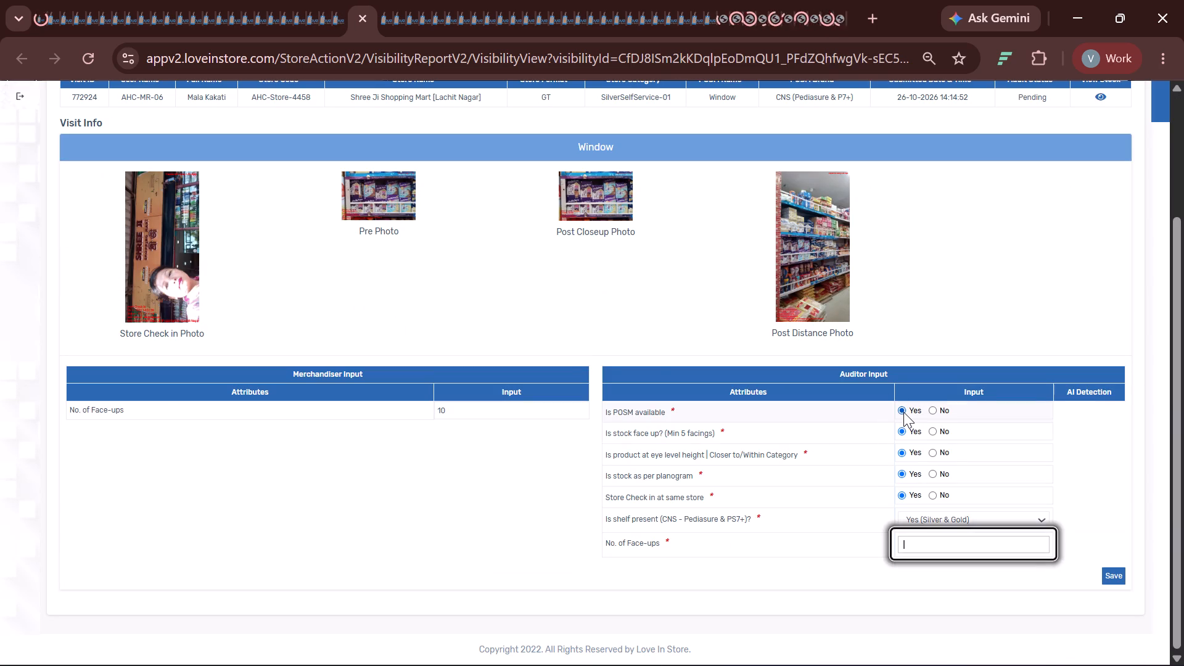
key(5)
key(Tab)
key(space)
Audit visit 772922 with POSM, stock face up and eye level No, planogram and store check-in Yes, shelf Yes (Silver & Gold) and 3 face-ups, and save.
key(ctrl+Tab)
scroll(903, 412, down, 3)
click(903, 412)
key(Right)
key(Tab)
key(Right)
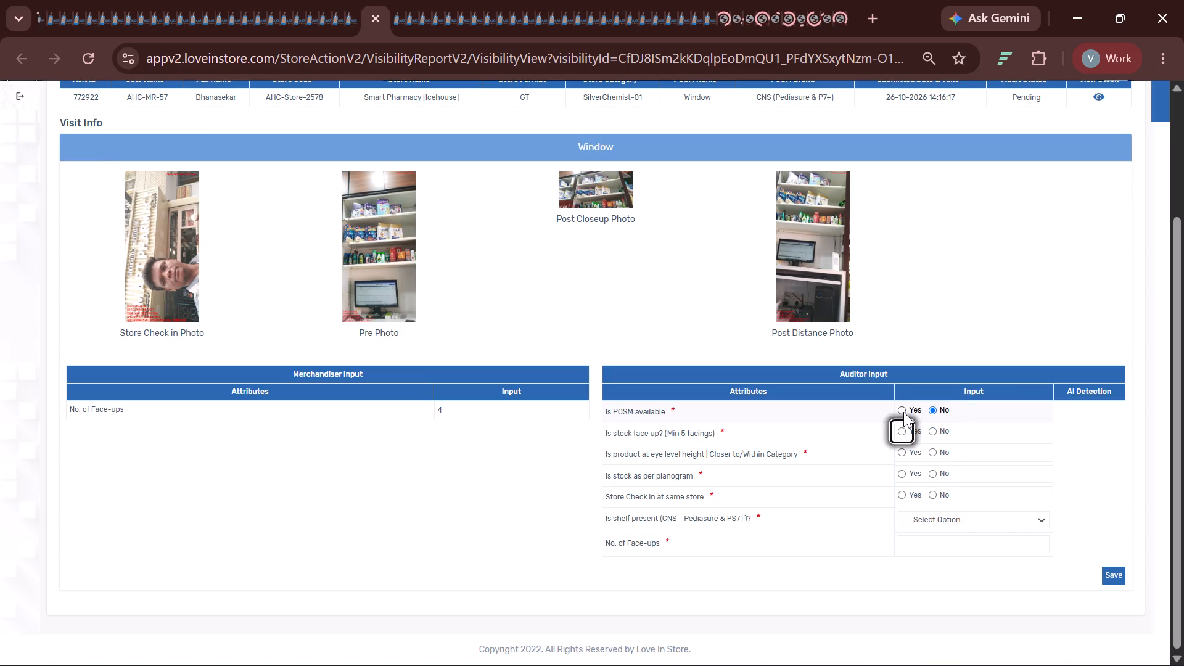
key(Tab)
key(Right)
key(Tab)
key(space)
key(Tab)
key(space)
key(Tab)
key(Right)
key(Tab)
key(3)
key(Tab)
key(space)
Audit visit 772919 with stock face up and eye level No, other questions Yes, shelf Yes (Silver & Gold) and 1 face-up, and save.
key(ctrl+Tab)
scroll(903, 412, down, 2)
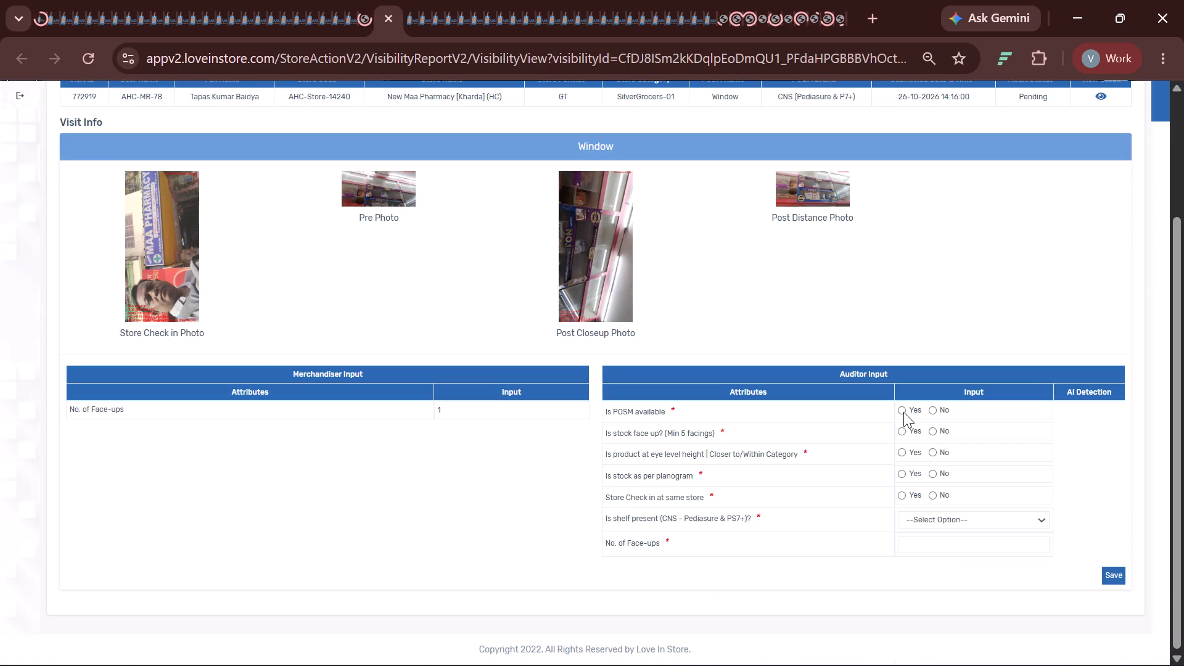
click(903, 412)
key(Tab)
key(Right)
key(Tab)
key(Right)
key(Tab)
key(space)
key(Tab)
key(space)
key(Tab)
key(Right)
key(Tab)
key(1)
key(Tab)
key(space)
key(ctrl+Tab)
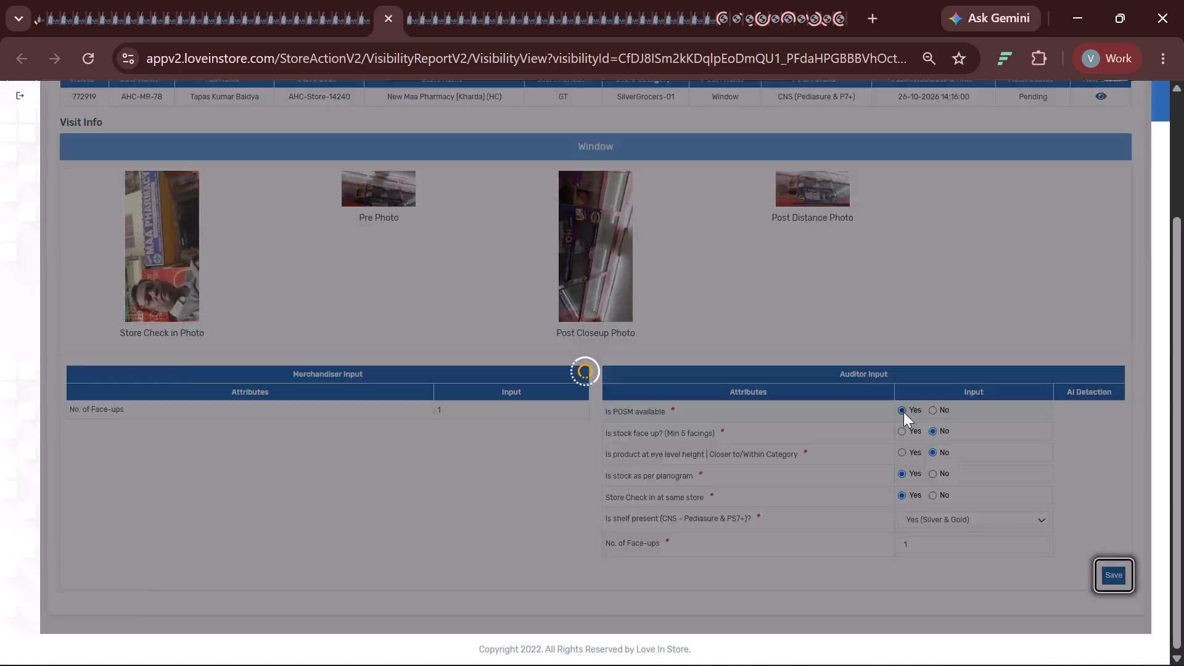
Audit visit 772913 with stock face up and eye level No, other questions Yes, shelf Yes (Silver & Gold) and 4 face-ups, and save.
scroll(903, 412, down, 3)
double_click(903, 412)
key(Tab)
key(Right)
key(Tab)
key(Right)
key(Tab)
key(space)
key(Tab)
key(space)
key(Tab)
key(Right)
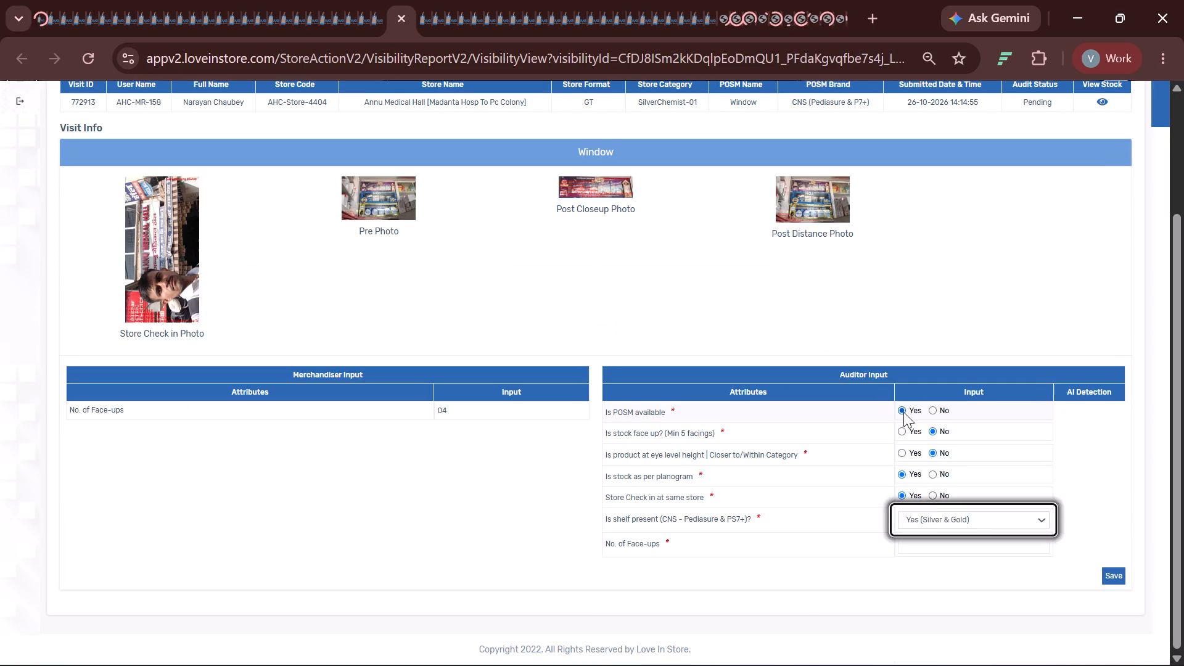
key(Tab)
key(4)
key(Tab)
key(space)
Audit visit 772910 with eye level No, the other questions Yes, shelf Yes (Silver & Gold) and 7 face-ups, and save it.
key(ctrl+Tab)
click(903, 412)
key(Tab)
key(space)
key(Tab)
key(Right)
key(Tab)
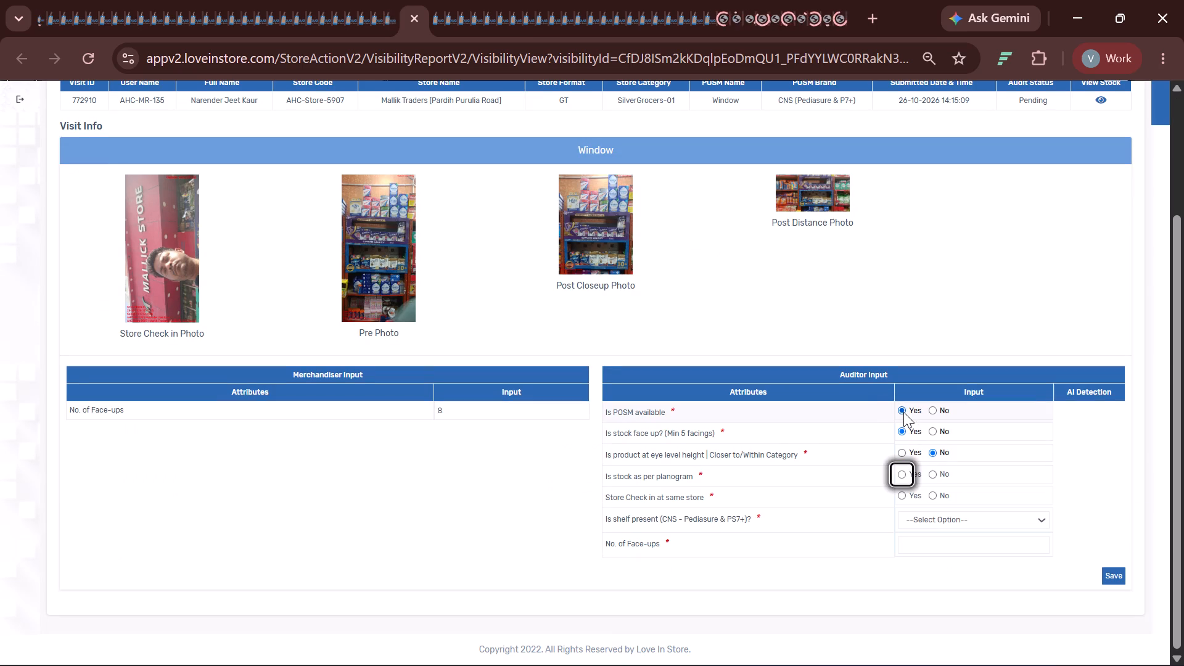
key(space)
key(Tab)
key(space)
key(Tab)
key(Right)
key(Tab)
key(7)
key(Tab)
key(space)
Audit visit 772908 with eye level No, the other questions Yes, shelf Yes (Silver & Gold) and 6 face-ups, and save it.
key(ctrl+Tab)
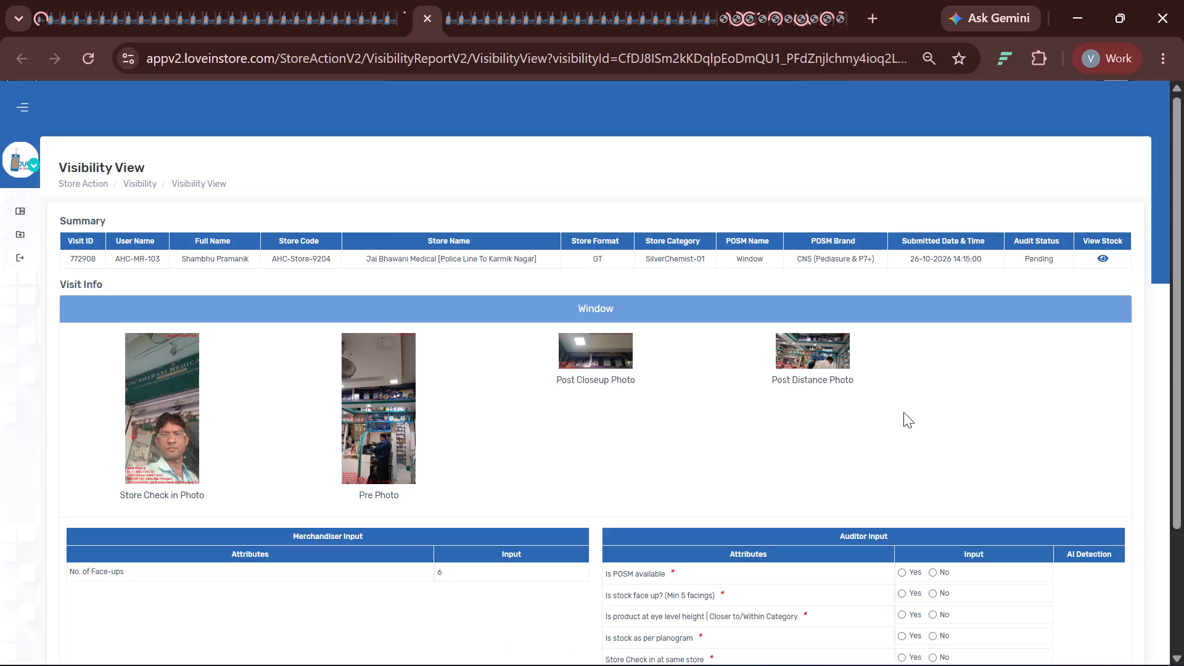
scroll(903, 412, down, 3)
click(903, 412)
key(Tab)
key(space)
key(Tab)
key(Right)
key(Tab)
key(space)
key(Tab)
key(space)
key(Tab)
key(Right)
key(Tab)
key(6)
key(Tab)
key(space)
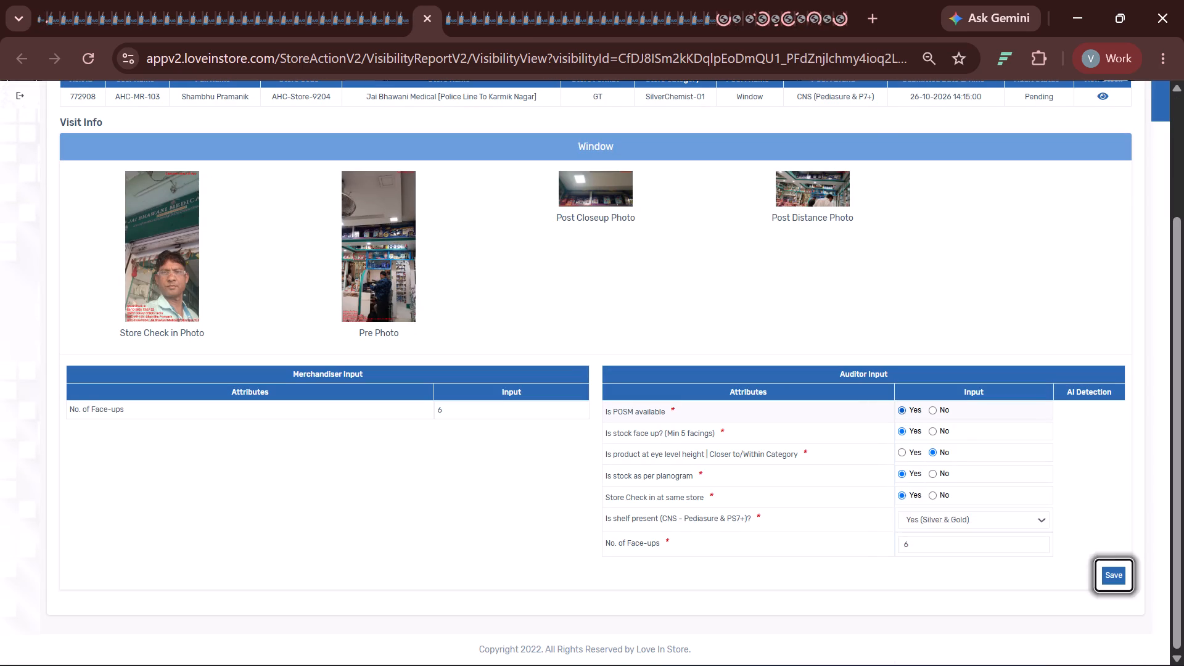
Audit visit 772905 with eye level No, the other questions Yes, shelf Yes (Silver & Gold) and 6 face-ups, and save it.
key(ctrl+Tab)
scroll(903, 412, down, 3)
double_click(903, 412)
key(Tab)
key(space)
key(Tab)
key(Right)
key(Tab)
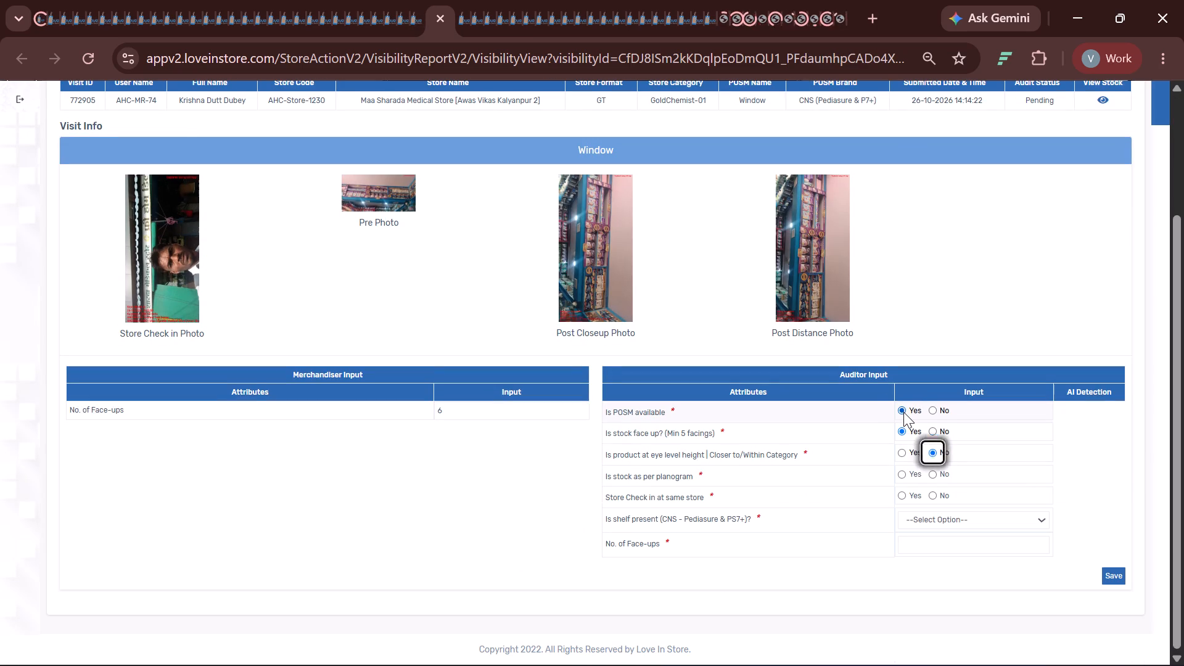
key(space)
key(Tab)
key(space)
key(Tab)
key(Right)
key(Tab)
key(6)
key(Tab)
key(space)
Audit visit 772902 with stock face up and eye level No, other questions Yes, shelf Yes (Silver & Gold) and 4 face-ups, and save.
key(ctrl+Tab)
scroll(903, 412, down, 2)
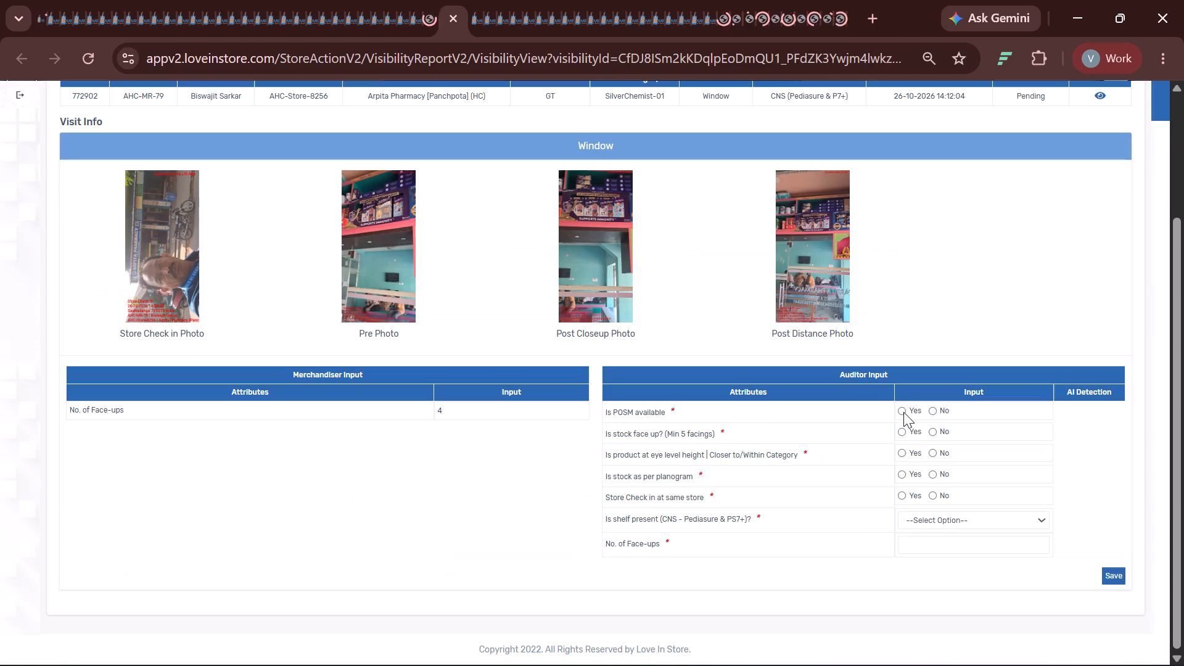
click(903, 412)
key(Tab)
key(Right)
key(Tab)
key(Right)
key(Tab)
key(space)
key(Tab)
key(space)
key(Tab)
key(Right)
key(Tab)
key(4)
key(Tab)
key(space)
Audit visit 772901 with eye level No, the other questions Yes, shelf Yes (Silver & Gold) and 5 face-ups, and save it.
key(ctrl+Tab)
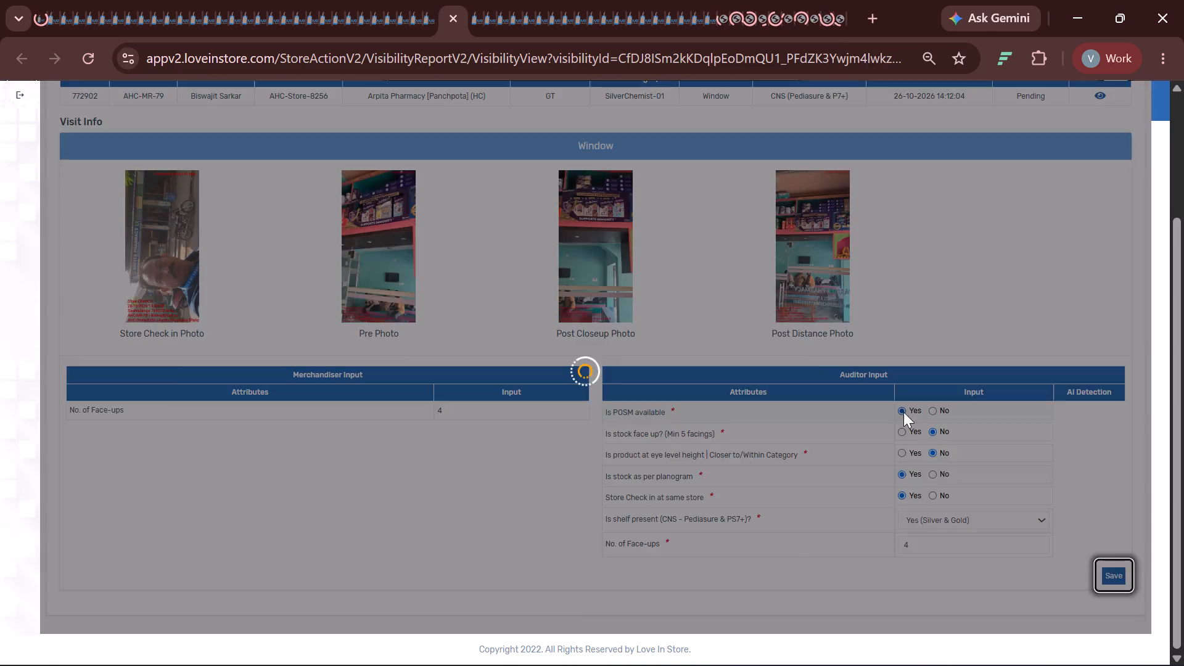
scroll(903, 412, down, 4)
click(903, 412)
key(Tab)
key(space)
key(Tab)
key(Right)
key(Tab)
key(space)
key(Tab)
key(space)
key(Tab)
key(Right)
key(Tab)
key(5)
key(Tab)
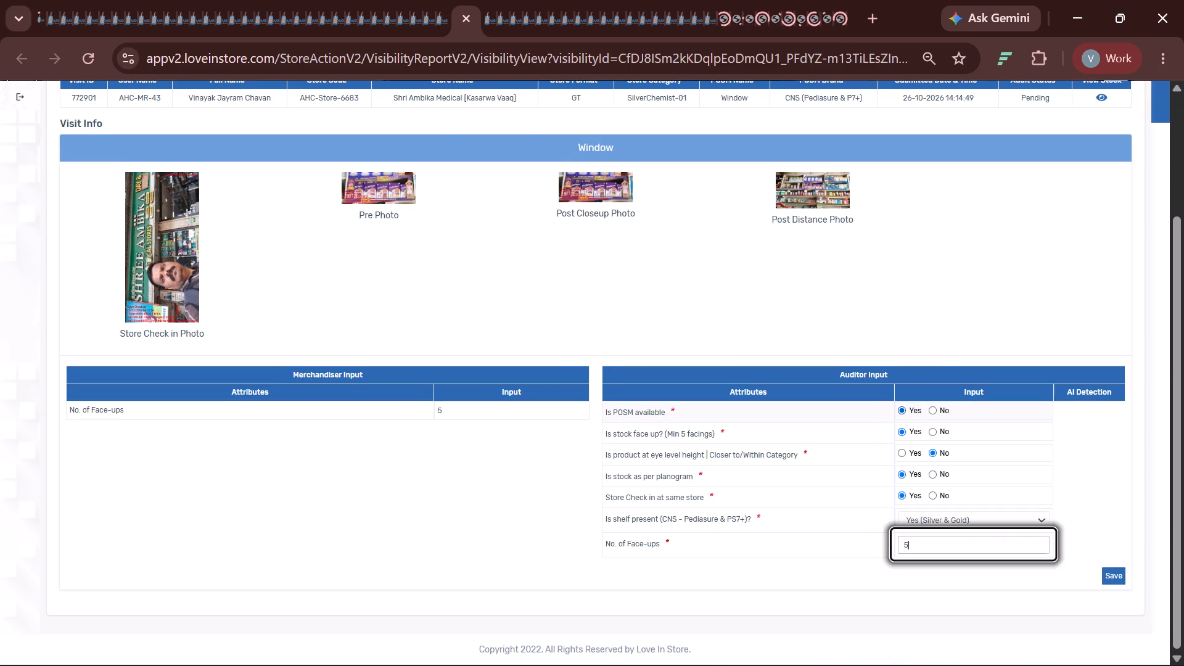
key(space)
Audit visit 772899 with stock face up and eye level No, other questions Yes, shelf Yes (Silver & Gold) and 4 face-ups, and save.
key(ctrl+Tab)
scroll(903, 412, down, 4)
click(903, 412)
key(Tab)
key(Right)
key(Tab)
key(Right)
key(Tab)
key(space)
key(Tab)
key(space)
key(Tab)
key(Right)
key(Tab)
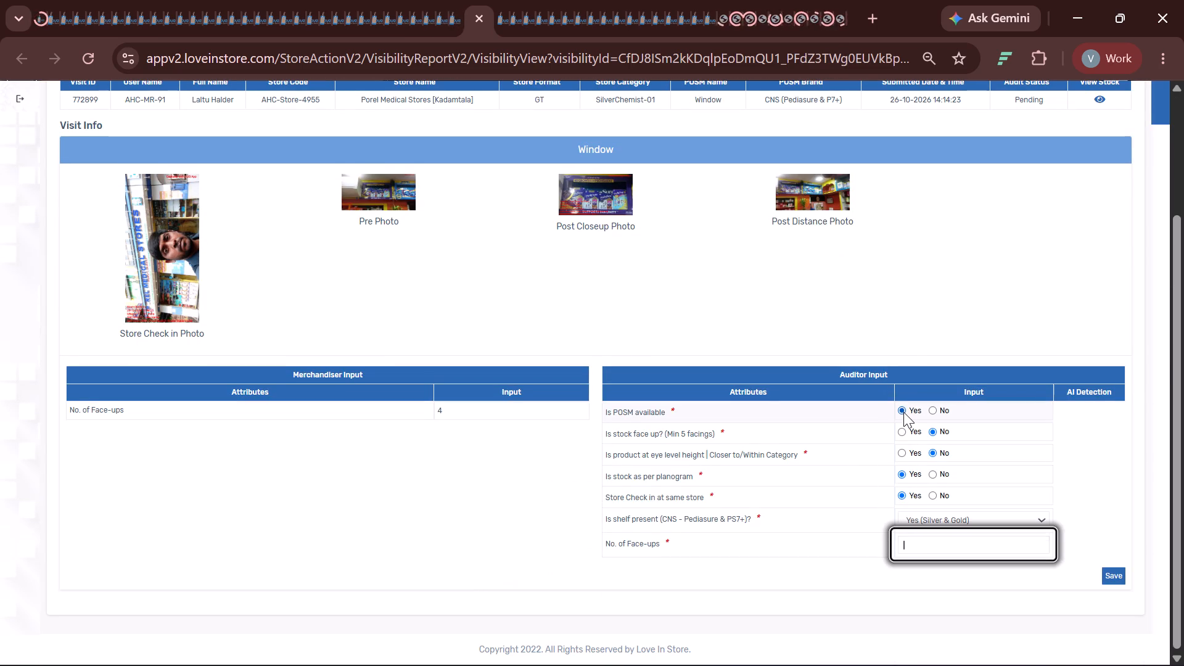
key(3)
key(shift+Tab)
key(Tab)
key(4)
key(Tab)
key(space)
Audit visit 772896 with stock face up and eye level No, other questions Yes, shelf Yes (Silver & Gold) and 3 face-ups, and save.
key(ctrl+Tab)
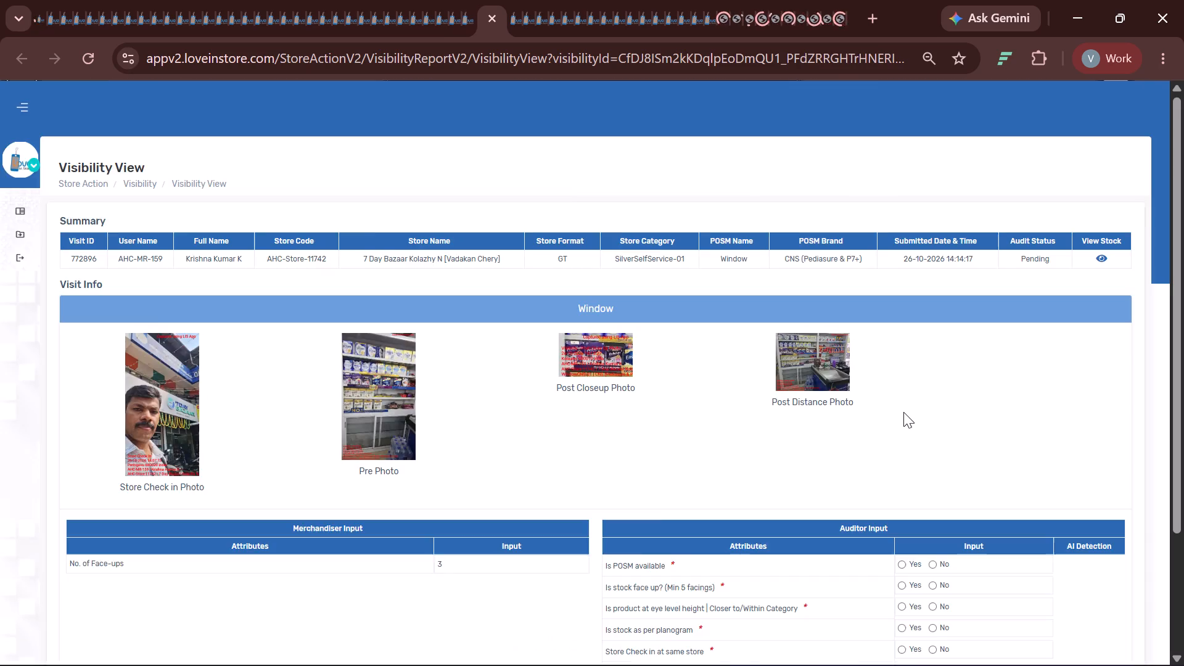
scroll(903, 412, down, 3)
click(903, 412)
key(Tab)
key(Right)
key(Tab)
key(Right)
key(Tab)
key(space)
key(Tab)
key(space)
key(Tab)
key(Right)
key(Tab)
key(3)
key(Tab)
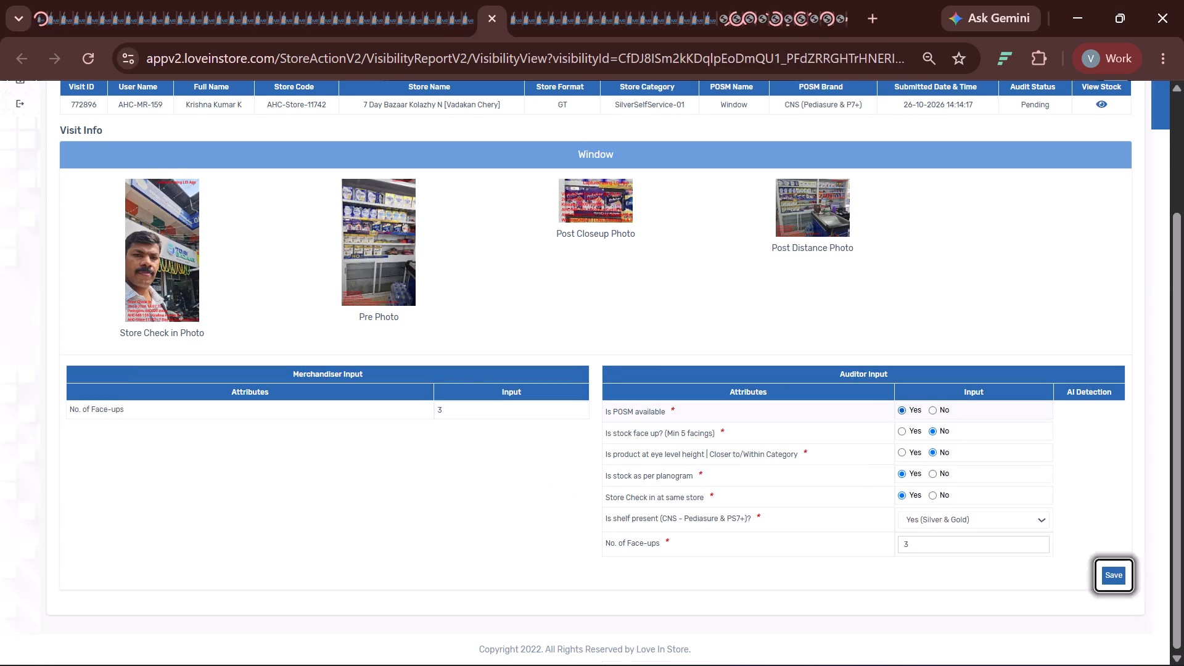
key(space)
Audit visit 772895 with POSM, stock face up and eye level No, planogram and same store Yes, shelf Yes (Silver & Gold) and 1 face-up, and save.
key(ctrl+Tab)
scroll(903, 412, down, 3)
click(903, 412)
key(Right)
key(Tab)
key(Right)
key(Tab)
key(Right)
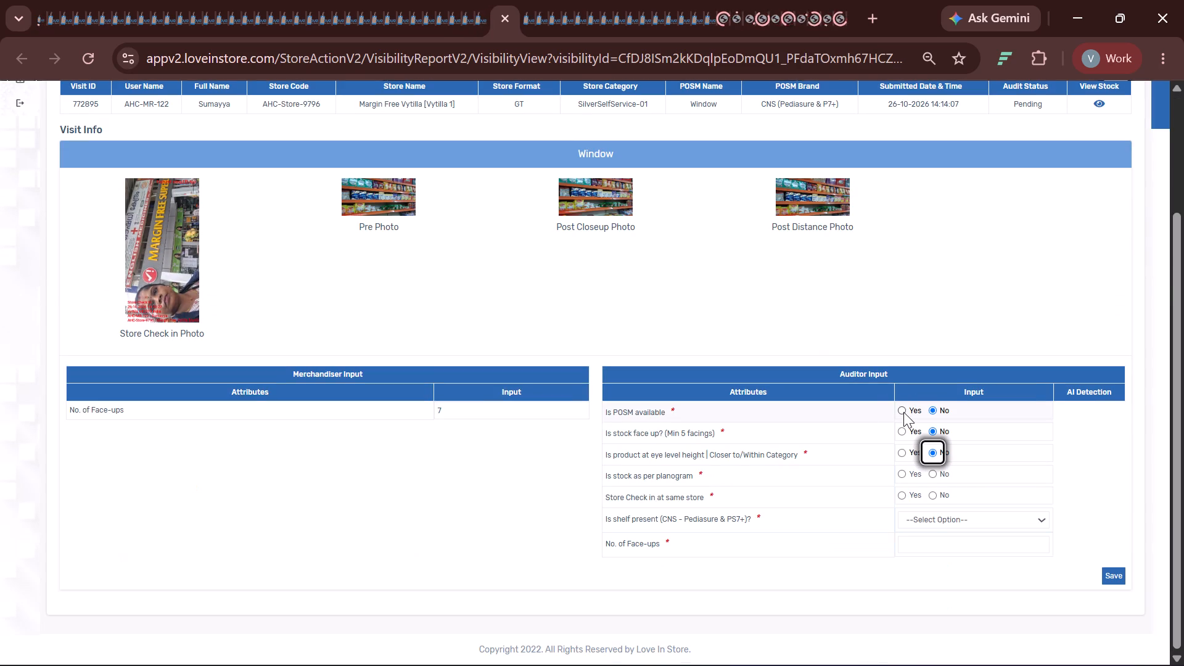
key(Tab)
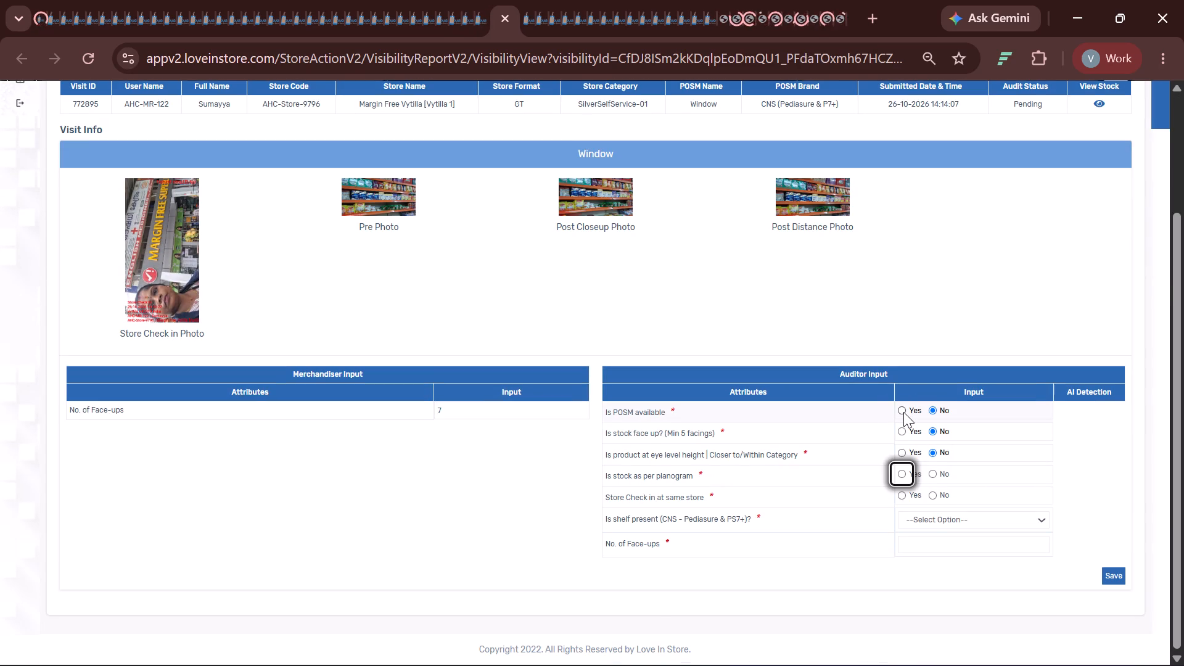
click(802, 181)
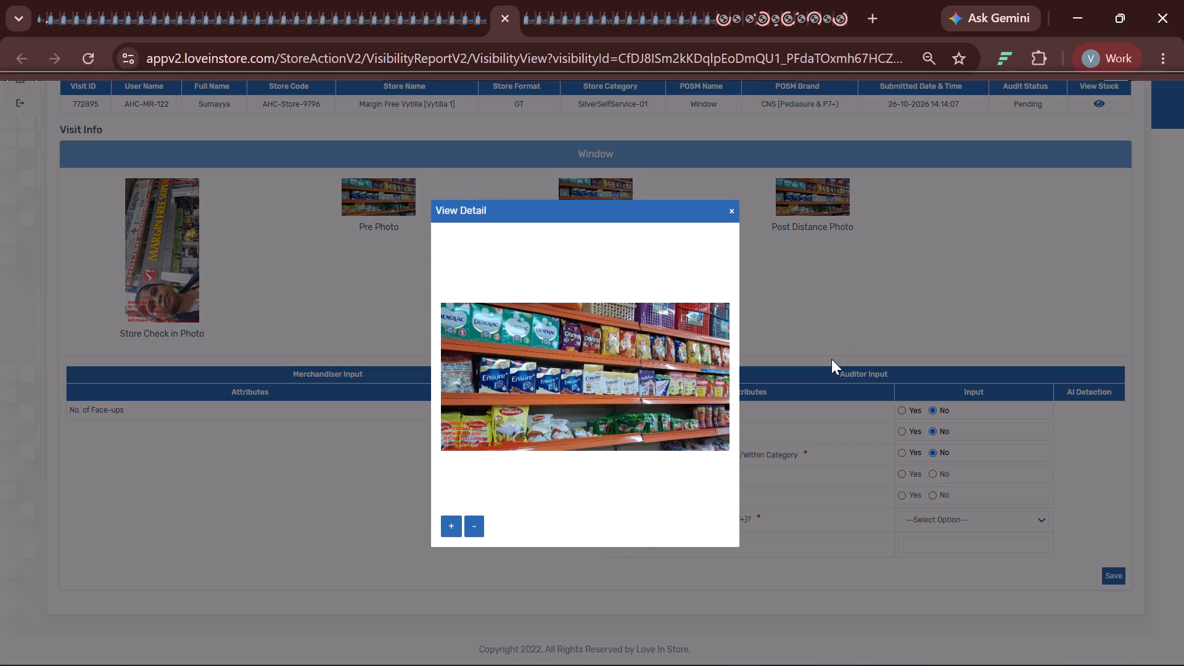
click(831, 359)
click(905, 410)
key(Right)
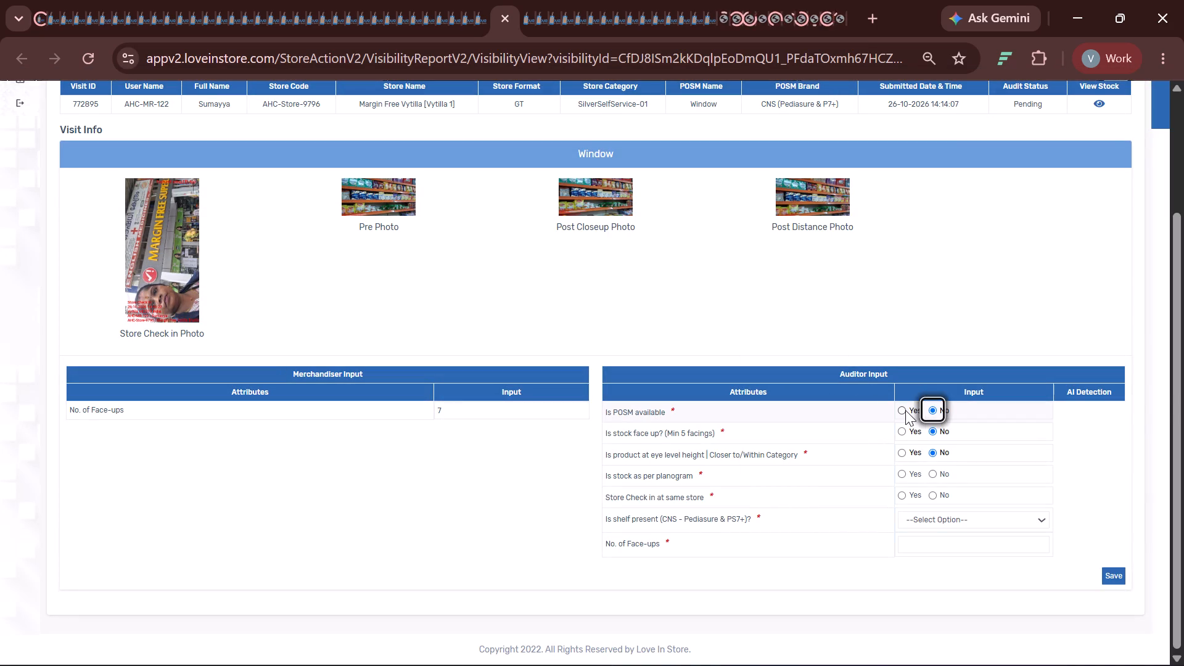
key(Tab)
key(Tab)
key(Tab)
key(Right)
key(Tab)
key(space)
key(shift+Tab)
key(Right)
key(Tab)
key(Tab)
key(Right)
key(Tab)
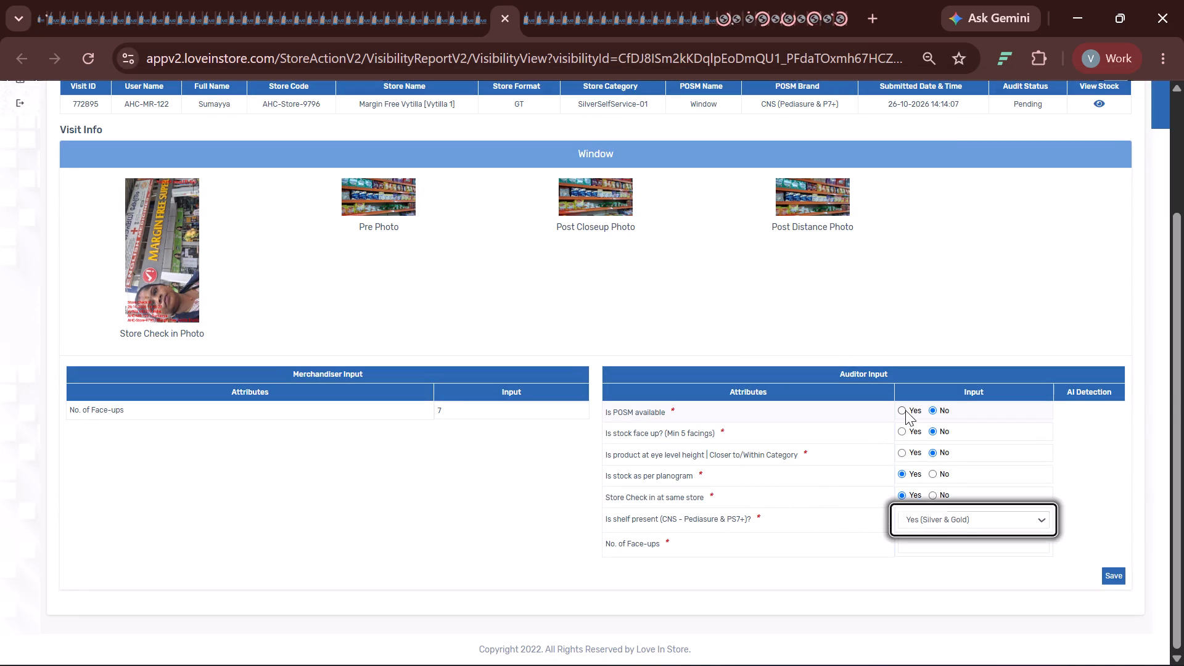
key(1)
key(Tab)
key(space)
Audit visit 772893 with stock face up and eye level No, other questions Yes, shelf Yes (Silver & Gold) and 4 face-ups, and save.
key(ctrl+Tab)
scroll(905, 410, down, 4)
click(905, 410)
key(Tab)
key(Right)
key(Tab)
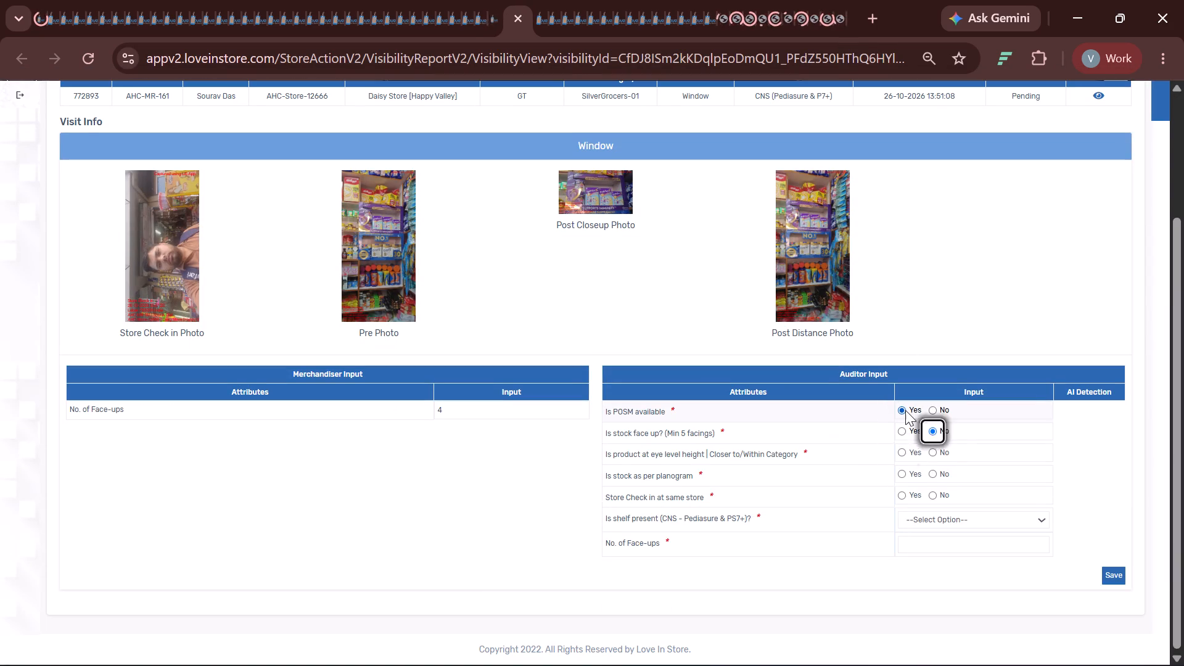
key(Right)
key(Tab)
key(space)
key(Tab)
key(space)
key(Tab)
key(Right)
key(Tab)
key(4)
key(Tab)
key(space)
Audit visit 772887 with POSM, stock face up and eye level No, planogram and same store Yes, shelf Yes (Silver & Gold) and 1 face-up, and save.
key(ctrl+Tab)
scroll(905, 410, down, 2)
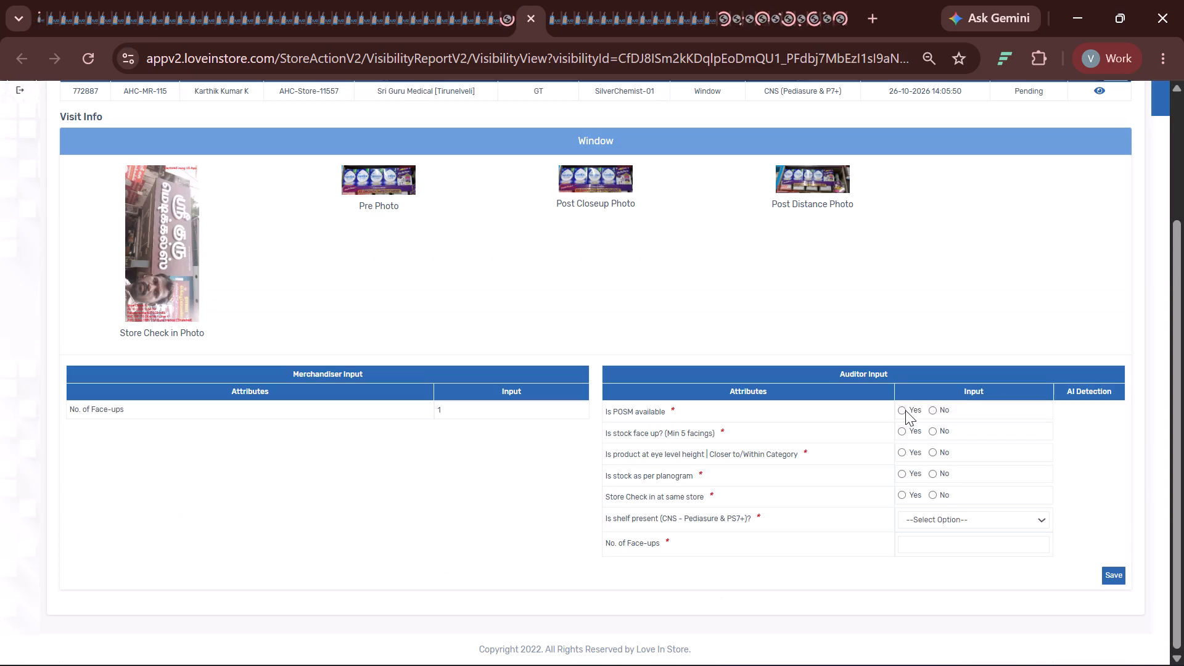
triple_click(905, 410)
key(Right)
key(Tab)
key(Right)
key(Tab)
key(Right)
key(Tab)
key(space)
key(Tab)
key(space)
key(Tab)
key(Right)
key(Tab)
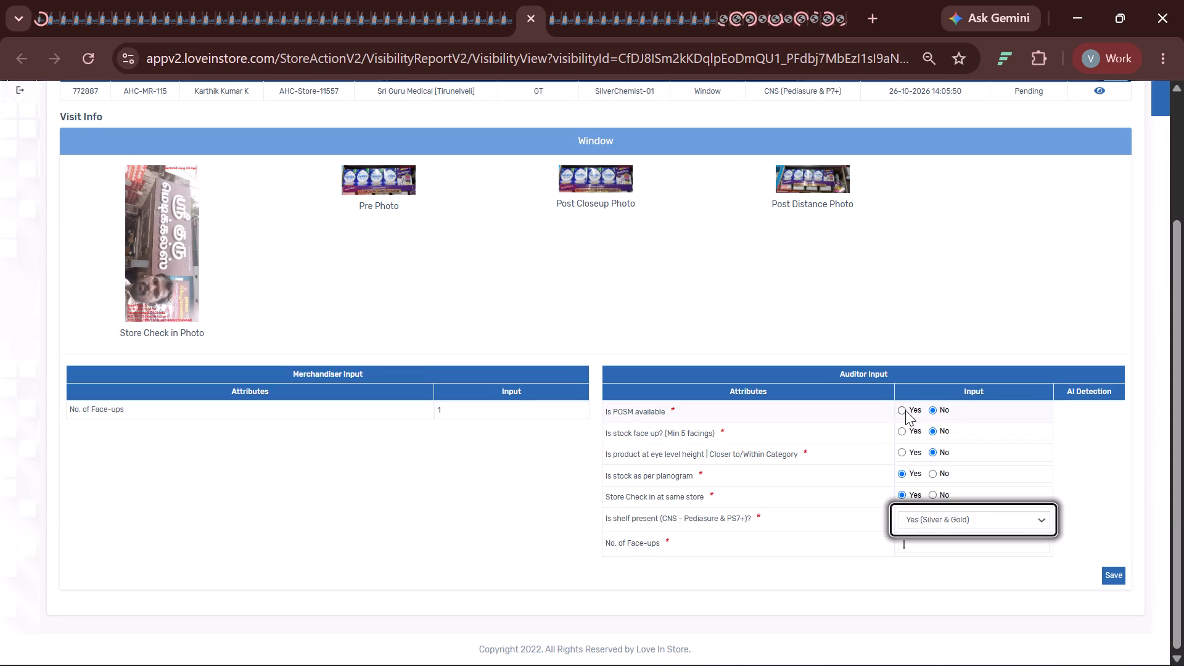
key(1)
key(Tab)
key(space)
Audit visit 772886 with stock face up and eye level No, other questions Yes, shelf Yes (Silver & Gold) and 4 face-ups, and save.
key(ctrl+Tab)
scroll(905, 410, down, 3)
click(905, 410)
key(Tab)
key(space)
key(Tab)
key(Right)
key(shift+Tab)
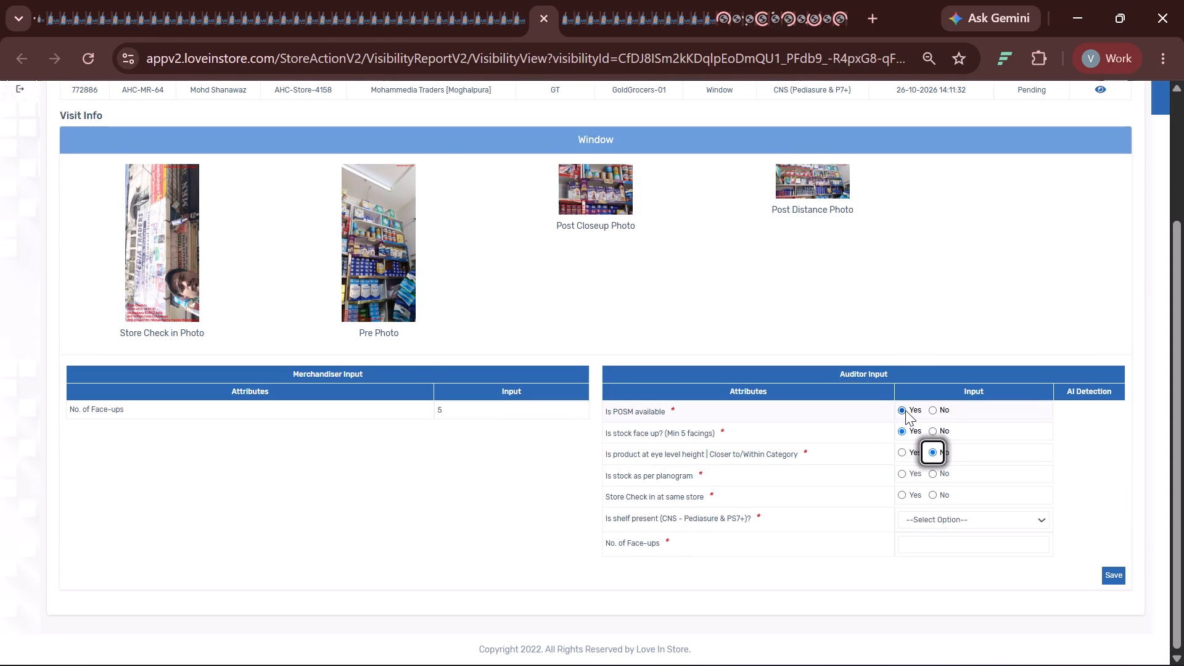
key(Right)
key(Tab)
key(space)
key(Tab)
key(space)
key(Tab)
key(space)
key(Tab)
key(Right)
key(Tab)
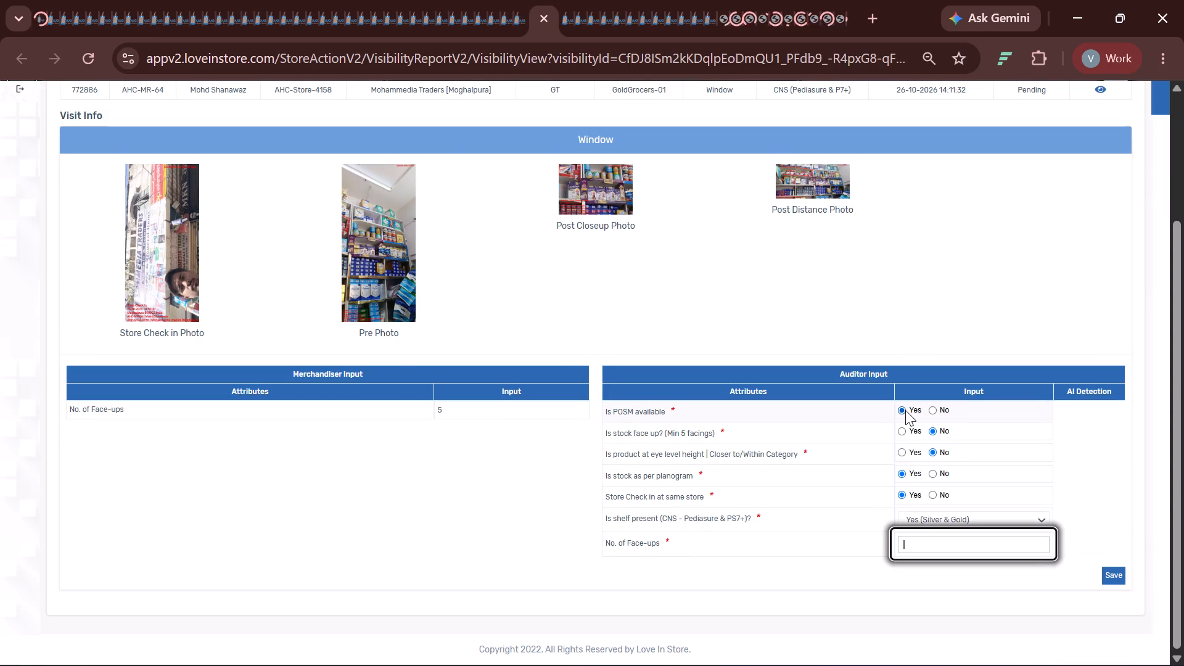
key(4)
key(Tab)
key(space)
Audit visit 772884 with POSM and eye level No, other questions Yes, shelf Yes (Silver & Gold) and 6 face-ups, and save.
key(ctrl+Tab)
scroll(905, 410, down, 3)
click(905, 410)
key(Right)
key(Tab)
key(space)
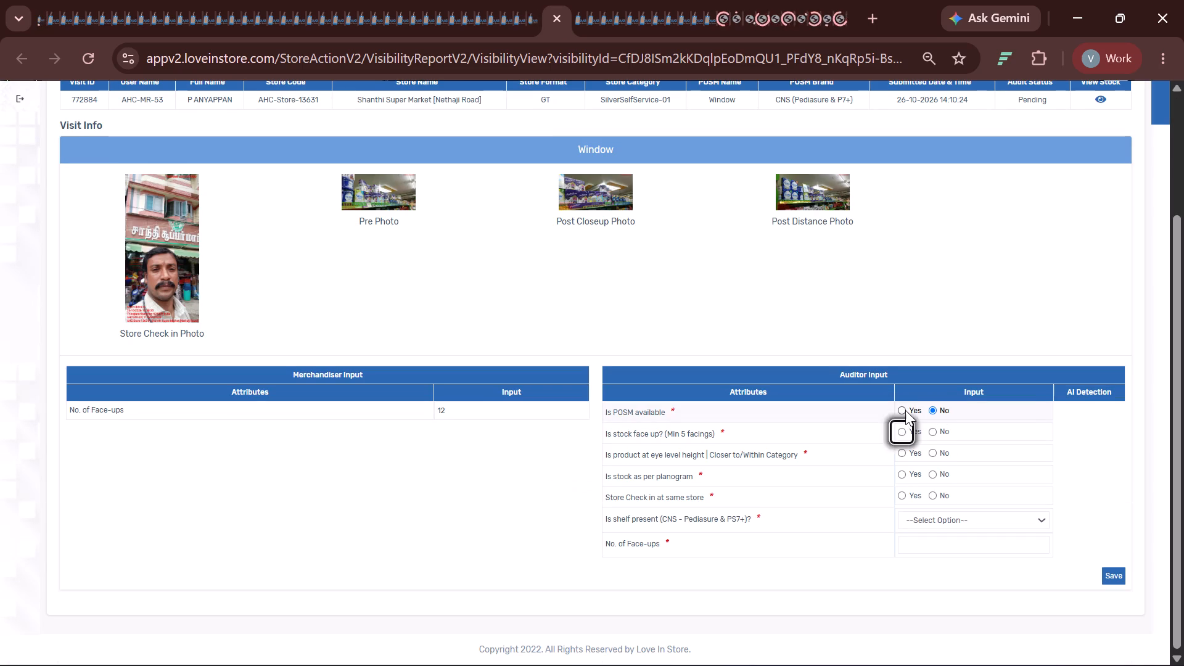
key(Tab)
key(Right)
key(Tab)
key(space)
key(Tab)
key(space)
key(Tab)
key(Right)
key(Tab)
key(6)
key(Tab)
key(space)
Audit visit 772881 with eye level No, the other questions Yes, shelf Yes (Silver & Gold) and 5 face-ups, and save it.
key(ctrl+Tab)
scroll(905, 410, down, 3)
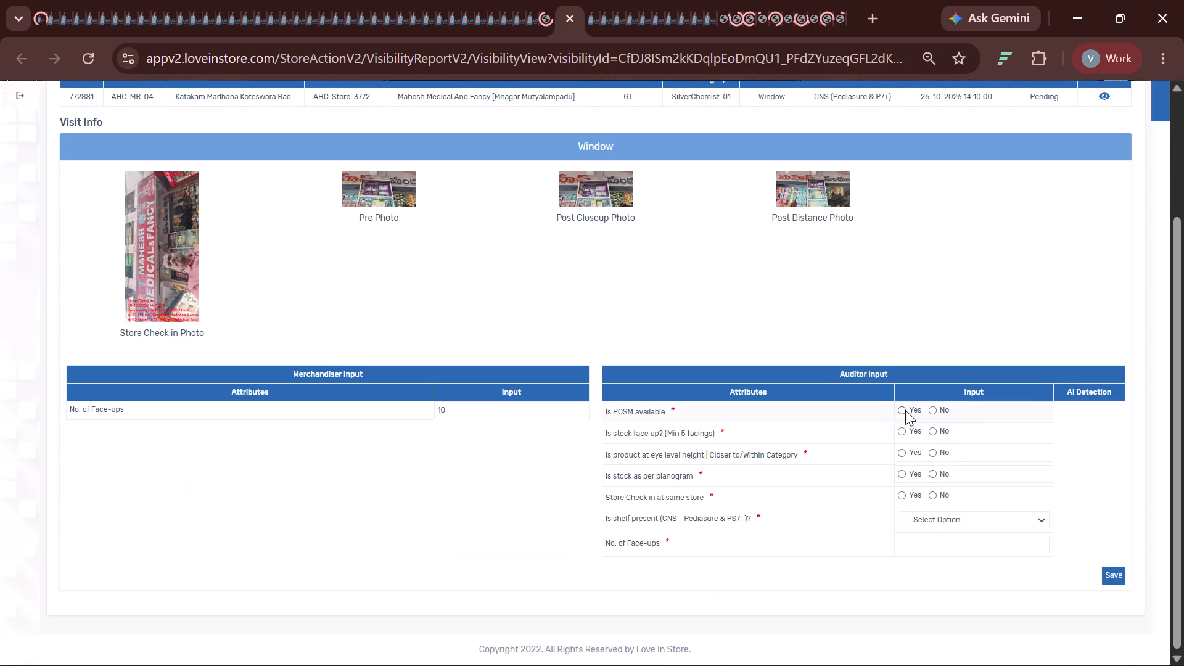
click(905, 410)
key(Tab)
key(Right)
key(Tab)
key(Right)
key(Tab)
key(space)
key(Tab)
key(space)
key(Tab)
key(Right)
key(shift+Tab)
key(shift+Tab)
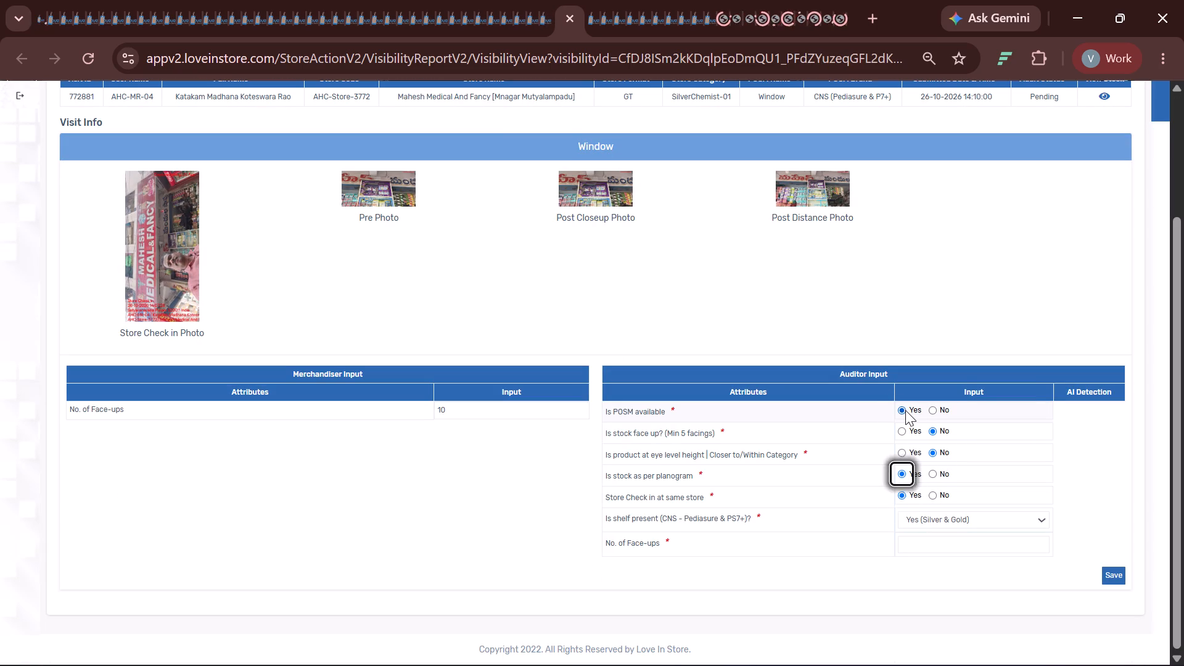
key(shift+Tab)
key(shift+Tab)
key(Right)
key(Tab)
key(Tab)
key(Tab)
key(Tab)
key(Tab)
key(5)
key(Tab)
key(space)
Audit visit 772877 with eye level No, the other questions Yes, shelf Yes (Silver & Gold) and 5 face-ups, and save it.
key(ctrl+Tab)
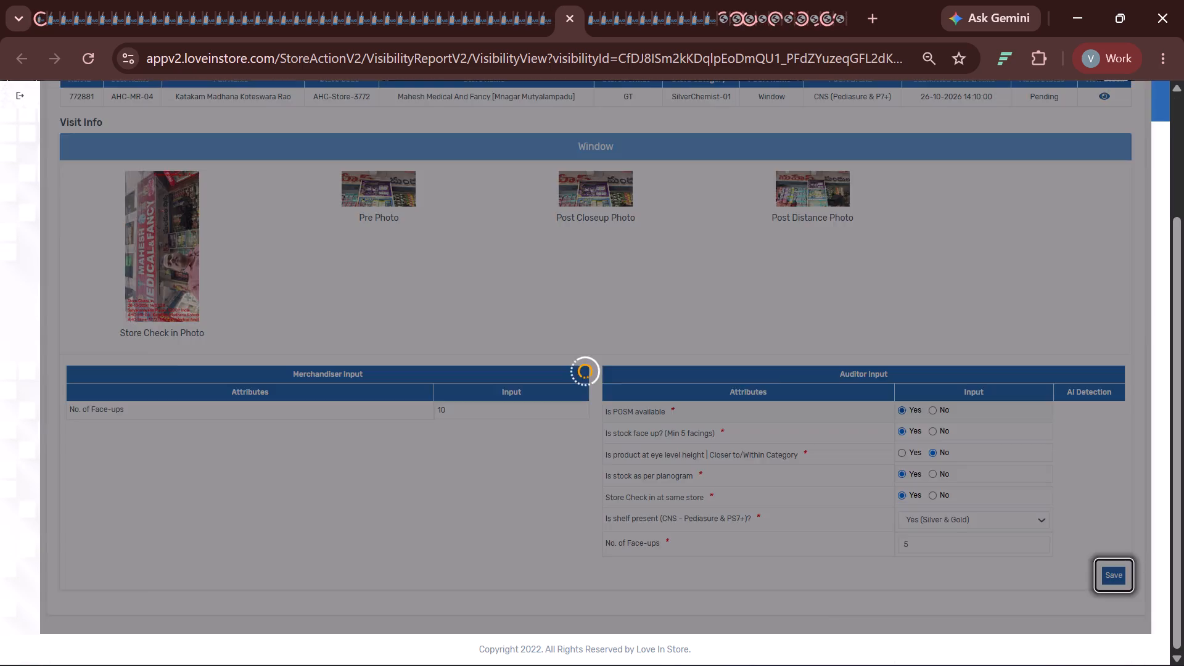
scroll(905, 410, down, 4)
click(905, 410)
key(Tab)
key(space)
key(Tab)
key(Right)
key(Tab)
key(space)
key(Tab)
key(space)
key(Tab)
key(Right)
key(Tab)
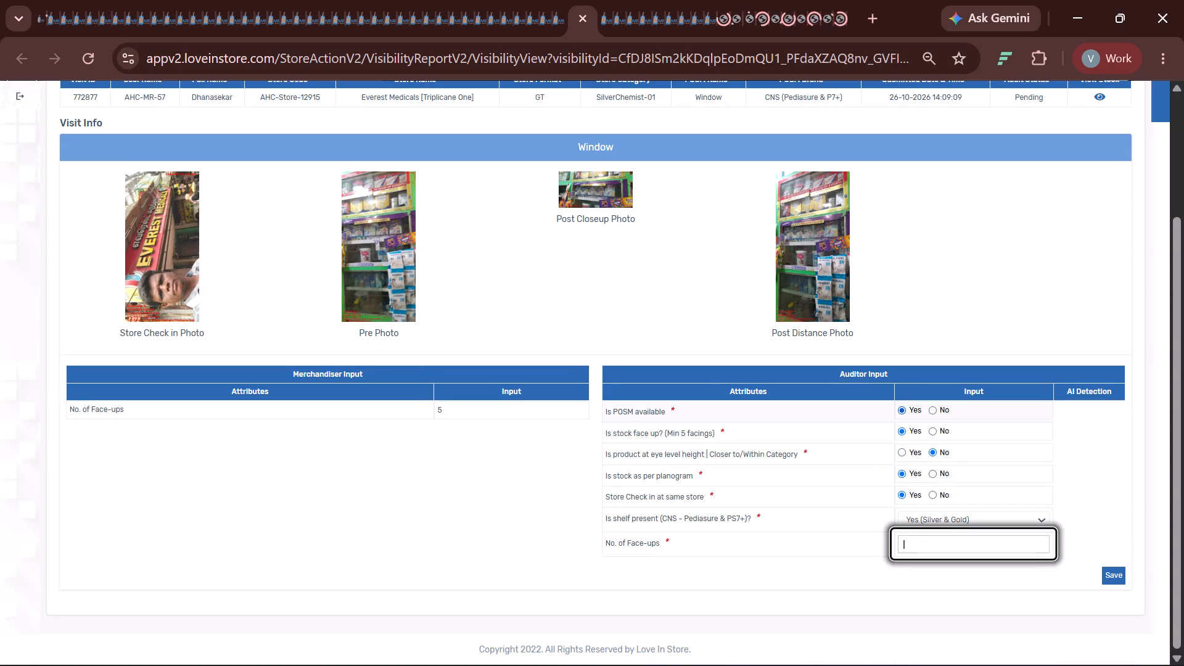
key(5)
key(Tab)
key(space)
Audit visit 772875 with all questions Yes, shelf Yes (Silver & Gold) and 10 face-ups, and save it.
key(ctrl+Tab)
scroll(905, 410, down, 3)
click(905, 410)
key(Tab)
key(space)
key(Tab)
key(space)
key(Tab)
key(Tab)
key(space)
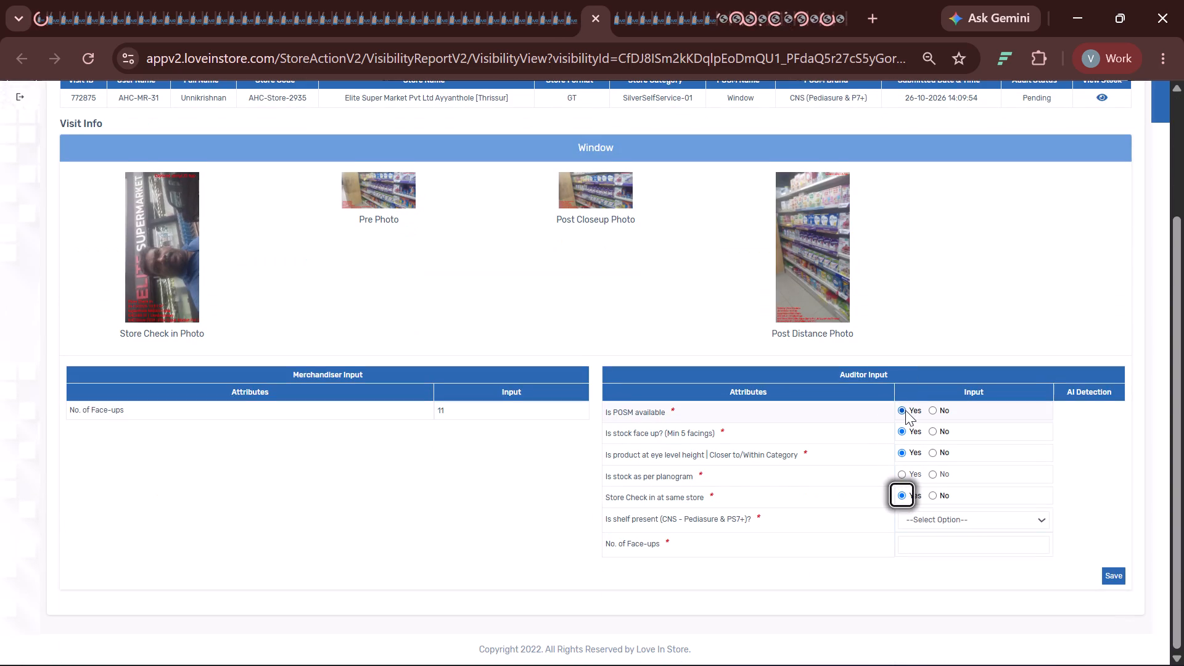
key(shift+Tab)
key(space)
key(Tab)
key(Tab)
key(Right)
key(Tab)
text(10)
key(Tab)
key(space)
Audit visit 772874 with POSM and eye level No, other questions Yes, shelf Yes (Silver & Gold) and 5 face-ups, and save.
key(ctrl+Tab)
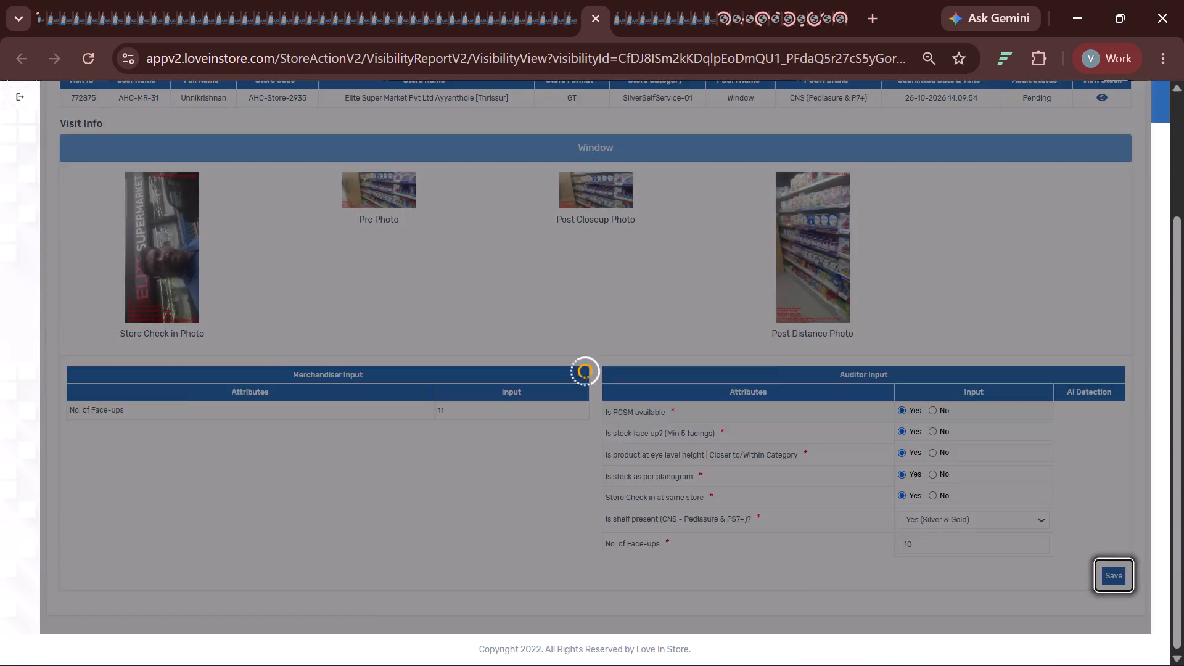
scroll(905, 410, down, 4)
click(905, 410)
key(Tab)
key(space)
key(Tab)
key(shift+Tab)
key(shift+Tab)
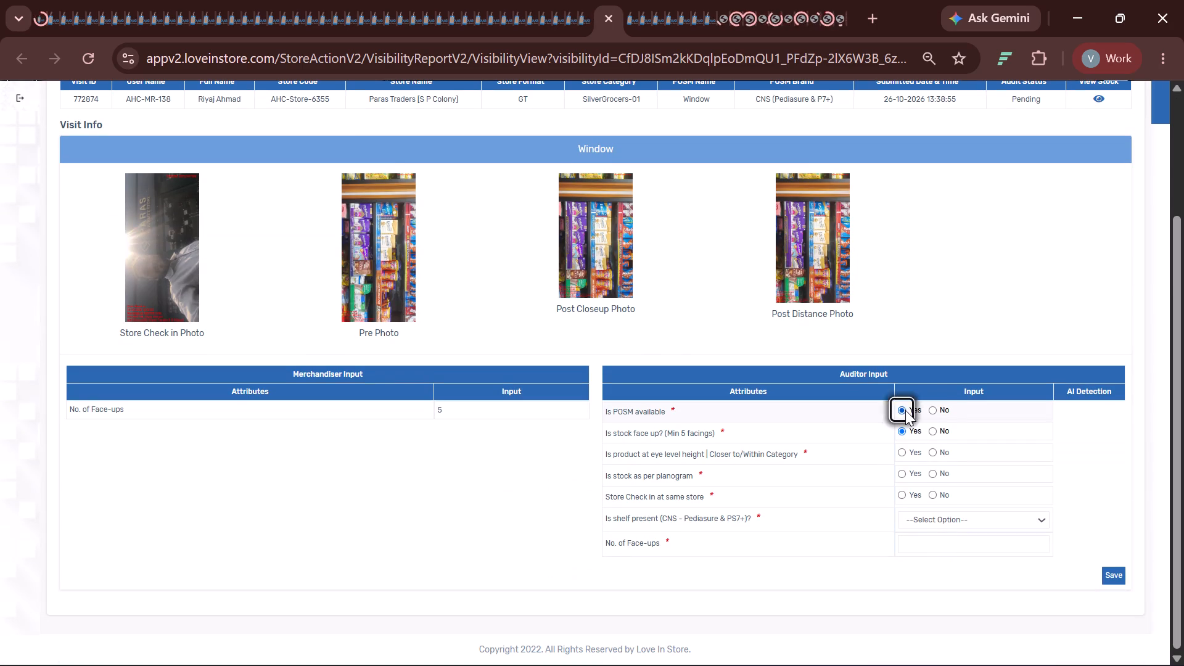
key(Right)
key(Tab)
key(Tab)
key(Right)
key(Tab)
key(space)
key(Tab)
key(space)
key(Tab)
key(Right)
key(Tab)
key(5)
key(Tab)
key(space)
Audit visit 772872 with eye level No, the other questions Yes, shelf Yes (Silver & Gold) and 5 face-ups, and save it.
key(ctrl+Tab)
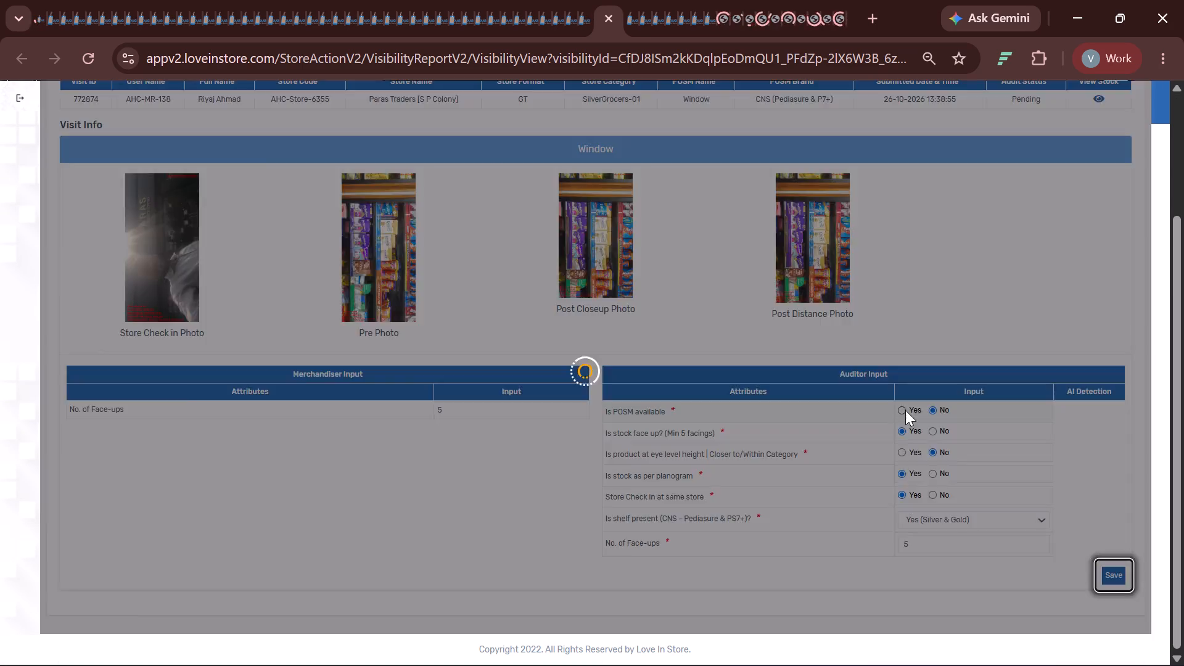
scroll(905, 410, down, 3)
click(905, 410)
key(Tab)
key(space)
key(Tab)
key(Right)
key(shift+Tab)
key(space)
key(Tab)
key(space)
key(Tab)
key(space)
key(Tab)
key(space)
key(Tab)
key(Right)
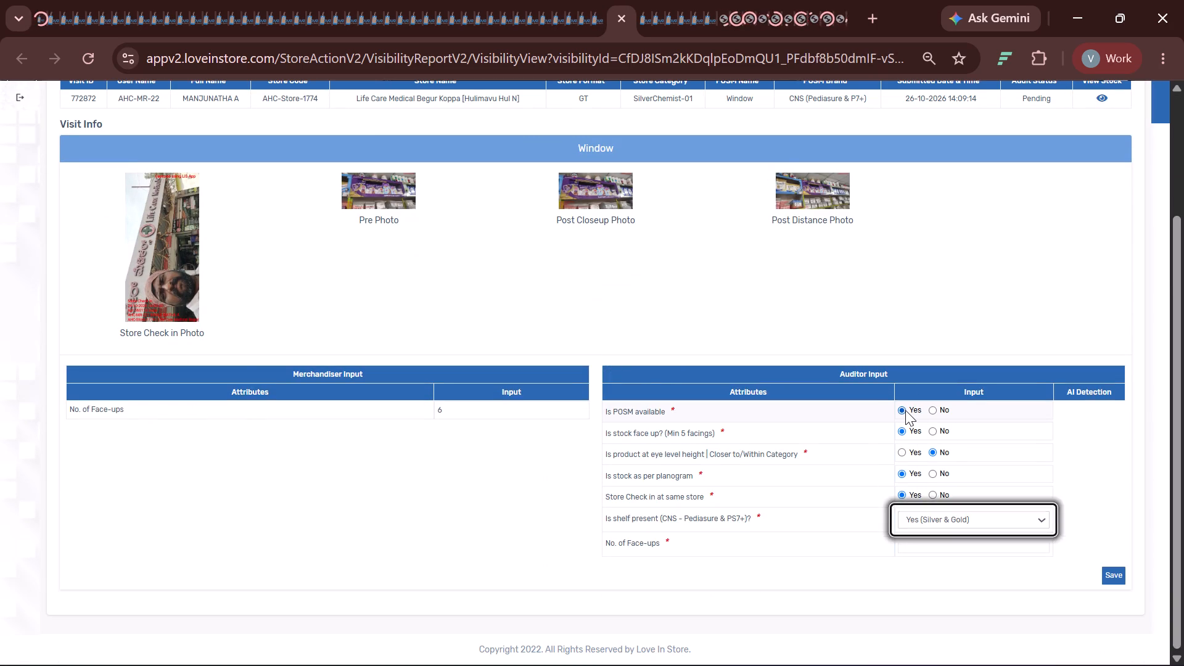
key(Tab)
key(5)
key(Tab)
key(space)
Audit visit 772870 with eye level No, the other questions Yes, shelf Yes (Silver & Gold) and 5 face-ups, and save it.
key(ctrl+Tab)
scroll(905, 410, down, 3)
click(905, 410)
key(Tab)
key(space)
key(Tab)
key(Up)
key(Tab)
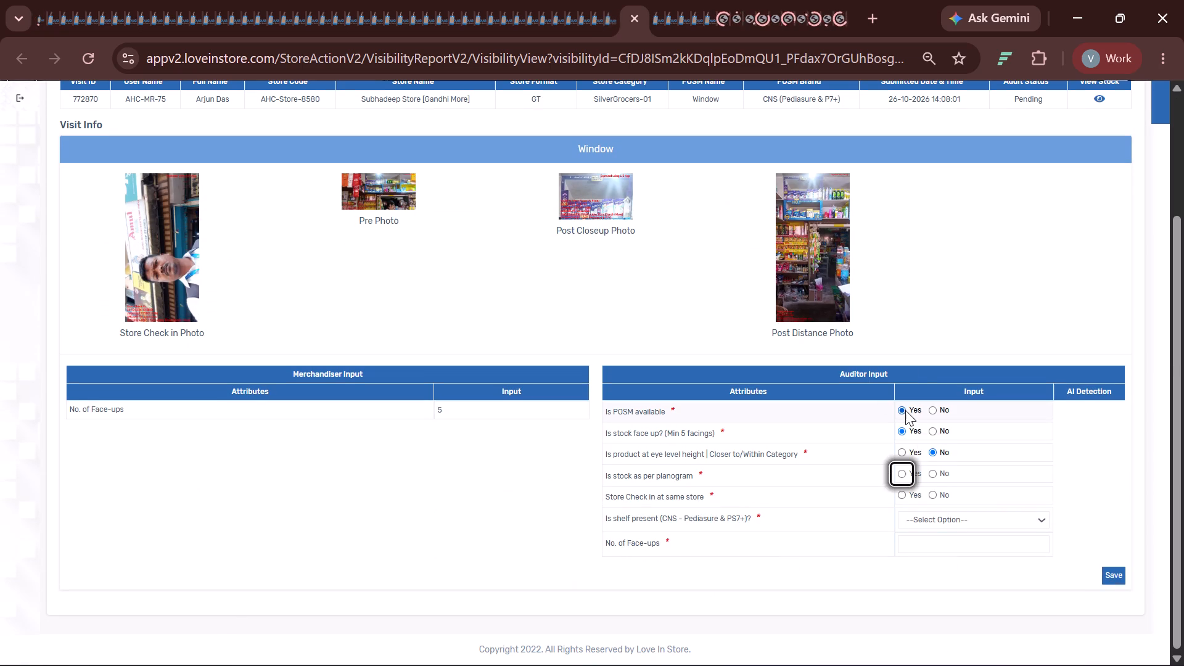
key(space)
key(shift+Tab)
key(Right)
key(Right)
key(Tab)
key(space)
key(Tab)
key(space)
key(Tab)
key(Right)
key(Tab)
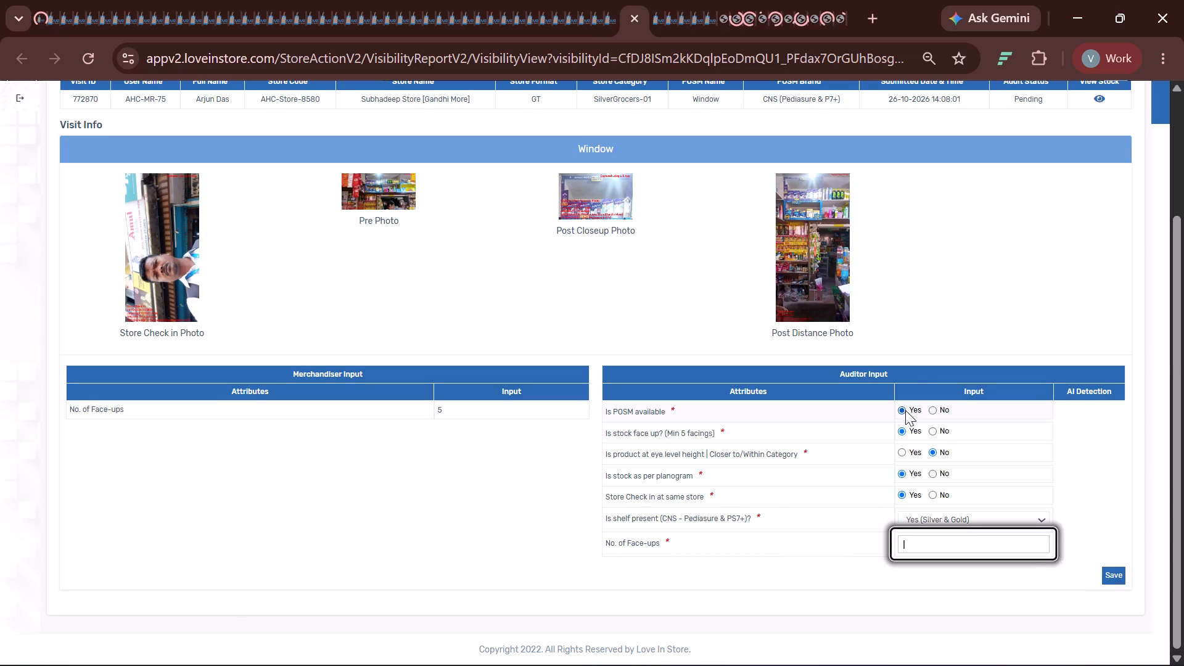
key(Tab)
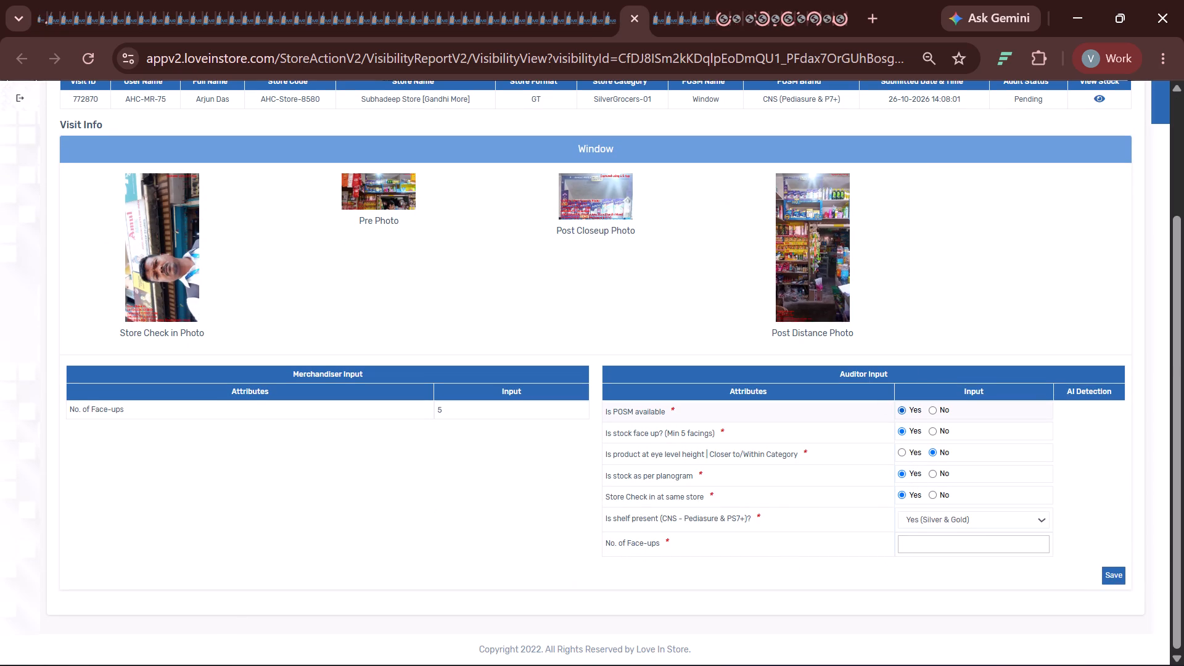
key(shift+Tab)
key(5)
key(Tab)
key(space)
Audit visit 772867 with eye level No, the other questions Yes, shelf Yes (Silver & Gold) and 5 face-ups, and save it.
key(ctrl+Tab)
scroll(905, 410, down, 3)
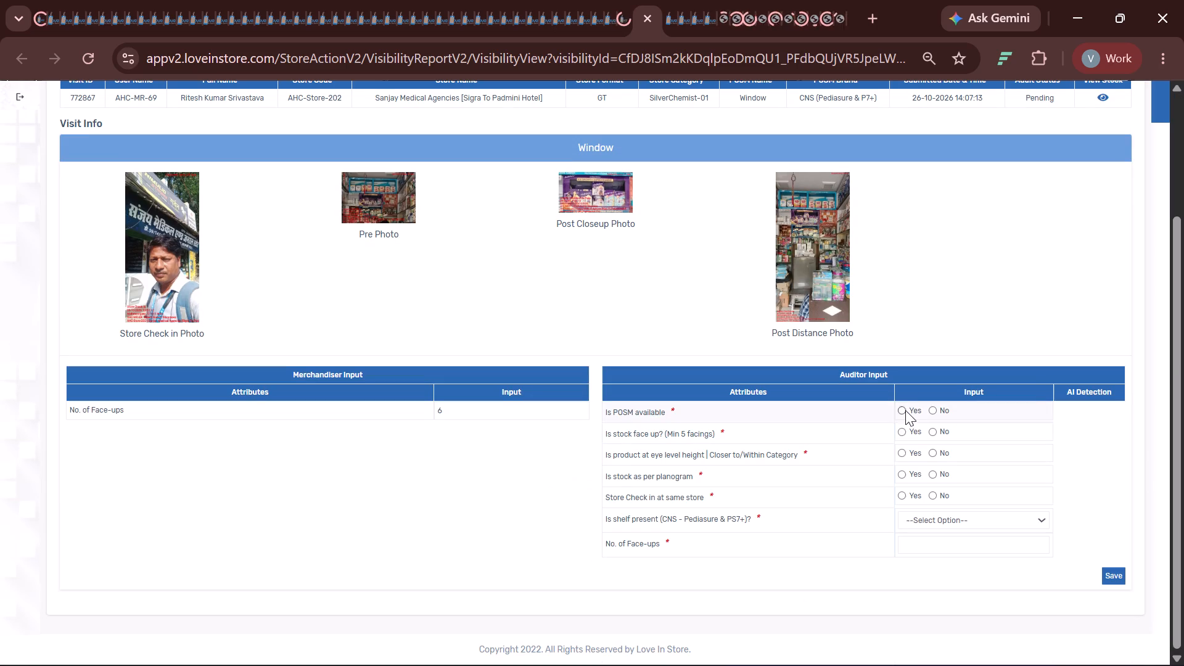
click(905, 410)
key(Tab)
key(space)
key(Tab)
key(Right)
key(Tab)
key(space)
key(Tab)
key(space)
key(Tab)
key(Right)
key(Tab)
key(5)
key(Tab)
key(space)
Audit visit 772866 with stock face up and eye level No, other questions Yes, shelf Yes (Silver & Gold) and 3 face-ups, and save.
key(ctrl+Tab)
scroll(905, 410, down, 3)
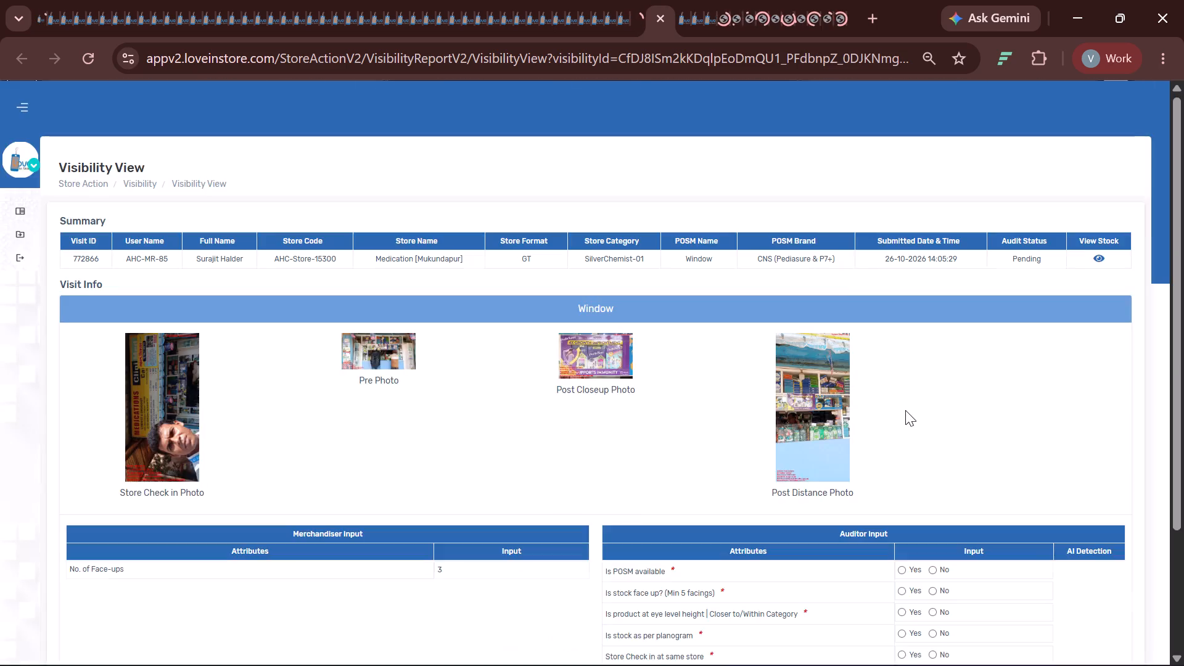
click(905, 410)
key(Tab)
key(Right)
key(Tab)
key(Right)
key(Tab)
key(space)
key(Tab)
key(space)
key(Tab)
key(Right)
key(Tab)
key(shift+Tab)
key(shift+Tab)
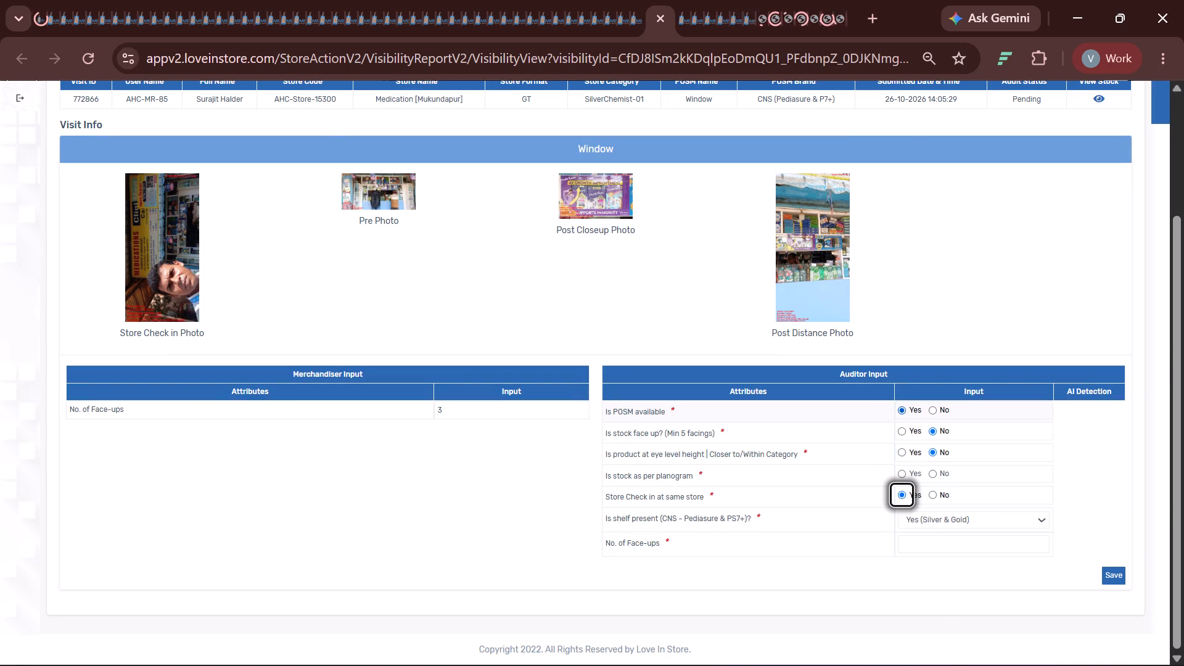
key(space)
key(Tab)
key(space)
key(Tab)
key(Tab)
key(shift+Tab)
key(shift+Tab)
key(shift+Tab)
key(space)
key(Tab)
key(Tab)
key(Tab)
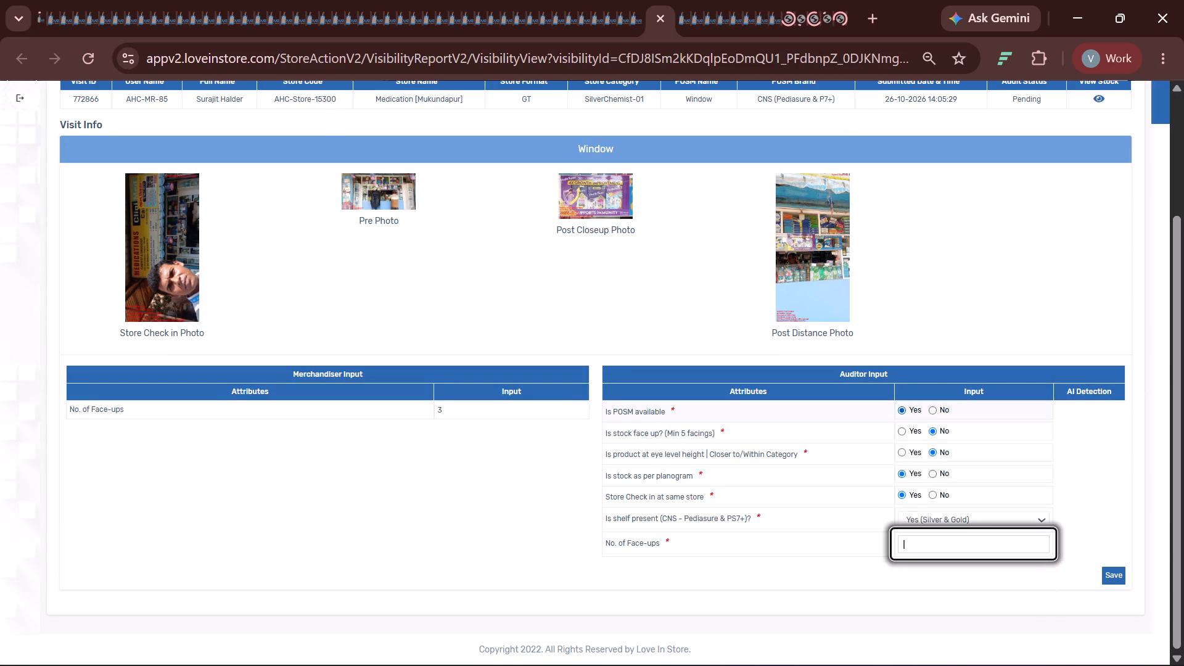
key(3)
key(Tab)
key(space)
Audit visit 772864 with eye level No, the other questions Yes, shelf Yes (Silver & Gold) and 7 face-ups, and save it.
key(ctrl+Tab)
scroll(905, 410, down, 4)
key(Tab)
key(space)
key(Tab)
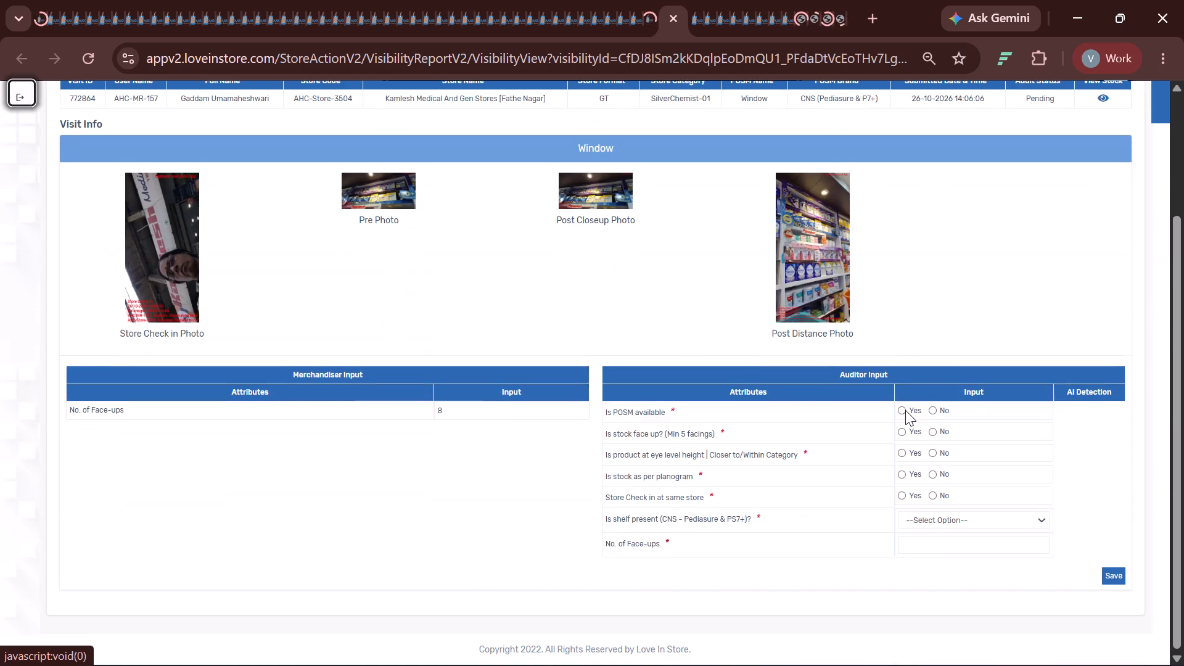
scroll(905, 410, down, 3)
click(905, 410)
key(Tab)
key(space)
key(Tab)
key(Right)
key(Tab)
key(space)
key(Tab)
key(space)
key(Tab)
key(Right)
key(Tab)
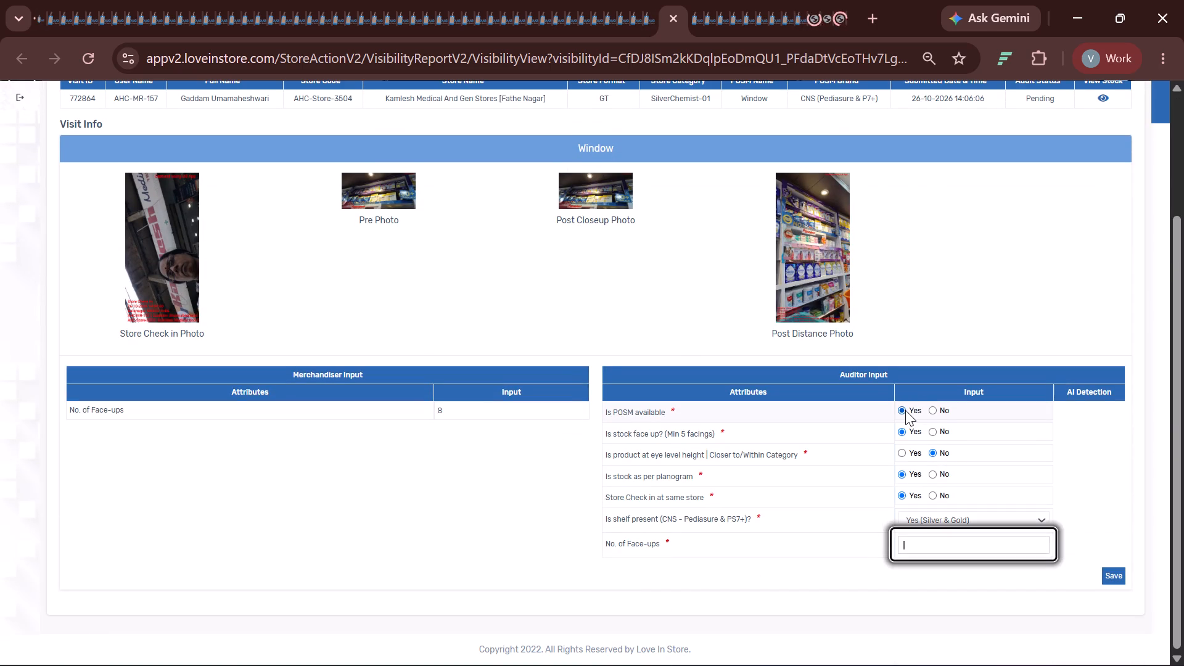
key(7)
key(Tab)
key(space)
Audit visit 772861 with stock face up and eye level No, other questions Yes, shelf Yes (Silver & Gold) and 3 face-ups, and save.
key(ctrl+Tab)
scroll(905, 410, down, 3)
click(905, 410)
key(Tab)
key(Right)
key(Tab)
key(Right)
key(Tab)
key(space)
key(Tab)
key(space)
key(Tab)
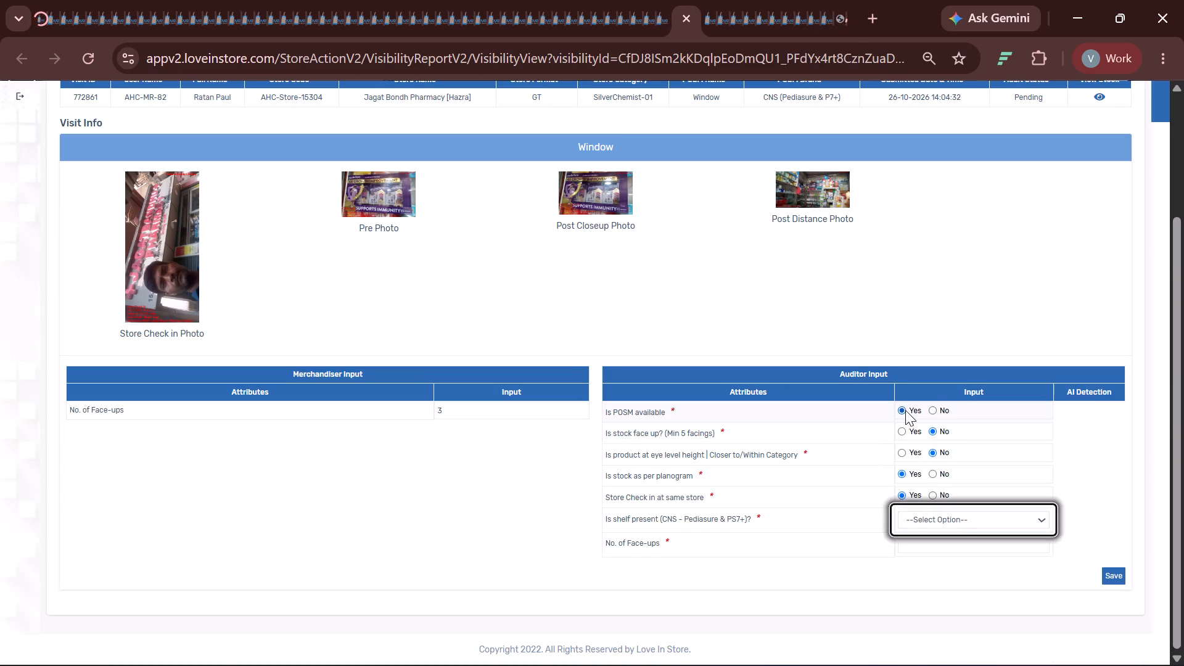
key(Right)
key(Tab)
key(3)
key(Tab)
key(space)
Audit visit 772859 with eye level No, the other questions Yes, shelf Yes (Samrat Supreme) and 5 face-ups, and save it.
key(ctrl+Tab)
scroll(905, 410, down, 4)
click(905, 410)
key(Tab)
key(space)
key(Tab)
key(Right)
key(Tab)
key(space)
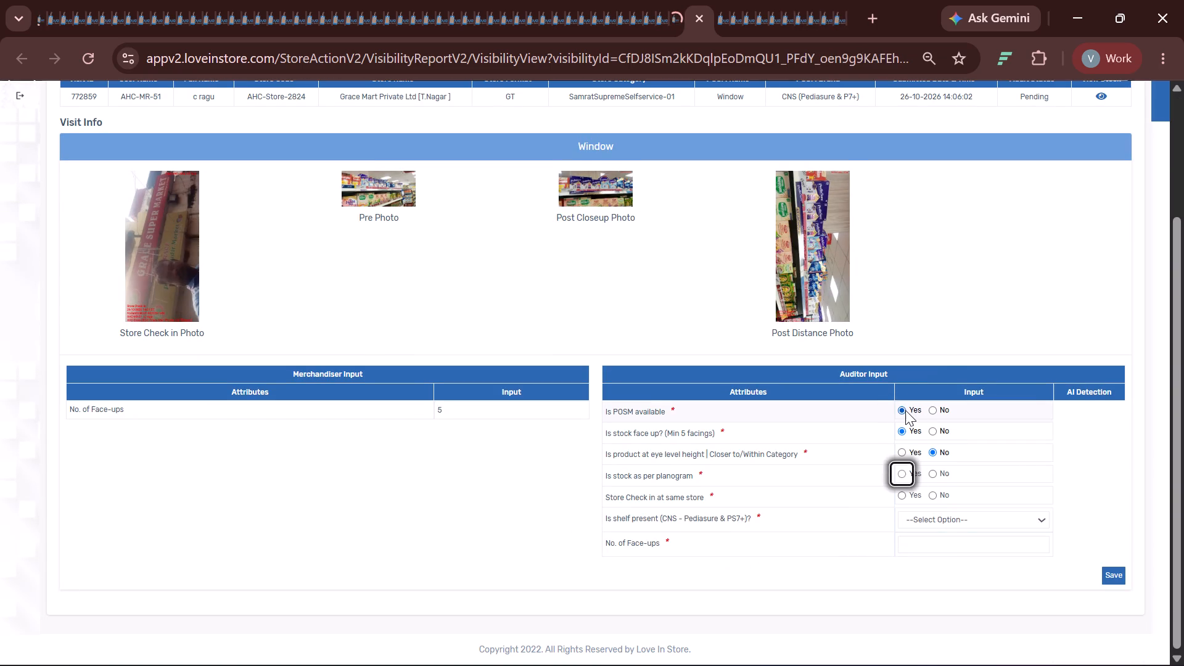
key(Tab)
key(space)
key(Tab)
key(Right)
key(Right)
key(Right)
key(Right)
key(Right)
key(Right)
key(Tab)
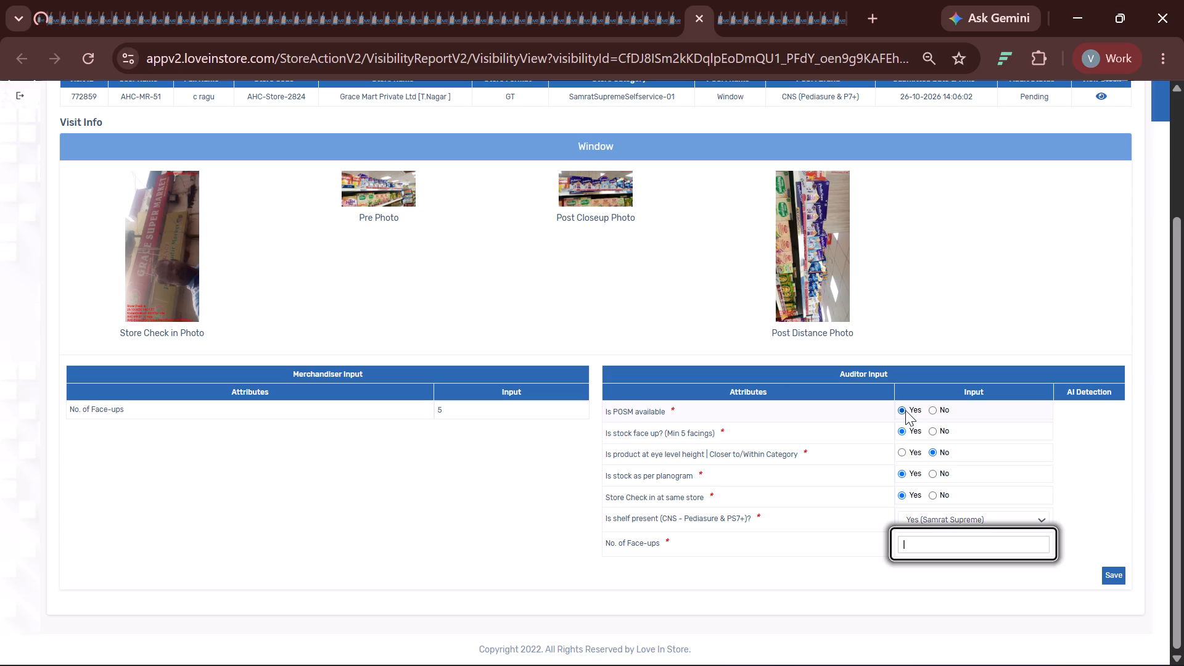
key(5)
key(Tab)
key(space)
Audit visit 772617 with stock face up and eye level No, other questions Yes, shelf Yes (Silver & Gold) and 4 face-ups, and save.
key(ctrl+Tab)
scroll(905, 410, down, 3)
click(905, 410)
key(Tab)
key(Right)
key(Tab)
key(Right)
key(Tab)
key(space)
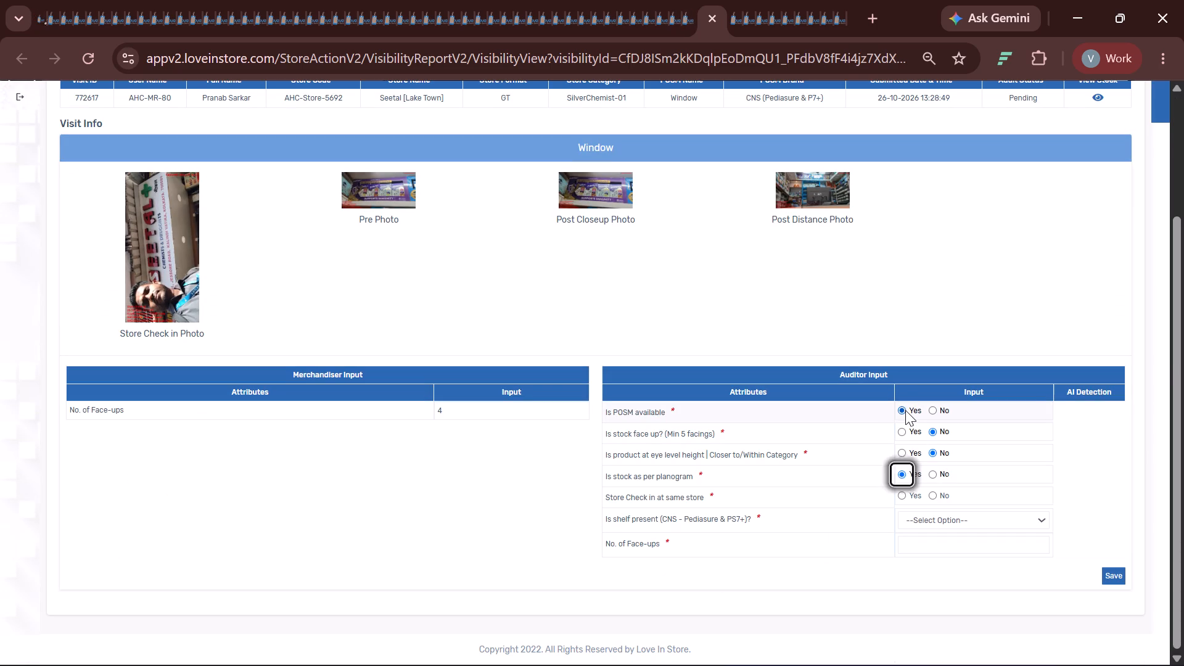
key(Tab)
key(space)
key(Tab)
key(Right)
key(Tab)
key(4)
key(Tab)
key(space)
Audit visit 772612 with POSM available No, the other questions Yes, shelf Yes (Silver & Gold) and 7 face-ups, and save it.
key(ctrl+Tab)
scroll(905, 410, down, 4)
click(905, 410)
key(Tab)
key(space)
key(Tab)
key(space)
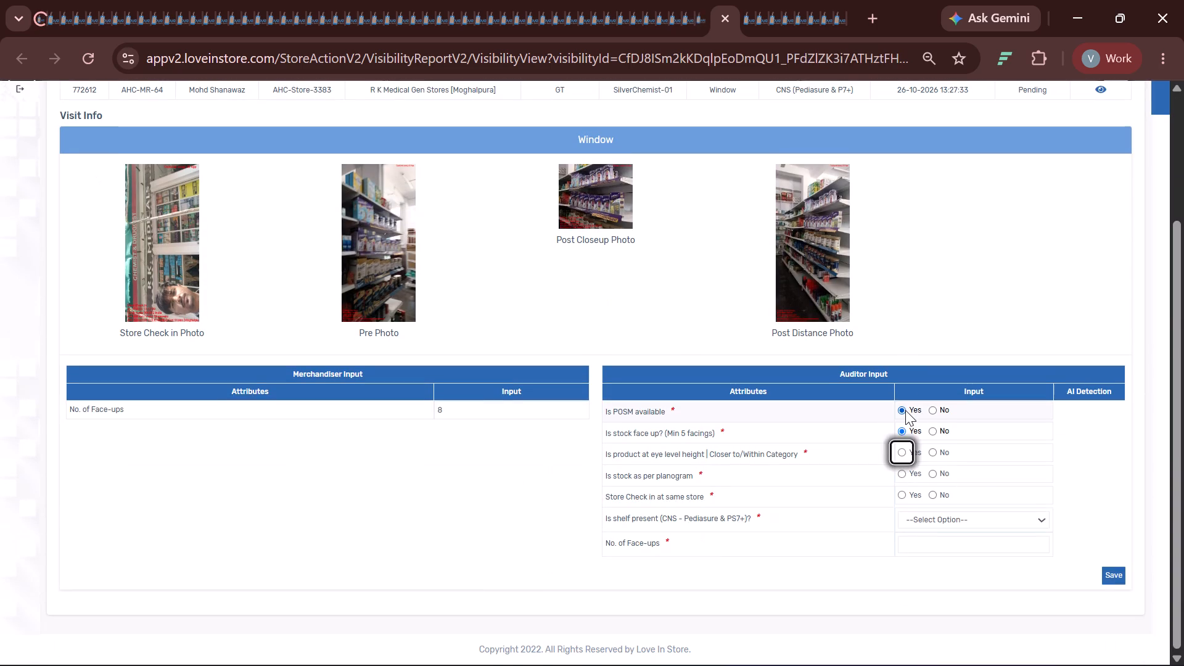
key(Tab)
key(space)
key(space)
key(Tab)
key(Tab)
key(Right)
key(shift+Tab)
key(shift+Tab)
key(shift+Tab)
key(shift+Tab)
key(shift+Tab)
key(Right)
key(Tab)
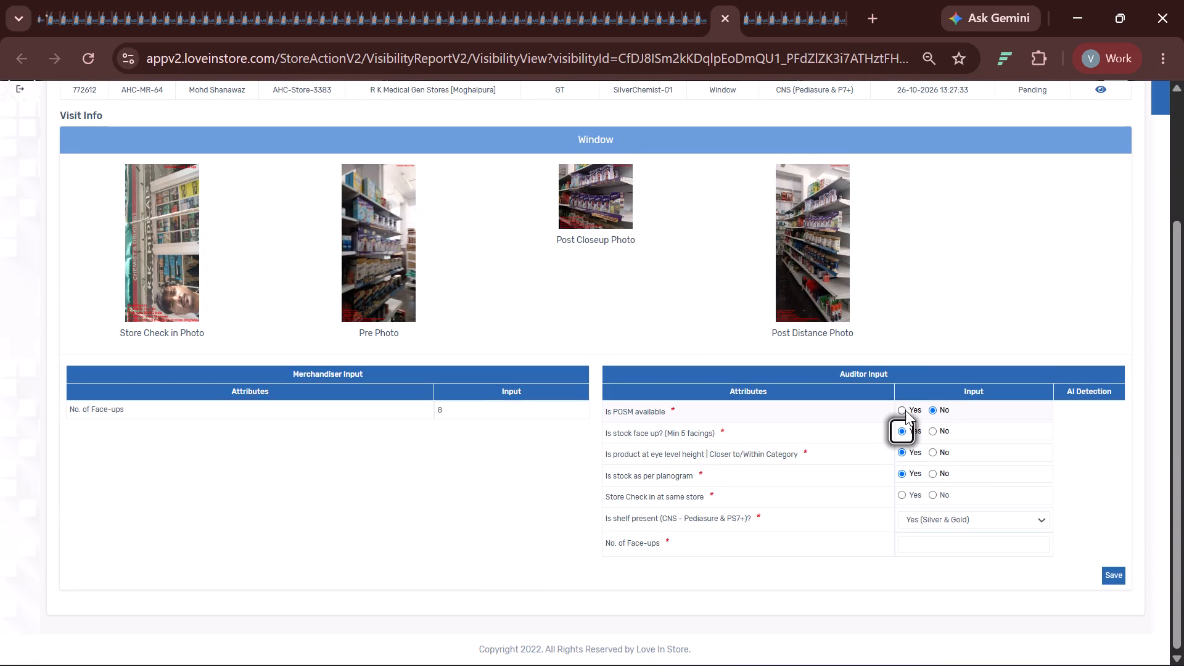
key(Tab)
key(space)
key(Tab)
key(space)
key(Tab)
key(space)
key(Tab)
key(Tab)
key(7)
key(Tab)
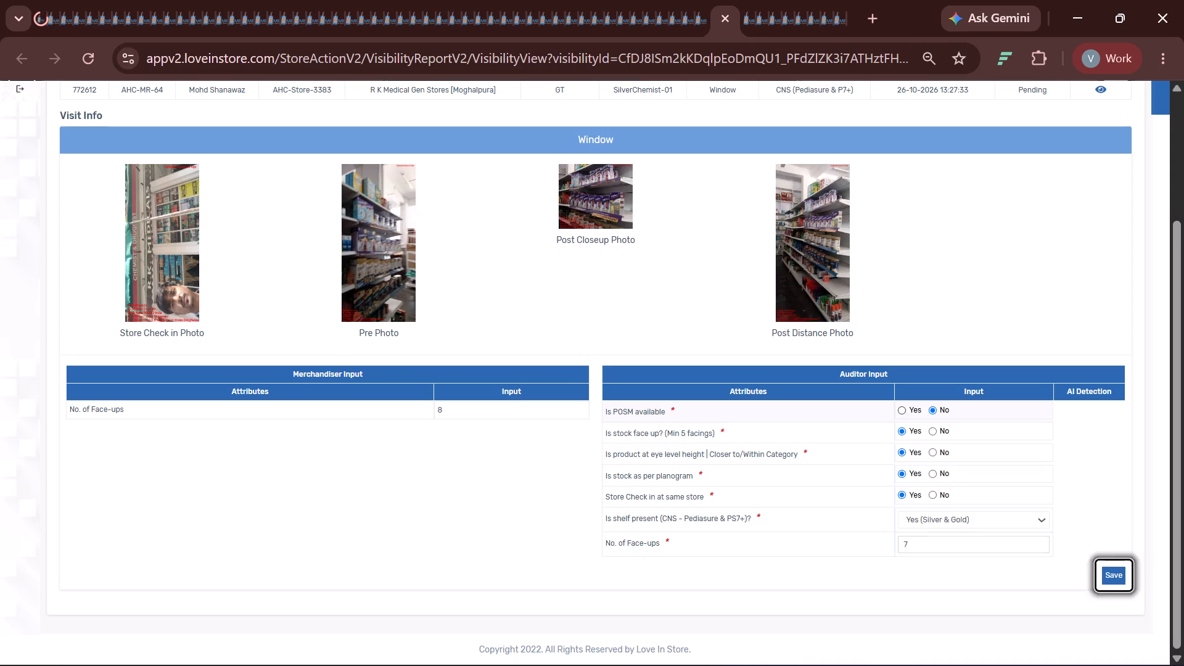
key(space)
Audit visit 772611 with stock face up and eye level No, other questions Yes, shelf Yes (Silver & Gold) and 2 face-ups, and save.
key(ctrl+Tab)
scroll(905, 410, down, 4)
double_click(913, 388)
scroll(913, 388, down, 2)
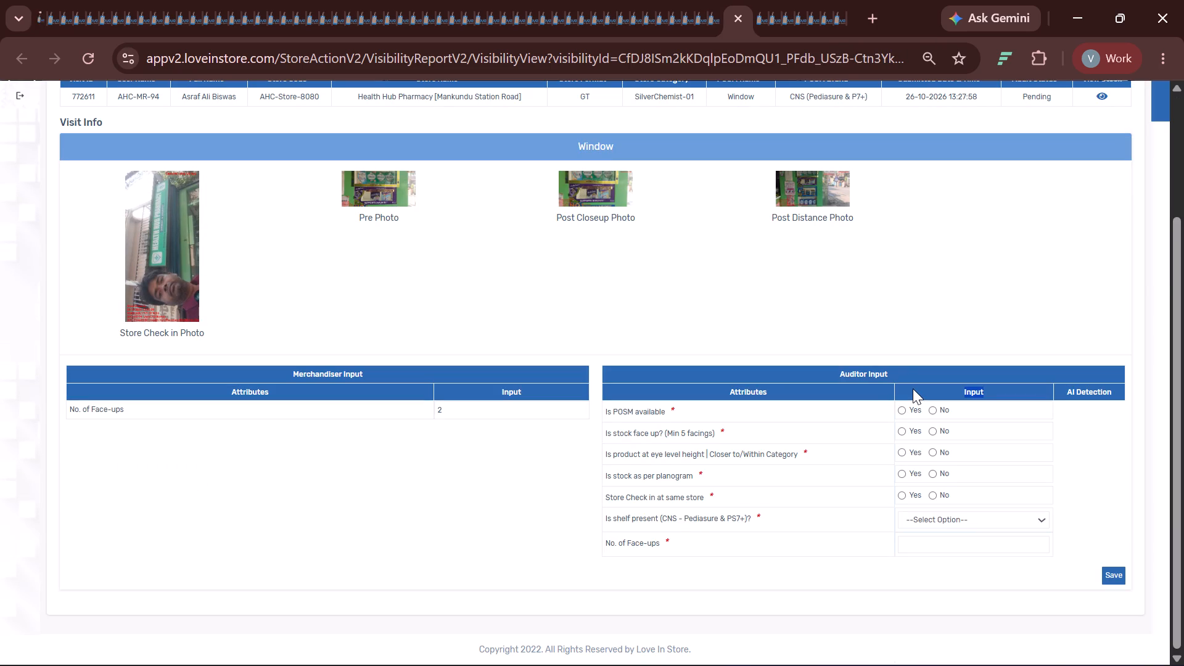
scroll(913, 388, down, 2)
double_click(903, 415)
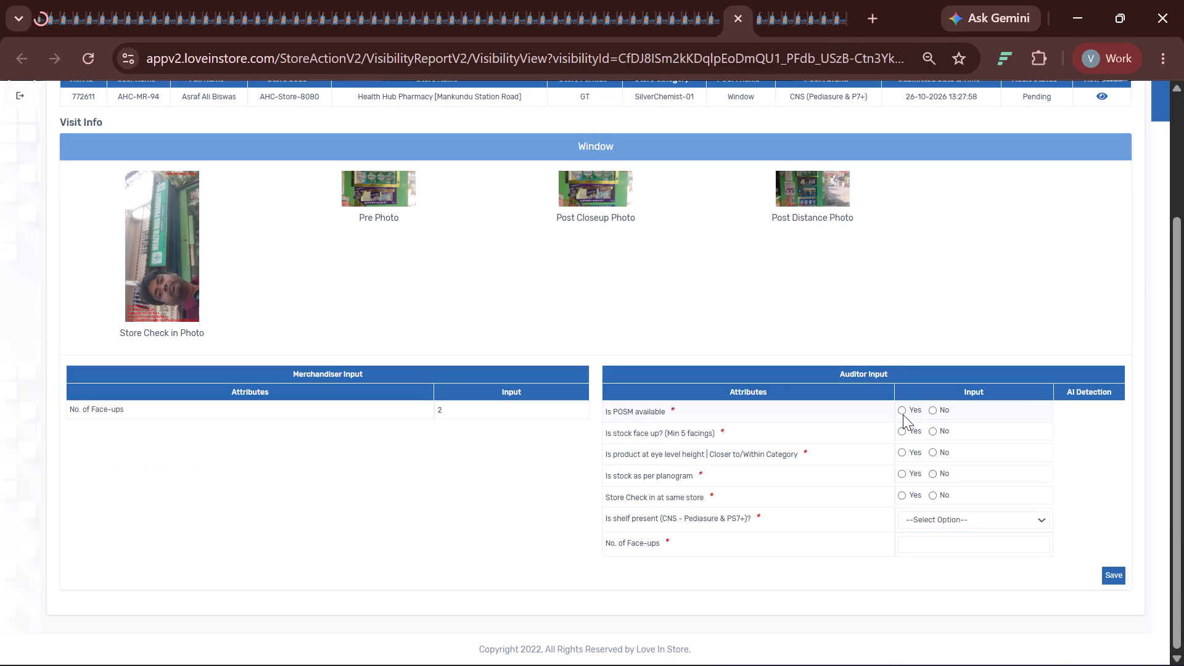
double_click(903, 411)
key(Tab)
key(Right)
key(Tab)
key(Right)
key(Tab)
key(space)
key(Tab)
key(space)
key(Tab)
key(Right)
key(Tab)
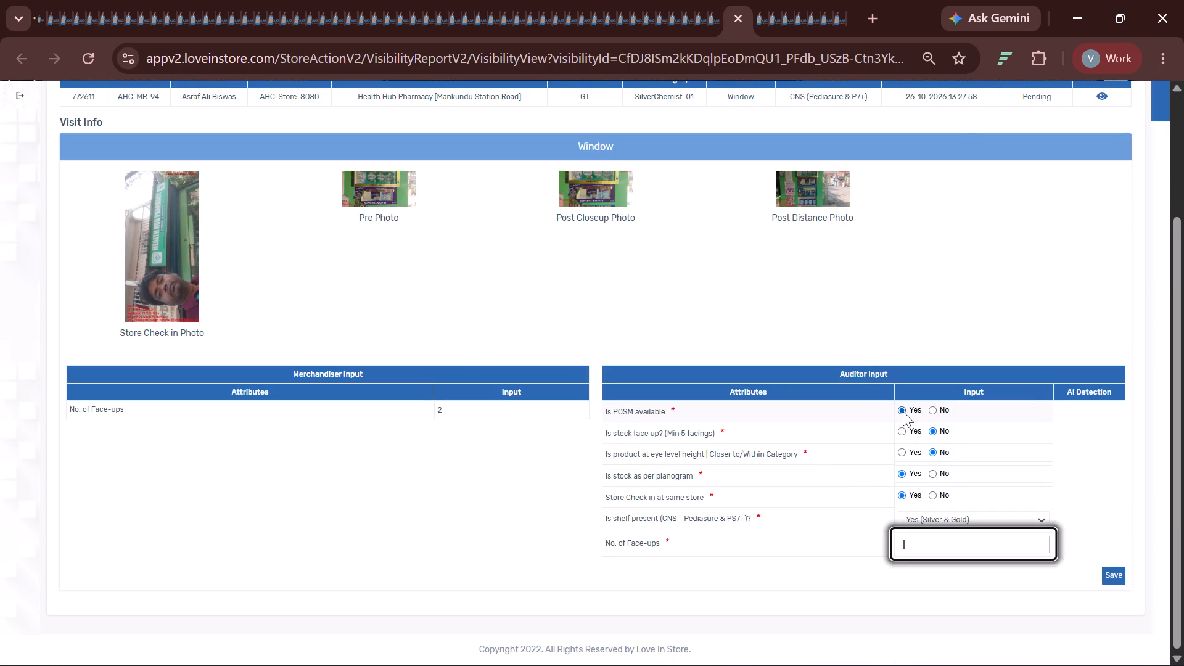
key(2)
key(Tab)
key(space)
Audit visit 772607 with POSM available and eye level No, other questions Yes, shelf Yes (Silver & Gold) and 5 face-ups, and save.
key(ctrl+Tab)
scroll(903, 411, down, 4)
click(903, 411)
key(Tab)
key(space)
key(Tab)
key(Right)
key(shift+Tab)
key(shift+Tab)
key(shift+Right)
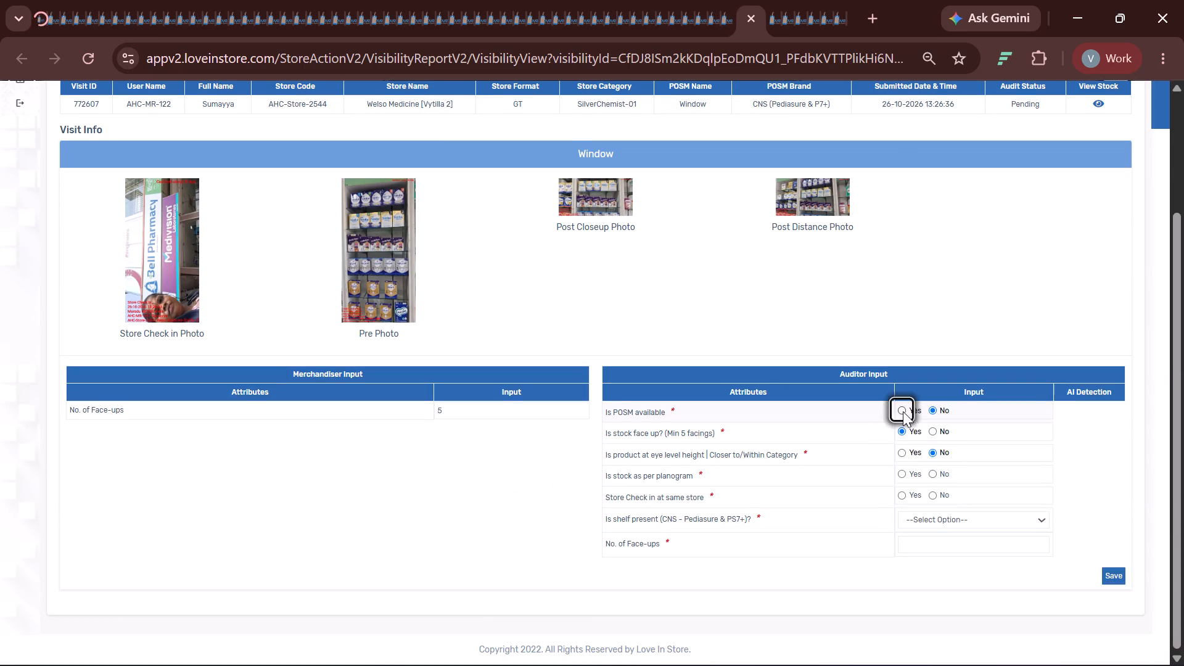
key(Tab)
key(space)
key(Tab)
key(space)
key(Tab)
key(space)
key(Tab)
key(space)
key(Tab)
key(Right)
key(Tab)
key(5)
key(Tab)
key(space)
key(ctrl+Tab)
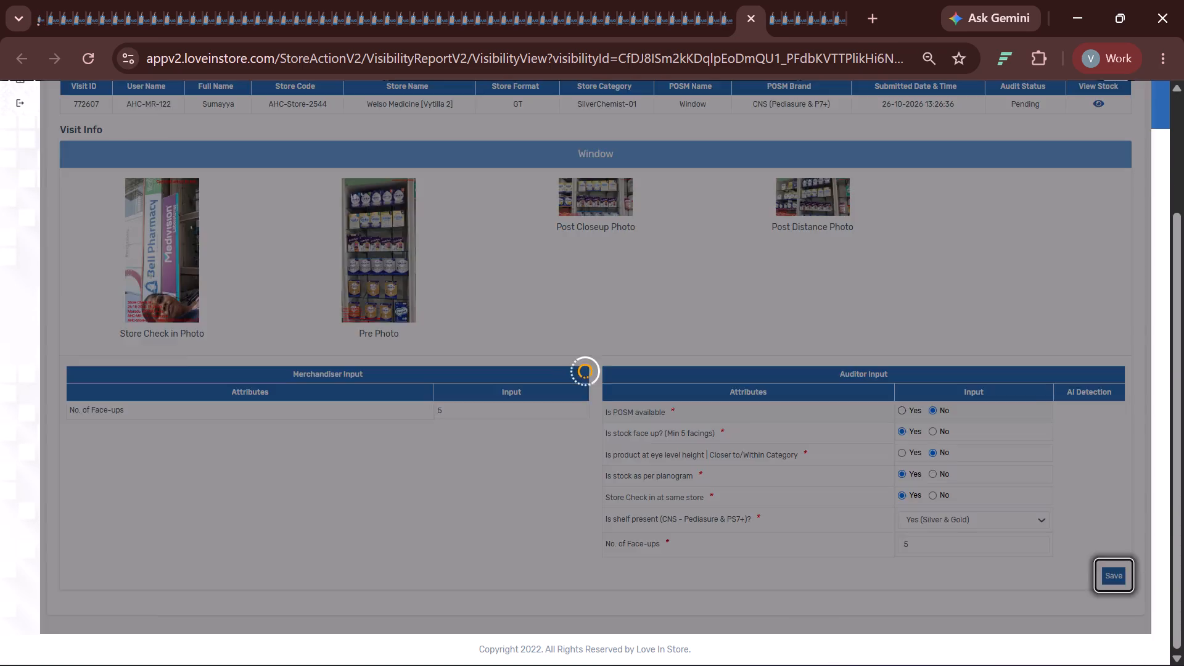
Audit visit 772606 with stock face up and eye level No, other questions Yes, shelf Yes (Silver & Gold) and 4 face-ups, and save.
scroll(903, 411, down, 2)
click(903, 411)
key(Tab)
key(space)
key(Tab)
key(Right)
key(Tab)
key(shift+Tab)
key(shift+Tab)
key(Right)
key(Tab)
key(space)
key(Tab)
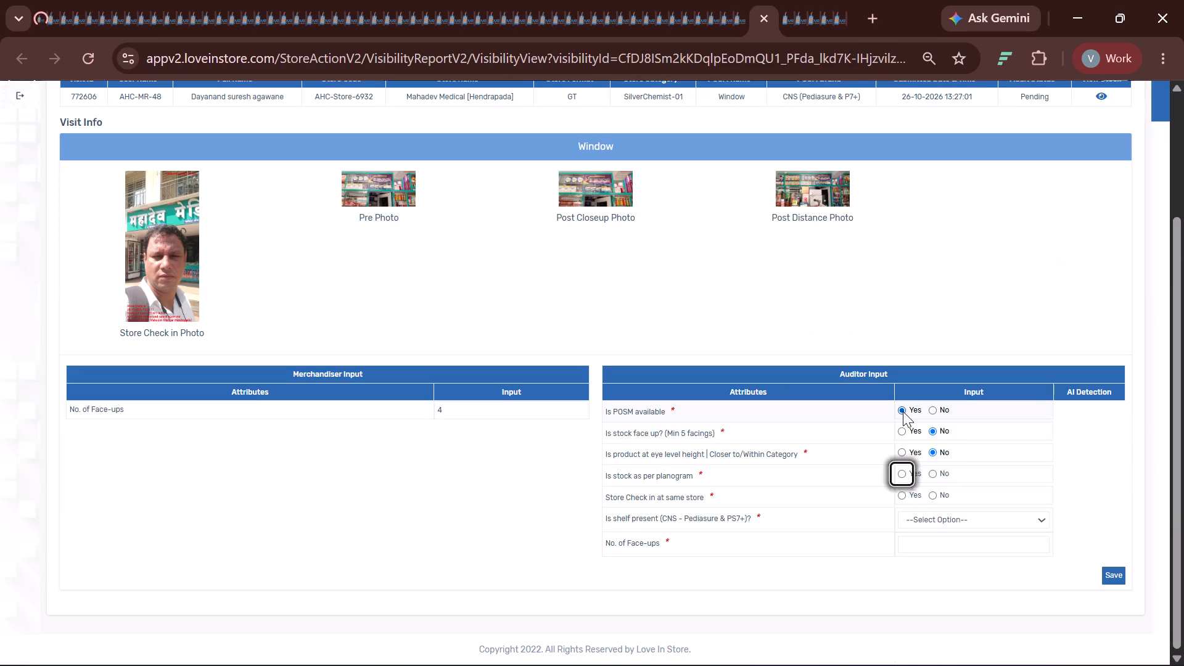
key(Tab)
key(space)
key(shift+Tab)
key(space)
key(Tab)
key(Tab)
key(Right)
key(Tab)
key(4)
key(Tab)
key(ctrl+space)
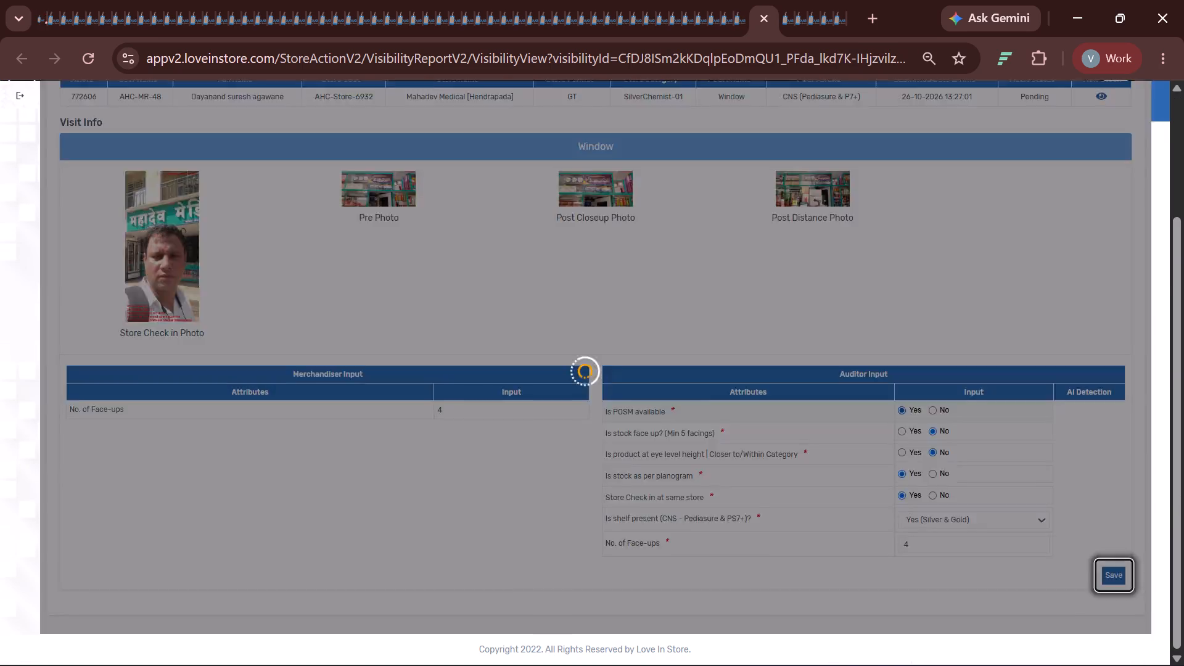
Audit visit 772602 with stock face up and eye level No, other questions Yes, shelf Yes (Silver & Gold) and 2 face-ups, and save.
key(ctrl+Tab)
scroll(903, 411, down, 4)
click(903, 411)
key(Tab)
key(space)
key(Tab)
key(Right)
key(shift+Tab)
key(Right)
key(Tab)
key(space)
key(Tab)
key(space)
key(Tab)
key(space)
key(Tab)
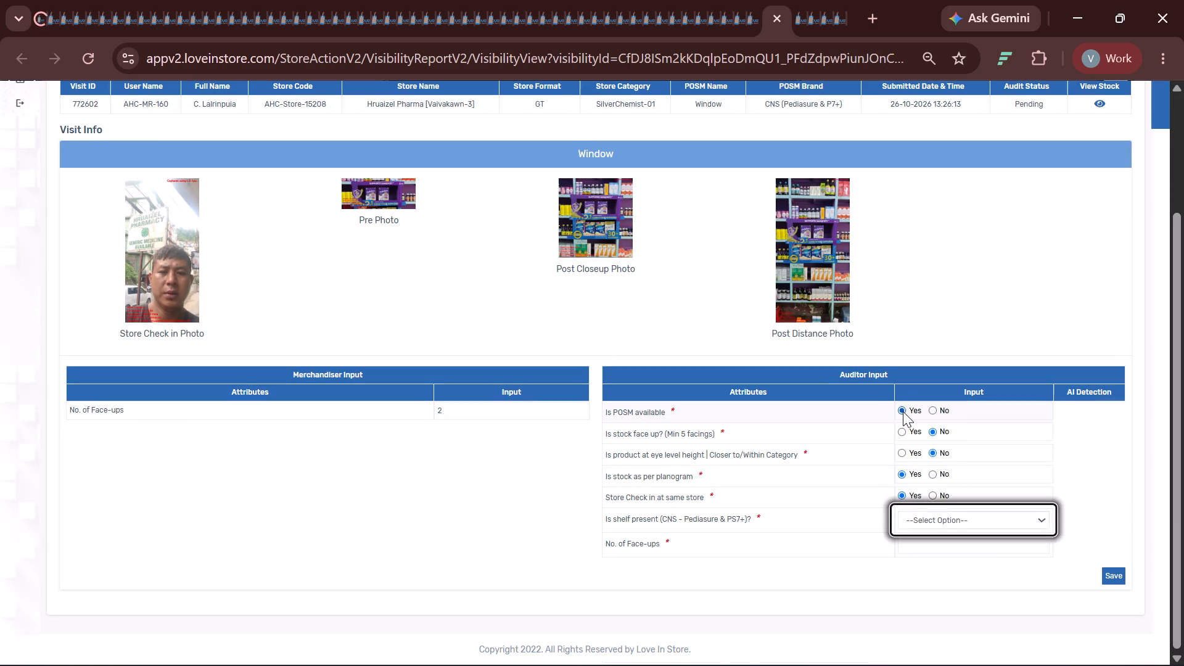
key(Right)
key(Tab)
key(2)
key(Tab)
key(space)
Audit visit 772598 with POSM available and eye level No, other questions Yes, shelf Yes (Silver & Gold) and 5 face-ups, and save.
key(ctrl+Tab)
scroll(903, 411, down, 4)
click(903, 411)
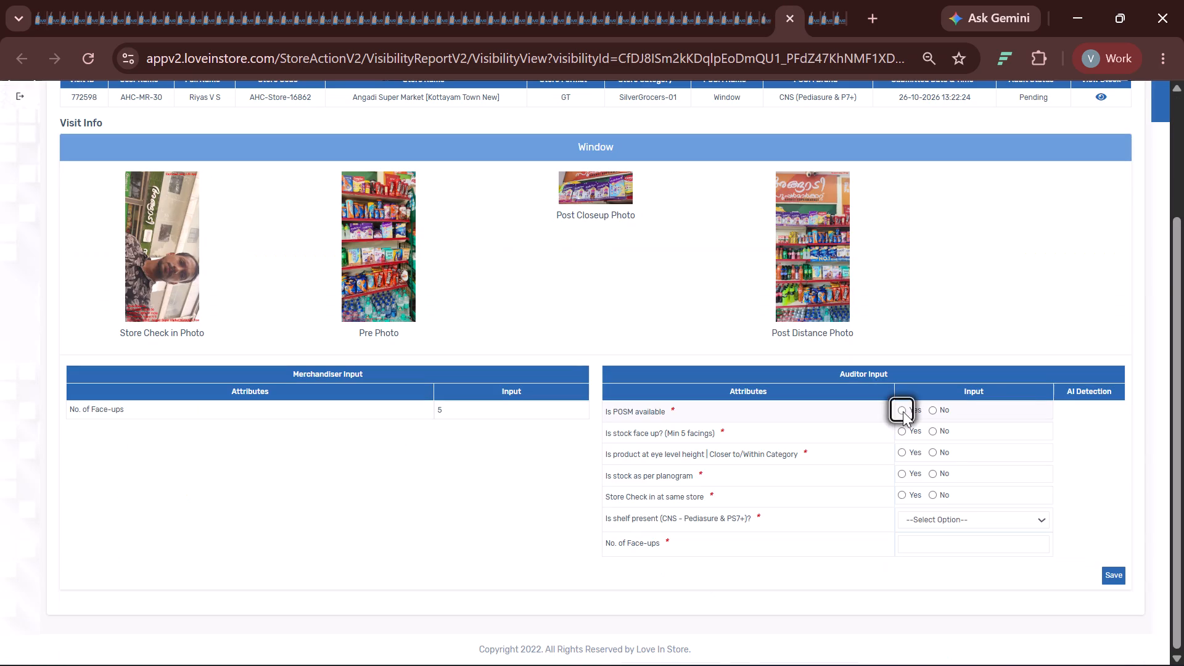
key(Right)
key(Tab)
key(space)
key(Tab)
key(Right)
key(Tab)
key(space)
key(Tab)
key(space)
key(Tab)
key(Right)
key(Tab)
key(5)
key(Tab)
key(space)
Audit visit 772596 with eye level No, the other questions Yes, shelf Yes (Silver & Gold) and 6 face-ups, and save it.
key(ctrl+Tab)
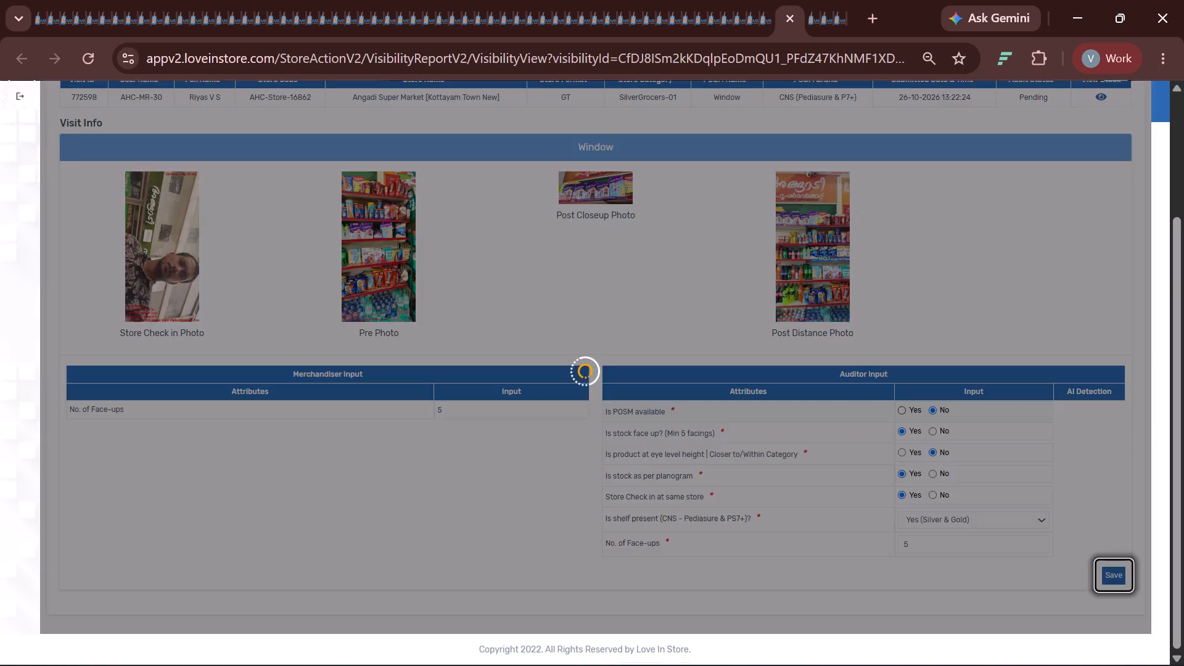
scroll(903, 411, down, 3)
triple_click(903, 411)
key(Tab)
key(space)
key(Tab)
key(Right)
key(Tab)
key(space)
key(Tab)
key(space)
key(Tab)
key(Right)
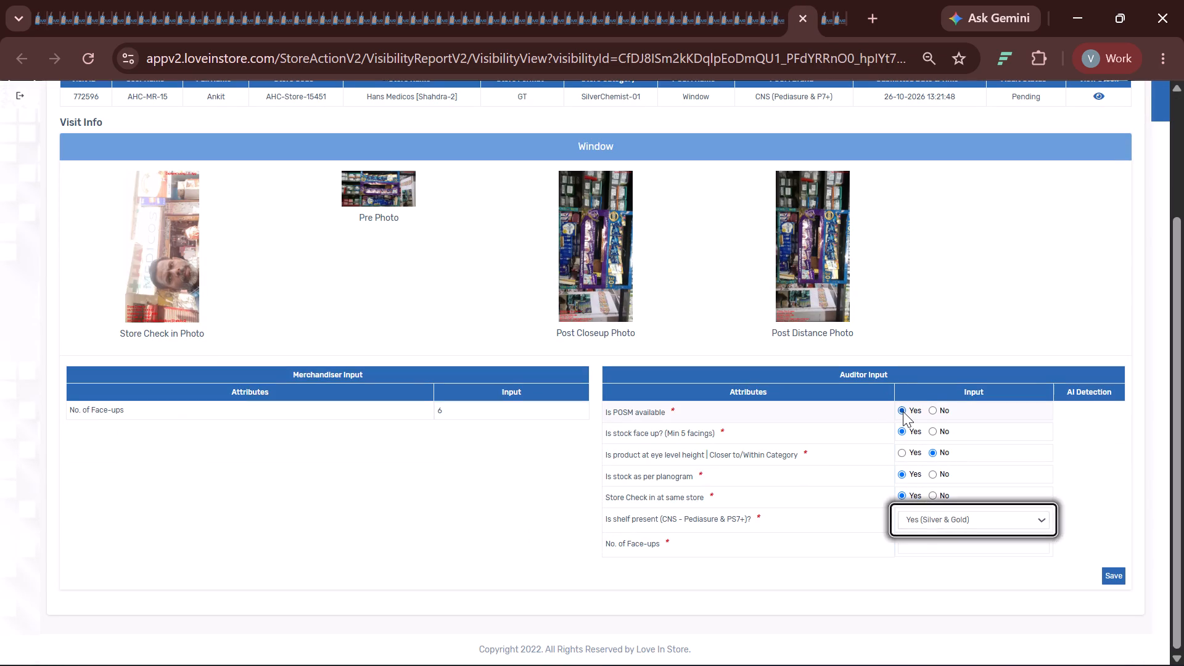
key(Tab)
key(7)
key(Tab)
key(shift+Tab)
key(6)
key(Tab)
key(space)
Audit visit 772594 with eye level No, the other questions Yes, shelf Yes (Silver & Gold) and 5 face-ups, and save it.
key(ctrl+Tab)
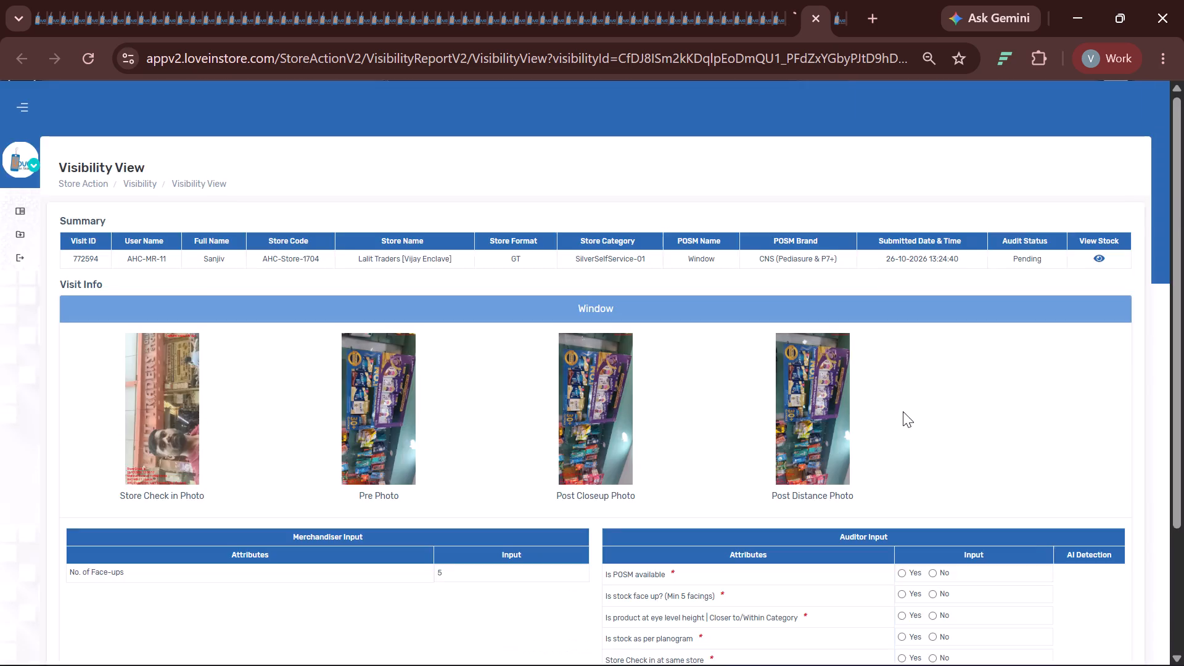
scroll(903, 411, down, 3)
click(903, 411)
key(Tab)
key(space)
key(Tab)
key(Right)
key(Tab)
key(Tab)
key(space)
key(shift+Tab)
key(space)
key(Tab)
key(Tab)
key(Right)
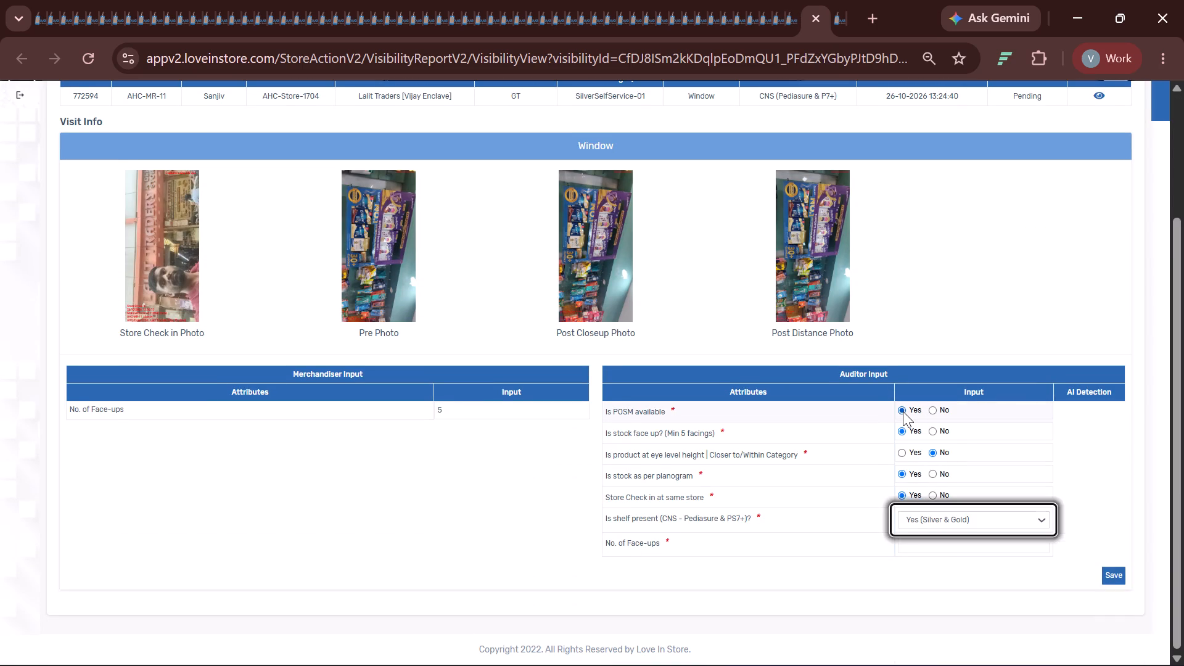
key(Tab)
key(5)
key(Tab)
key(space)
Audit visit 772592 with stock face up and eye level No, other questions Yes, shelf Yes (Silver & Gold) and 4 face-ups, and save.
key(ctrl+Tab)
scroll(903, 411, down, 3)
click(903, 411)
key(Tab)
key(Right)
key(Tab)
key(Right)
key(Tab)
key(space)
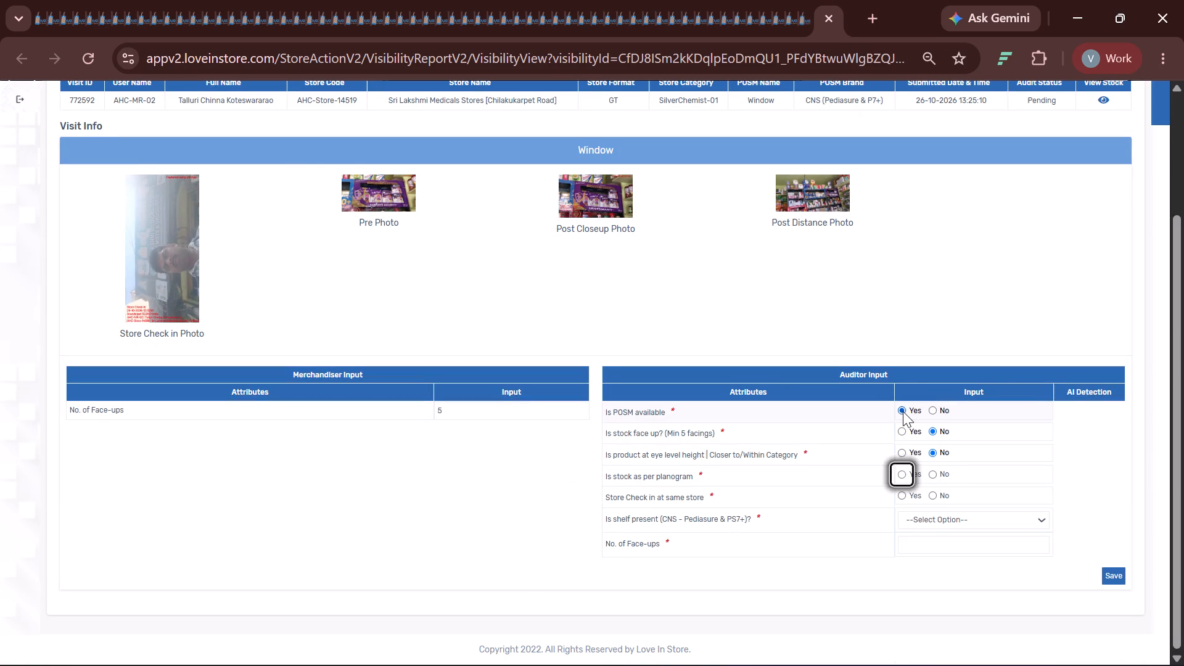
key(Tab)
key(space)
key(Tab)
key(Right)
key(Tab)
key(4)
key(Tab)
key(space)
Audit visit 772591 with stock face up and eye level No, other questions Yes, shelf Yes (Silver & Gold) and 3 face-ups, and save.
key(ctrl+Tab)
scroll(903, 411, down, 3)
click(903, 411)
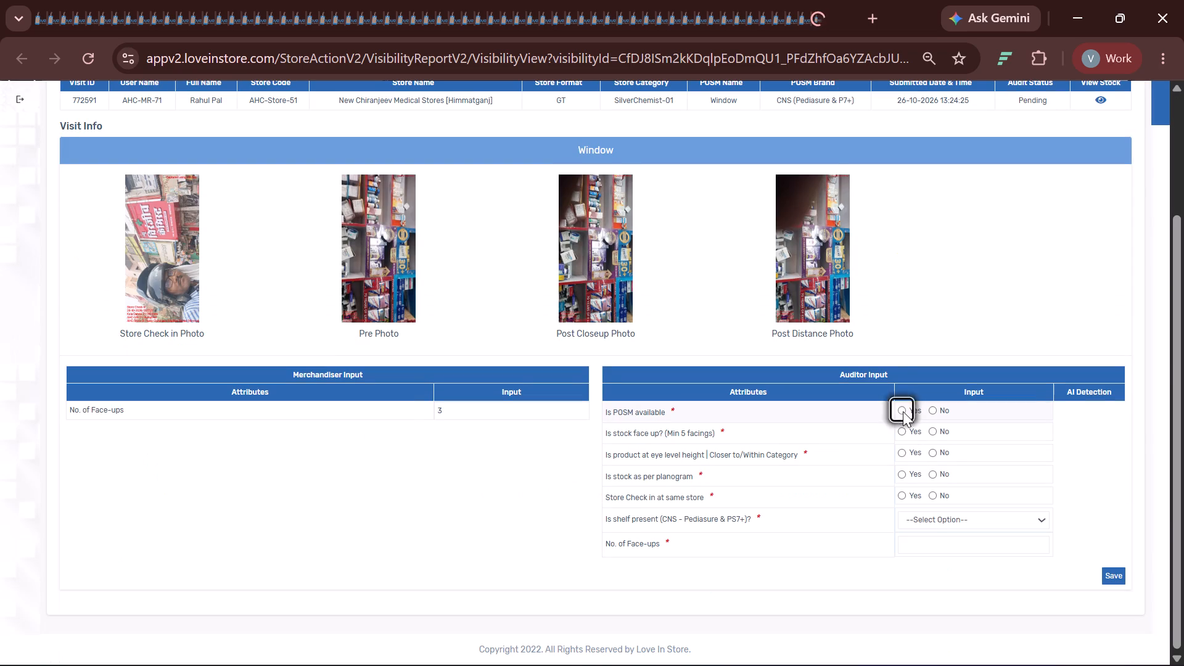
key(Tab)
key(Right)
key(Tab)
key(Right)
key(Tab)
key(space)
key(Tab)
key(space)
key(Tab)
key(Right)
key(Tab)
key(3)
key(Tab)
key(space)
Audit visit 772589 with eye level No, the other questions Yes, shelf Yes (Silver & Gold) and 5 face-ups, and save it.
key(ctrl+Tab)
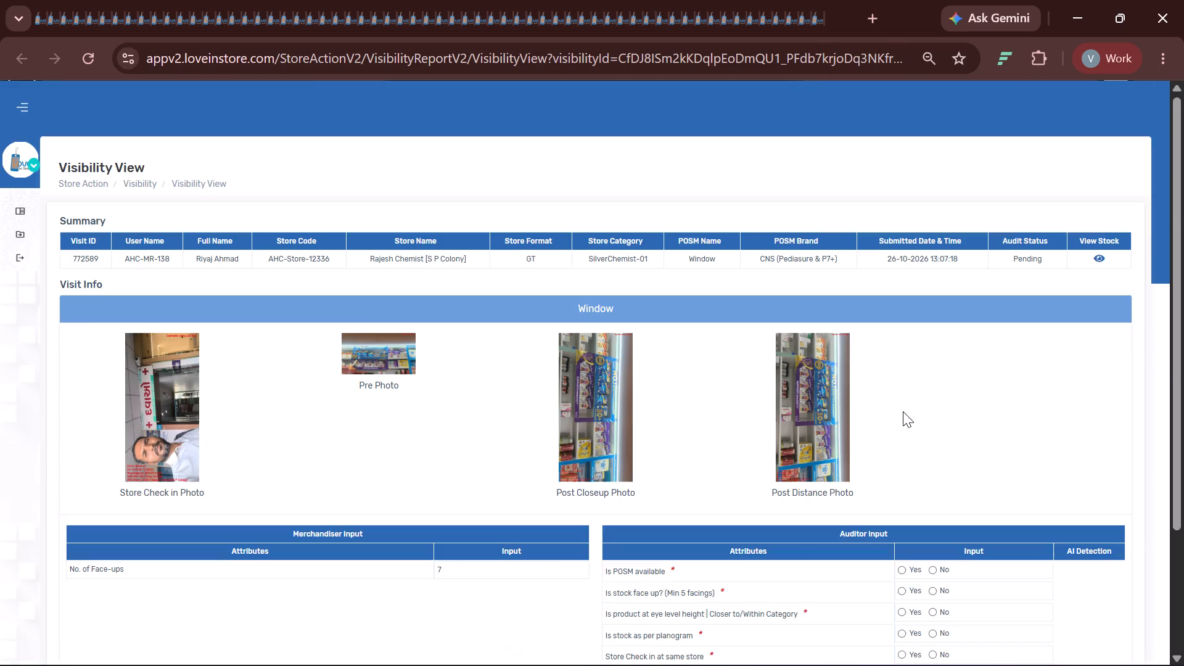
scroll(903, 411, down, 4)
click(903, 411)
key(Tab)
key(space)
key(Tab)
key(Right)
key(Tab)
key(space)
key(Tab)
key(space)
key(Tab)
key(Right)
key(Tab)
key(5)
key(Tab)
key(space)
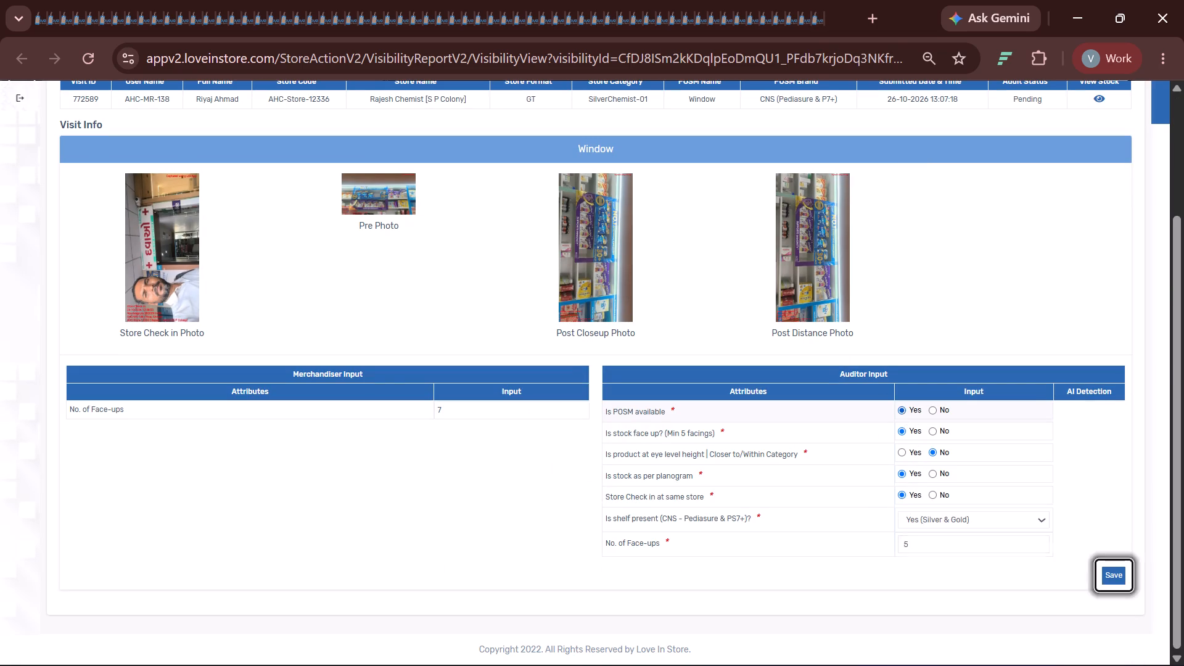
Audit visit 772587 with stock face up and eye level No, other questions Yes, shelf Yes (Silver & Gold) and 4 face-ups, and save.
key(ctrl+Tab)
scroll(903, 411, down, 3)
click(903, 411)
key(Tab)
key(Right)
key(Tab)
key(Right)
key(Tab)
key(space)
key(Tab)
key(space)
key(Tab)
key(Right)
key(Tab)
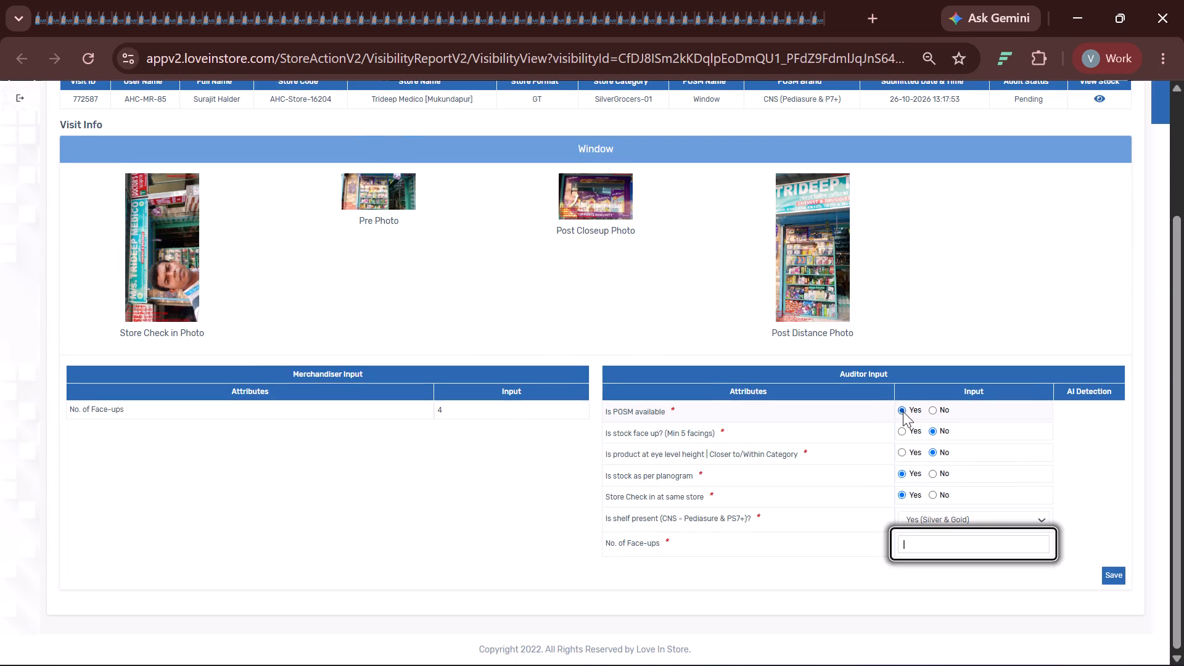
key(4)
key(Tab)
key(space)
Audit visit 772584 with eye level No, the other questions Yes, shelf Yes (Samrat Supreme) and 6 face-ups, and save it.
key(ctrl+Tab)
scroll(903, 411, down, 3)
click(903, 411)
key(Tab)
key(space)
key(Tab)
key(Right)
key(Tab)
key(space)
key(Tab)
key(space)
key(Tab)
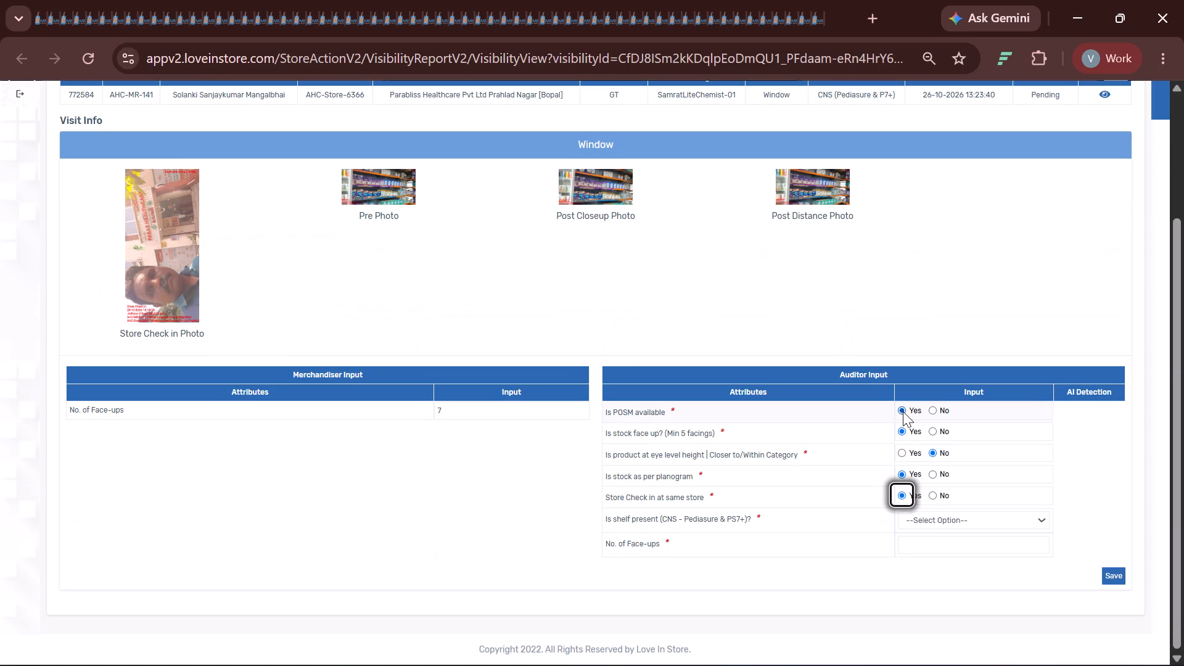
key(Right)
key(Tab)
key(Right)
key(Right)
key(shift+Tab)
key(Right)
key(Right)
key(Right)
key(Tab)
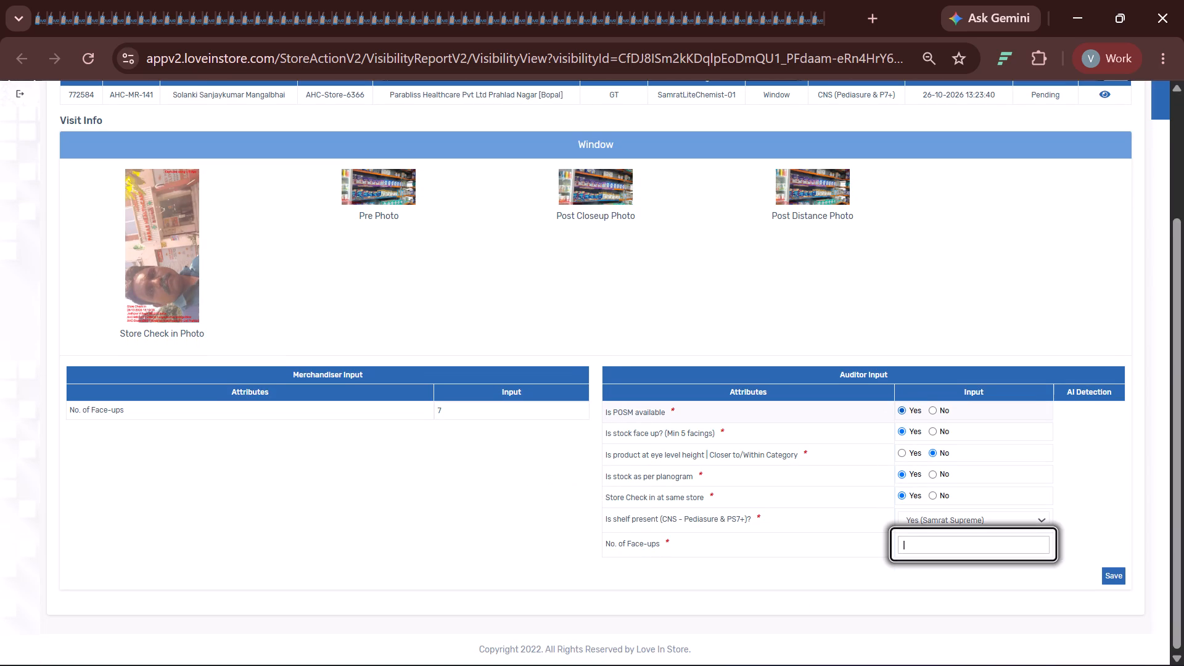
key(6)
key(Tab)
key(space)
Audit visit 772582 with eye level No, the other questions Yes, shelf Yes (Silver & Gold) and 5 face-ups, and save it.
key(ctrl+Tab)
scroll(903, 411, down, 4)
click(903, 411)
key(Tab)
key(space)
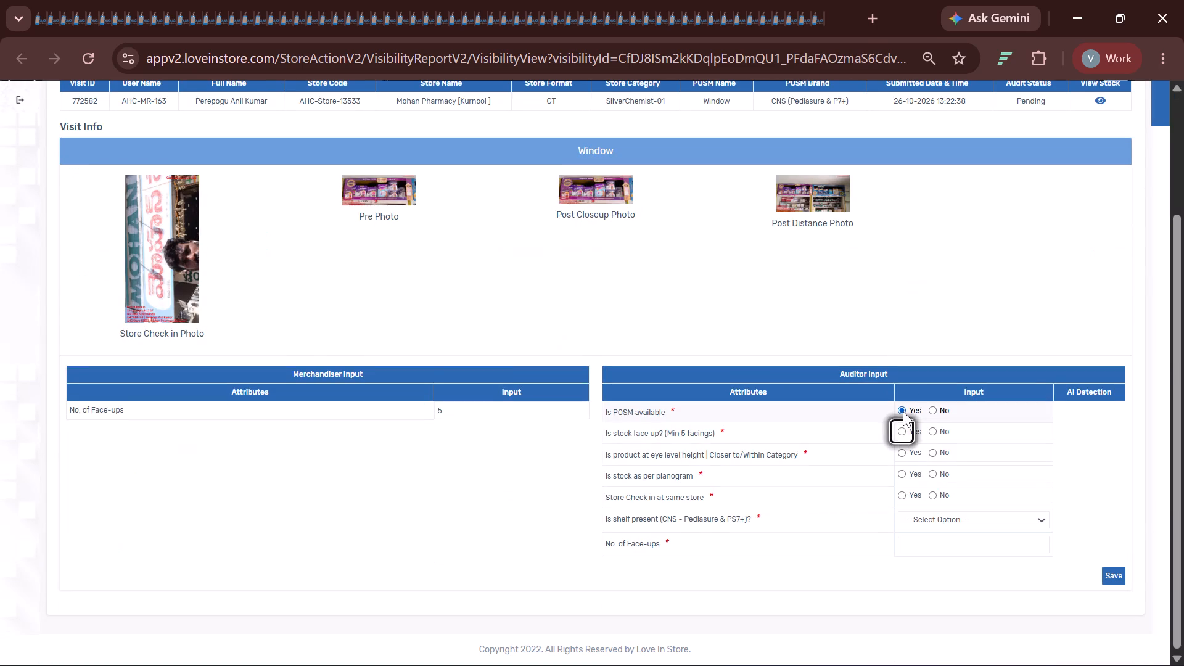
key(Tab)
key(Right)
key(Tab)
key(space)
key(Tab)
key(space)
key(Tab)
key(Right)
key(Tab)
key(5)
key(Tab)
key(space)
Audit visit 772579 with stock face up and eye level No, other questions Yes, shelf Yes (Silver & Gold) and 4 face-ups, and save.
key(ctrl+Tab)
scroll(903, 411, down, 3)
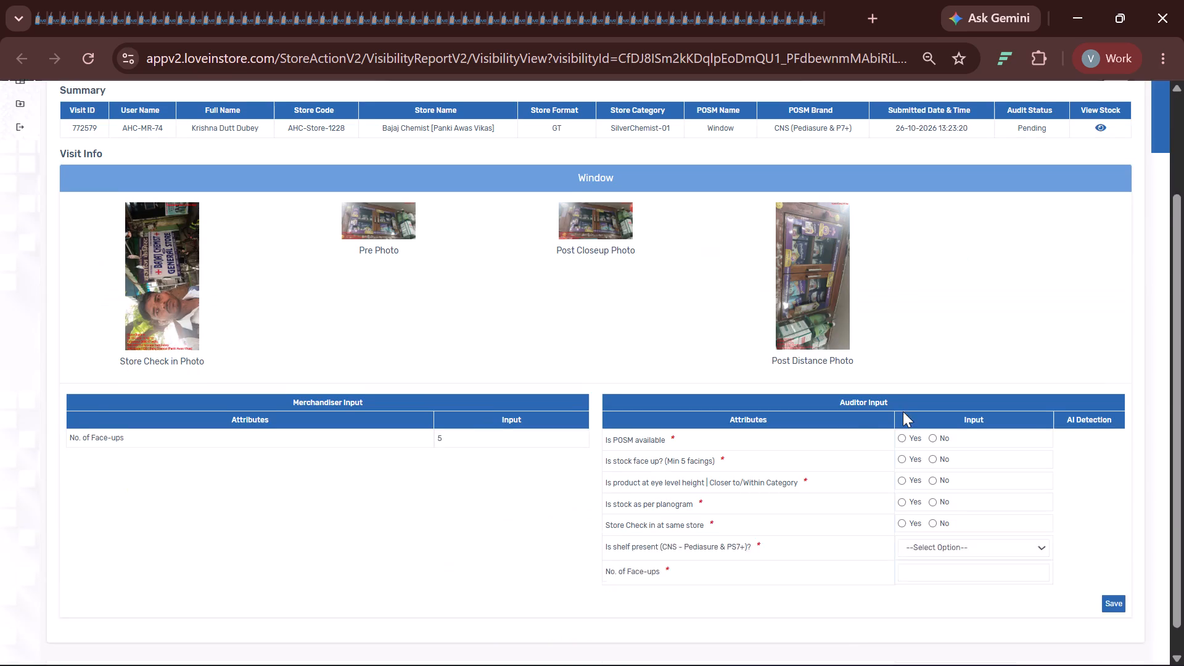
key(Tab)
key(Right)
key(Tab)
key(Right)
scroll(903, 411, down, 4)
click(903, 411)
key(Tab)
key(Right)
key(Tab)
key(Right)
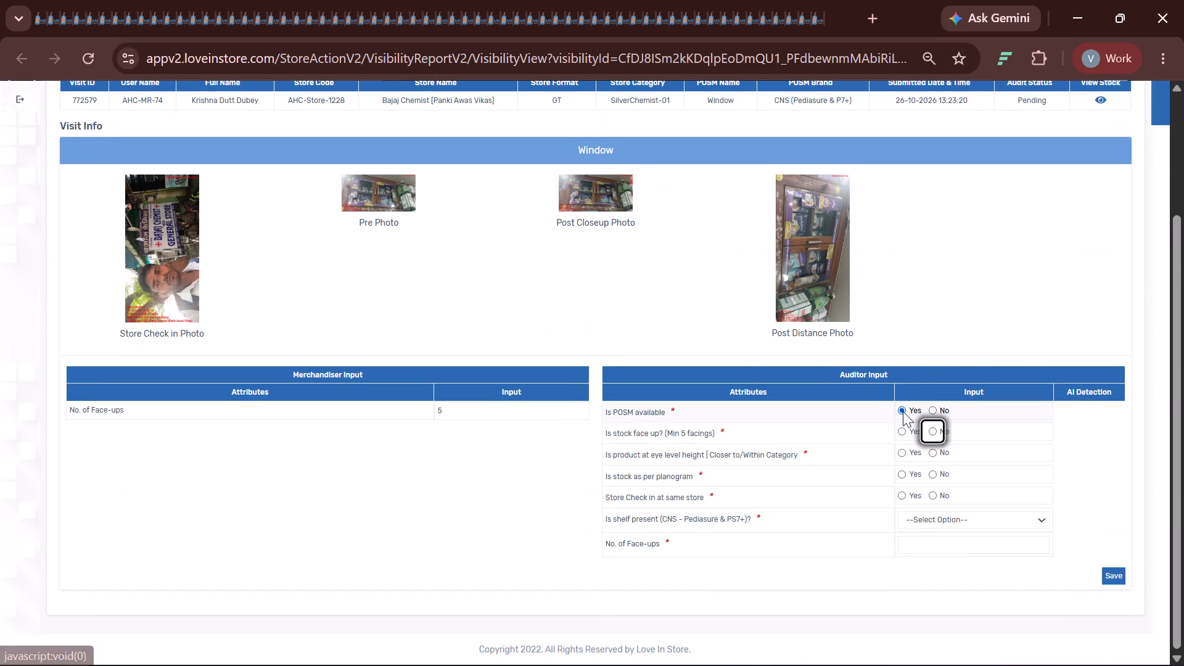
key(Tab)
key(space)
key(Tab)
key(Tab)
key(Right)
key(shift+Tab)
key(space)
key(Tab)
key(Tab)
key(4)
key(Tab)
key(space)
Audit visit 772578 with stock face up and eye level No, other questions Yes, shelf Yes (Silver & Gold) and 3 face-ups, and save.
key(ctrl+Tab)
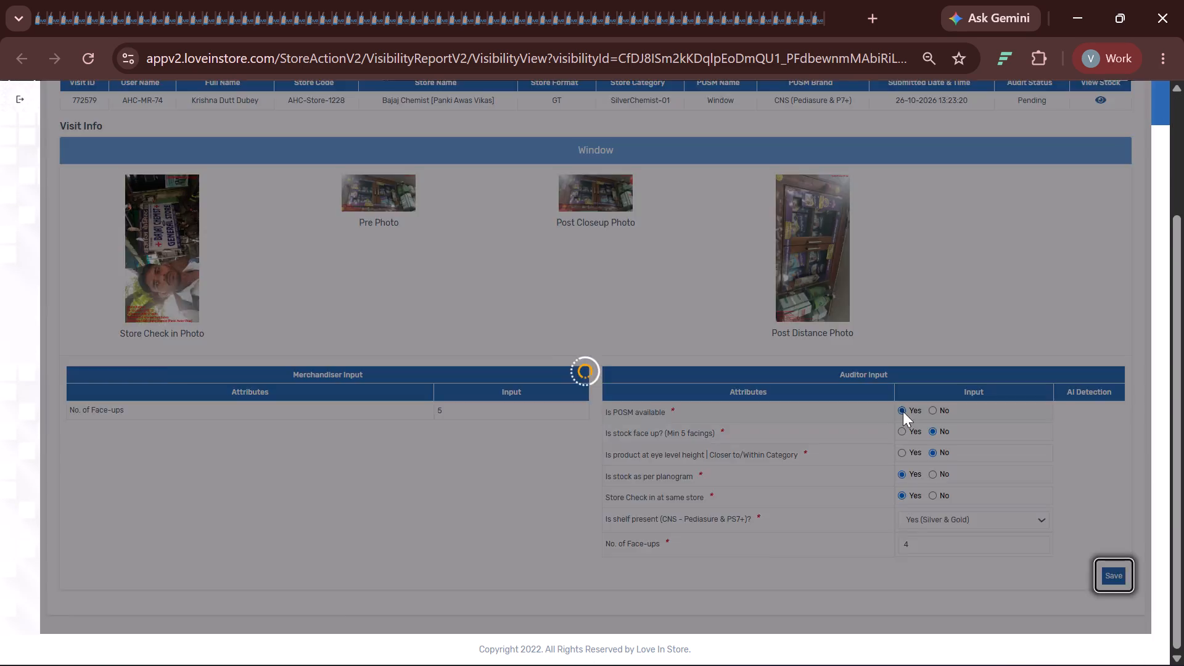
scroll(903, 411, down, 3)
click(903, 411)
key(Tab)
key(space)
key(Tab)
key(Right)
key(shift+Tab)
key(Right)
key(Tab)
key(space)
key(Tab)
key(space)
key(Tab)
key(space)
key(Tab)
key(Right)
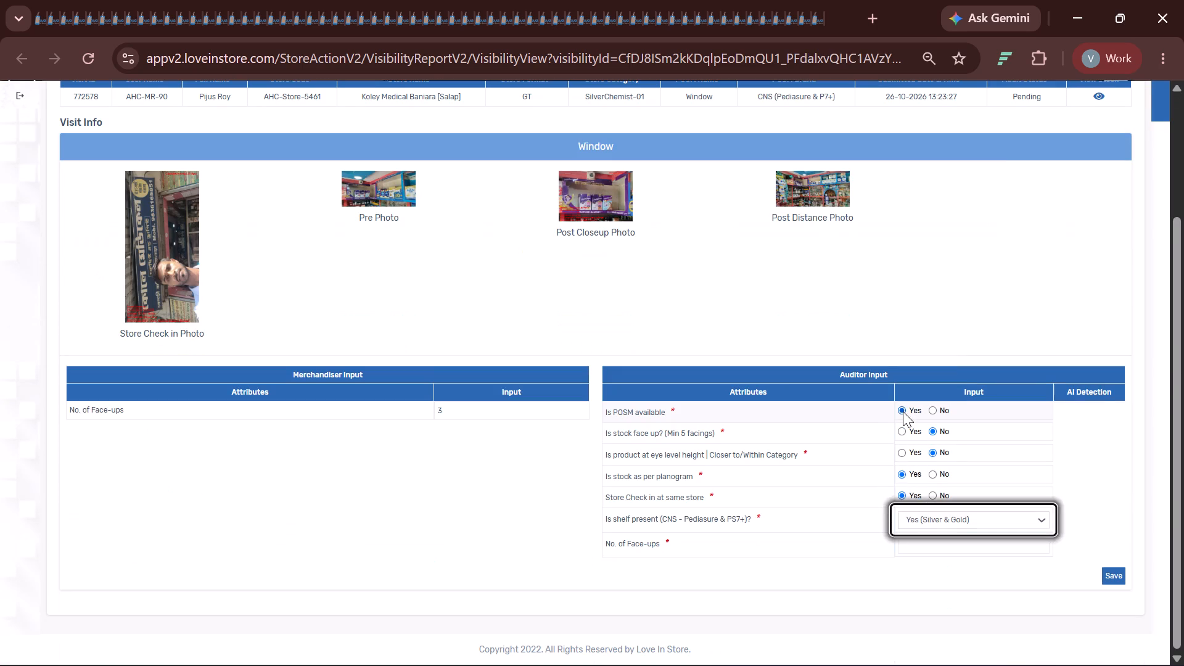
key(Tab)
key(3)
key(Tab)
key(space)
Audit visit 772576 with stock face up and eye level No, other questions Yes, shelf Yes (Silver & Gold) and 3 face-ups, and save.
key(ctrl+Tab)
scroll(903, 411, down, 3)
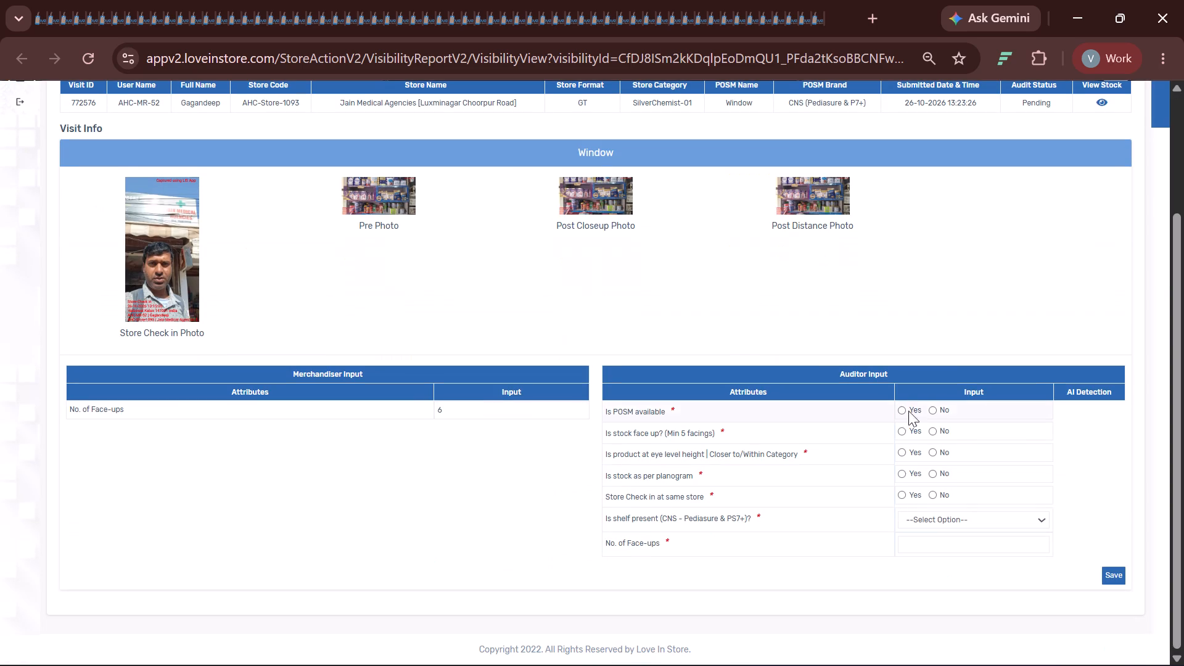
double_click(902, 411)
key(Tab)
key(Right)
key(Tab)
key(Right)
key(Tab)
key(space)
key(Tab)
key(space)
key(Tab)
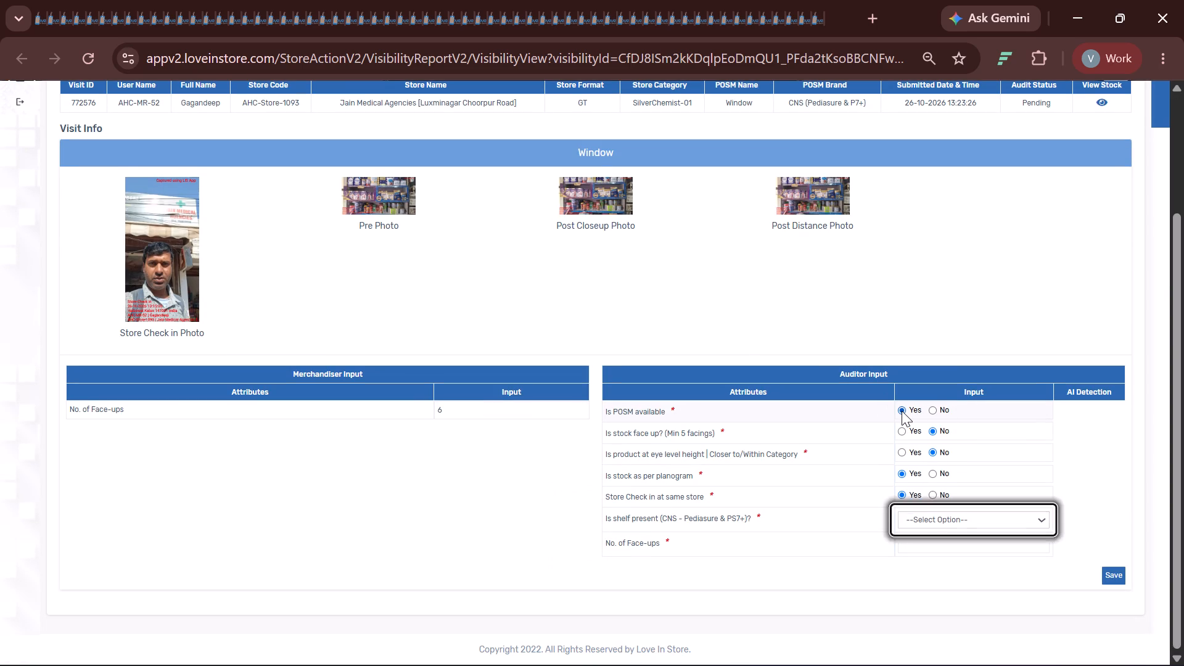
key(Right)
key(Tab)
key(3)
key(Tab)
key(space)
Audit visit 772573 with stock face up and eye level No, other questions Yes, shelf Yes (Silver & Gold) and 3 face-ups, and save.
key(ctrl+Tab)
scroll(902, 411, down, 5)
click(902, 411)
key(Tab)
key(Right)
key(Tab)
key(Tab)
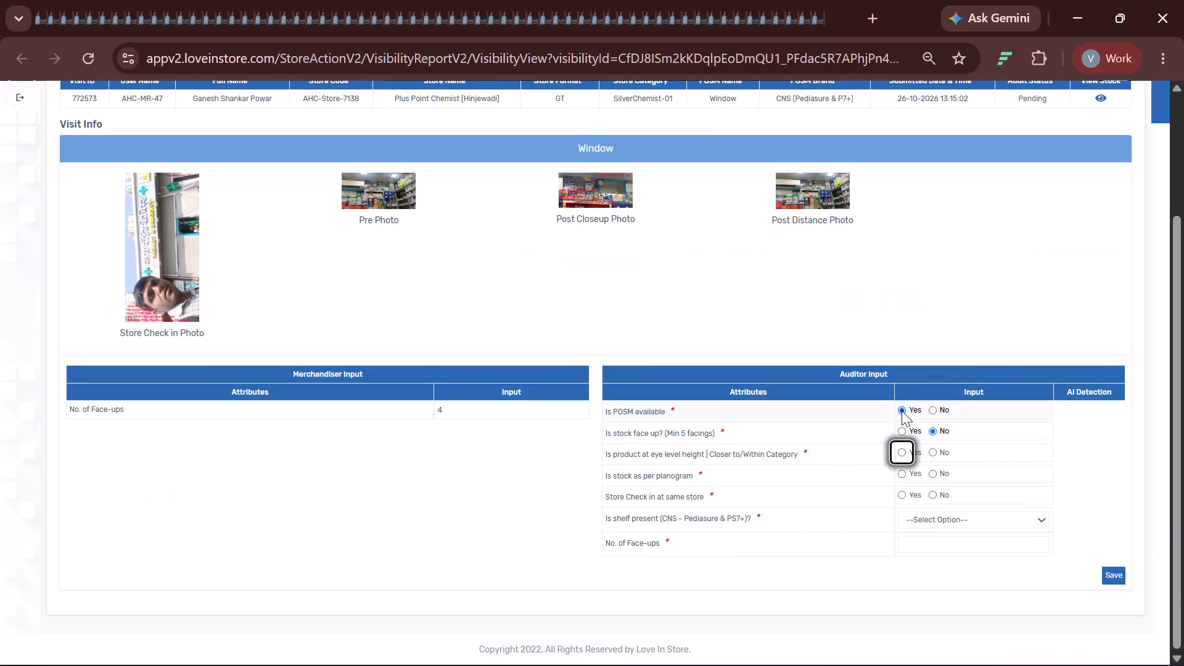
key(shift+Tab)
key(Right)
key(Tab)
key(space)
key(Tab)
key(space)
key(Tab)
key(Right)
key(Tab)
key(3)
key(Tab)
key(space)
key(Tab)
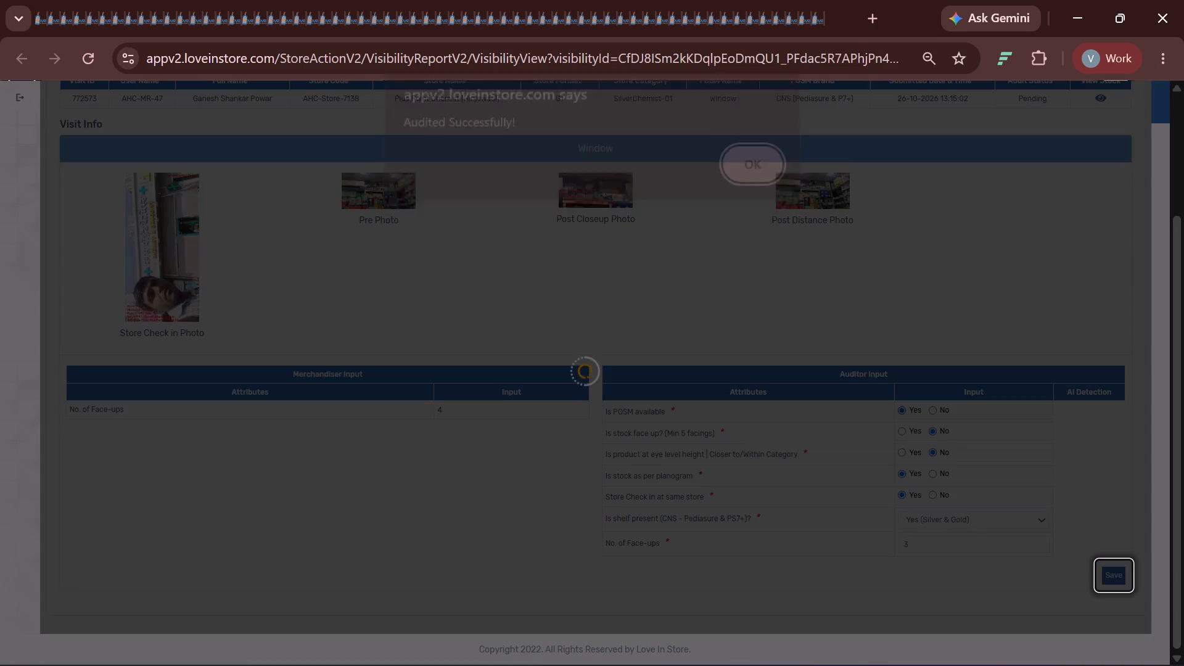
scroll(902, 411, down, 3)
Audit visit 772570 with stock face up and eye level No, other questions Yes, shelf Yes (Silver & Gold) and 4 face-ups, and save.
key(ctrl+Tab)
scroll(902, 411, down, 3)
key(Tab)
key(space)
key(Tab)
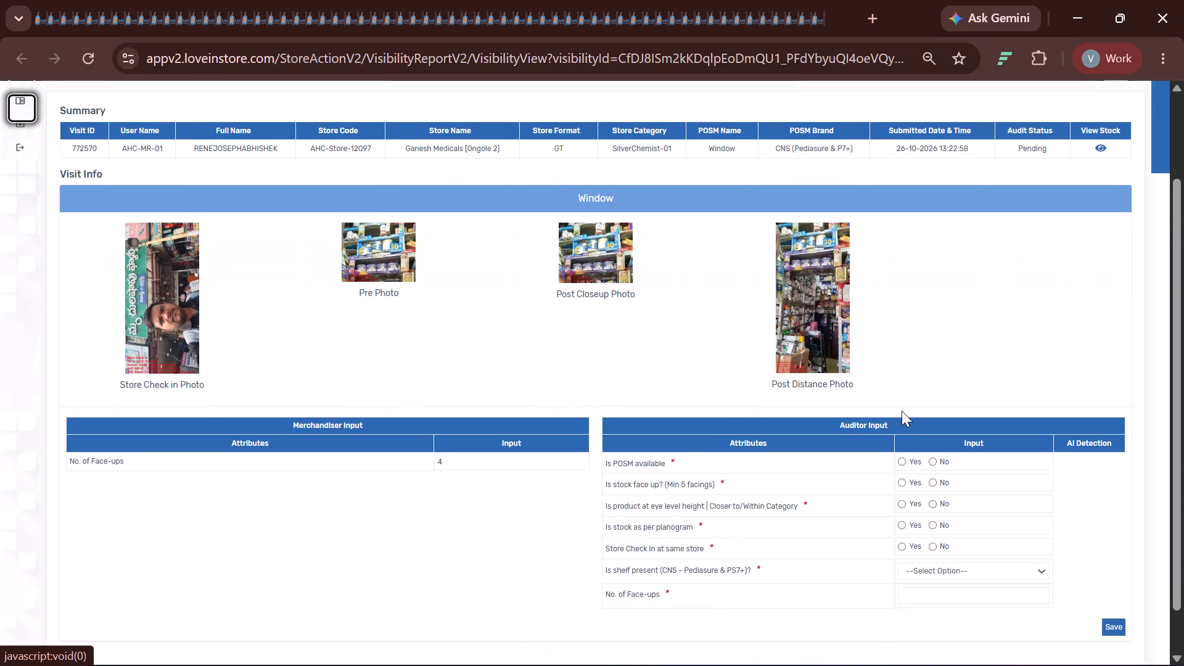
scroll(902, 411, down, 3)
click(902, 411)
key(Tab)
key(Right)
key(Tab)
key(Right)
key(Tab)
key(space)
key(Tab)
key(space)
key(Tab)
key(Right)
key(Tab)
key(4)
key(Tab)
key(space)
Audit visit 772569 with eye level No, other questions Yes, shelf Yes (Silver & Gold) and 5 face-ups, and save.
key(ctrl+Tab)
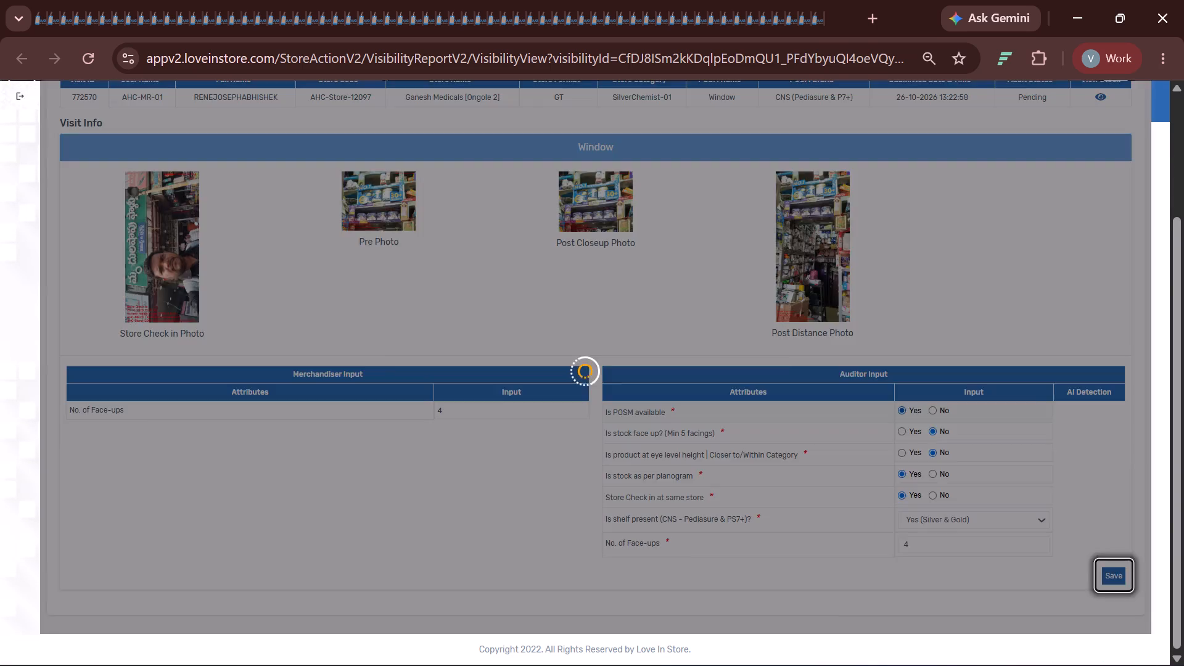
scroll(902, 411, down, 3)
click(902, 411)
key(Tab)
key(space)
key(Tab)
key(Right)
key(Tab)
key(space)
key(Tab)
key(space)
key(Tab)
key(Right)
key(Tab)
key(5)
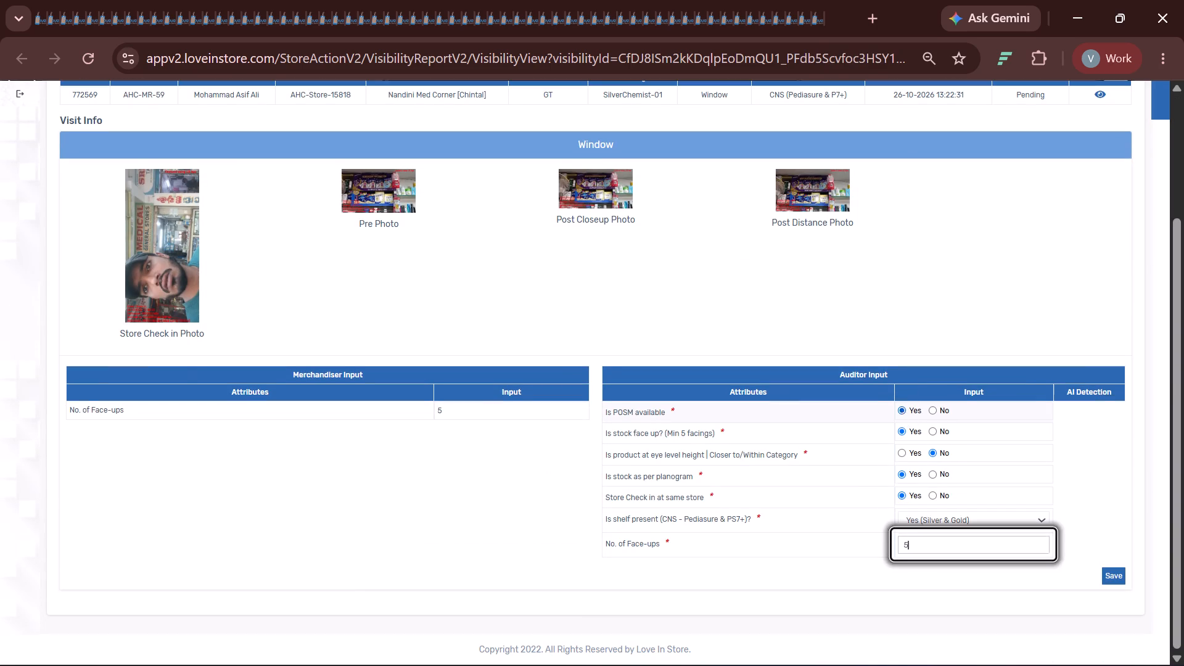
key(Tab)
key(space)
Audit visit 772566 with eye level No, other questions Yes, shelf Yes (Silver & Gold) and 6 face-ups, and save.
key(ctrl+Tab)
scroll(902, 411, down, 2)
click(902, 411)
key(Tab)
key(space)
key(Tab)
key(Right)
key(Tab)
key(space)
key(Tab)
key(space)
key(Tab)
key(Right)
key(Tab)
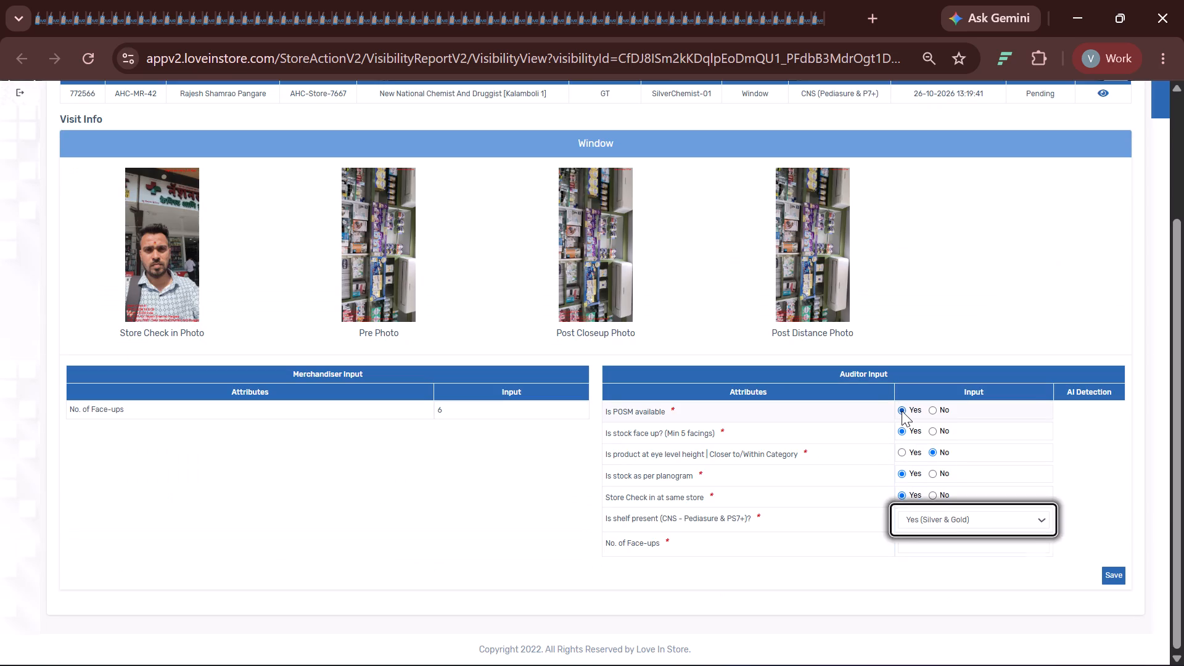
key(7)
key(shift+Tab)
key(Tab)
key(6)
key(Tab)
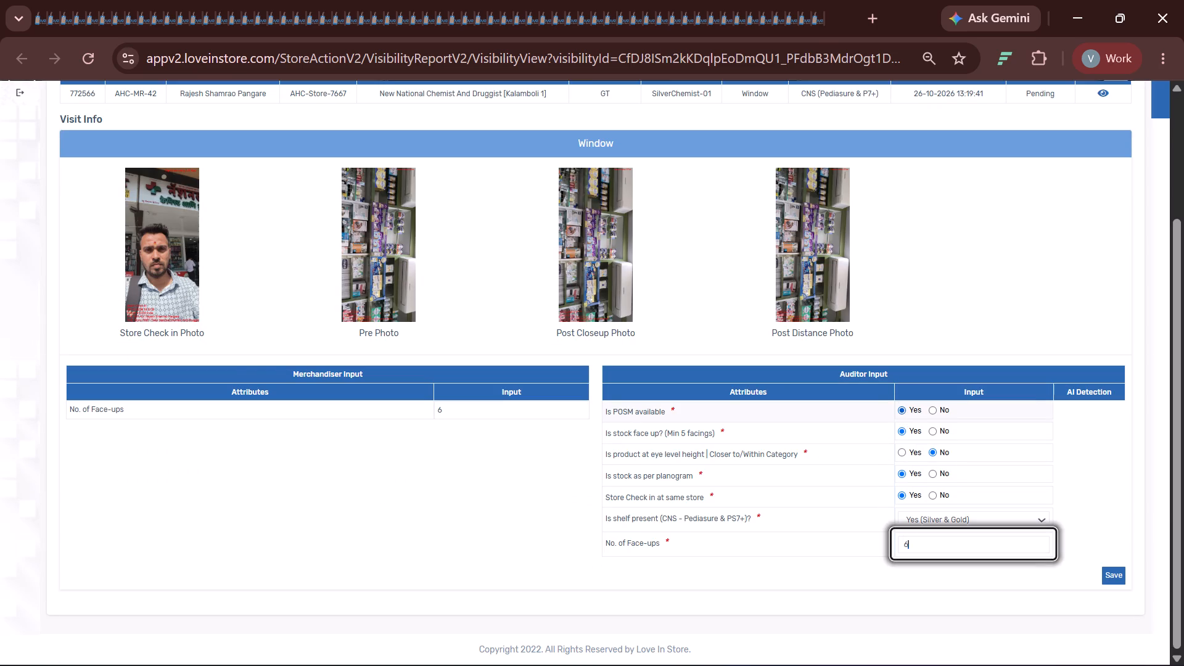
key(space)
Audit visit 772563 with stock face up and eye level No, other questions Yes, shelf Yes (Silver & Gold) and 4 face-ups, and save.
key(ctrl+Tab)
scroll(902, 411, down, 2)
double_click(902, 411)
key(Tab)
key(Right)
key(Tab)
key(Right)
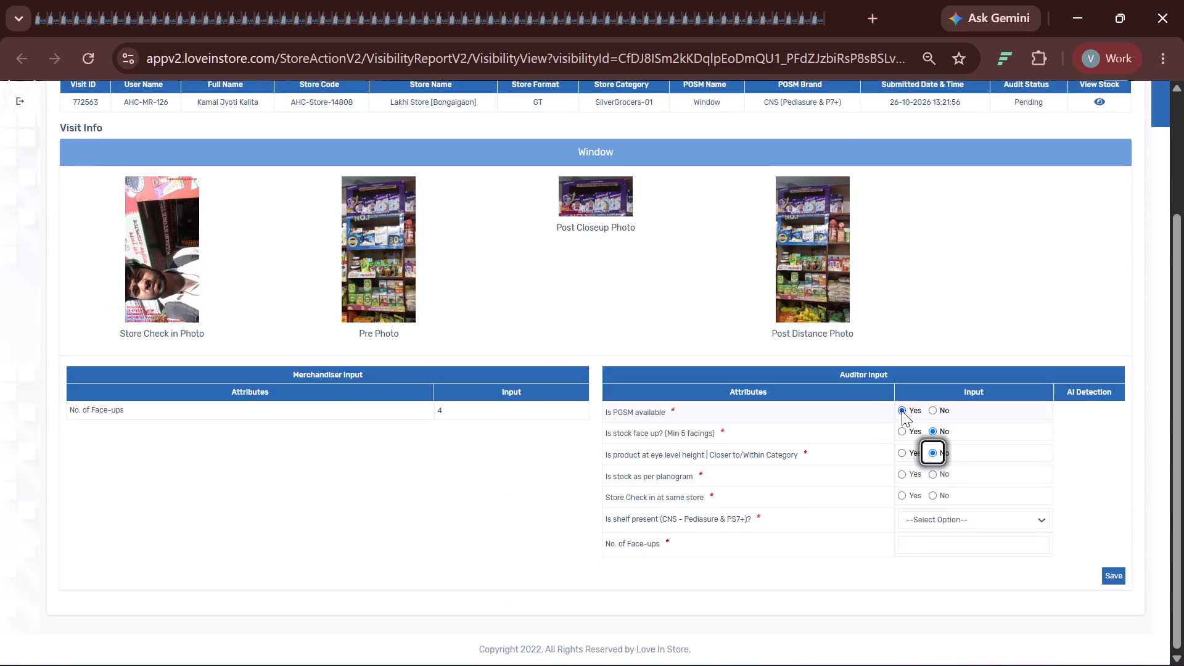
key(Tab)
key(space)
key(Tab)
key(space)
key(Tab)
key(Right)
key(Tab)
key(4)
key(Tab)
key(space)
Audit visit 772562 with eye level No, other questions Yes, shelf Yes (Silver & Gold) and 5 face-ups, and save.
key(ctrl+Tab)
scroll(902, 411, down, 4)
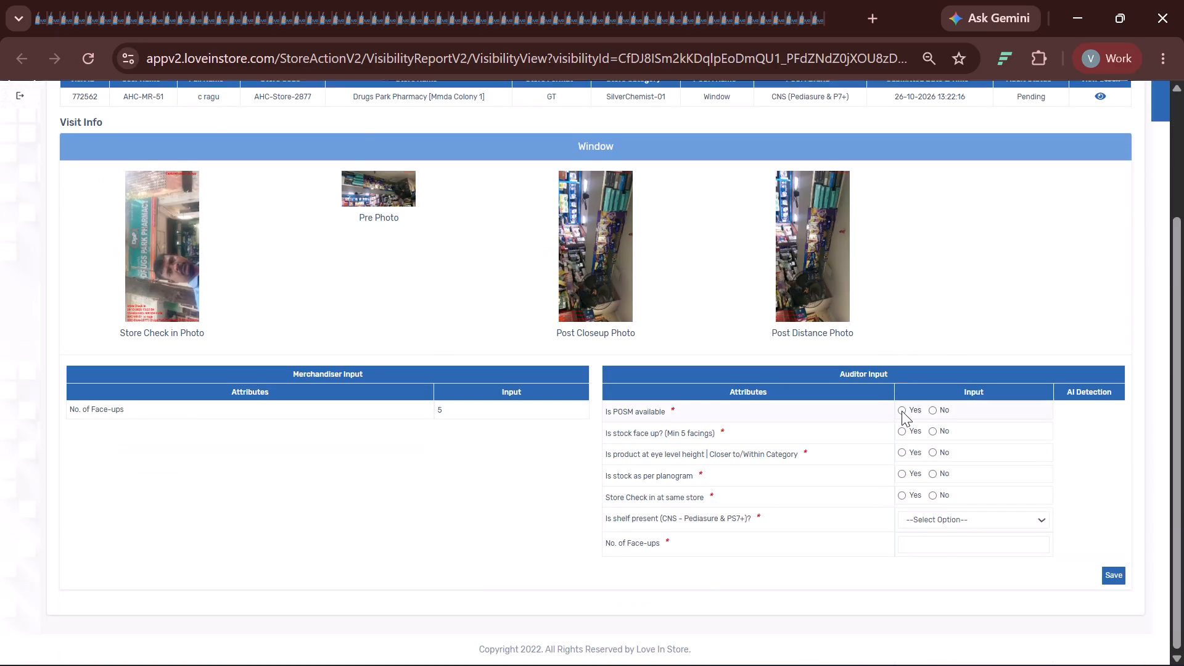
click(902, 411)
key(Tab)
key(space)
key(Tab)
key(Right)
key(Tab)
key(space)
key(Tab)
key(space)
key(Tab)
key(Right)
key(Tab)
key(5)
key(Tab)
key(space)
Audit visit 772560 with stock face up and eye level No, other questions Yes, shelf Yes (Silver & Gold) and 4 face-ups, and save.
key(ctrl+Tab)
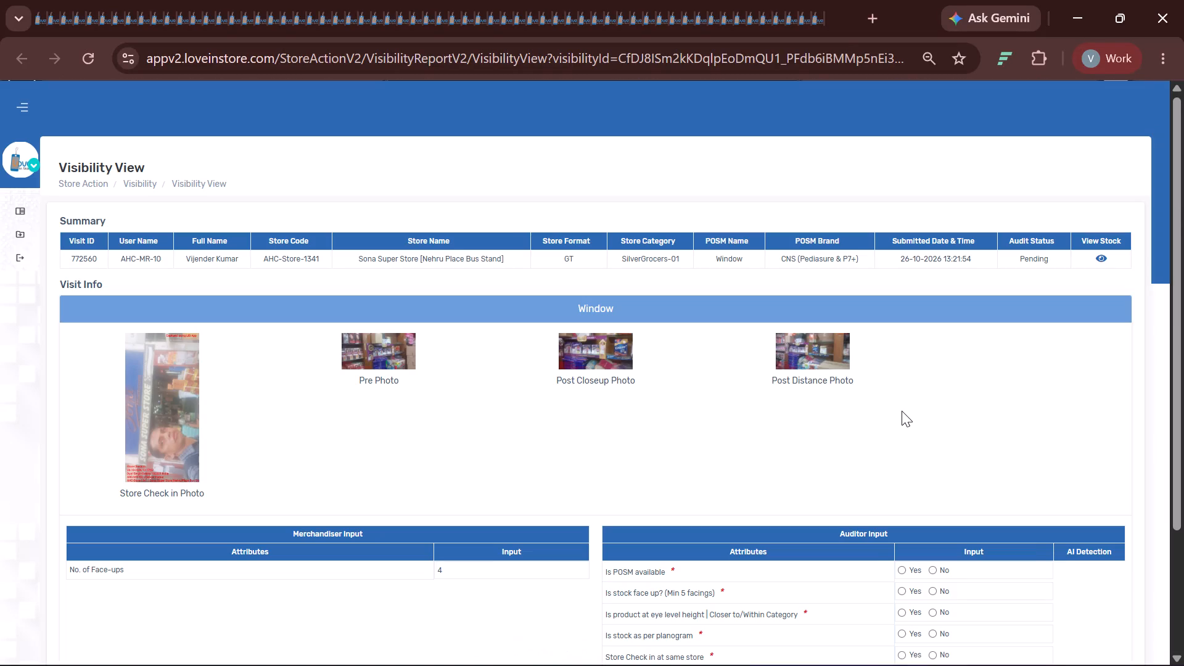
scroll(902, 411, down, 2)
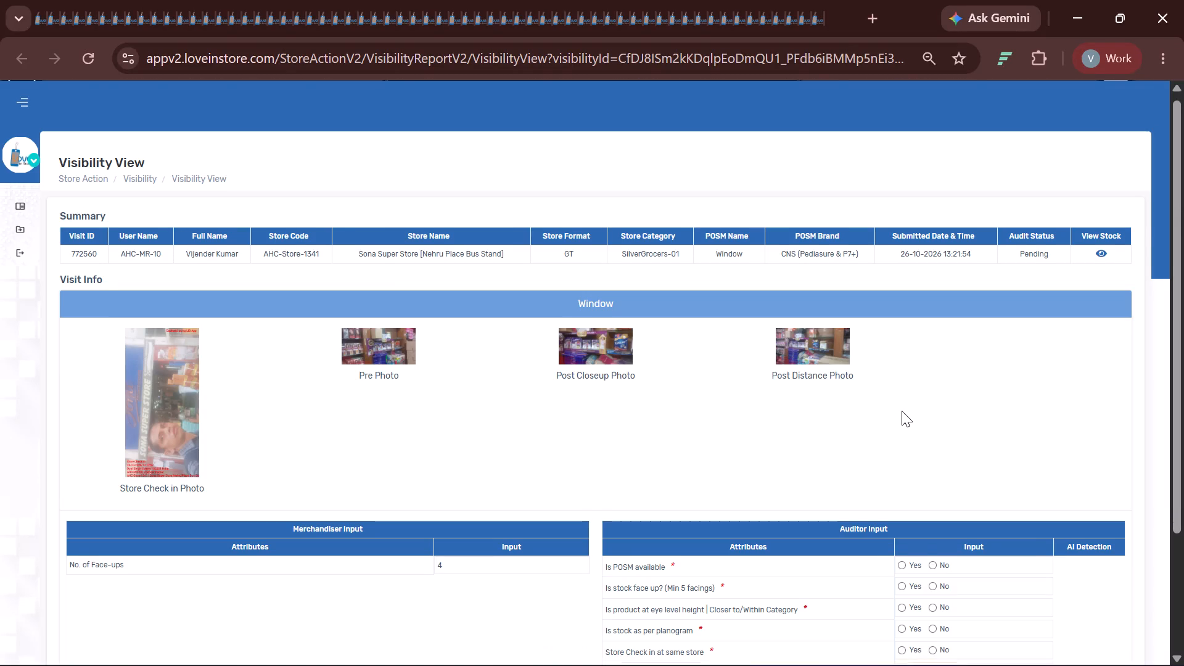
click(902, 411)
key(Tab)
key(space)
key(Tab)
key(Right)
key(Tab)
key(space)
key(shift+Tab)
key(shift+Tab)
key(Right)
key(Tab)
key(space)
key(Tab)
key(space)
key(Tab)
key(space)
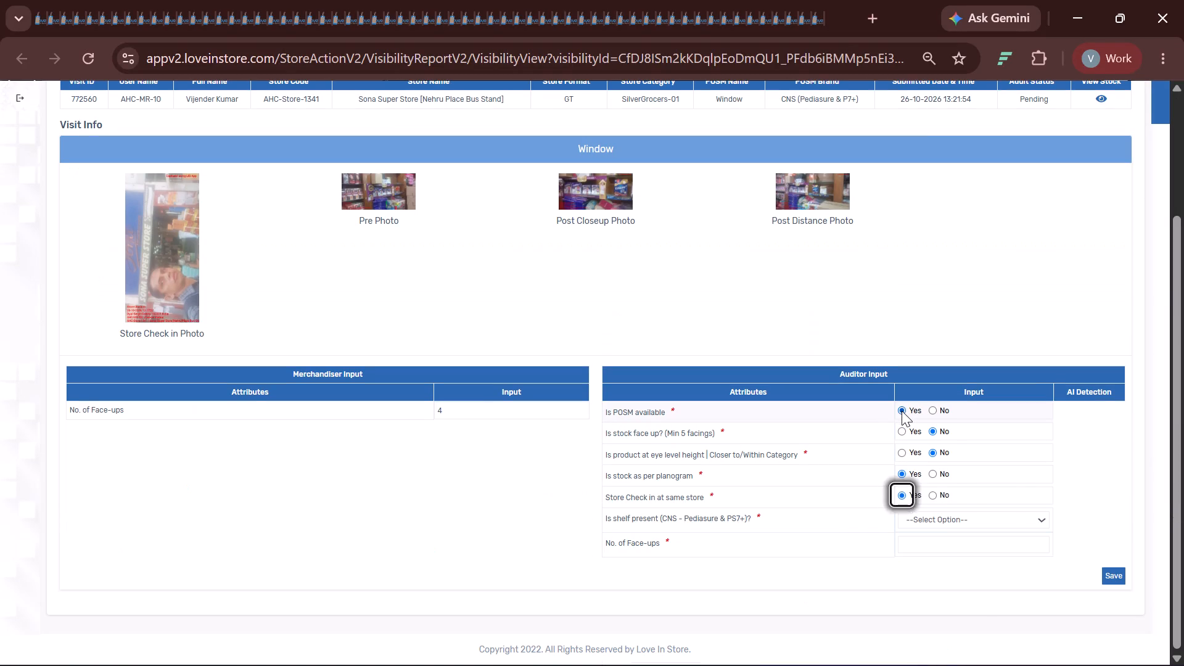
key(Tab)
key(Right)
key(Tab)
key(4)
key(Tab)
key(space)
Audit visit 772556 with eye level No, other questions Yes, shelf Yes (Silver & Gold) and 5 face-ups, and save.
key(ctrl+Tab)
scroll(902, 411, down, 2)
key(Tab)
key(space)
key(Tab)
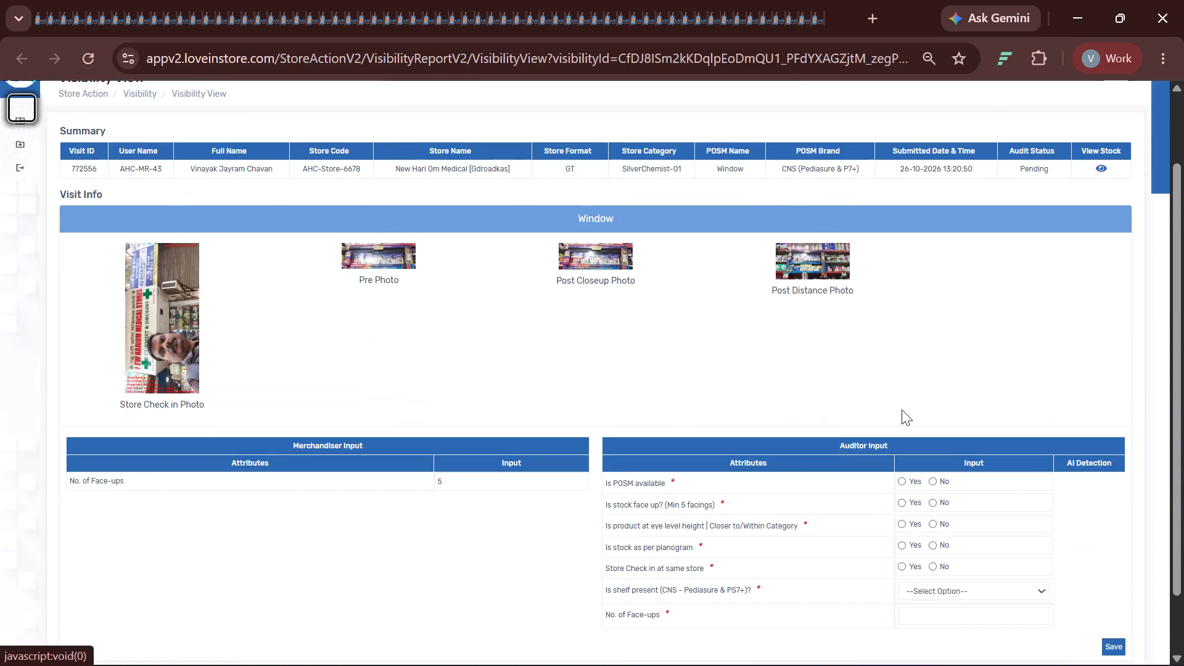
scroll(902, 409, down, 3)
click(902, 409)
key(Tab)
key(space)
key(Tab)
key(Right)
key(Tab)
key(space)
key(Tab)
key(space)
key(Tab)
key(Right)
key(Tab)
key(5)
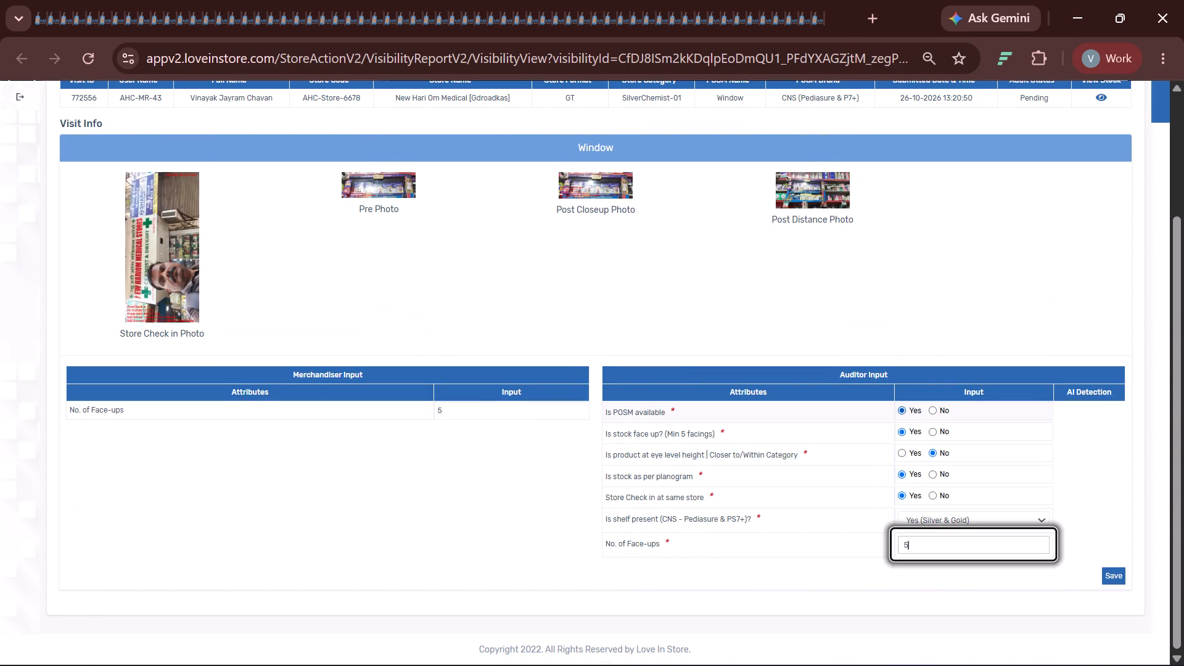
key(Tab)
key(space)
Audit visit 772554 with eye level No, other questions Yes, shelf Yes (Silver & Gold) and 5 face-ups, and save.
key(ctrl+Tab)
scroll(902, 409, down, 3)
double_click(902, 409)
key(Tab)
key(space)
key(Tab)
key(Right)
key(Tab)
key(space)
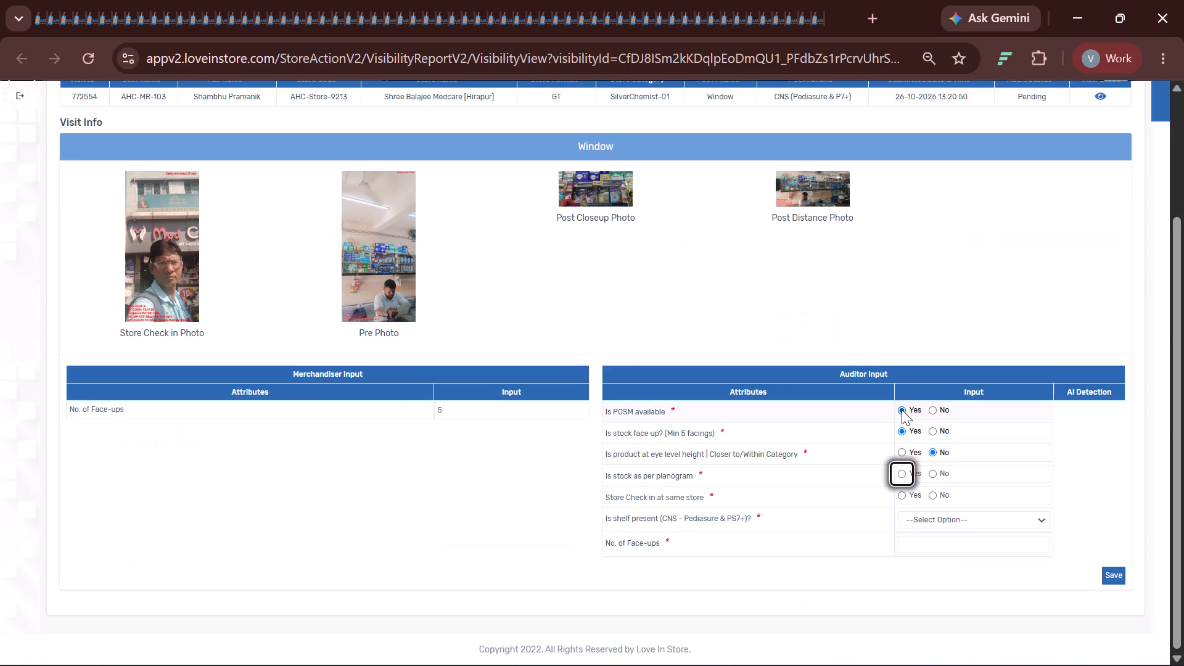
key(Tab)
key(space)
key(Tab)
key(Right)
key(Tab)
key(5)
key(Tab)
key(space)
Audit visit 772551 with all questions Yes, shelf Yes (Silver & Gold) and 6 face-ups, and save.
key(ctrl+Tab)
scroll(902, 409, down, 4)
click(902, 409)
key(Tab)
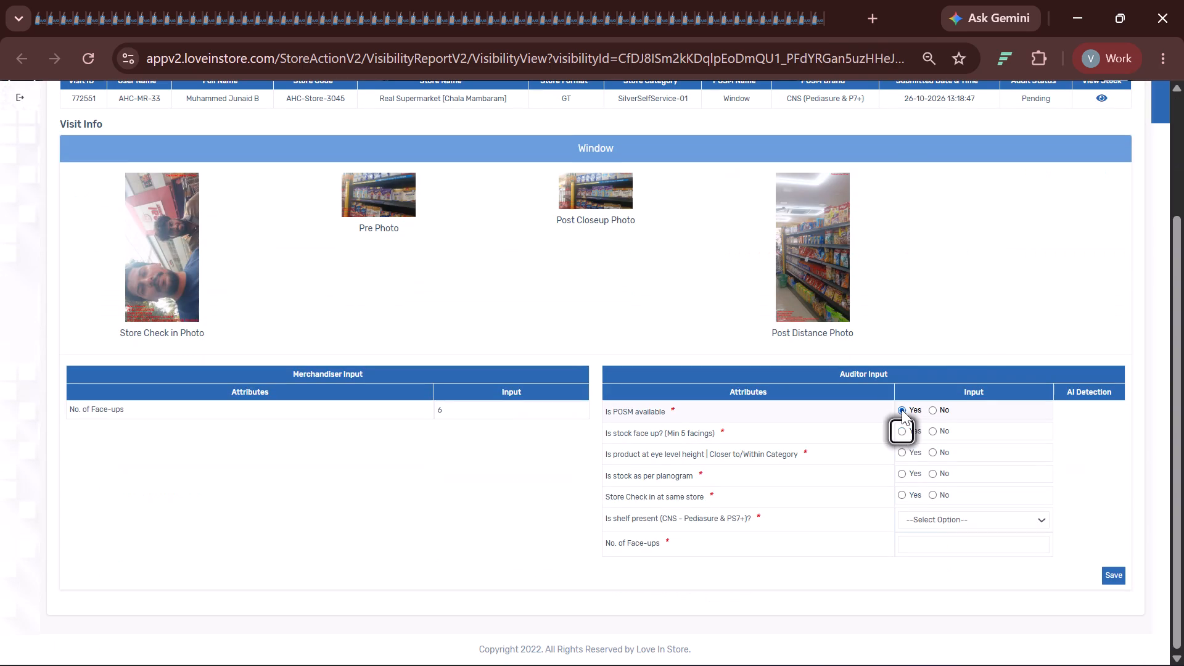
key(space)
key(Tab)
key(space)
key(Tab)
key(space)
key(Tab)
key(space)
key(Tab)
key(Right)
key(Tab)
key(6)
key(Tab)
key(space)
Audit visit 772549 with eye level No, other questions Yes, shelf Yes (Silver & Gold) and 5 face-ups, and save.
key(ctrl+Tab)
scroll(902, 409, down, 3)
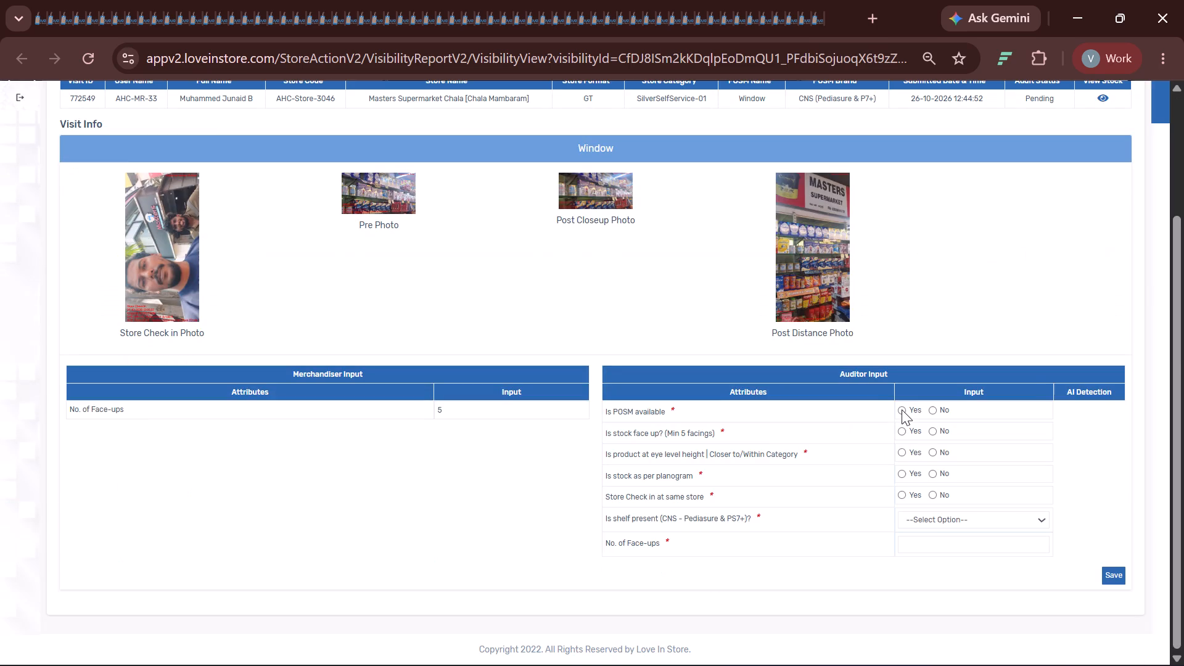
click(902, 409)
key(Tab)
key(space)
key(Tab)
key(Right)
key(Tab)
key(space)
key(Tab)
key(Tab)
key(Right)
key(shift+Tab)
key(space)
key(Tab)
key(Tab)
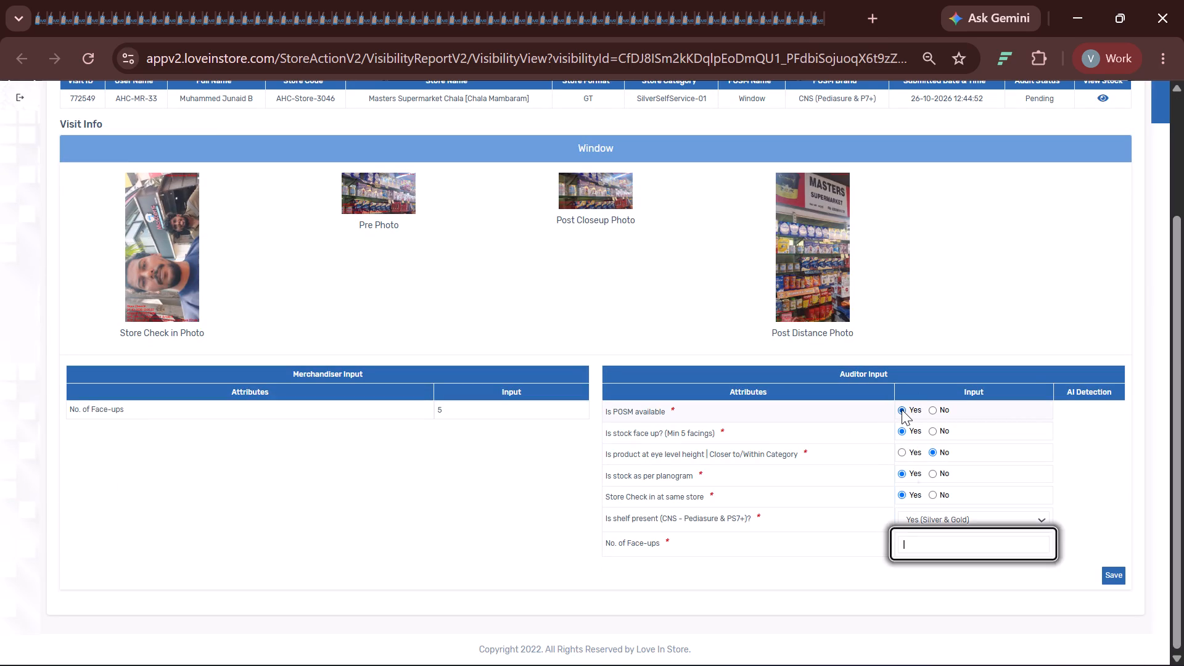
key(5)
key(Tab)
key(space)
Audit visit 772546 with stock face up and eye level No, other questions Yes, shelf Yes (Silver & Gold) and 4 face-ups, and save.
key(ctrl+Tab)
scroll(902, 409, down, 4)
click(902, 409)
key(Tab)
key(Tab)
key(Right)
key(shift+Tab)
key(Right)
key(Tab)
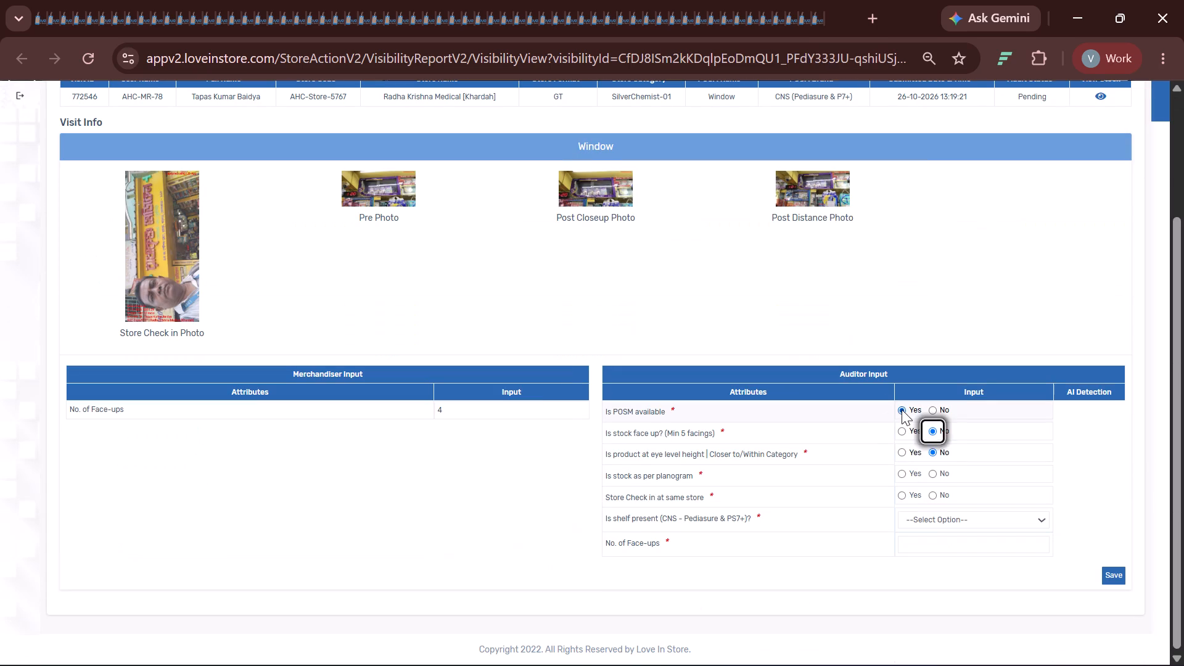
key(space)
key(Tab)
key(space)
key(Tab)
key(space)
key(Tab)
key(Right)
key(Tab)
key(4)
key(Tab)
key(space)
Audit visit 772544 with eye level No, other questions Yes, shelf Yes (Silver & Gold) and 5 face-ups, and save.
key(ctrl+Tab)
scroll(902, 409, down, 4)
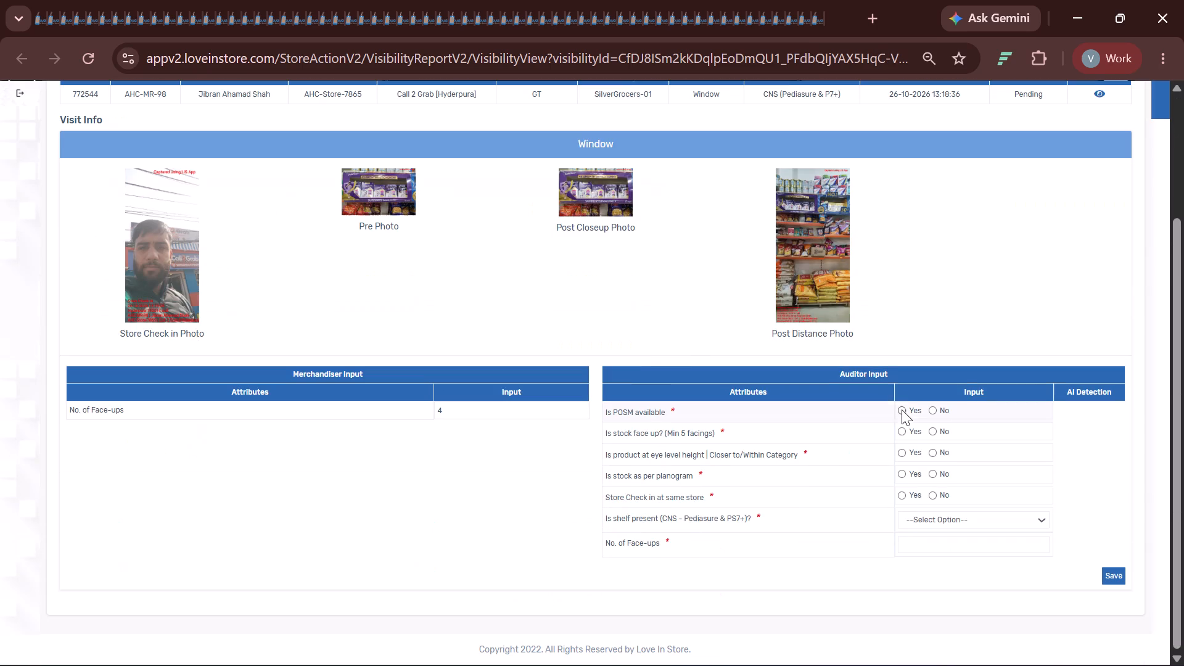
click(902, 409)
key(Tab)
key(space)
key(Tab)
key(Right)
key(Tab)
key(space)
key(Tab)
key(space)
key(Tab)
key(Right)
key(shift+Tab)
key(shift+Tab)
key(shift+Tab)
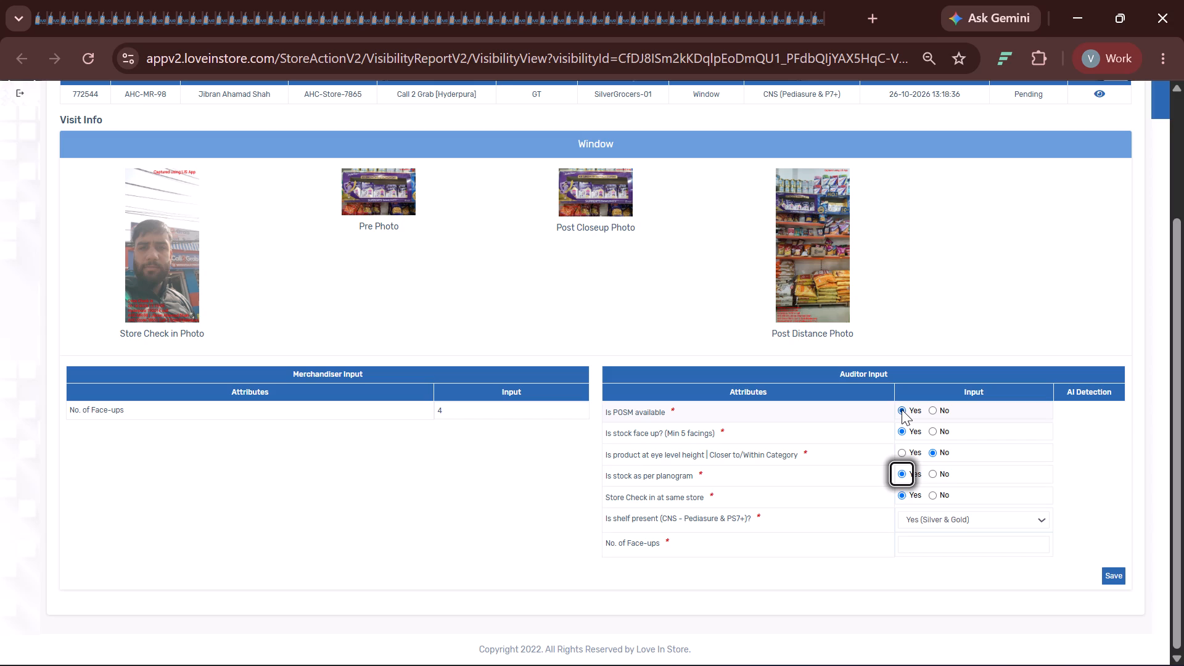
key(Tab)
key(Tab)
key(Tab)
key(Tab)
key(5)
key(Tab)
key(space)
Audit visit 772542 with stock face up and eye level No, other questions Yes, shelf Yes (Silver & Gold) and 4 face-ups, and save.
key(ctrl+Tab)
scroll(902, 409, down, 4)
click(902, 409)
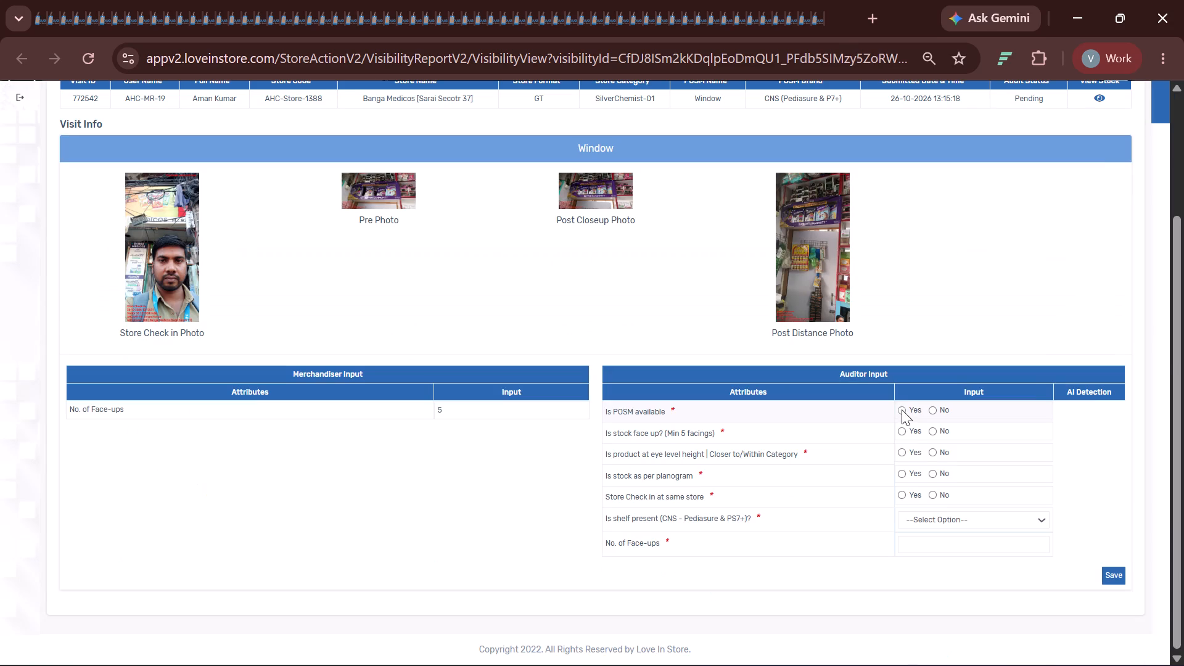
key(Tab)
key(Right)
key(Tab)
key(Tab)
key(space)
key(shift+Tab)
key(Right)
key(Tab)
key(space)
key(Tab)
key(space)
key(Tab)
key(Right)
key(Tab)
key(4)
key(Tab)
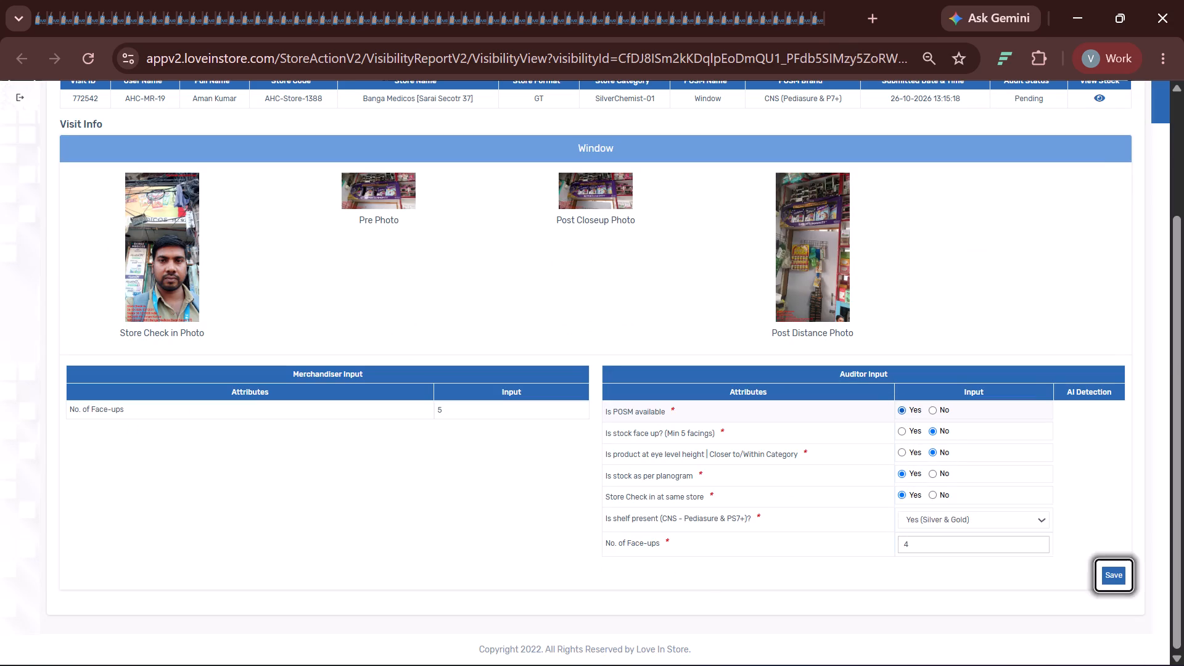
key(space)
Audit visit 772541 with stock face up and eye level No, other questions Yes, shelf Yes (Silver & Gold) and 3 face-ups, and save.
key(ctrl+Tab)
scroll(902, 409, down, 4)
click(902, 409)
key(Tab)
key(Right)
key(Tab)
key(Right)
key(Tab)
key(space)
key(Tab)
key(space)
key(Tab)
key(Right)
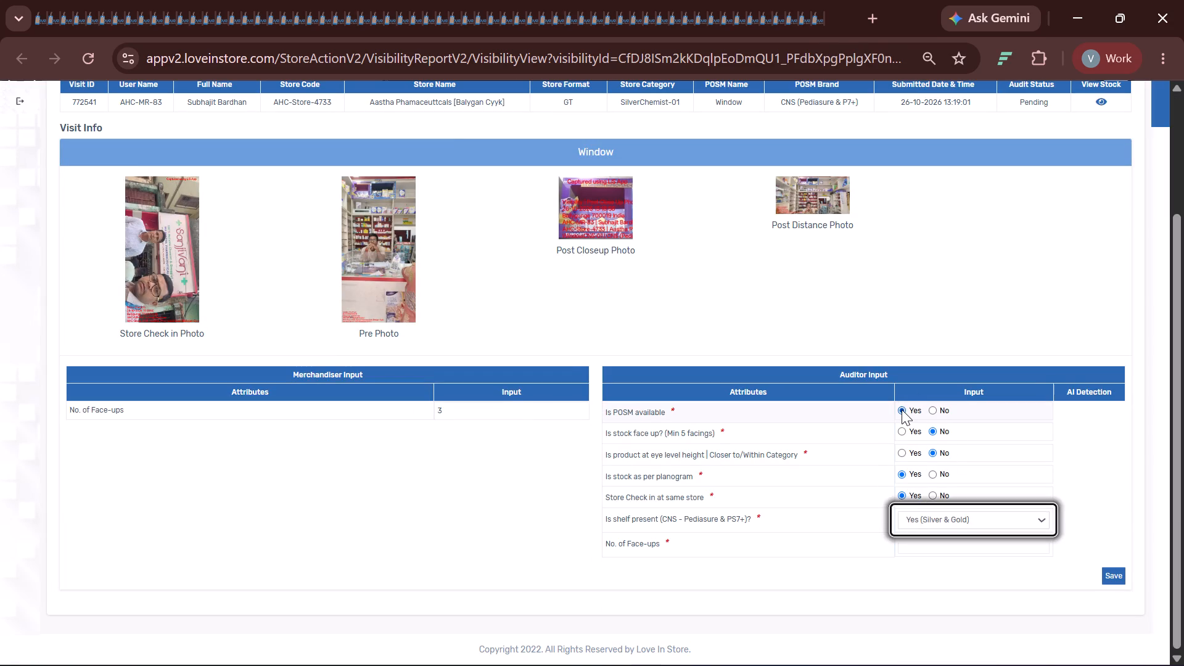
key(Tab)
key(3)
key(Tab)
key(space)
Audit visit 772539 with eye level No, other questions Yes, shelf Yes (Silver & Gold) and 5 face-ups, and save.
key(ctrl+Tab)
scroll(902, 409, down, 2)
double_click(902, 409)
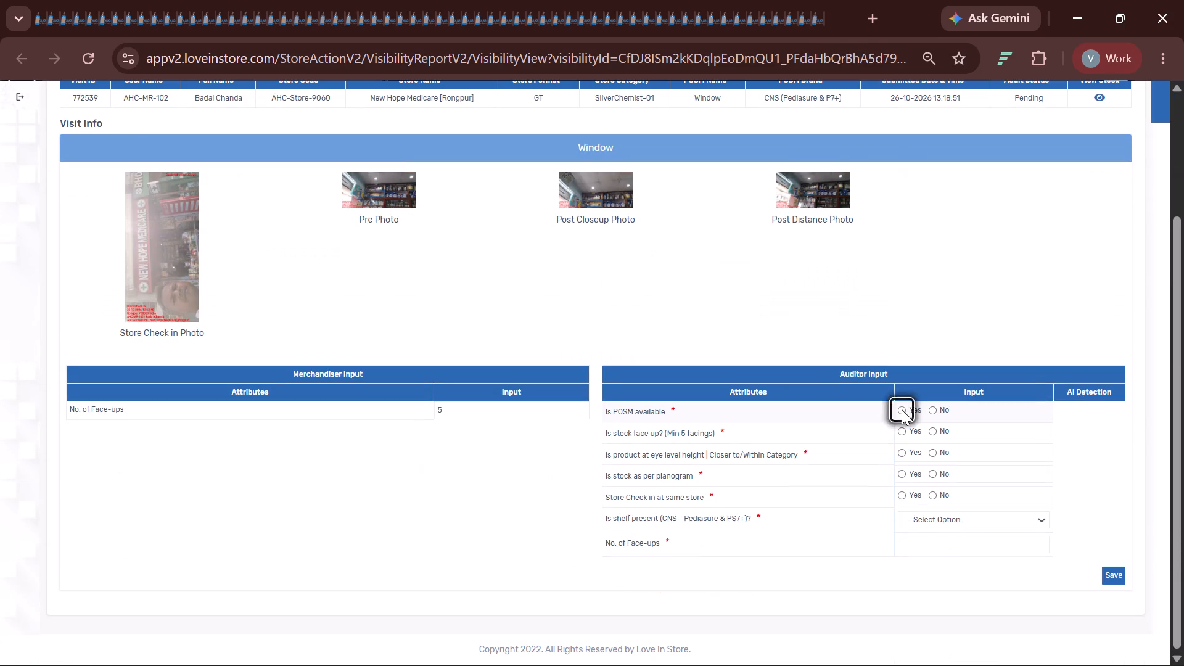
key(Tab)
key(space)
key(Tab)
key(Right)
key(Tab)
key(space)
key(Tab)
key(space)
key(Tab)
key(Right)
key(Tab)
key(5)
key(Tab)
key(space)
Audit visit 772537 with stock face up and eye level No, other questions Yes, shelf Yes (Silver & Gold) and 3 face-ups, and save.
key(ctrl+Tab)
scroll(902, 409, down, 4)
click(902, 409)
key(Tab)
key(Right)
key(Tab)
key(Right)
key(Tab)
key(space)
key(Tab)
key(space)
key(Tab)
key(Right)
key(Tab)
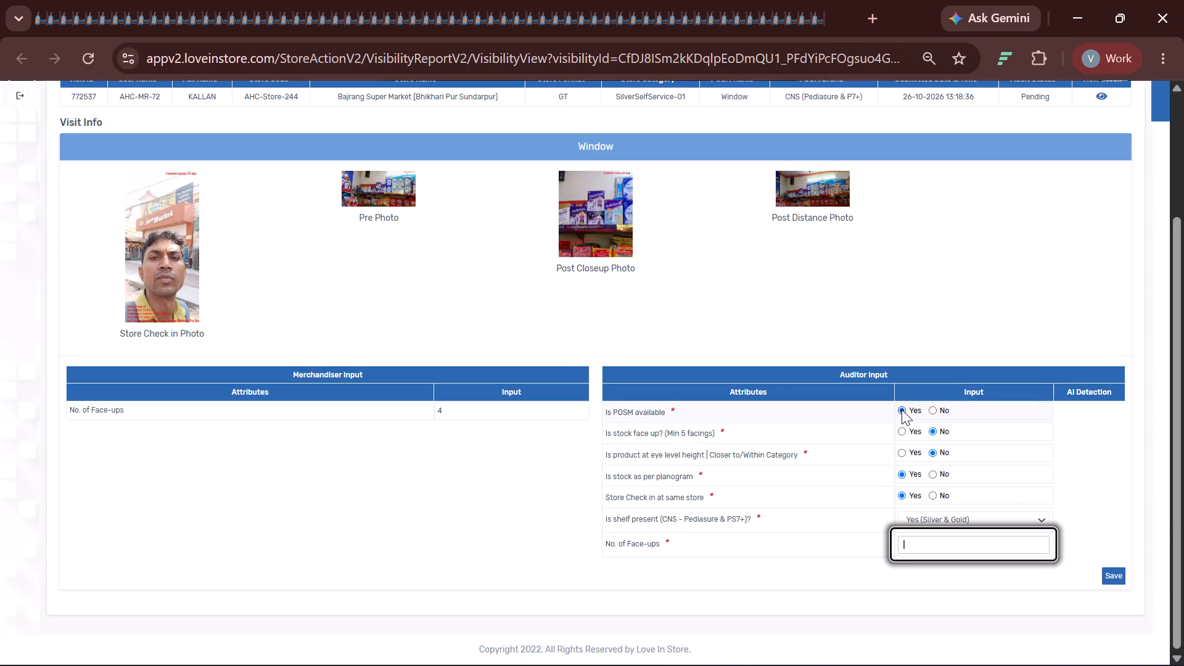
key(3)
key(Tab)
key(space)
Audit visit 772533 with eye level No, other questions Yes, shelf Yes (Silver & Gold) and 10 face-ups, and save.
key(ctrl+Tab)
scroll(902, 409, down, 3)
click(902, 409)
key(Tab)
key(space)
key(Tab)
key(Right)
key(Tab)
key(space)
key(Tab)
key(space)
key(Tab)
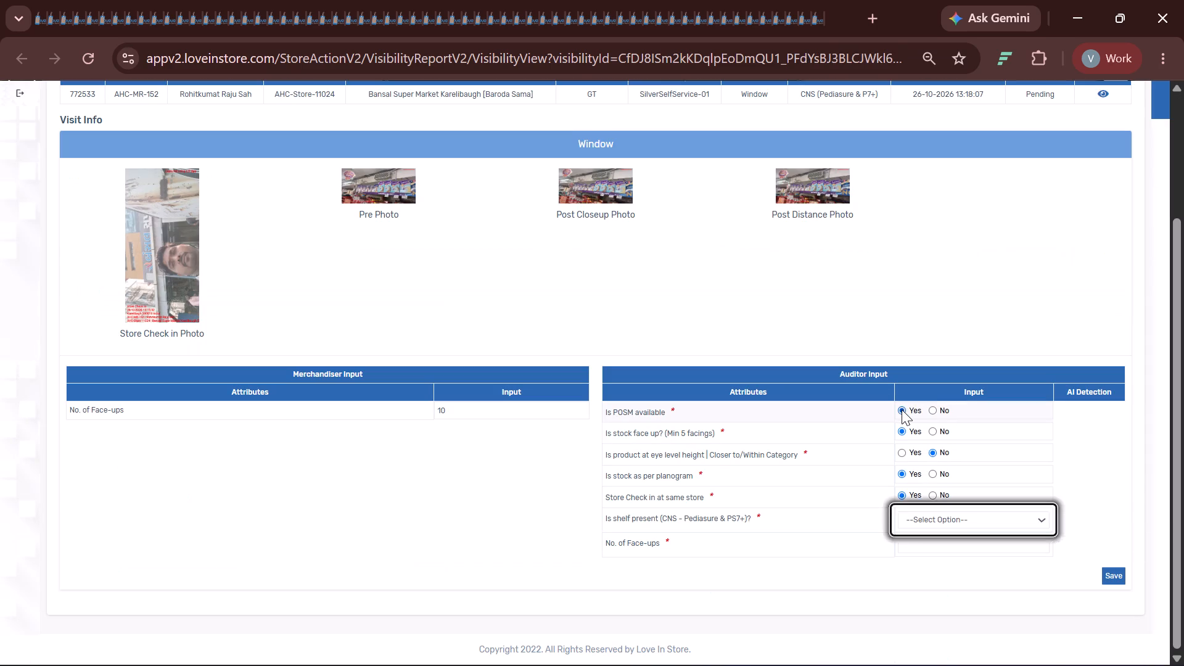
key(Right)
key(Tab)
text(10)
key(Tab)
key(space)
Audit visit 772530 with eye level No, other questions Yes, shelf Yes (Silver & Gold) and 7 face-ups, and save.
key(ctrl+Tab)
scroll(902, 409, down, 4)
click(902, 409)
key(Tab)
key(space)
key(Tab)
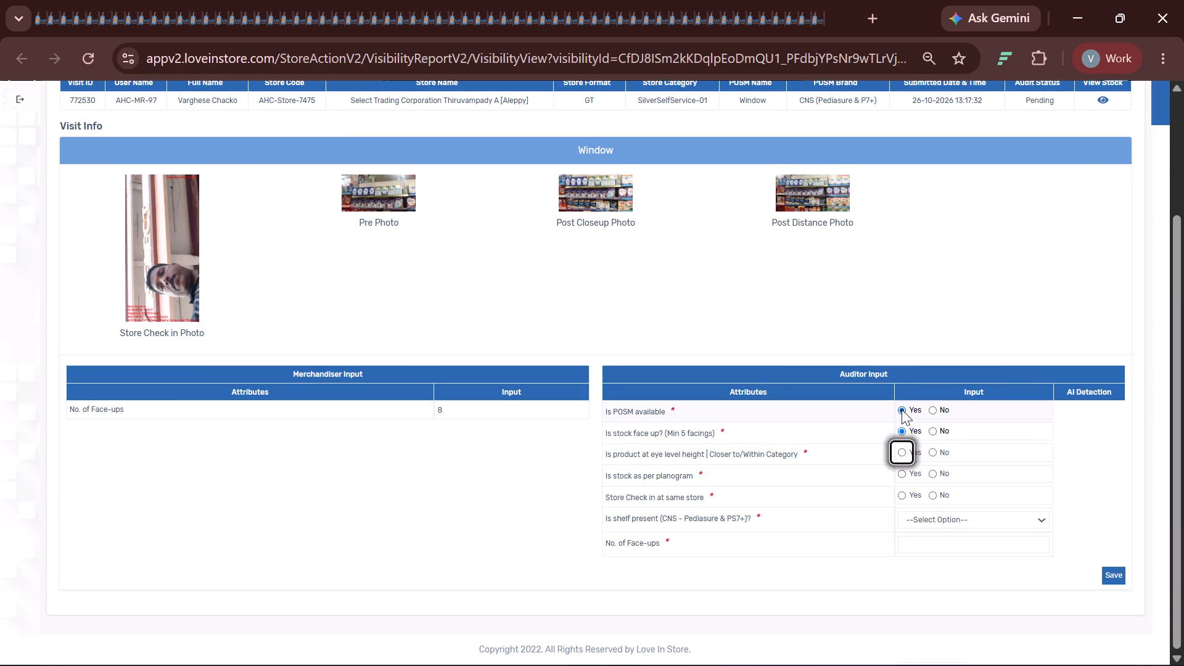
key(Right)
key(Tab)
key(space)
key(Tab)
key(space)
key(Tab)
key(Right)
key(Tab)
key(7)
key(Tab)
key(space)
Audit visit 772529 with stock face up and eye level No, other questions Yes, shelf Yes (Silver & Gold) and 4 face-ups, and save.
key(ctrl+Tab)
scroll(902, 409, down, 3)
click(902, 409)
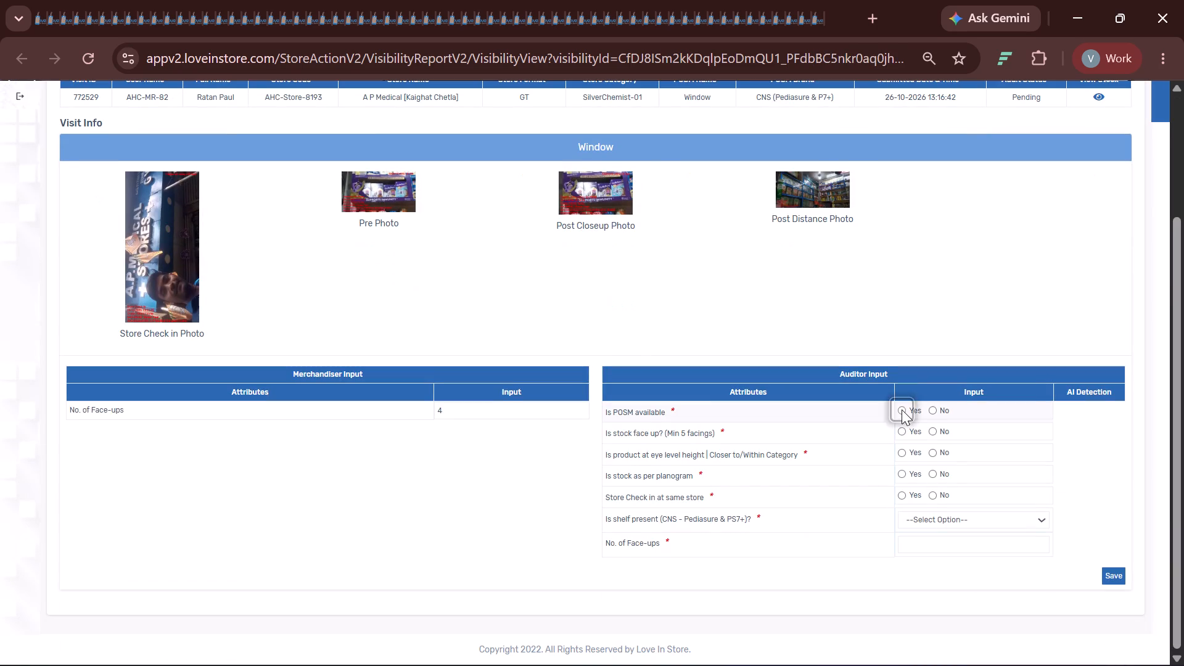
key(Tab)
key(Right)
key(Tab)
key(Right)
key(Tab)
key(space)
key(Tab)
key(space)
key(Tab)
key(Right)
key(Tab)
key(4)
key(Tab)
key(space)
Audit visit 772526 with stock face up and eye level No, other questions Yes, shelf Yes (Silver & Gold) and 1 face-up, and save.
key(ctrl+Tab)
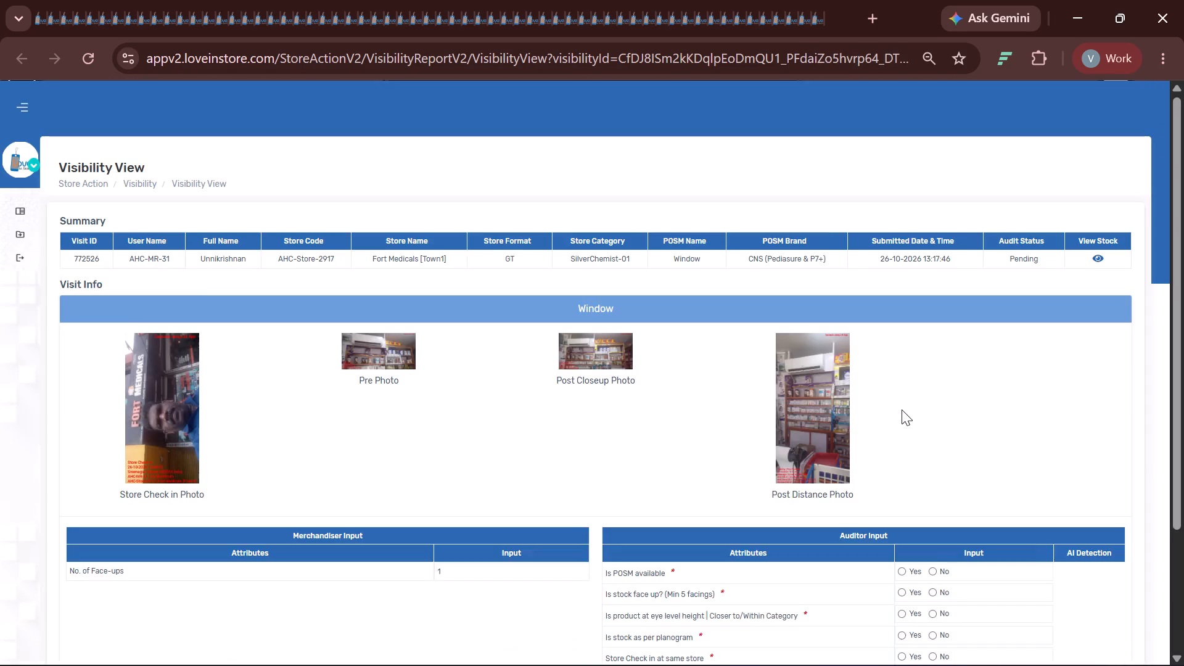
scroll(902, 409, down, 3)
click(902, 409)
key(Tab)
key(space)
key(Tab)
key(Right)
key(shift+Tab)
key(Right)
key(Tab)
key(space)
key(Tab)
key(Tab)
key(space)
key(Tab)
key(Right)
key(shift+Tab)
key(shift+Tab)
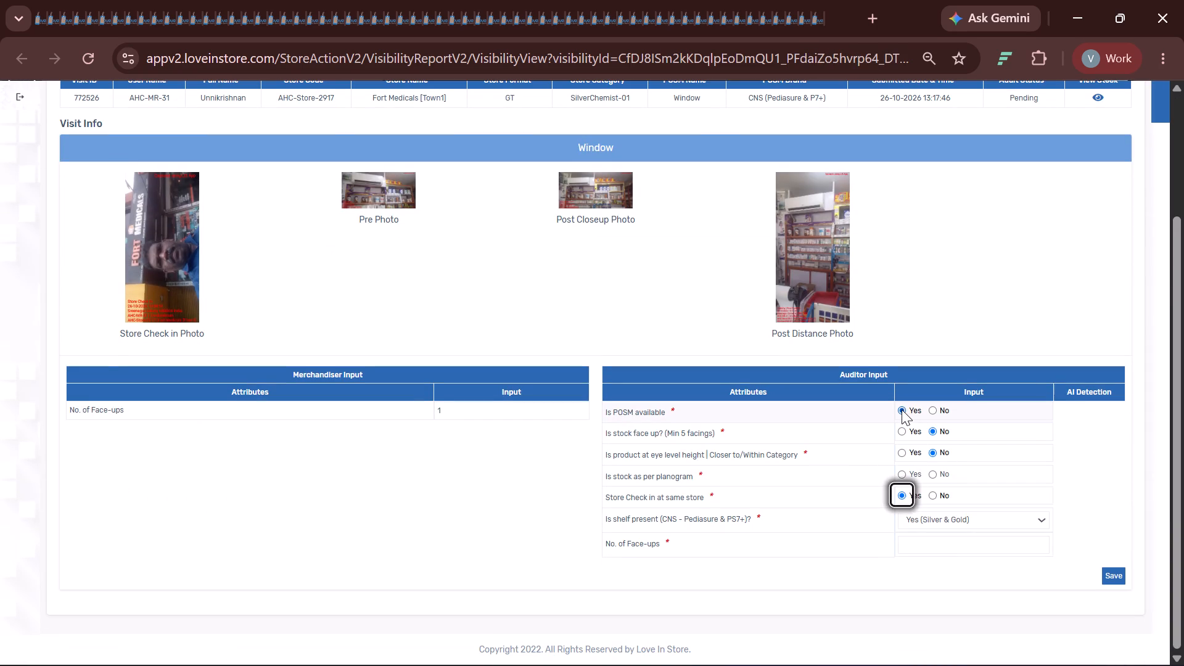
key(space)
key(Tab)
key(Tab)
key(Tab)
key(1)
key(Tab)
key(ctrl+space)
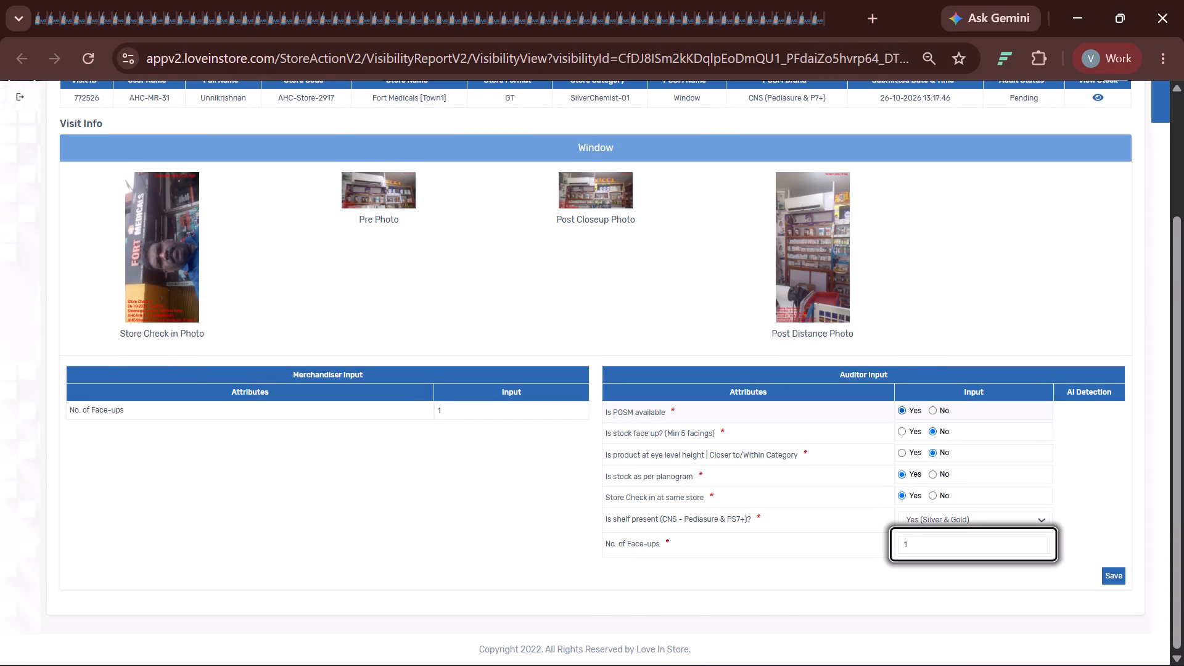